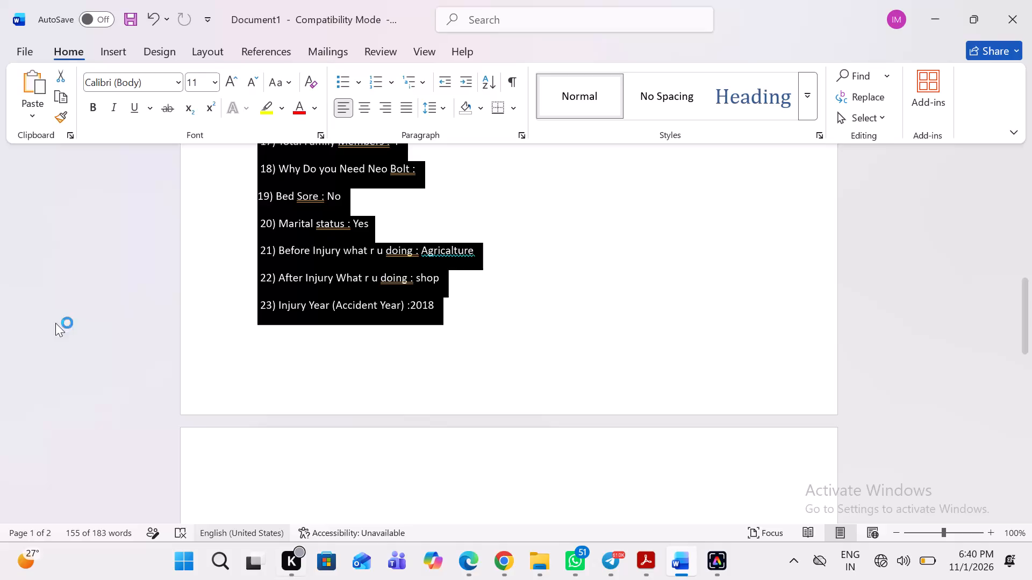
# Turn on Wi-Fi and connect to the POCO X4 Pro 5G network.
pyautogui.click(928, 561)
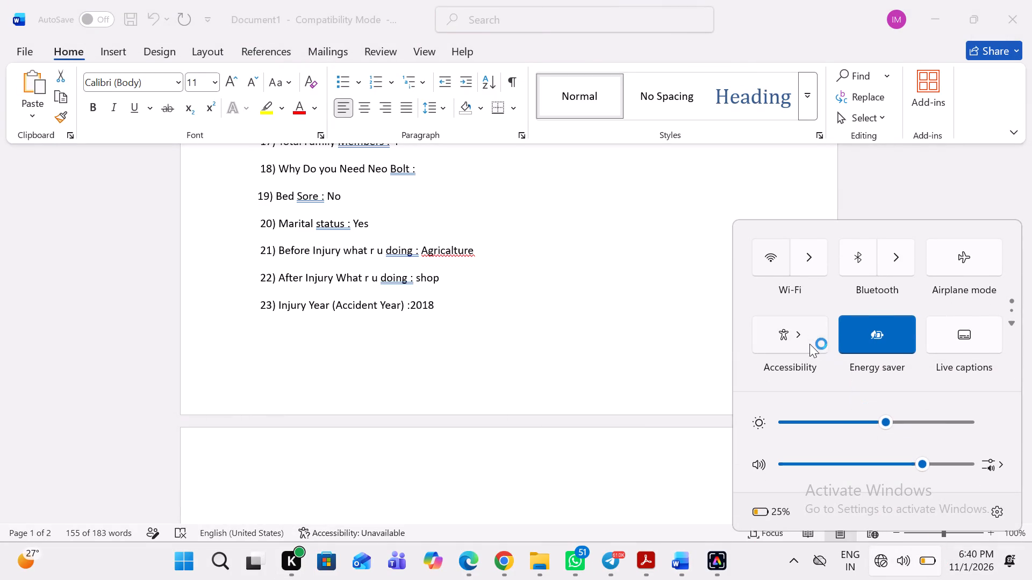
pyautogui.click(811, 258)
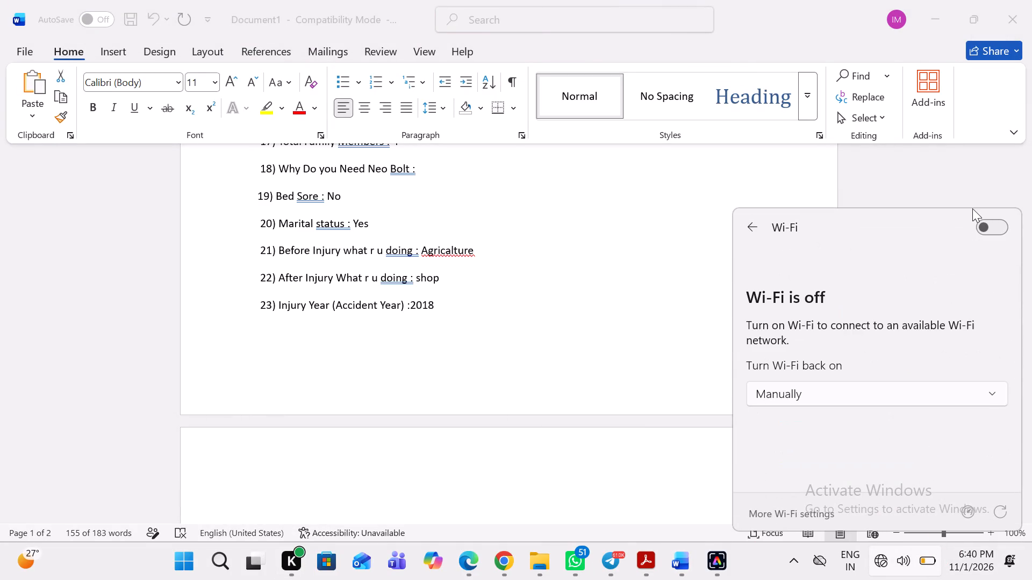
pyautogui.click(995, 223)
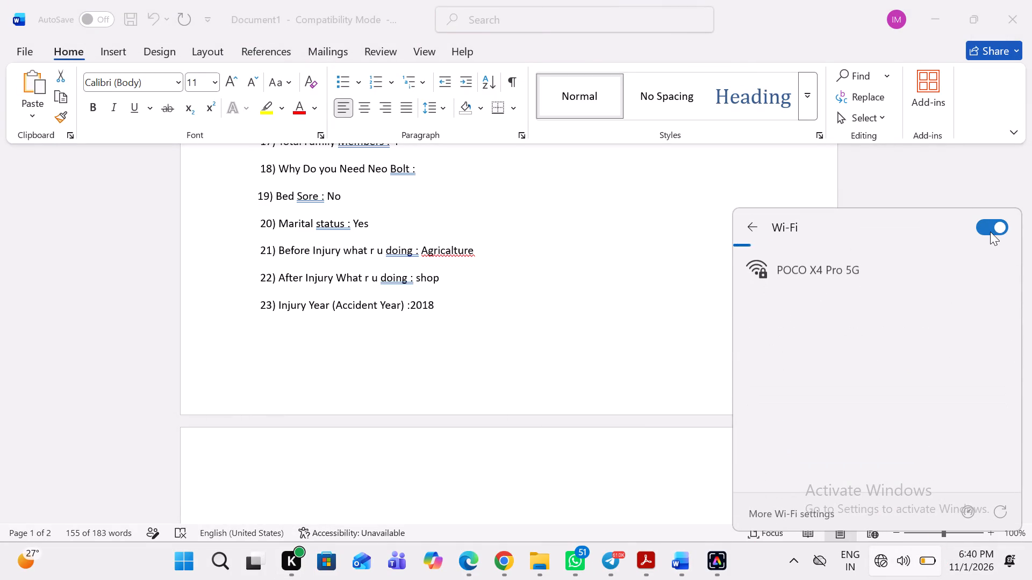
pyautogui.click(895, 278)
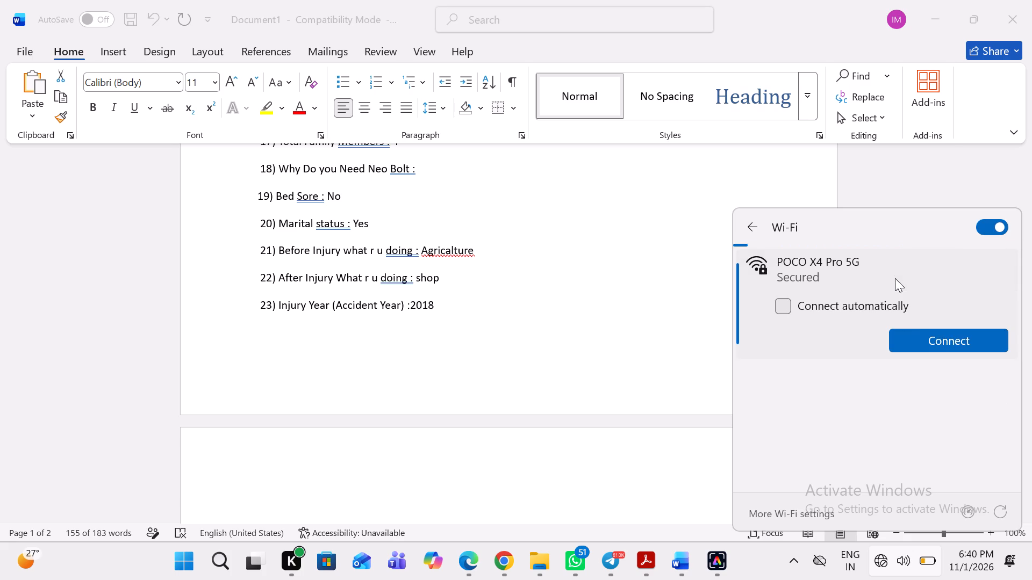
pyautogui.click(935, 338)
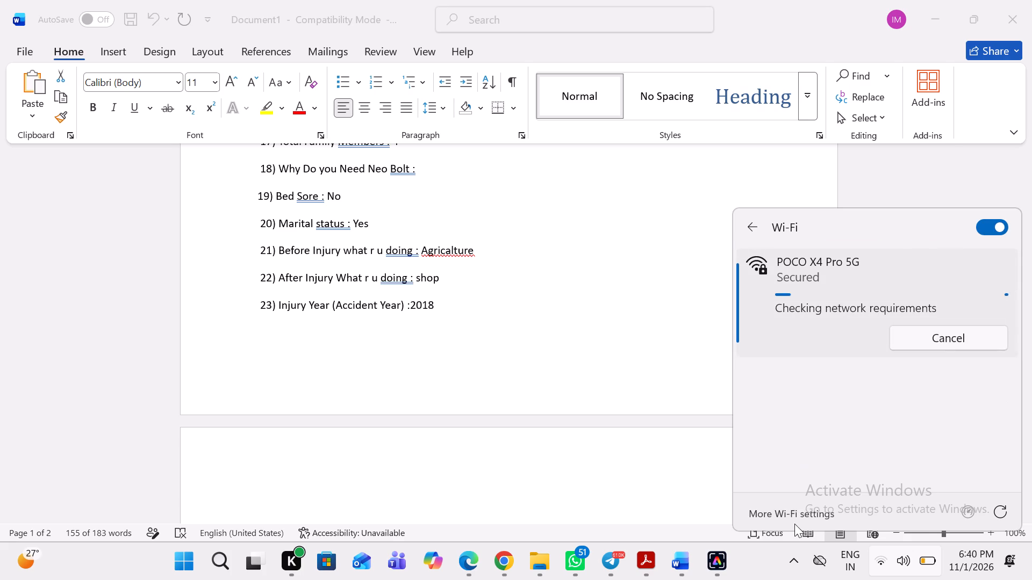
# Turn on Bluetooth and connect the paired Aavante Bar 2000 Pro audio device.
pyautogui.click(923, 555)
pyautogui.click(923, 555)
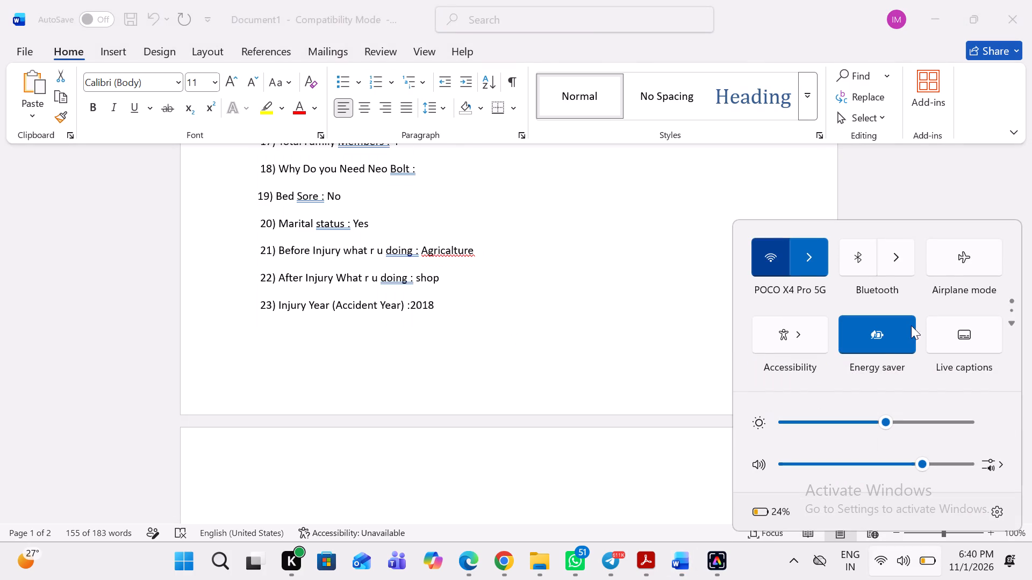
pyautogui.click(894, 260)
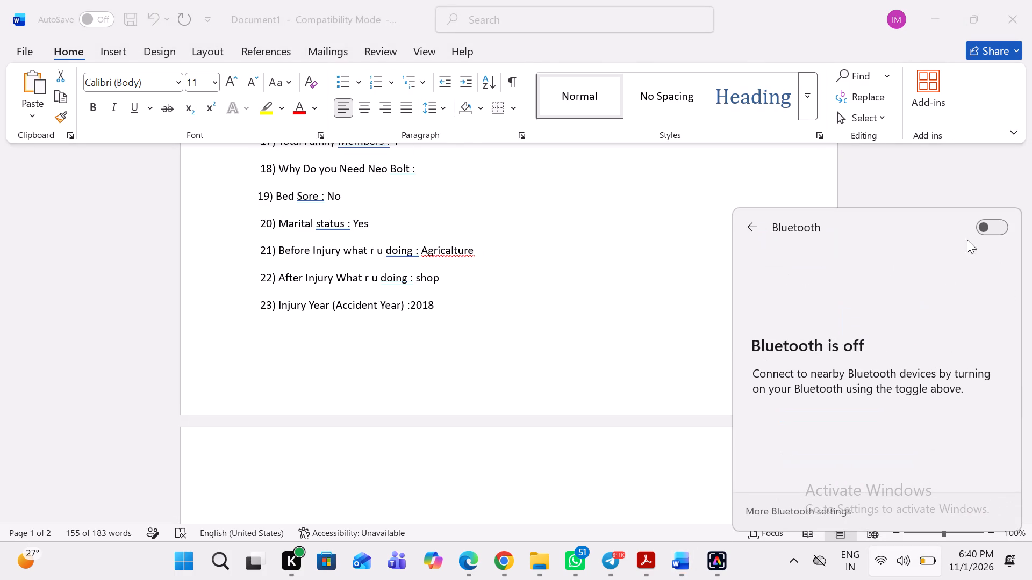
pyautogui.click(987, 229)
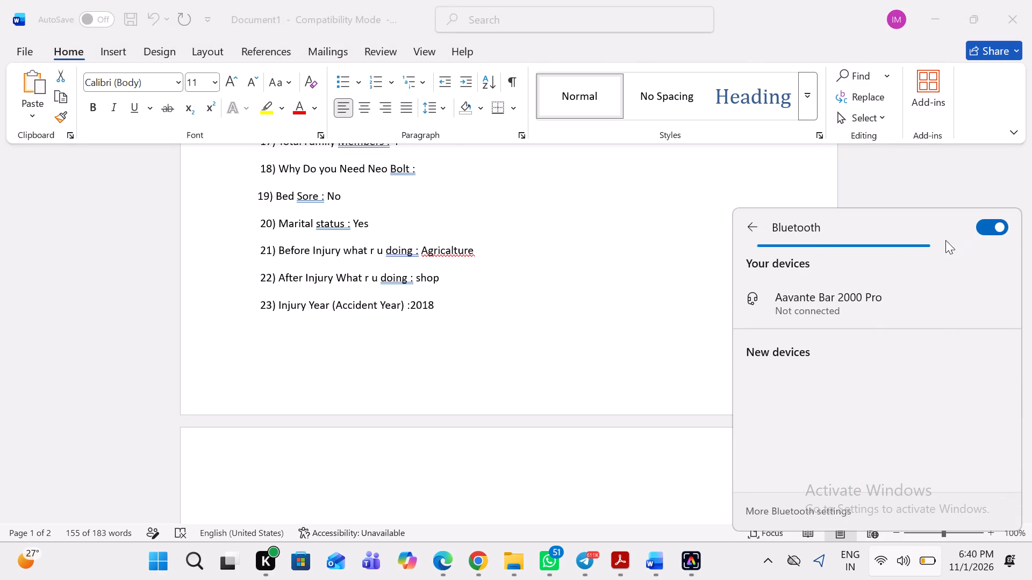
pyautogui.click(869, 317)
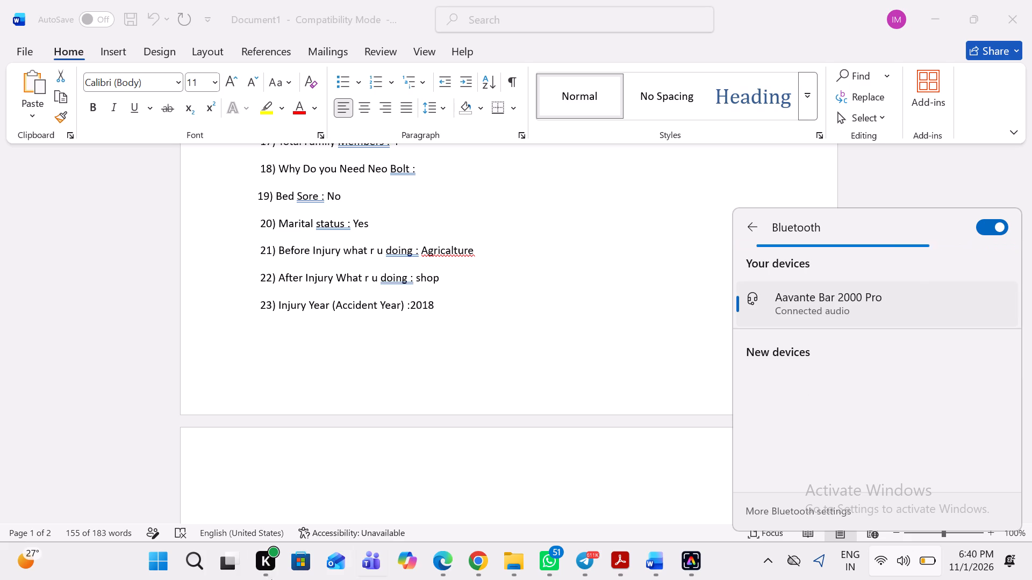
# Switch to Chrome and open YouTube in a new browser tab.
pyautogui.click(505, 555)
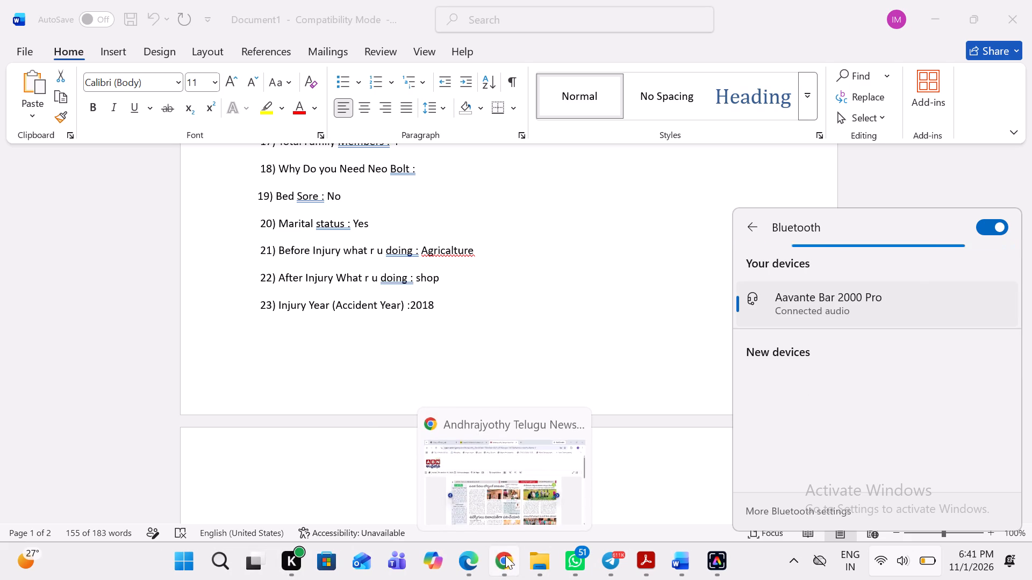
pyautogui.click(612, 16)
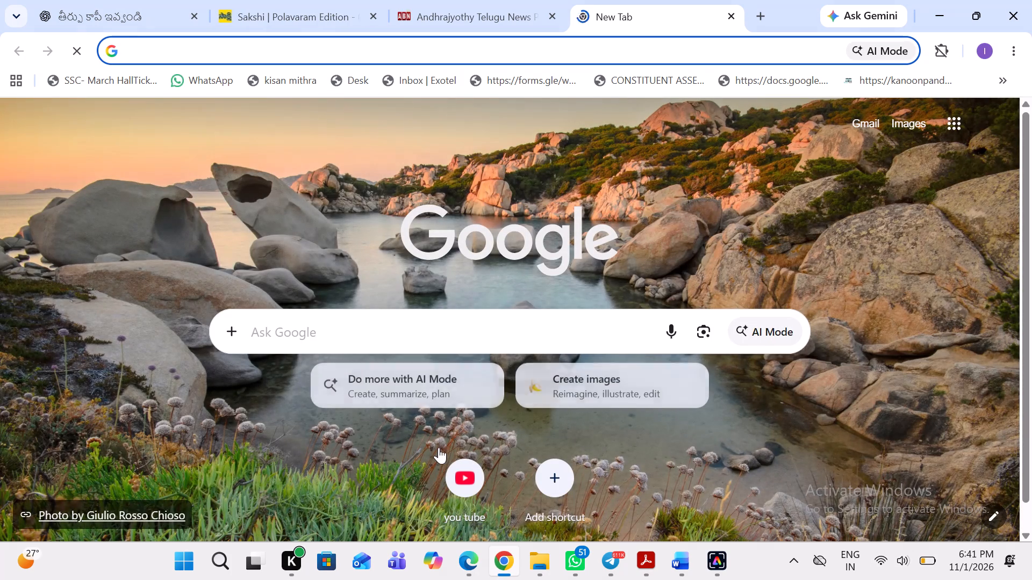
pyautogui.click(464, 474)
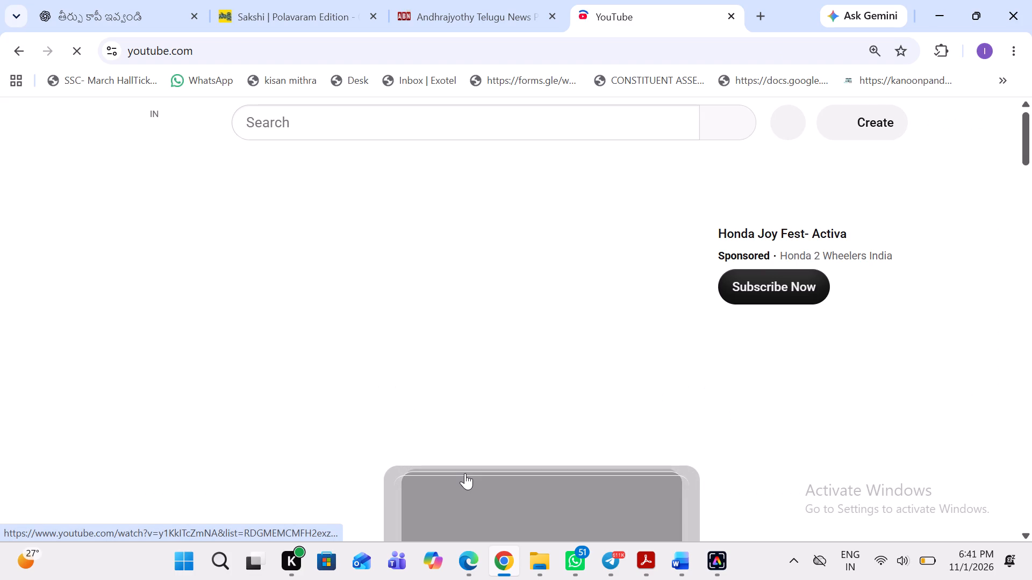
# Browse the recommended videos on the YouTube home feed.
pyautogui.scroll(-2, 465, 473)
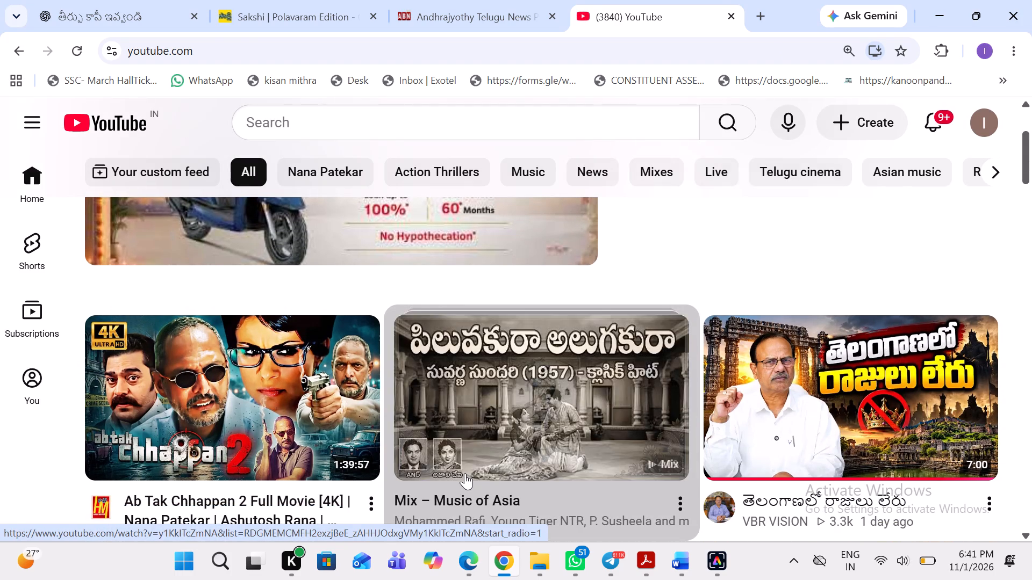
pyautogui.scroll(-3, 465, 473)
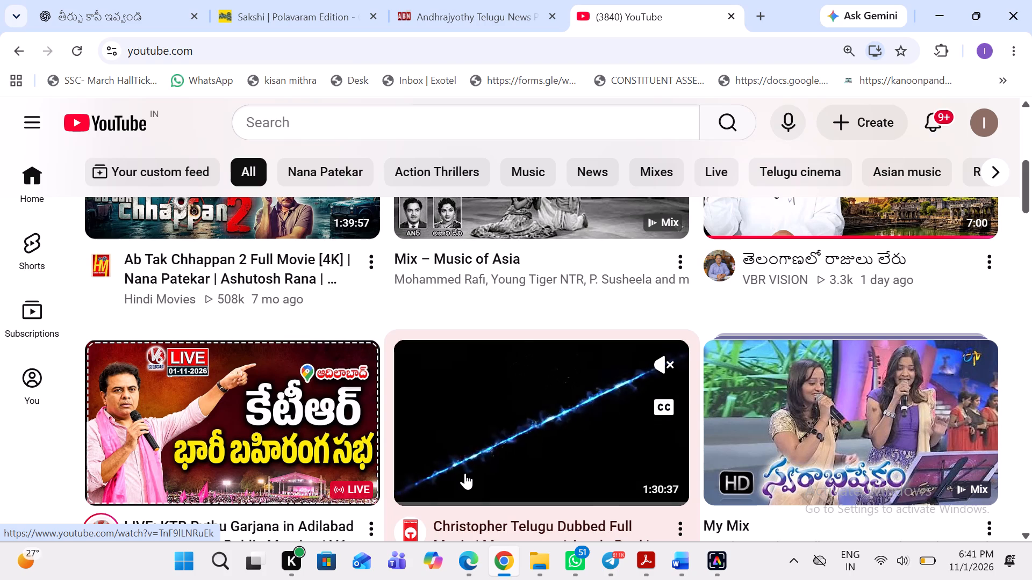
pyautogui.scroll(-2, 465, 473)
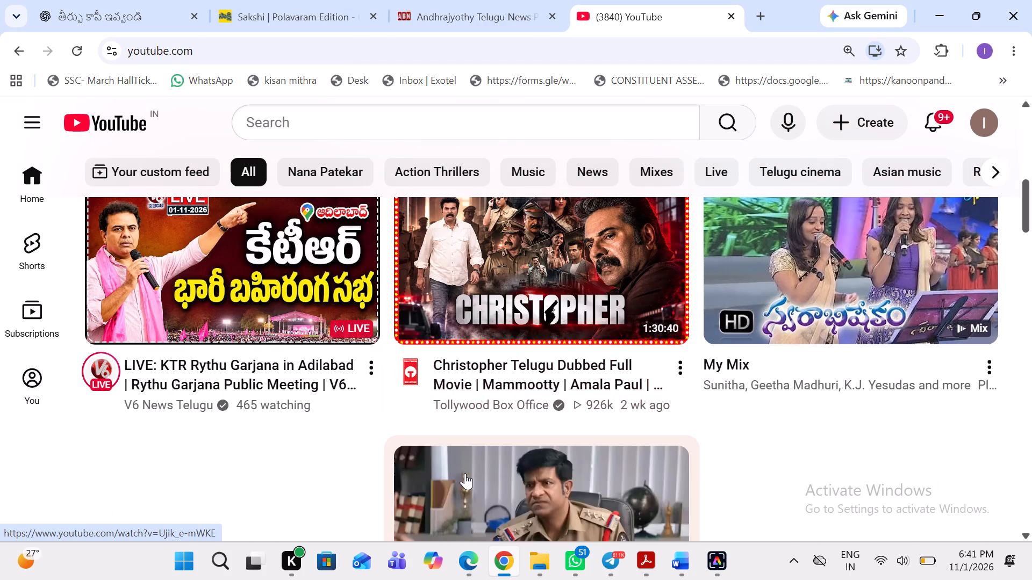
pyautogui.scroll(-2, 465, 473)
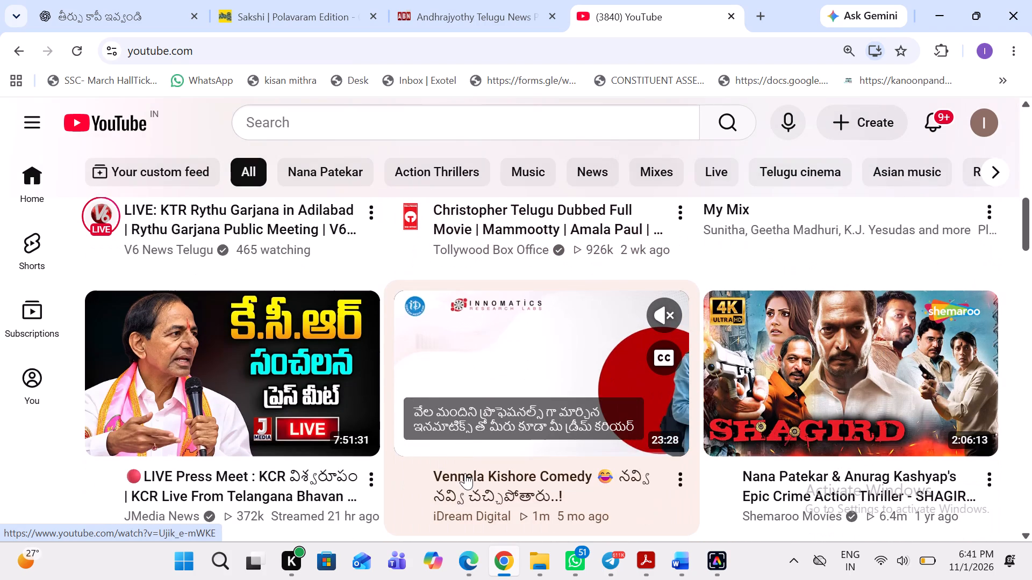
pyautogui.scroll(4, 465, 473)
pyautogui.scroll(6, 559, 374)
pyautogui.scroll(-5, 557, 374)
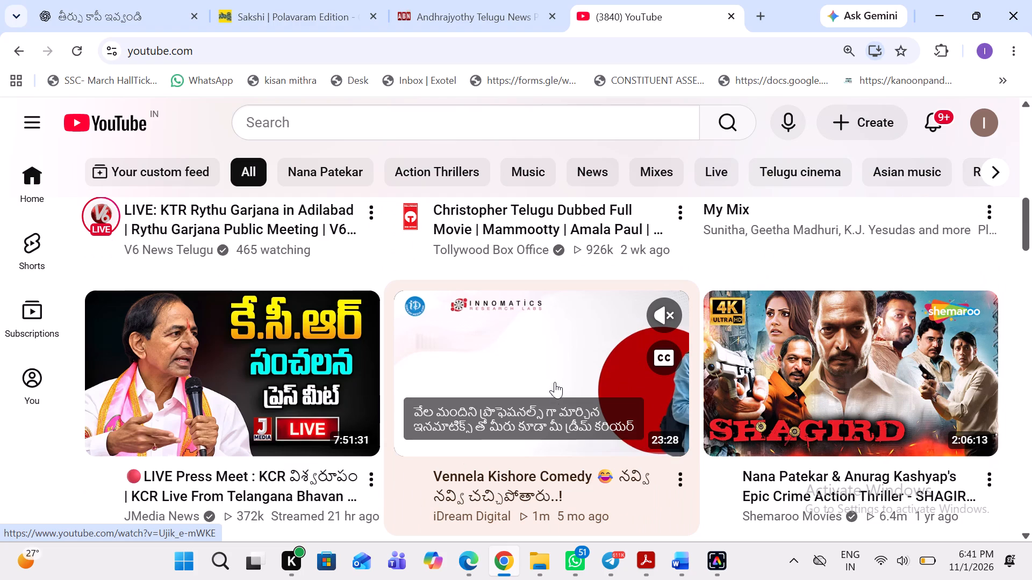
pyautogui.scroll(-2, 555, 382)
pyautogui.scroll(-4, 578, 421)
pyautogui.scroll(7, 579, 423)
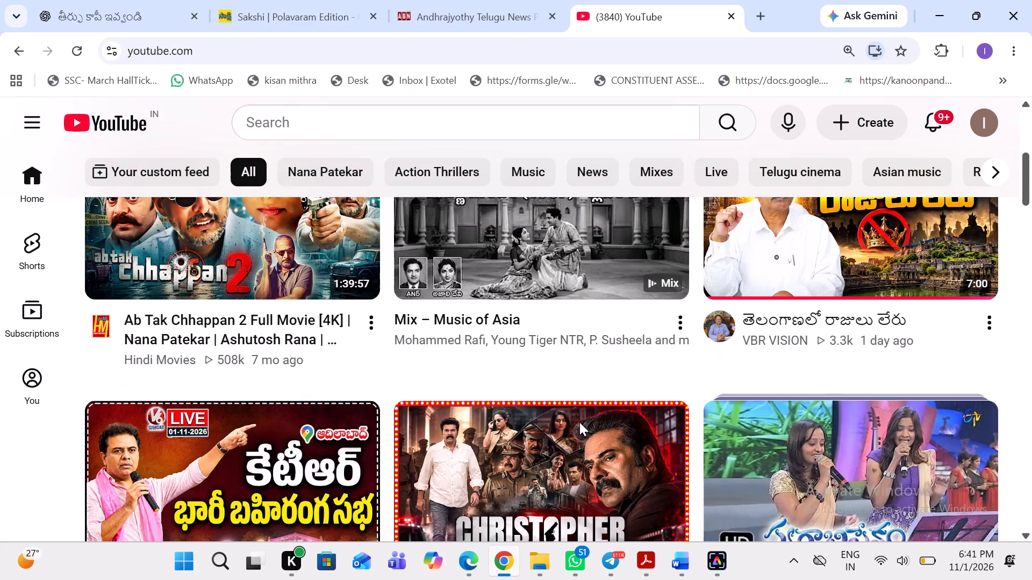
# Search YouTube for "manchi pustakam in telugu" using the suggestion offered for "MANCHI".
pyautogui.click(326, 121)
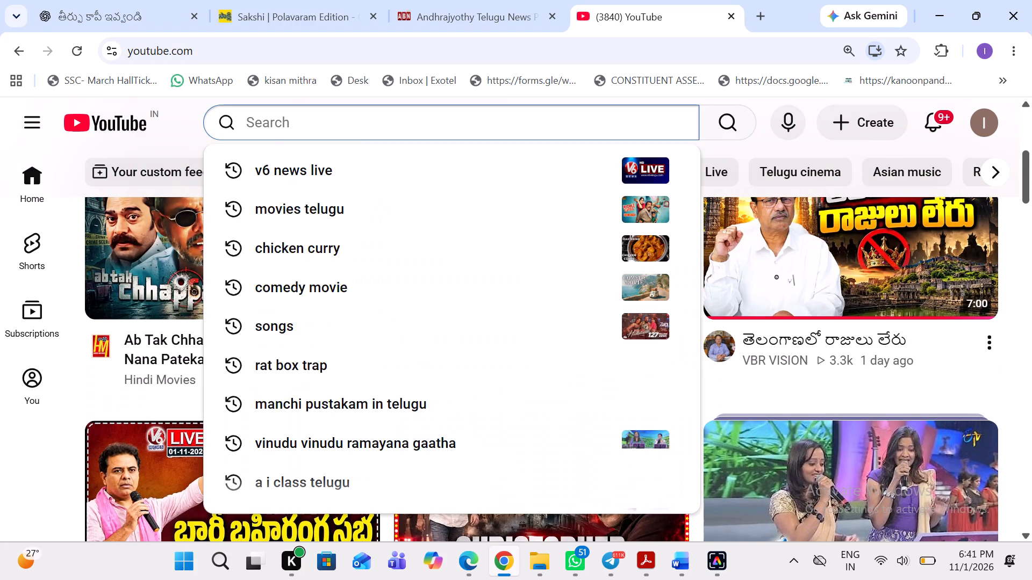
pyautogui.write('MANCHI')
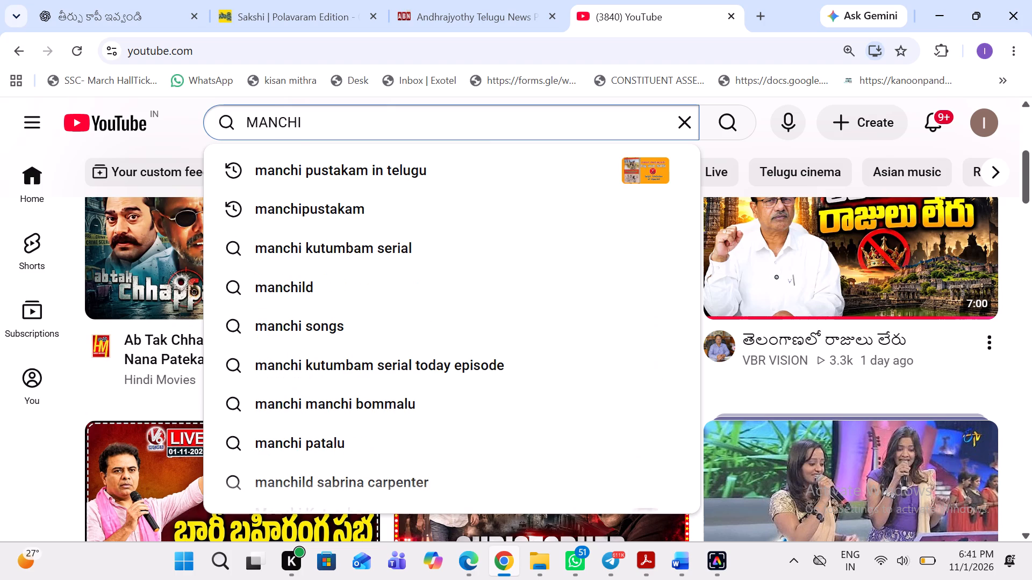
pyautogui.click(289, 177)
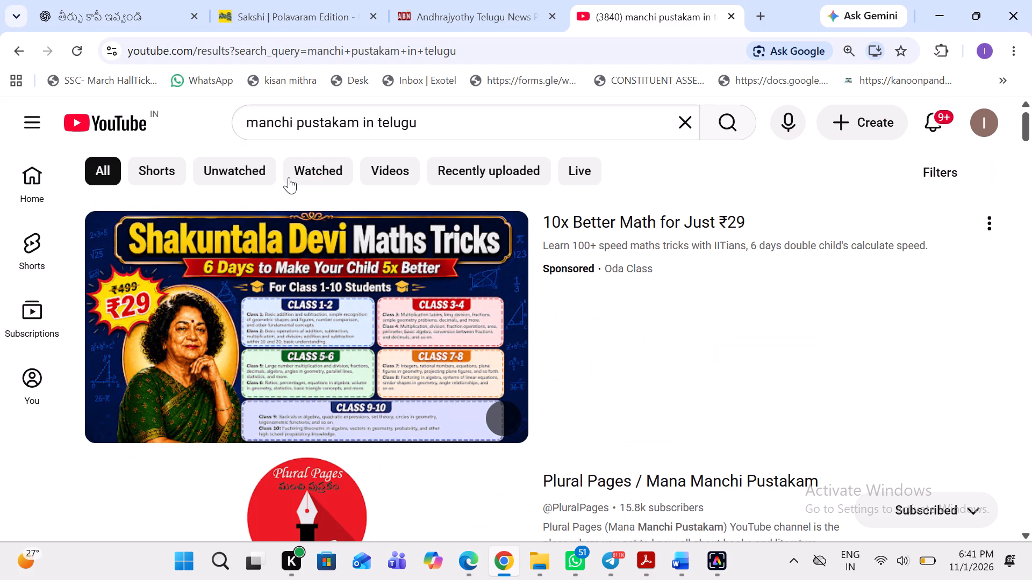
# Look through the search results for Telugu book reviews and talks, including the Plural Pages / Mana Manchi Pustakam videos.
pyautogui.scroll(-3, 398, 376)
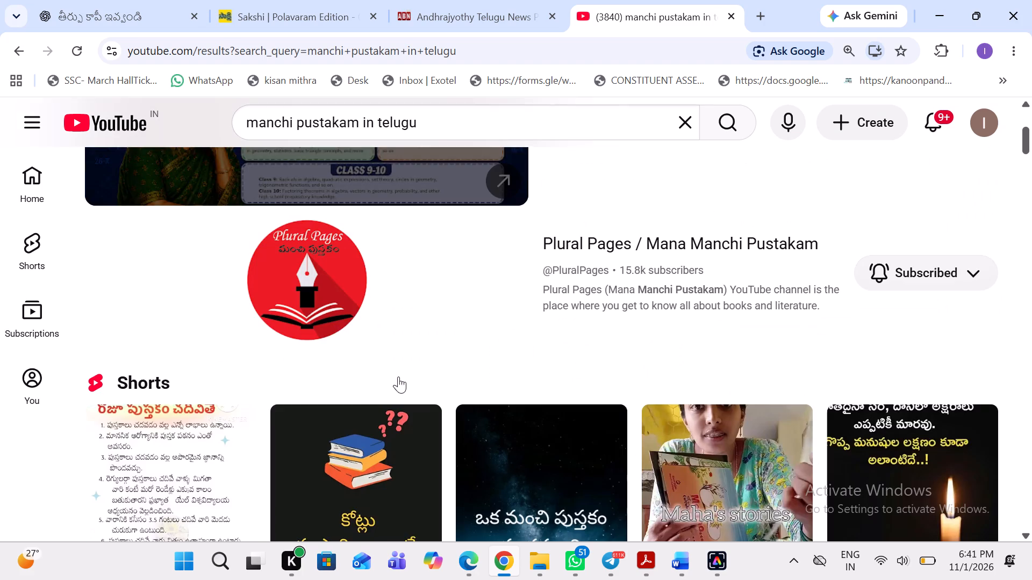
pyautogui.scroll(-5, 398, 376)
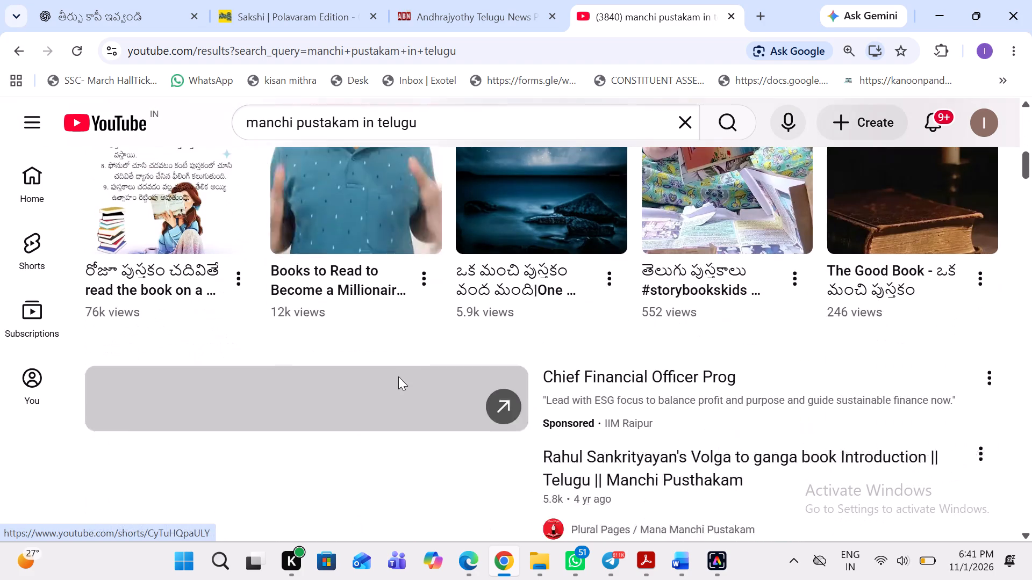
pyautogui.scroll(-3, 398, 376)
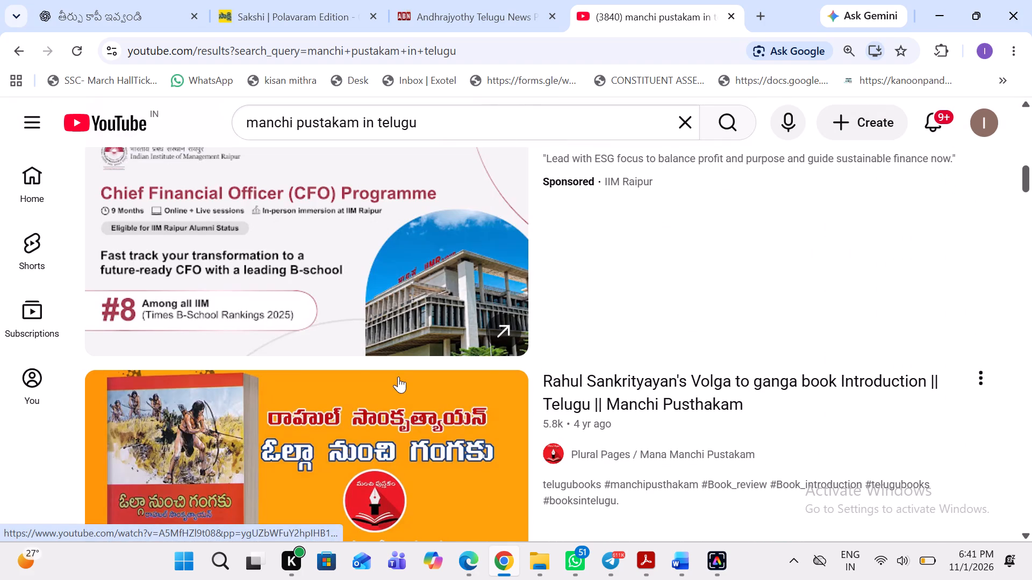
pyautogui.scroll(-1, 537, 402)
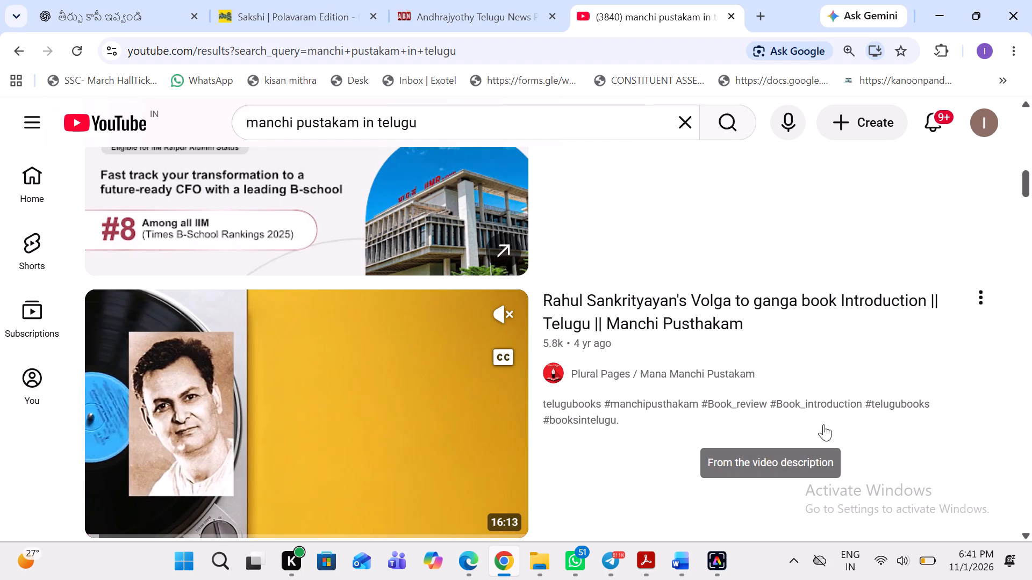
pyautogui.scroll(-3, 741, 473)
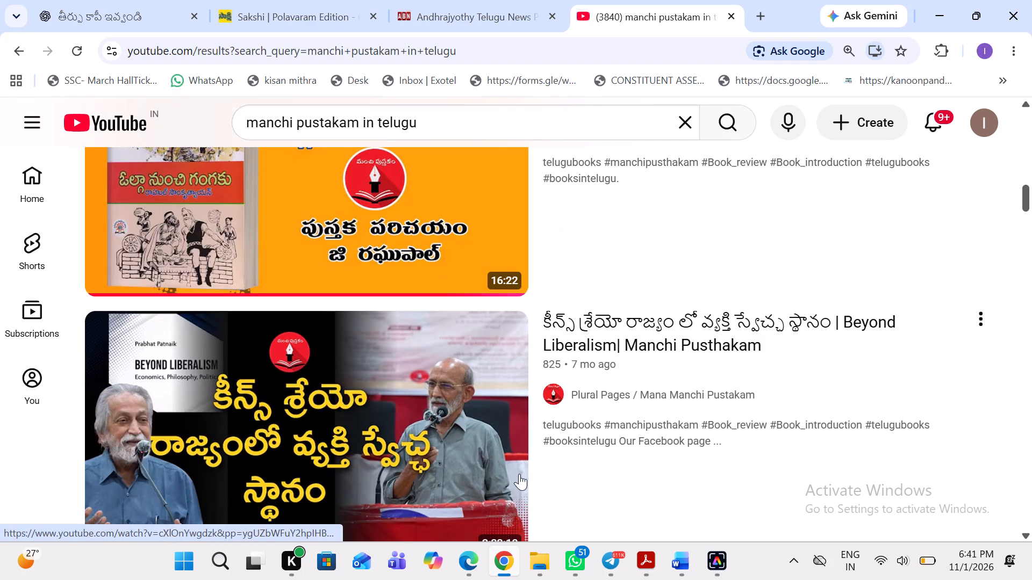
pyautogui.scroll(-3, 519, 474)
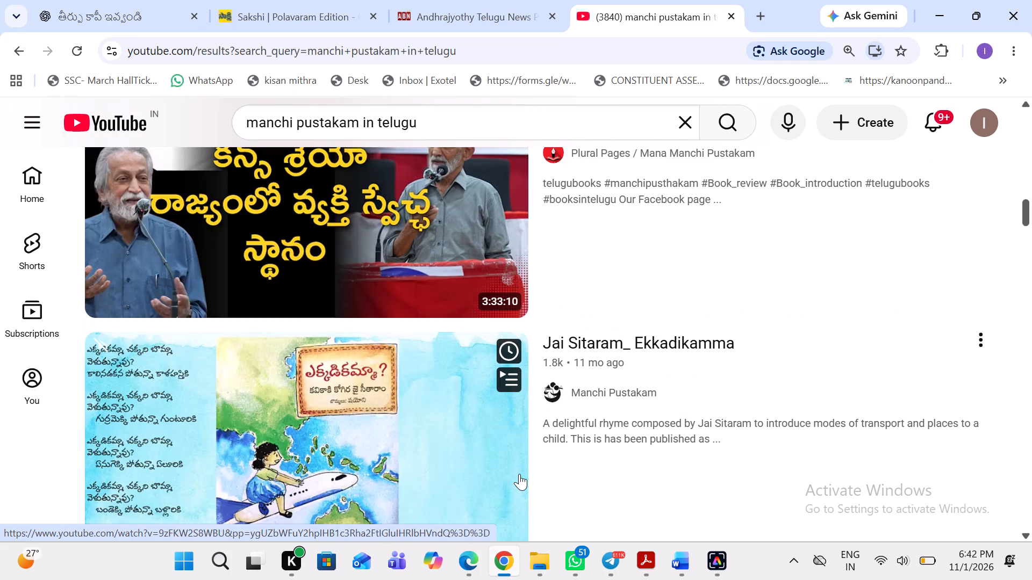
pyautogui.scroll(1, 519, 474)
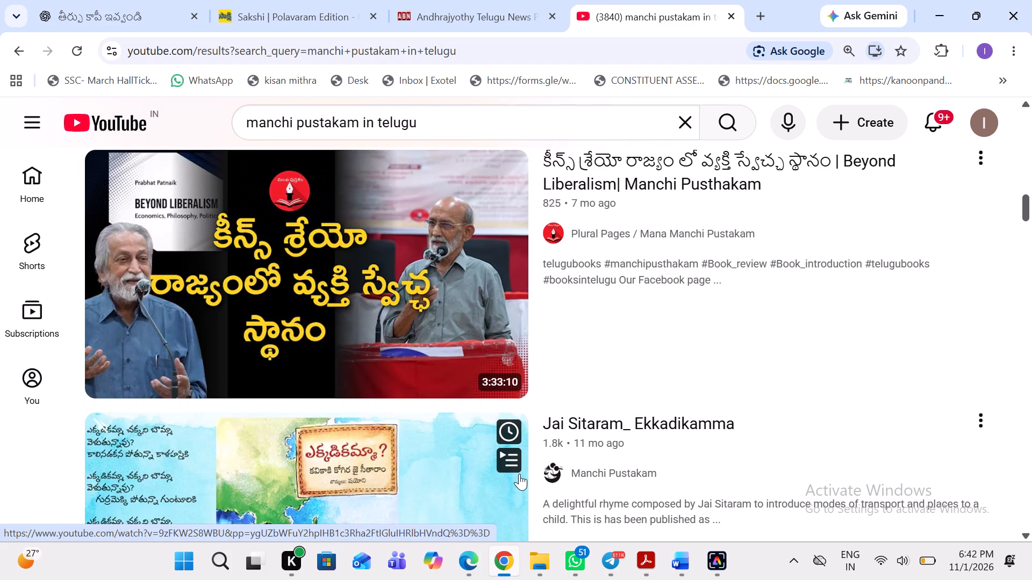
pyautogui.scroll(-7, 519, 474)
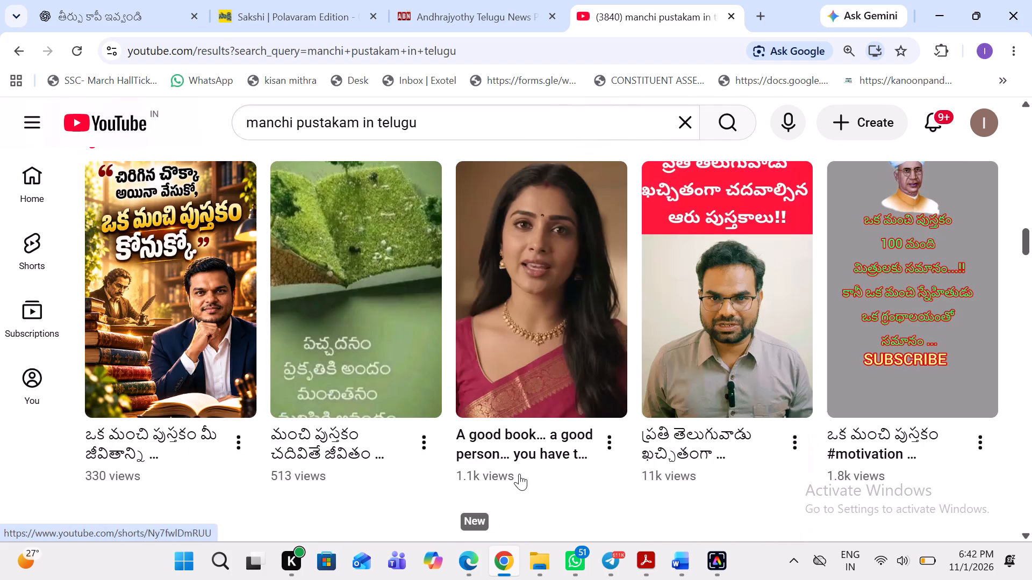
pyautogui.scroll(-6, 519, 474)
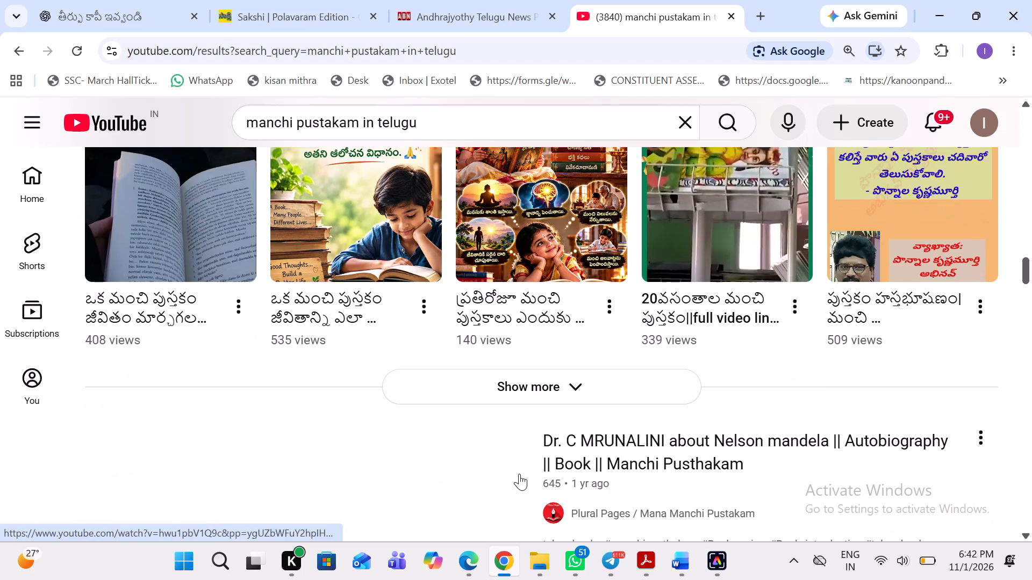
pyautogui.scroll(-3, 519, 474)
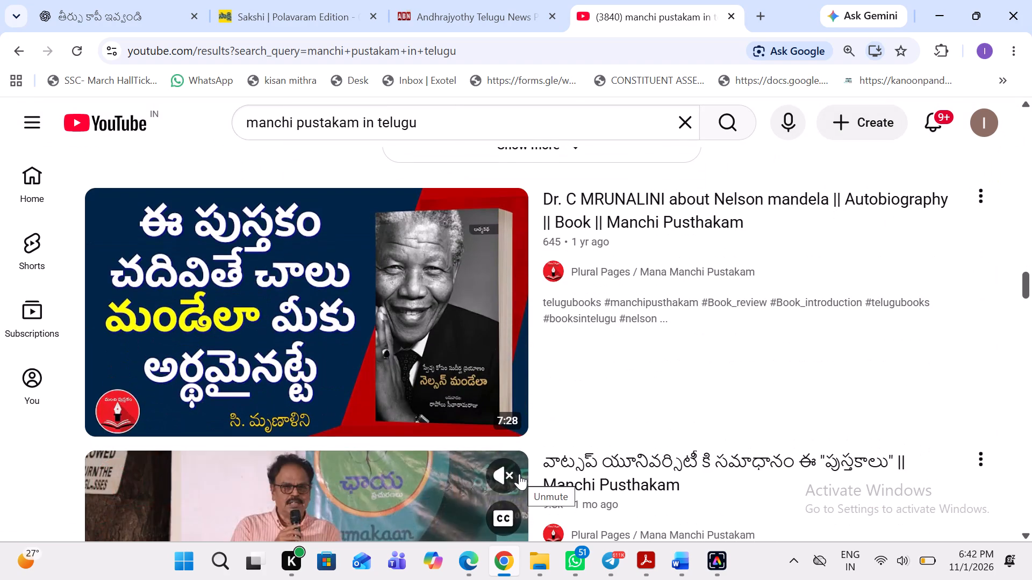
pyautogui.scroll(-3, 519, 474)
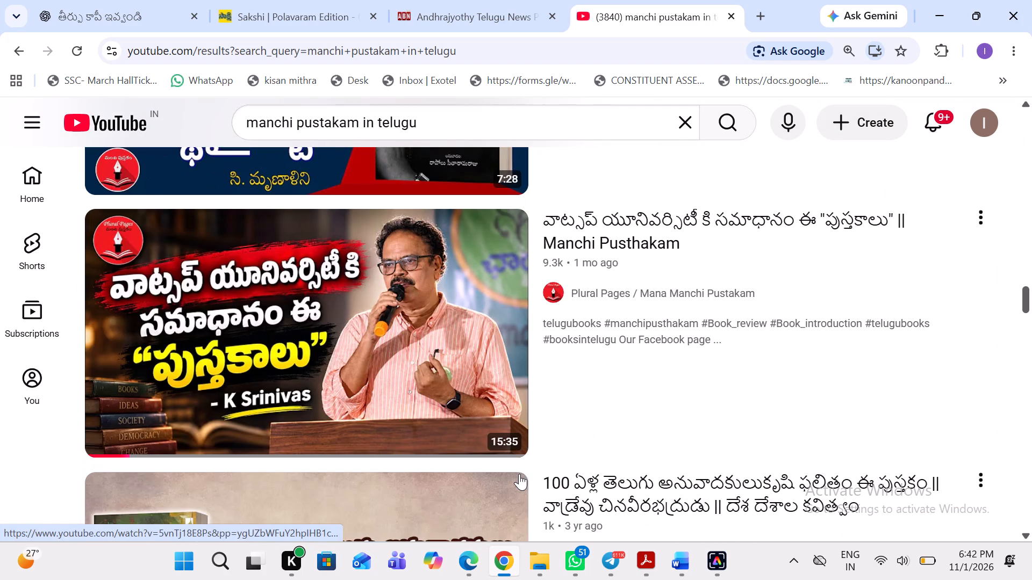
pyautogui.scroll(-2, 519, 474)
pyautogui.scroll(2, 519, 474)
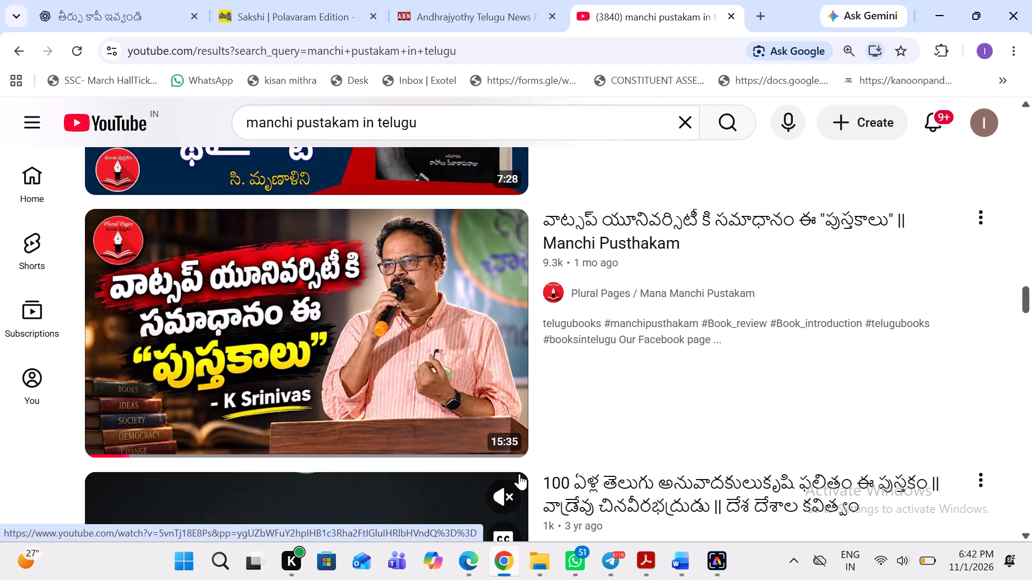
pyautogui.scroll(-3, 519, 474)
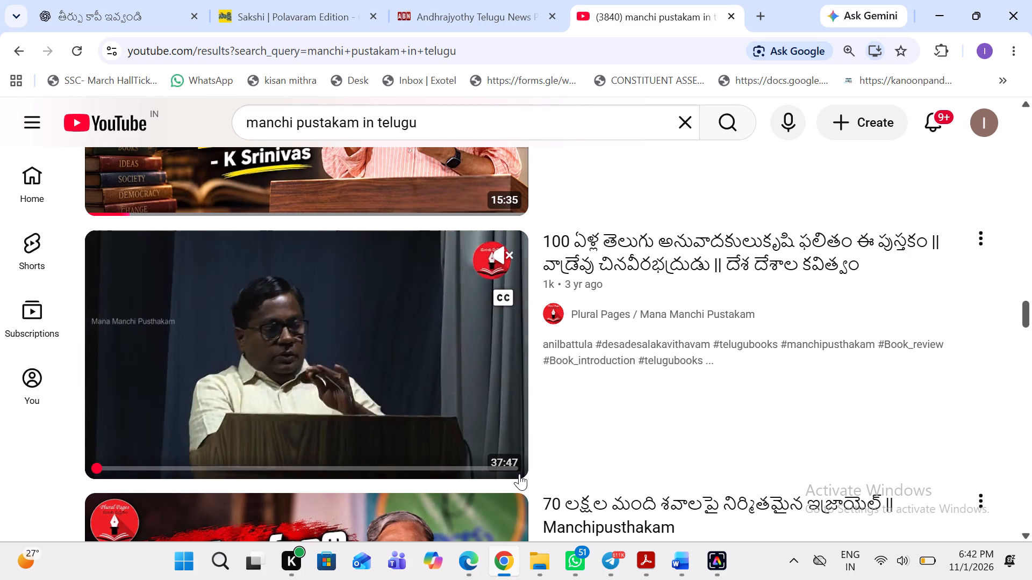
pyautogui.scroll(-6, 519, 474)
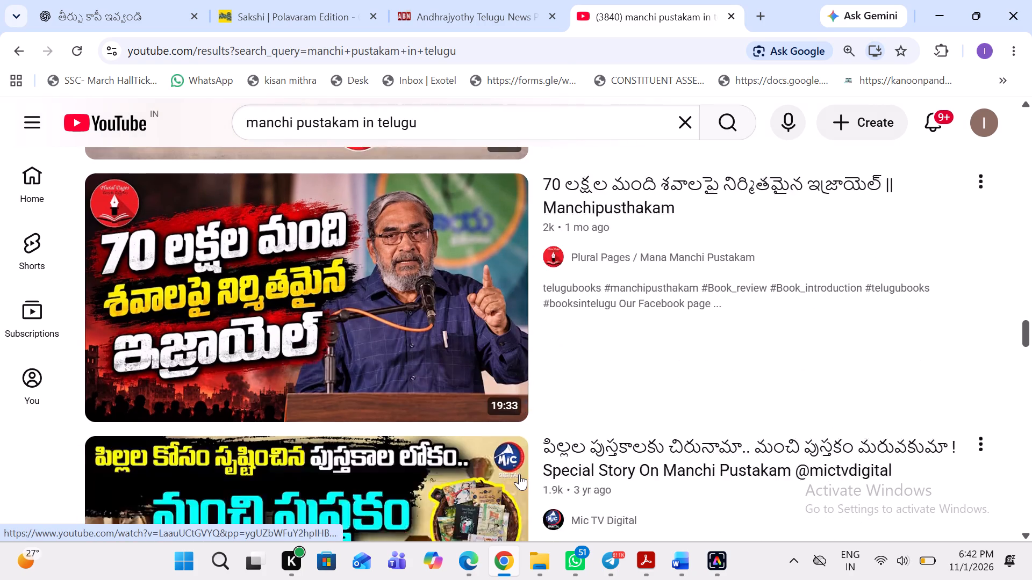
pyautogui.scroll(-4, 519, 474)
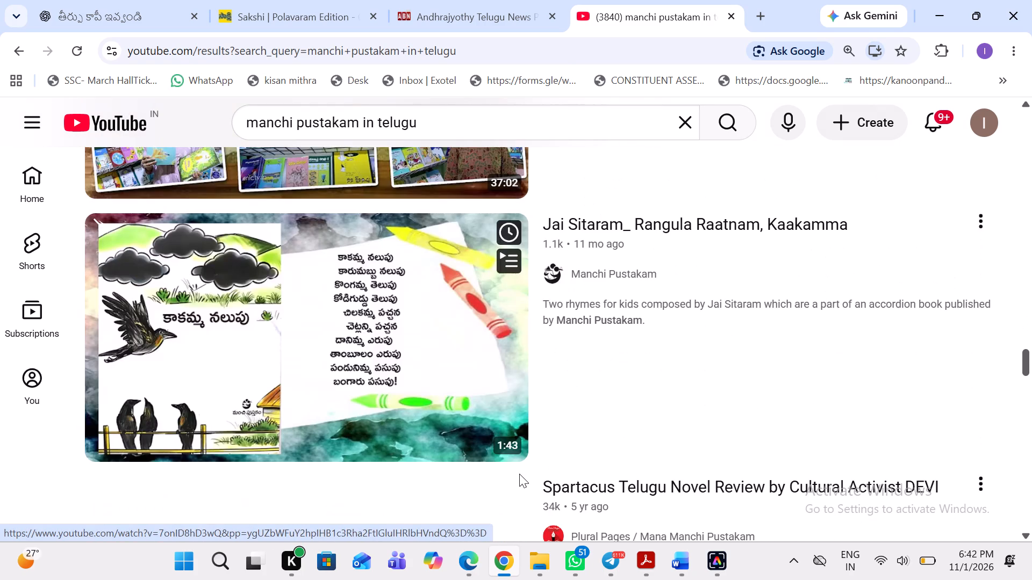
pyautogui.scroll(-3, 519, 474)
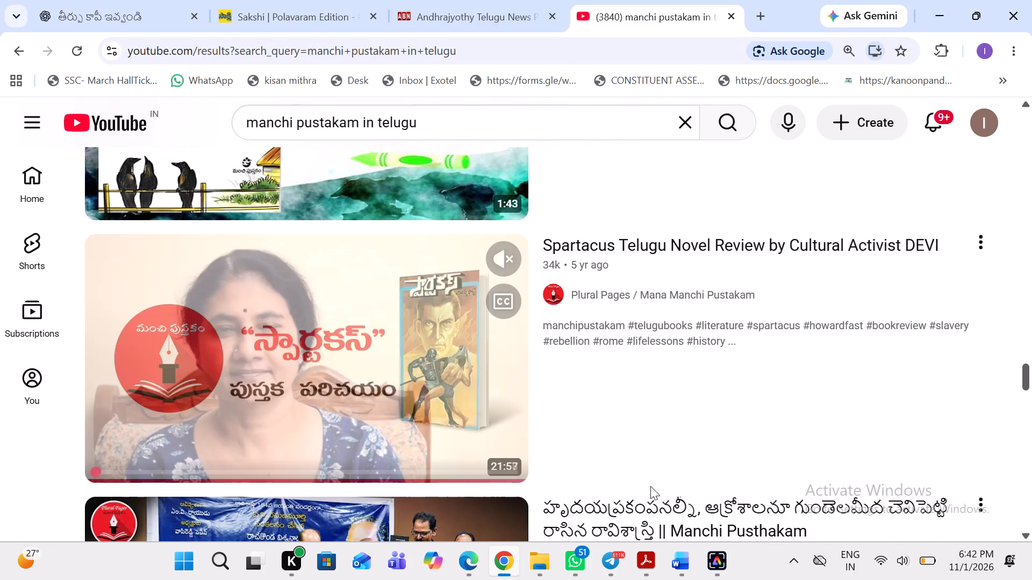
pyautogui.scroll(-3, 537, 521)
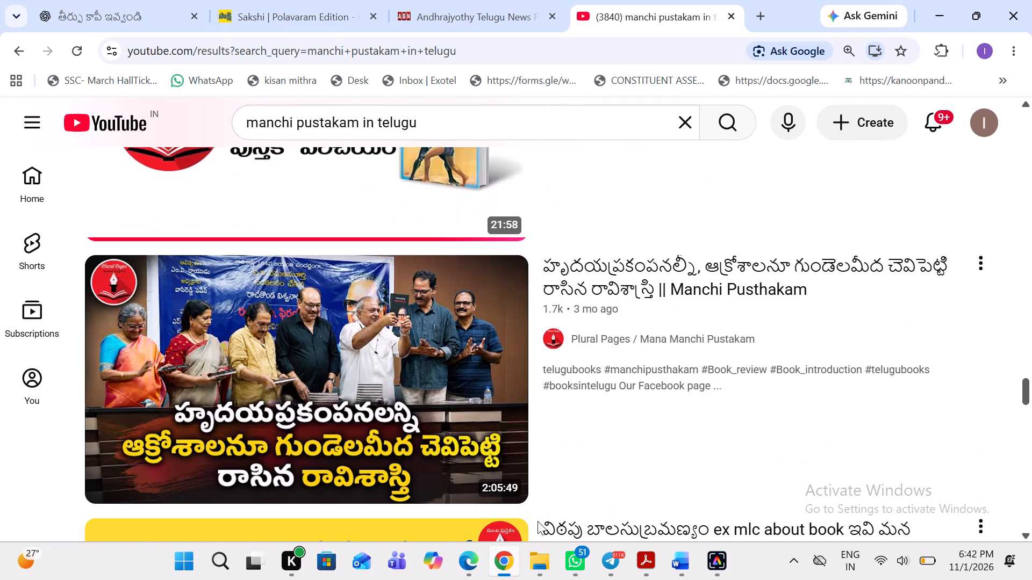
pyautogui.scroll(-4, 537, 521)
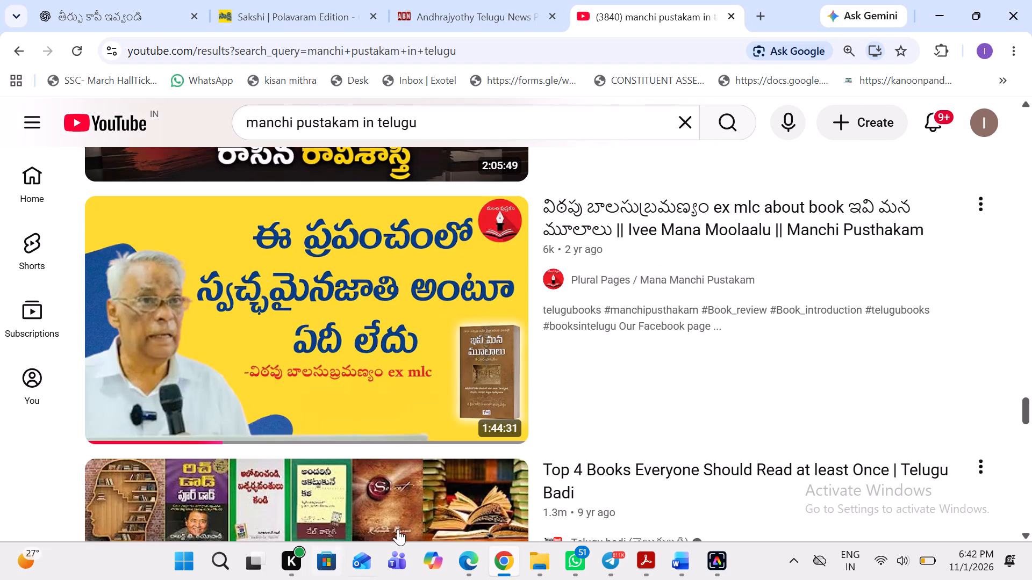
# Open the Plural Pages talk about the book "Ivee Mana Moolaalu" and move playback back to near its beginning.
pyautogui.click(346, 324)
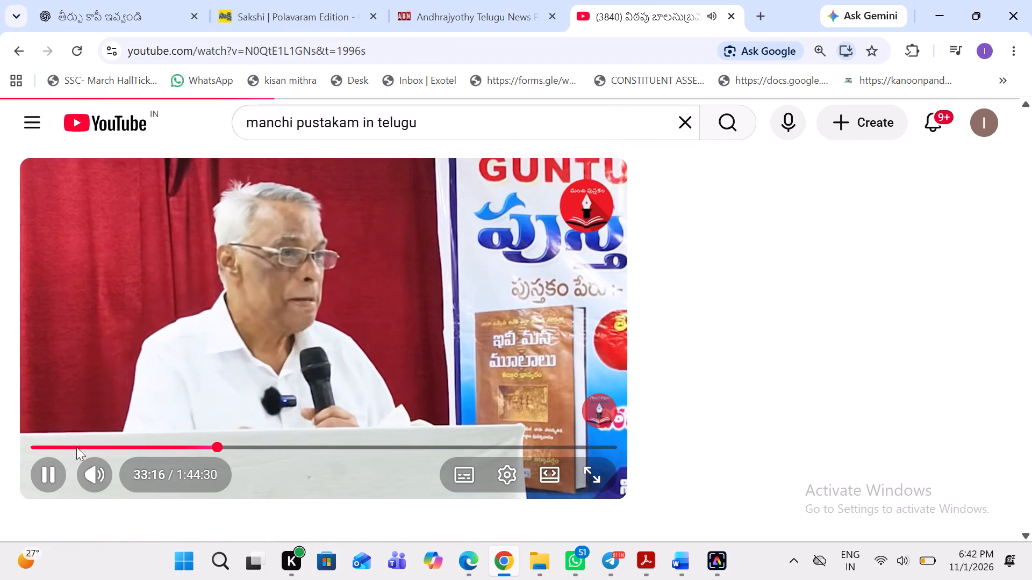
pyautogui.click(38, 443)
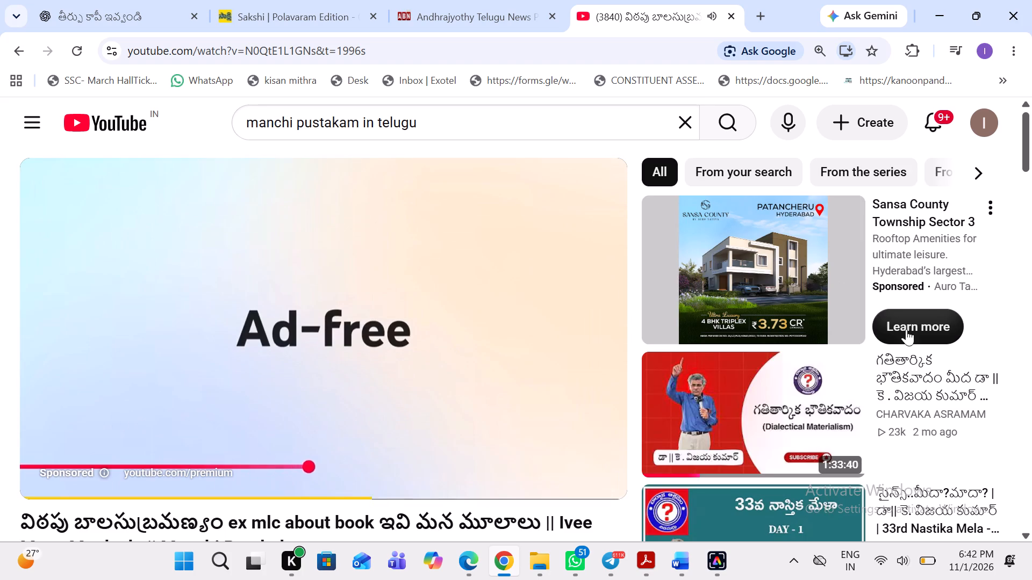
# Open the recommended CHARVAKA ASRAMAM lecture on Dialectical Materialism.
pyautogui.click(722, 412)
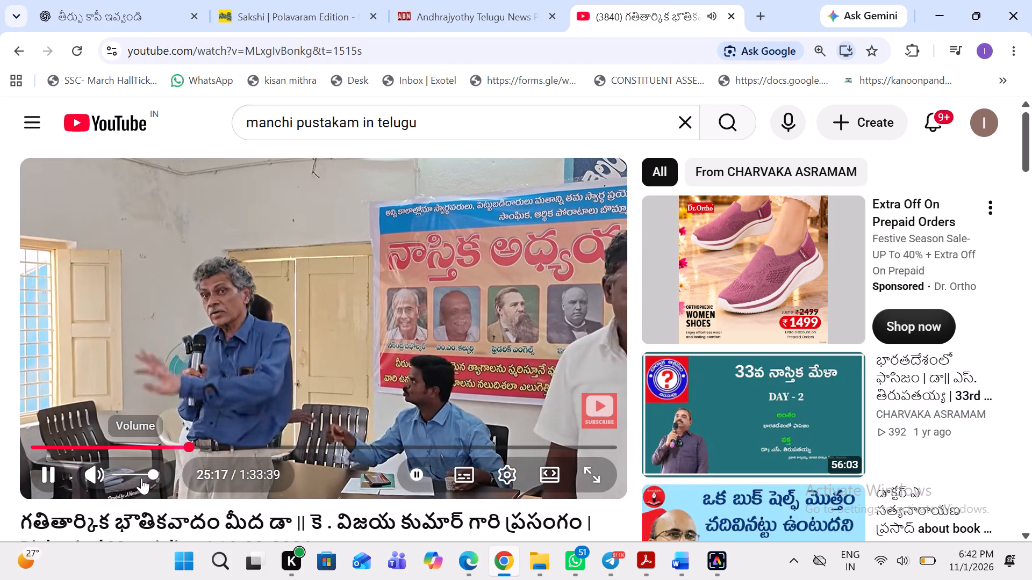
# Lower the lecture video's volume, then raise it again slightly, keeping it a little below full.
pyautogui.click(139, 477)
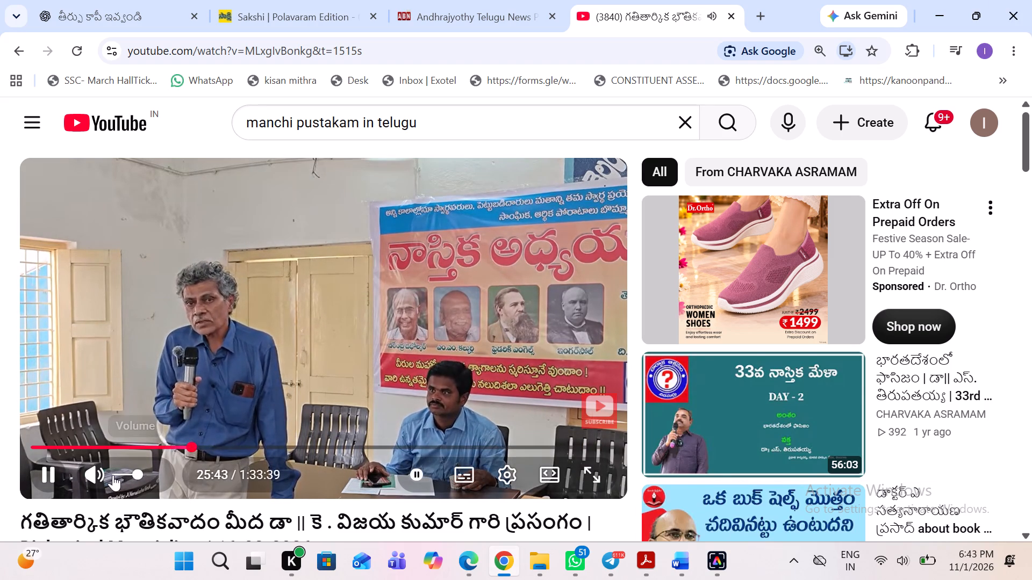
pyautogui.click(146, 475)
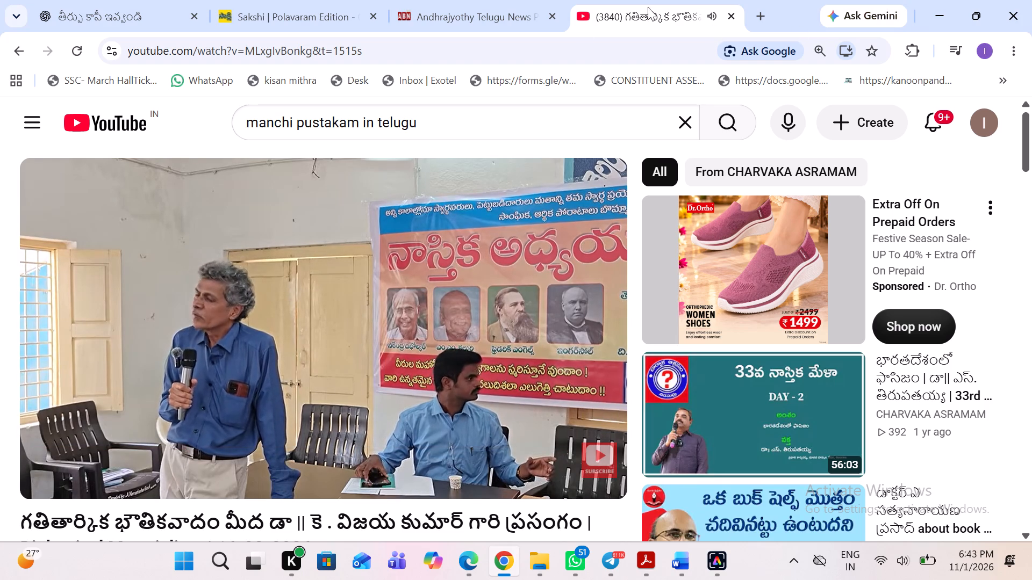
# Switch to the open Andhrajyothy e-paper page while the lecture keeps playing.
pyautogui.click(468, 26)
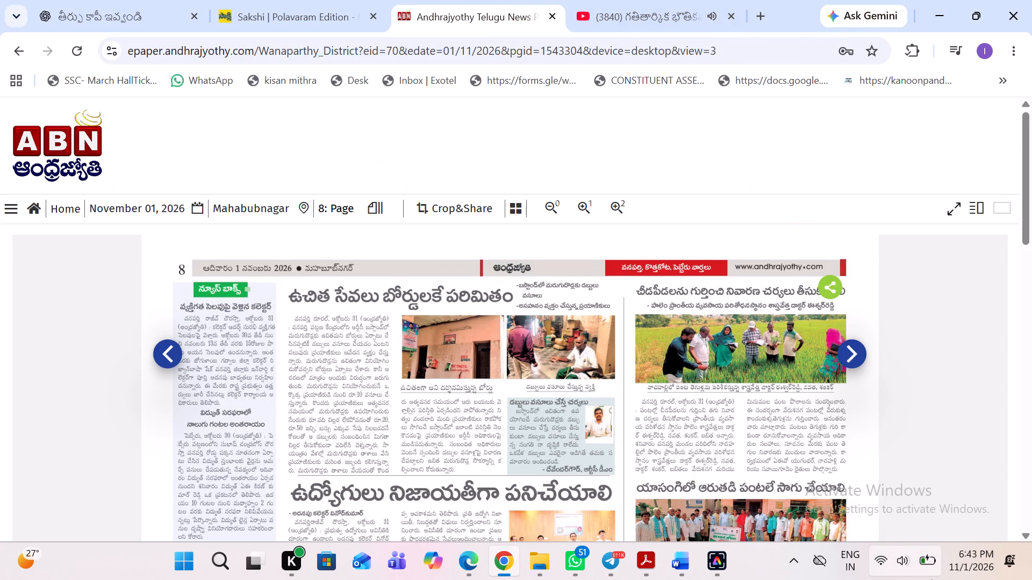
# Raise the screen brightness slightly and set the system volume to 60.
pyautogui.click(925, 563)
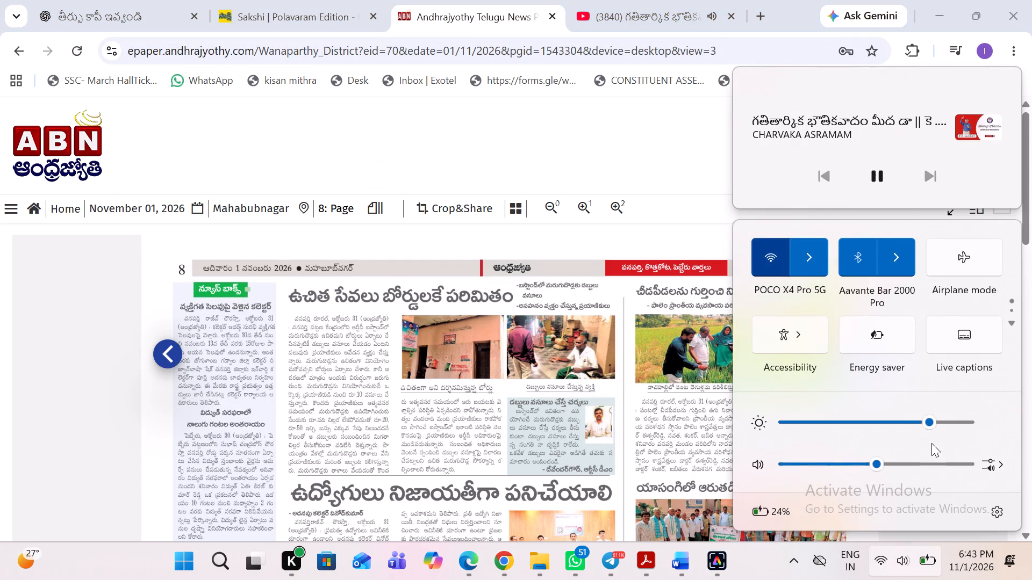
pyautogui.moveTo(933, 426); pyautogui.dragTo(957, 432)
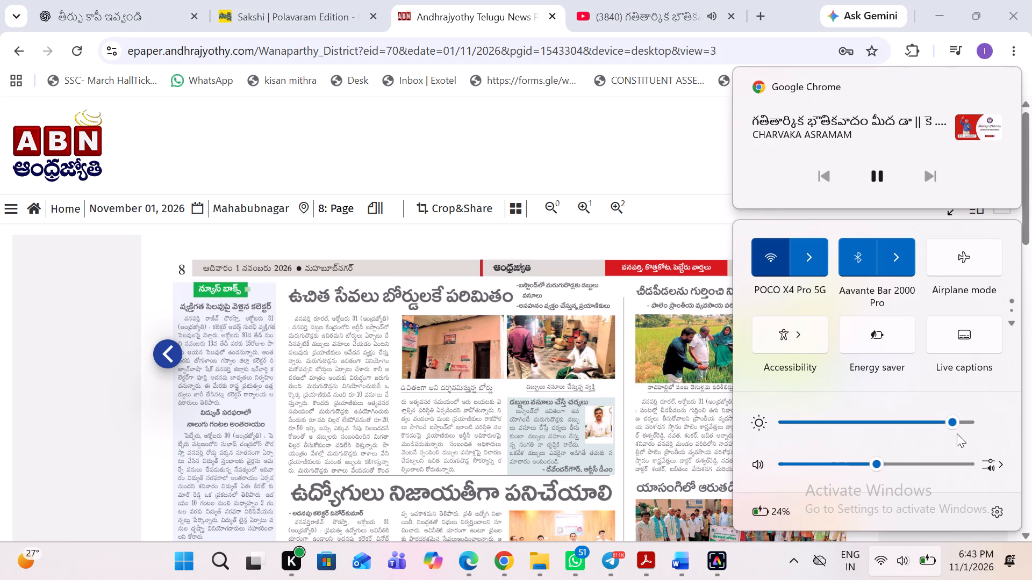
pyautogui.moveTo(870, 463); pyautogui.dragTo(883, 465)
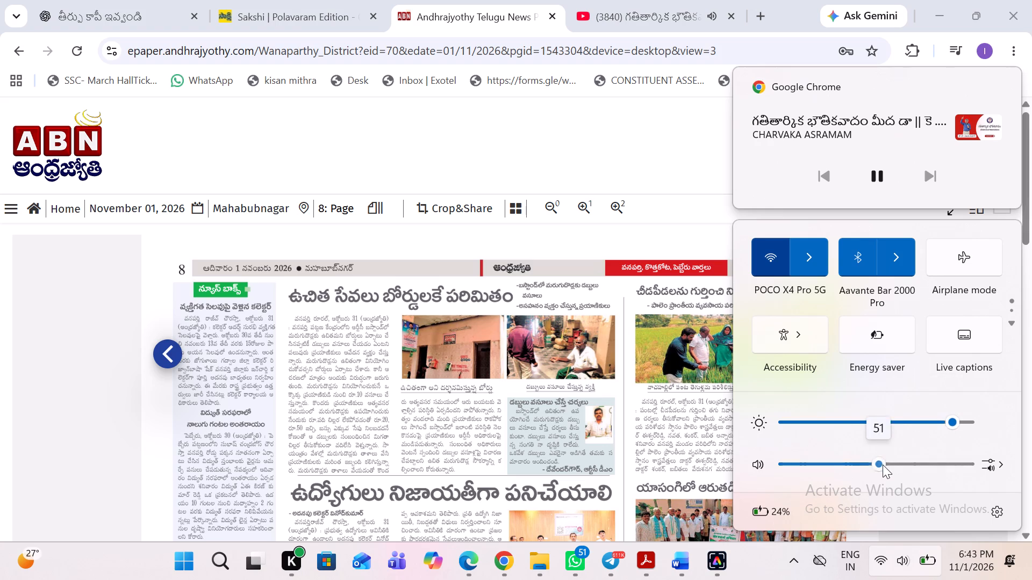
pyautogui.moveTo(883, 465); pyautogui.dragTo(889, 466)
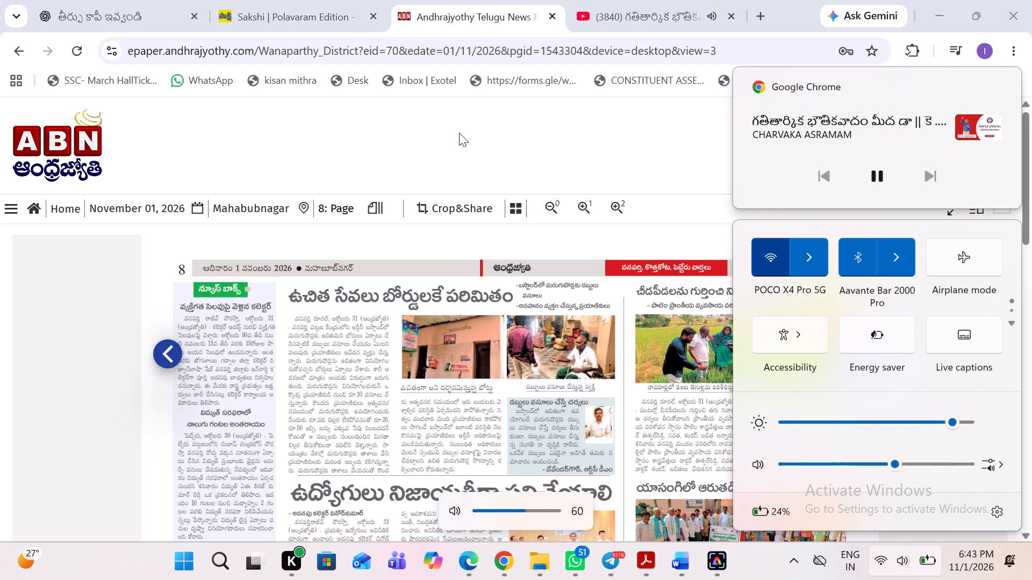
pyautogui.click(459, 133)
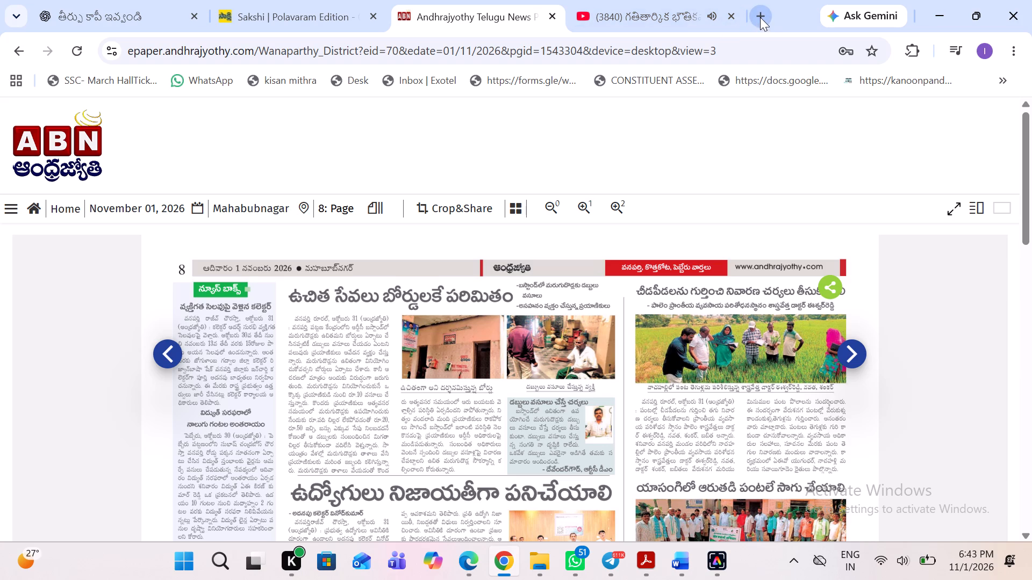
pyautogui.click(760, 14)
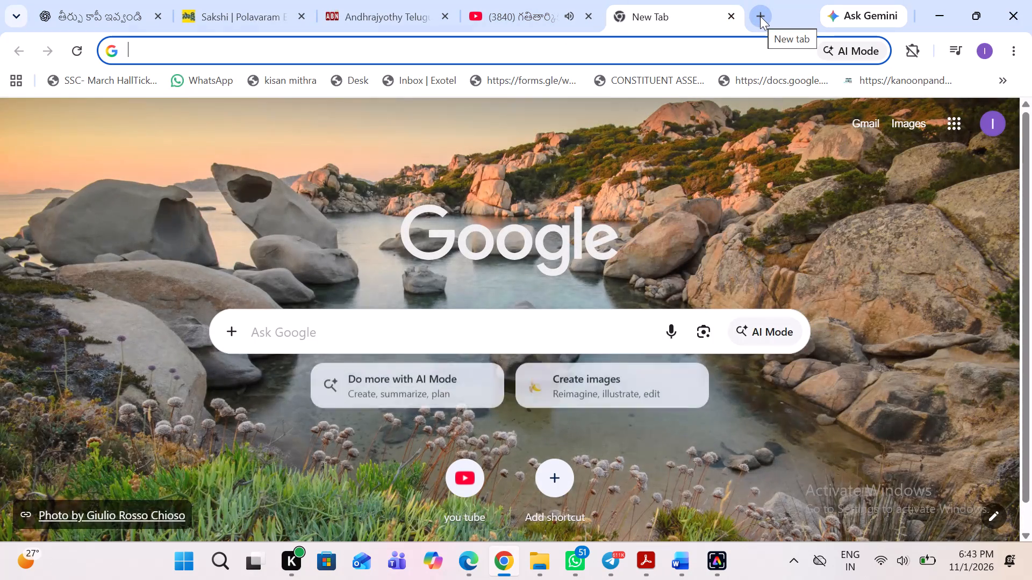
pyautogui.click(1005, 78)
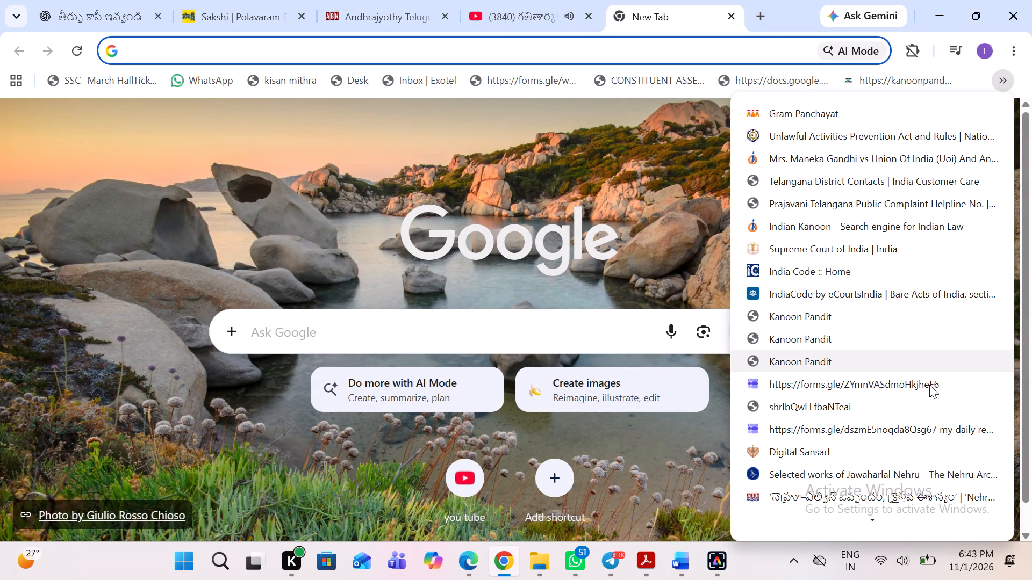
pyautogui.scroll(-3, 857, 434)
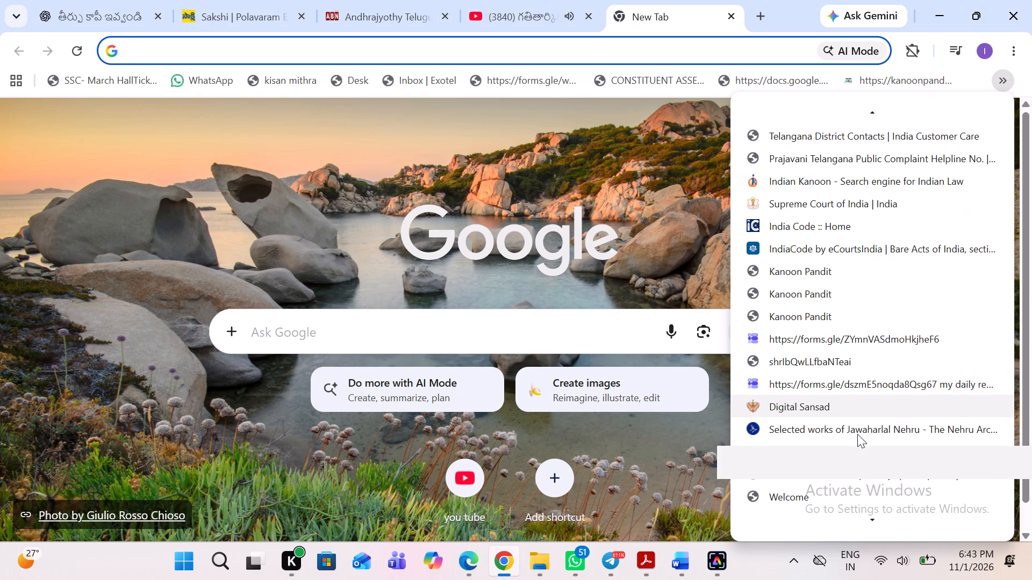
pyautogui.scroll(-2, 857, 434)
pyautogui.scroll(-2, 744, 383)
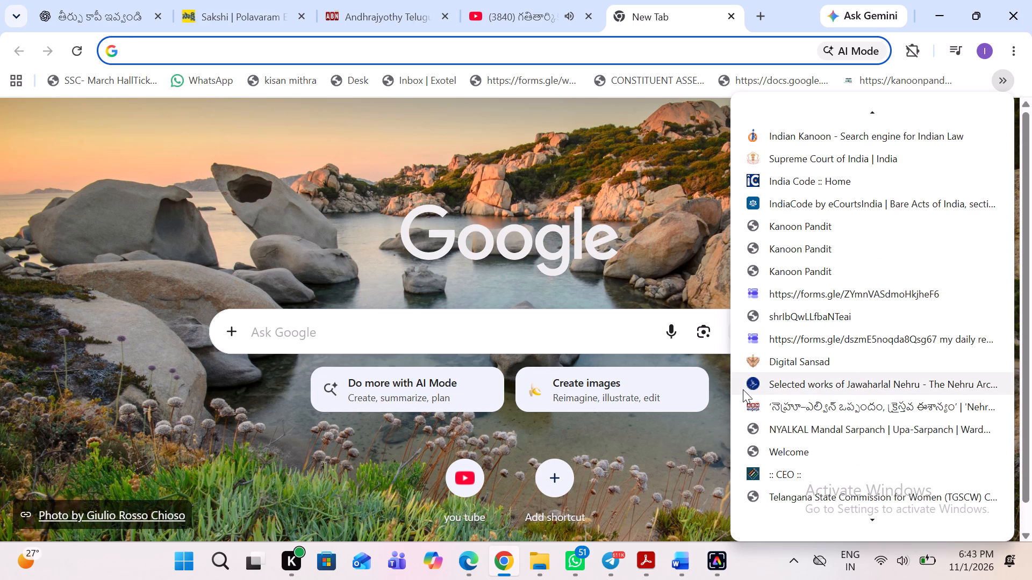
pyautogui.scroll(-14, 743, 389)
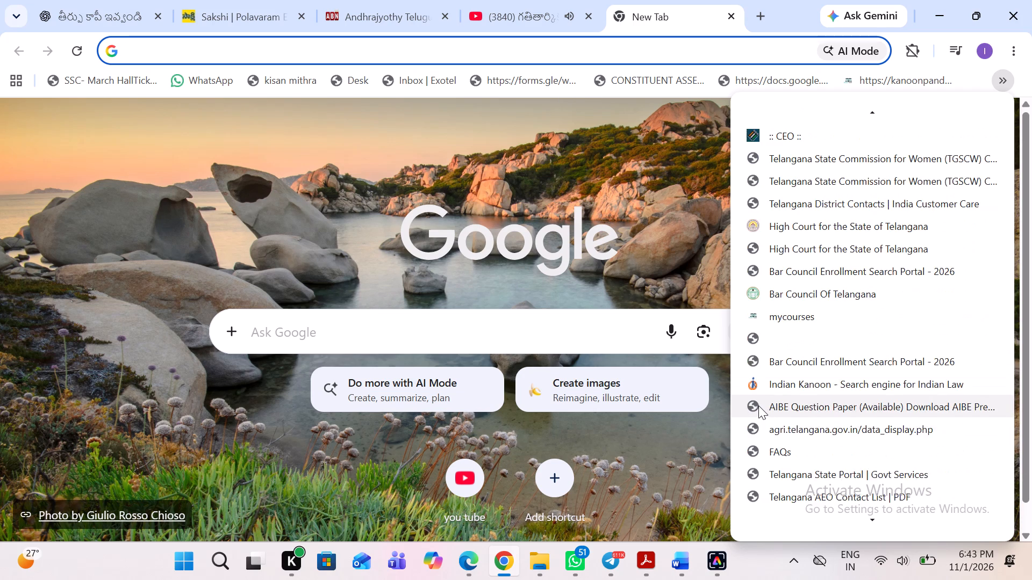
pyautogui.scroll(-8, 758, 405)
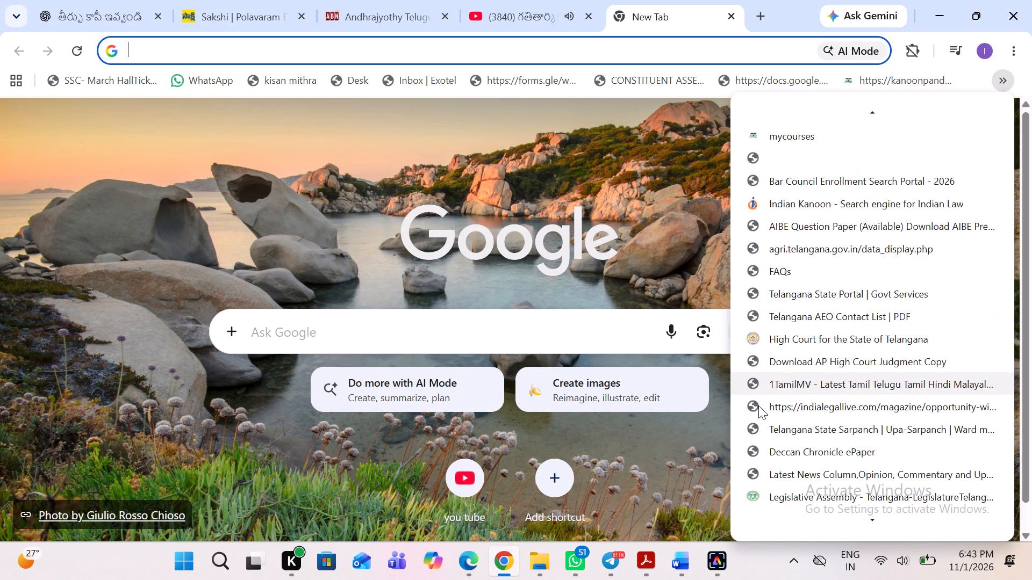
pyautogui.scroll(-8, 758, 405)
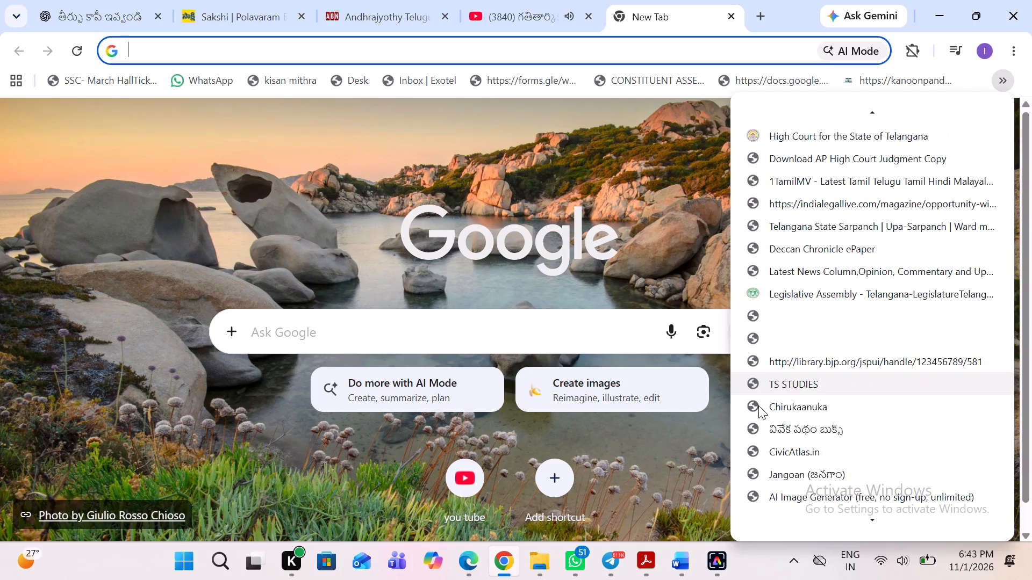
pyautogui.scroll(-17, 758, 405)
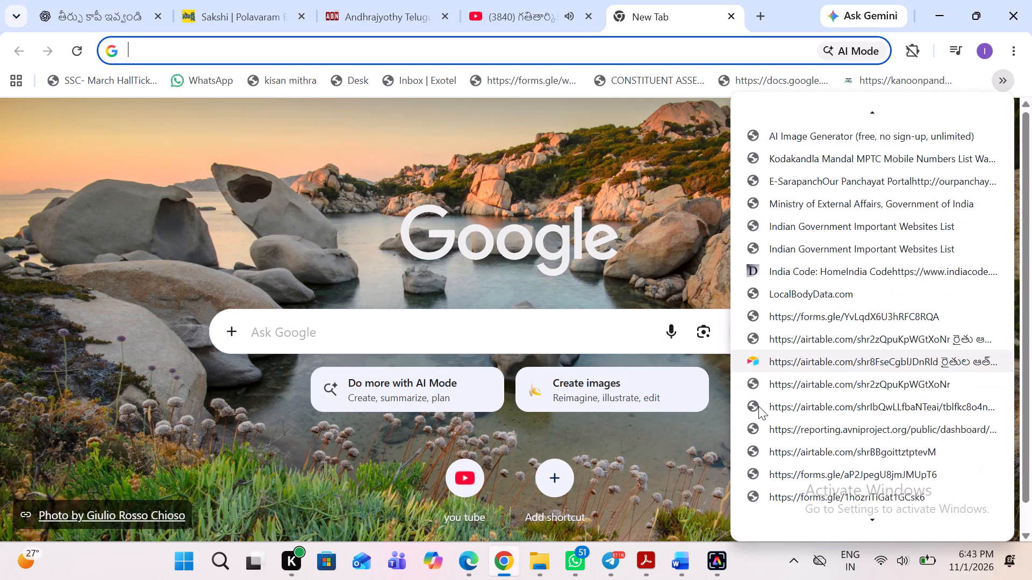
pyautogui.scroll(-18, 758, 406)
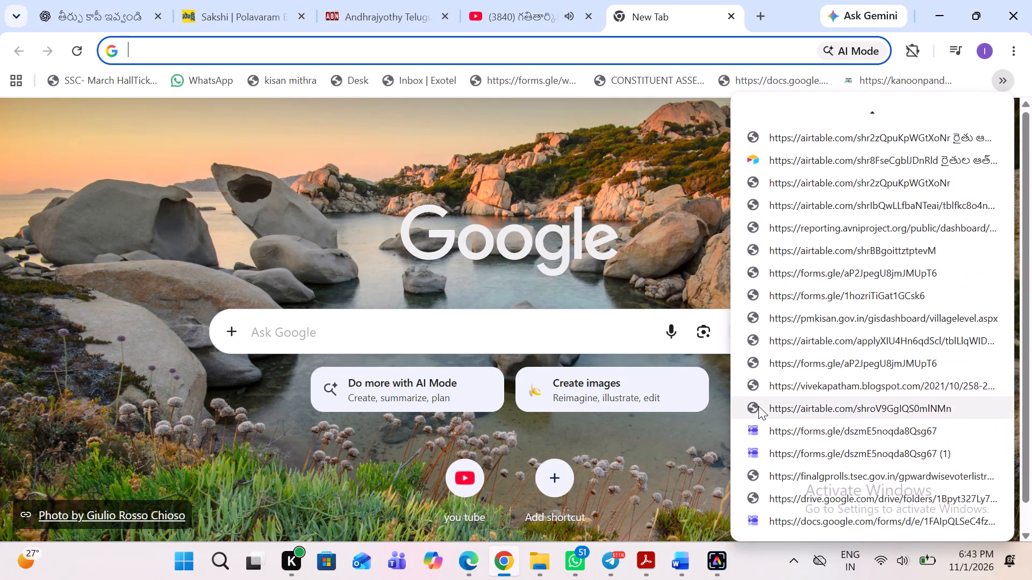
pyautogui.click(878, 454)
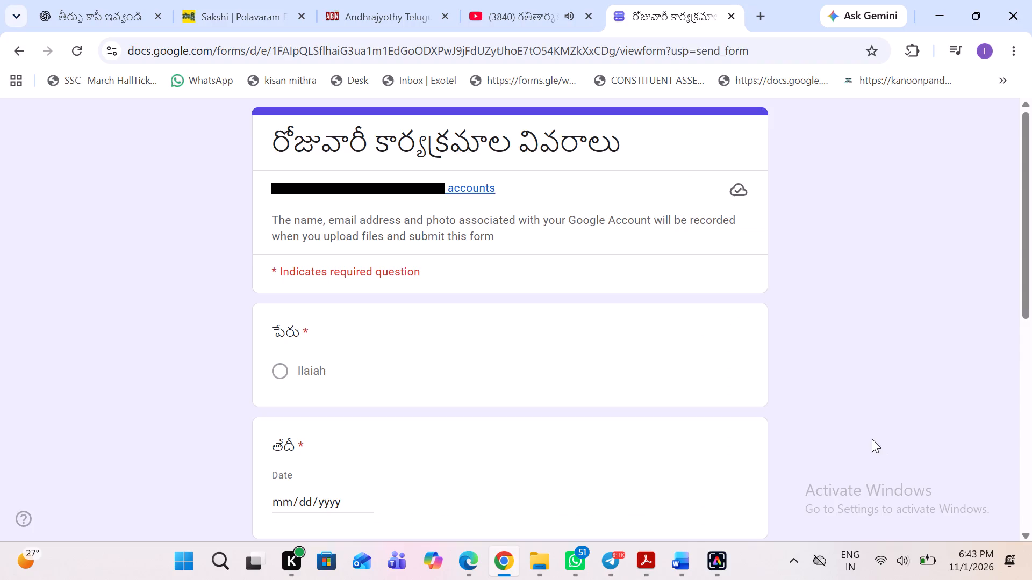
pyautogui.click(763, 13)
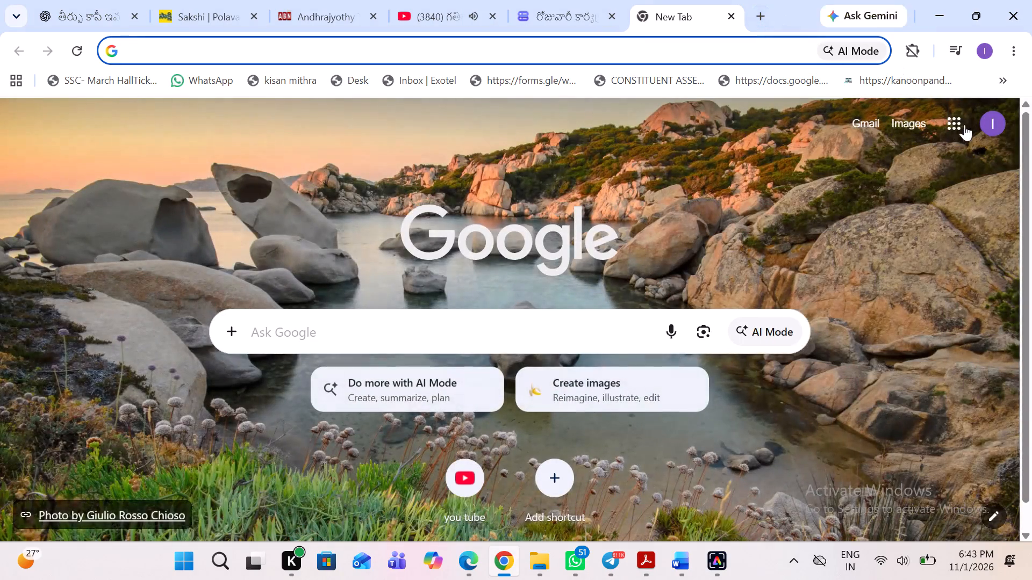
pyautogui.click(949, 124)
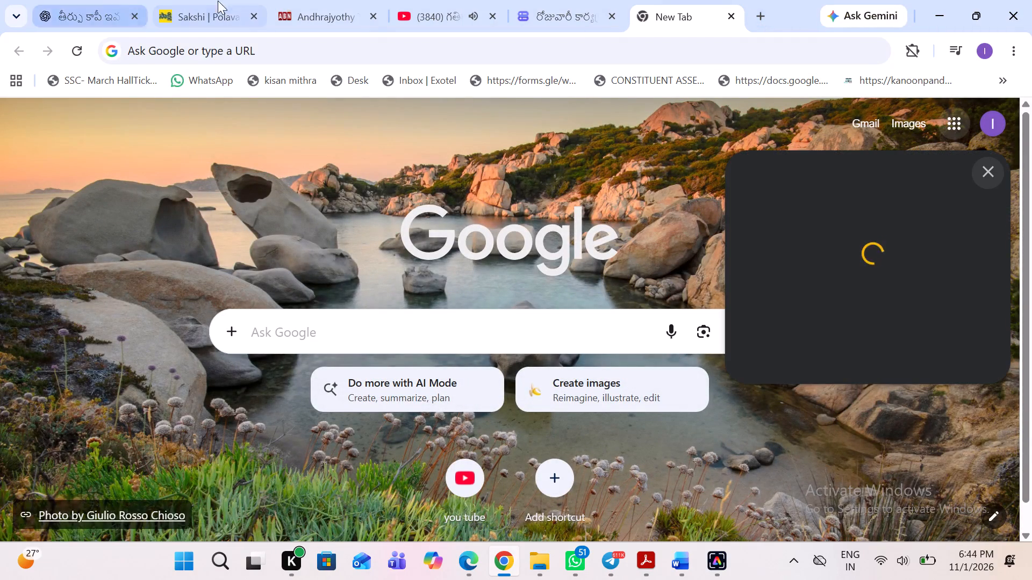
pyautogui.click(252, 14)
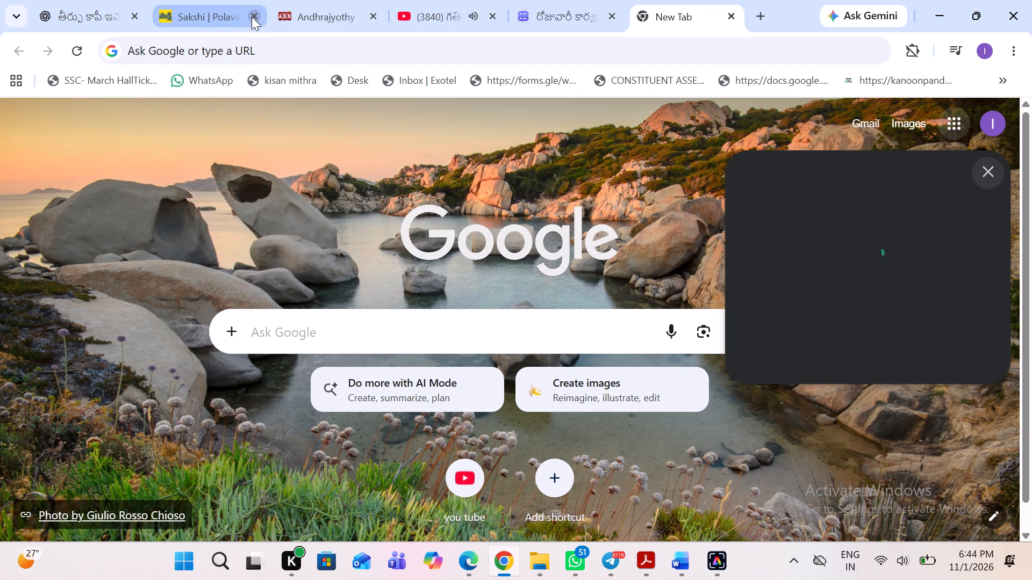
pyautogui.click(252, 15)
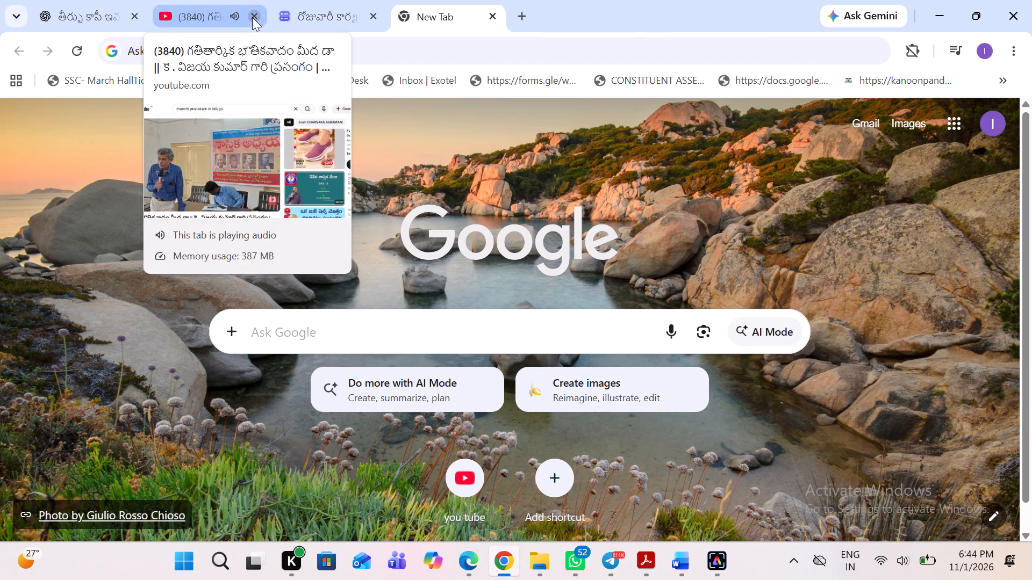
# Go to Google Drive and select the suggested file "రోజువారీ కార్యక్రమాల వివరాలు (Responses)".
pyautogui.click(958, 124)
pyautogui.click(956, 404)
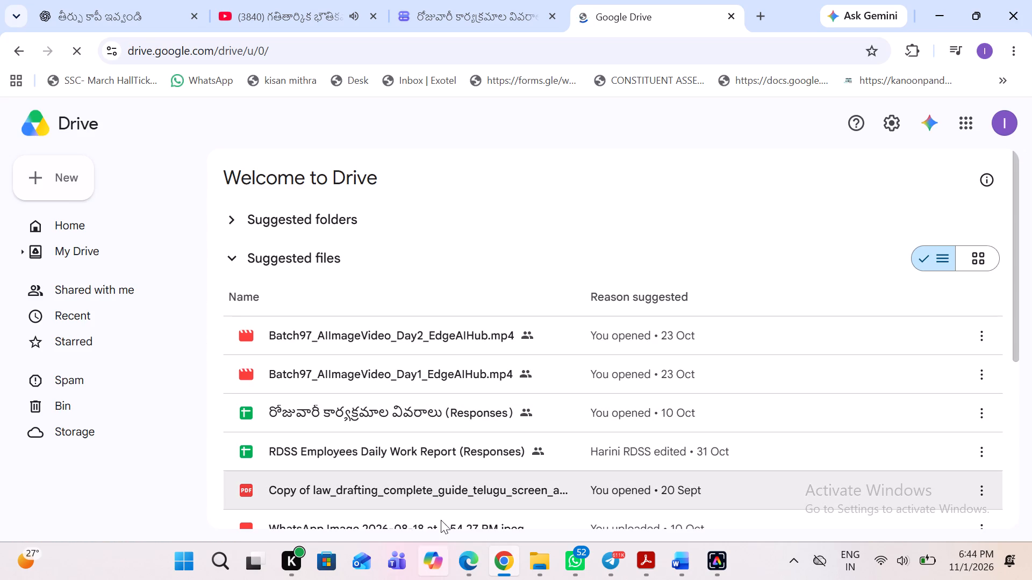
pyautogui.click(347, 411)
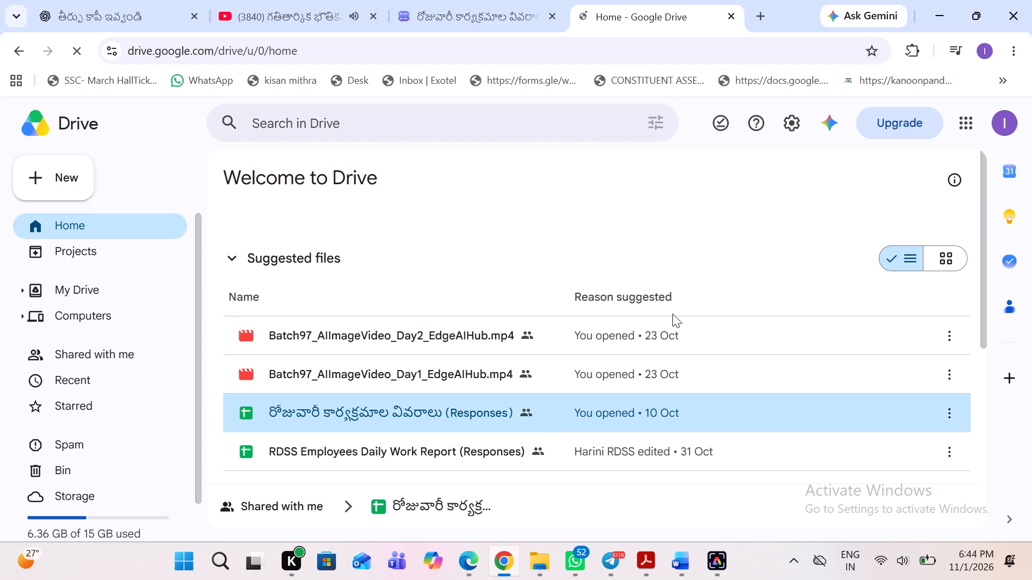
# Lower the screen brightness to roughly three quarters.
pyautogui.click(928, 556)
pyautogui.moveTo(950, 423); pyautogui.dragTo(914, 433)
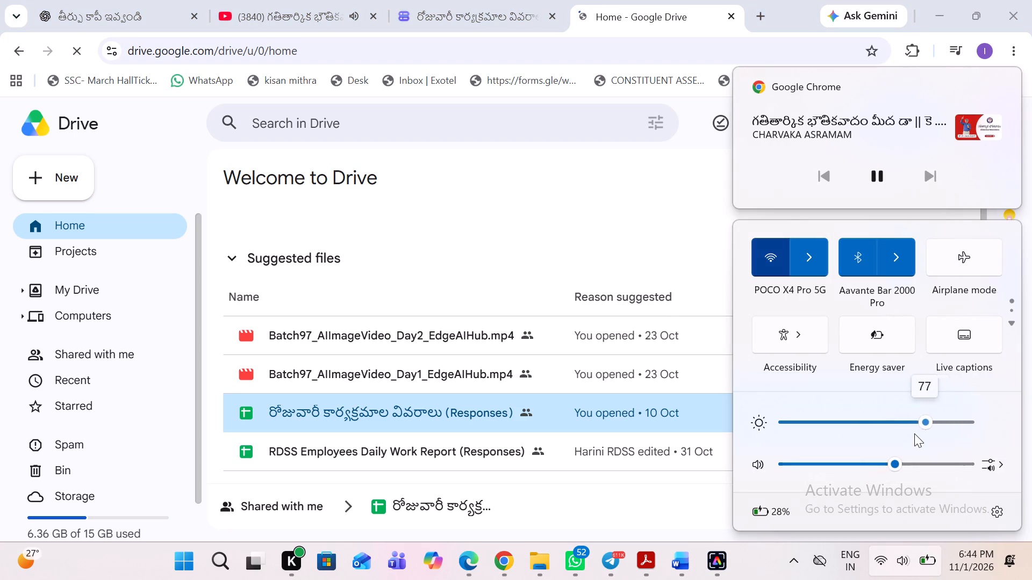
pyautogui.moveTo(914, 433); pyautogui.dragTo(908, 436)
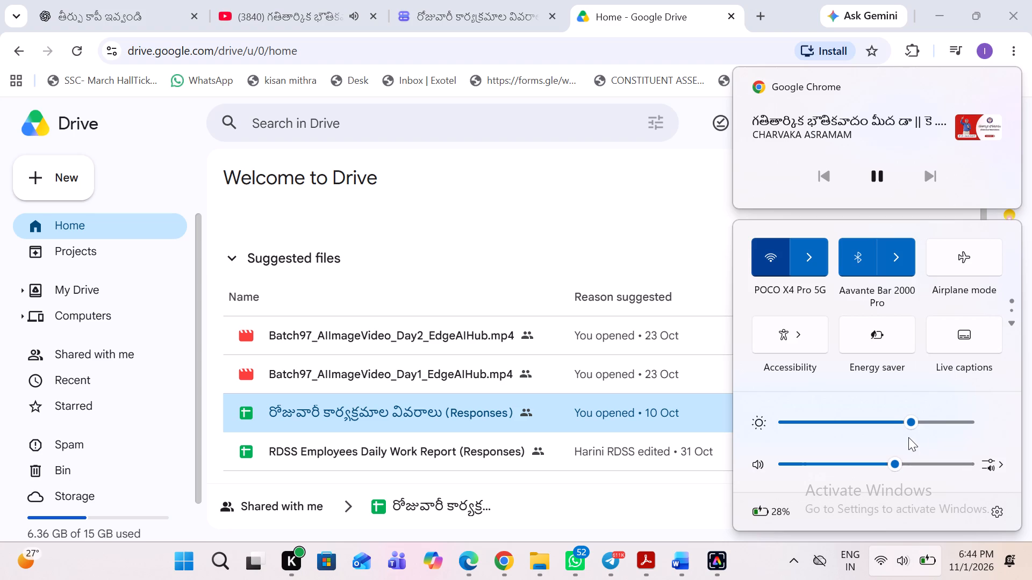
pyautogui.moveTo(909, 426); pyautogui.dragTo(921, 432)
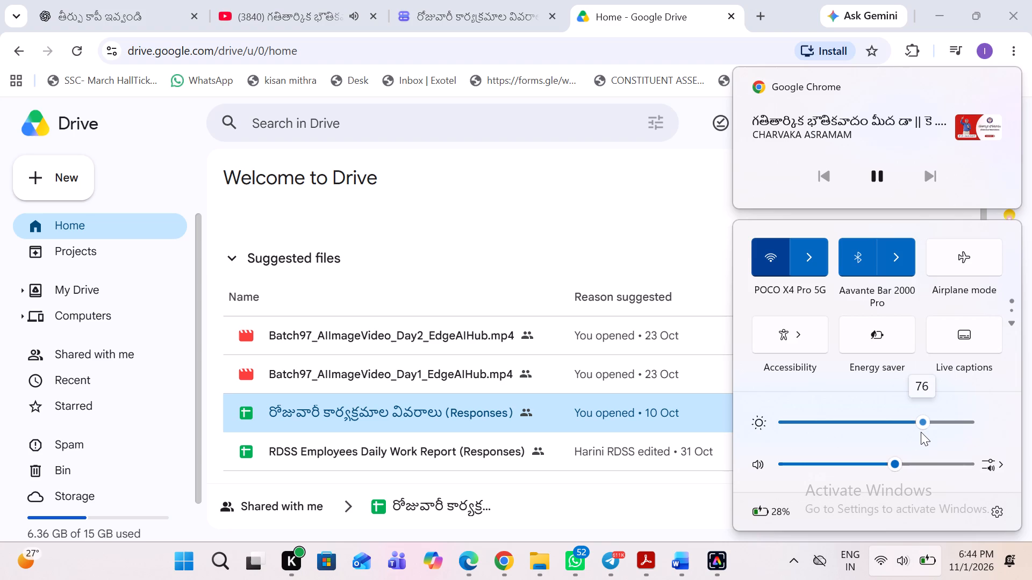
pyautogui.moveTo(921, 432); pyautogui.dragTo(914, 438)
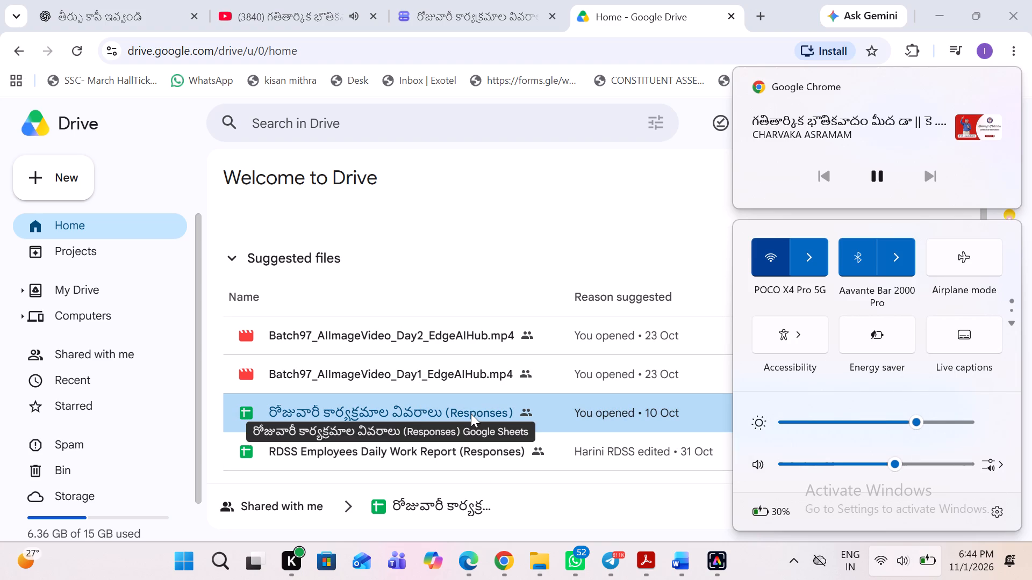
# Open the "రోజువారీ కార్యక్రమాల వివరాలు (Responses)" spreadsheet and switch to its Ilanna sheet.
pyautogui.doubleClick(485, 404)
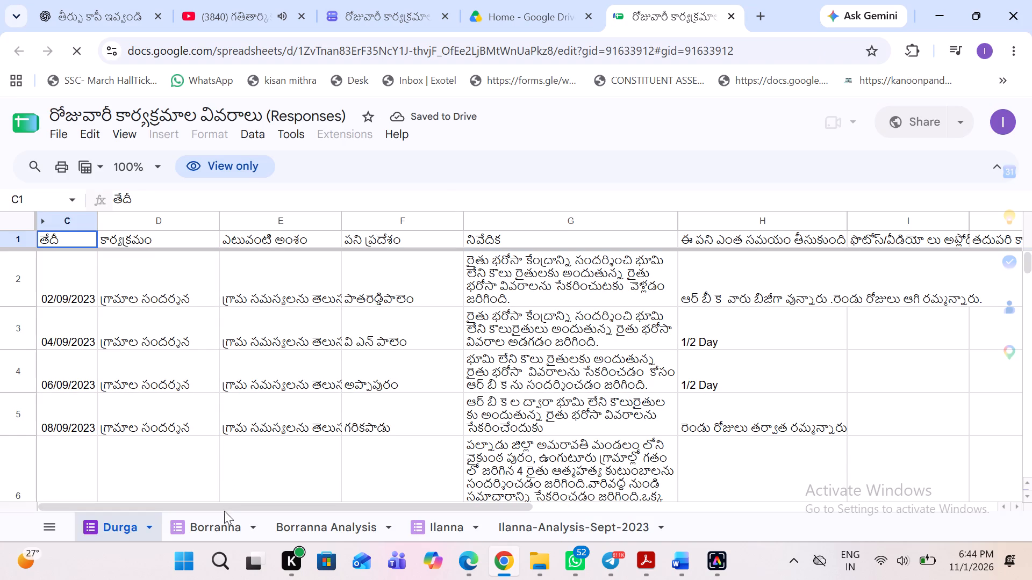
pyautogui.click(447, 524)
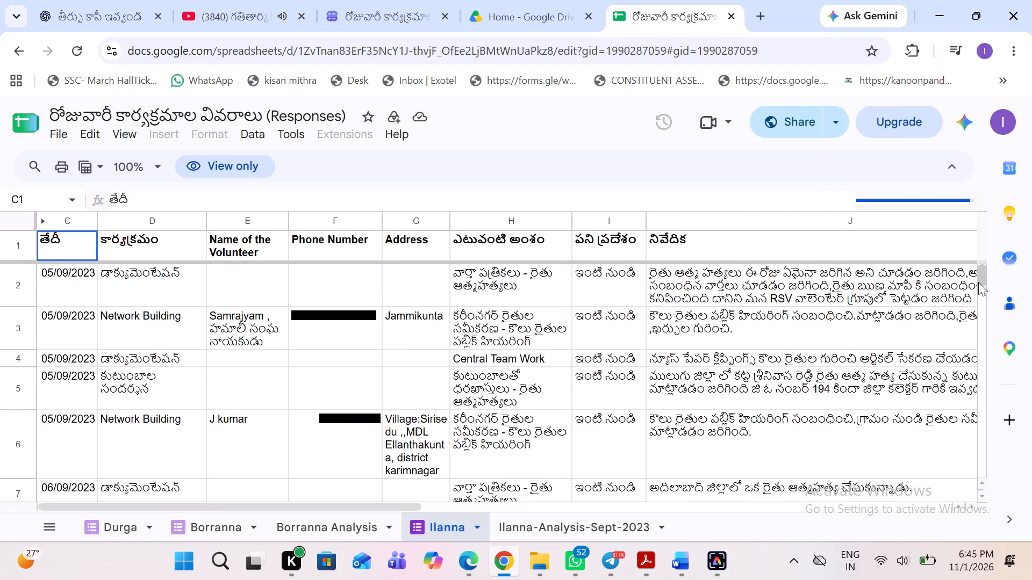
# Examine the most recent dated entries at the end of the Ilanna sheet's data.
pyautogui.moveTo(985, 275); pyautogui.dragTo(1000, 532)
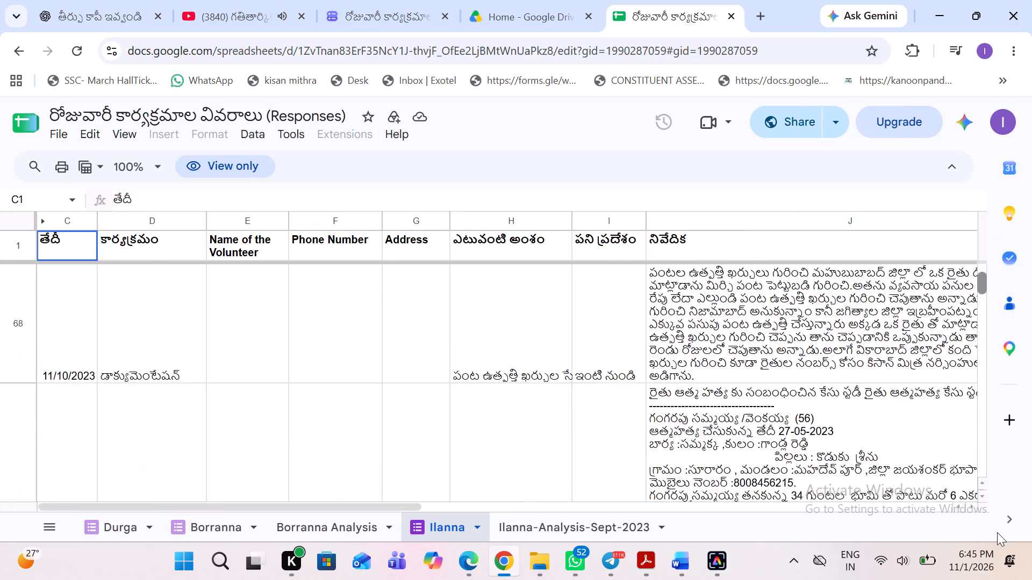
pyautogui.moveTo(981, 459); pyautogui.dragTo(983, 440)
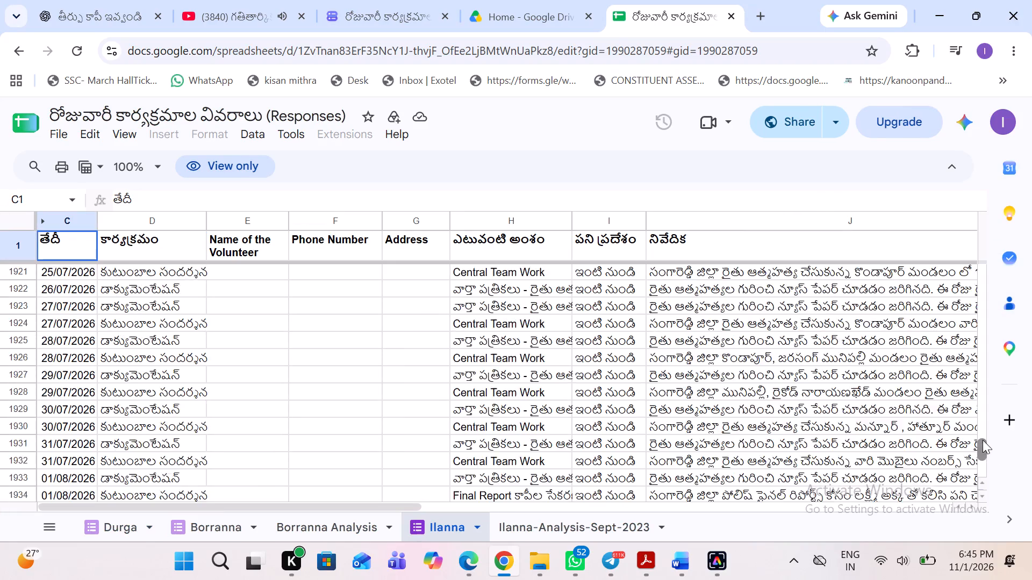
pyautogui.moveTo(983, 440); pyautogui.dragTo(986, 446)
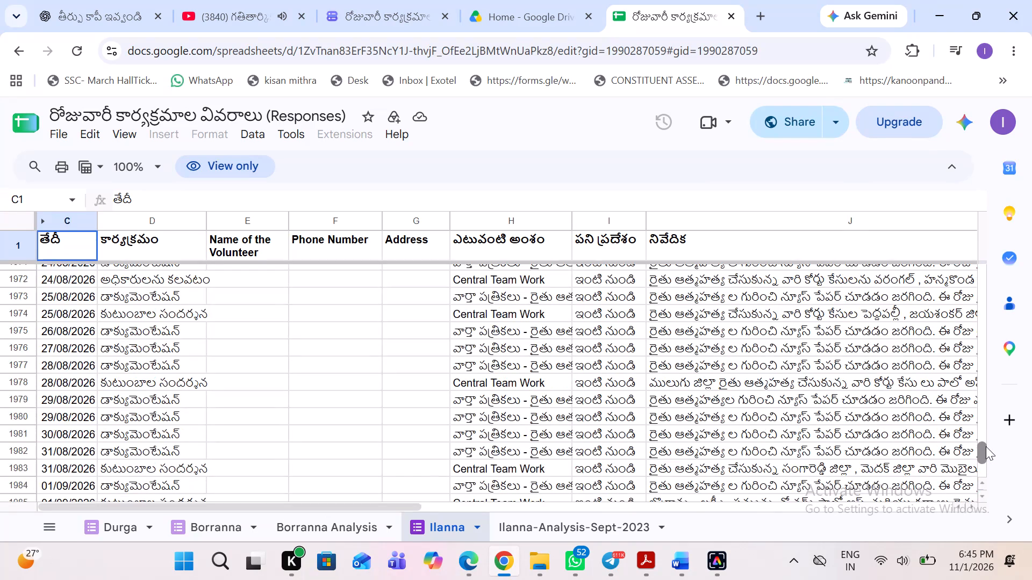
pyautogui.moveTo(986, 446); pyautogui.dragTo(986, 451)
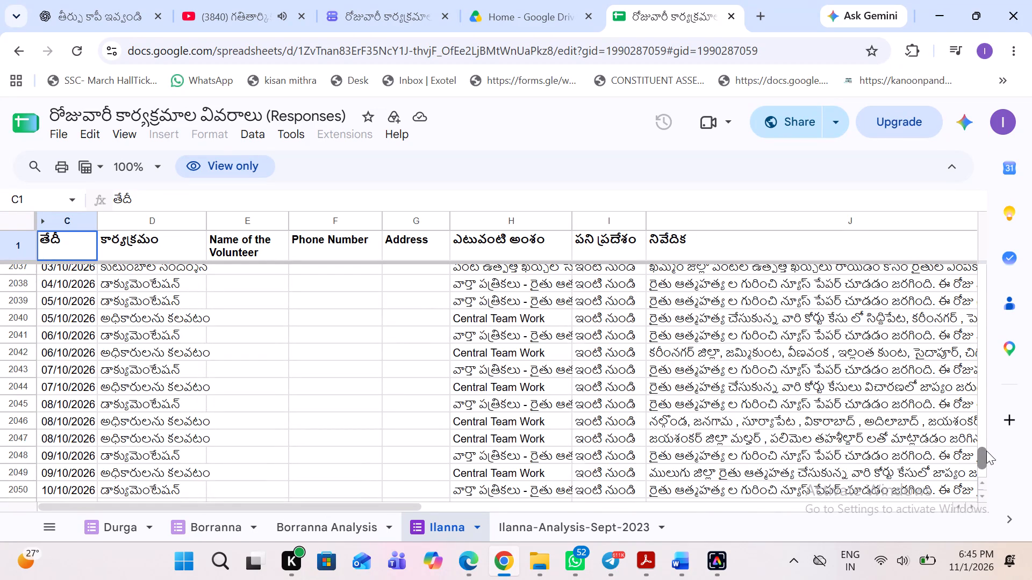
pyautogui.moveTo(986, 451); pyautogui.dragTo(986, 453)
pyautogui.scroll(2, 794, 437)
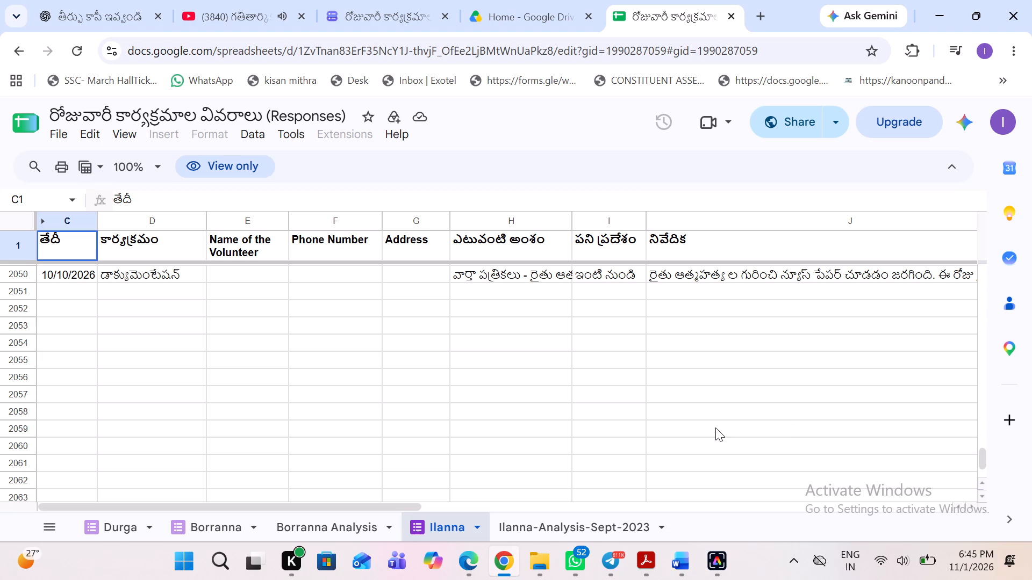
pyautogui.scroll(1, 715, 427)
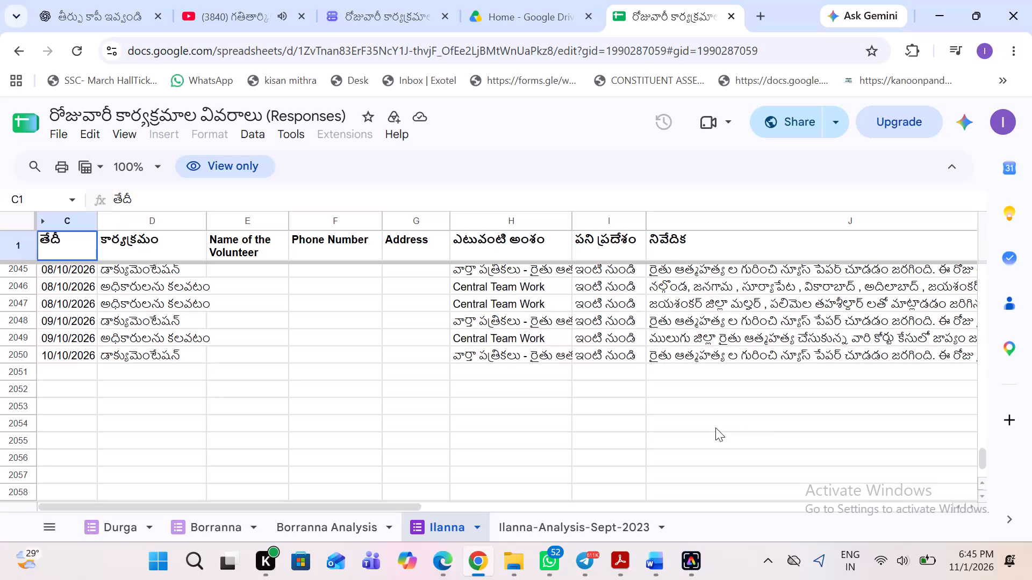
pyautogui.scroll(2, 561, 416)
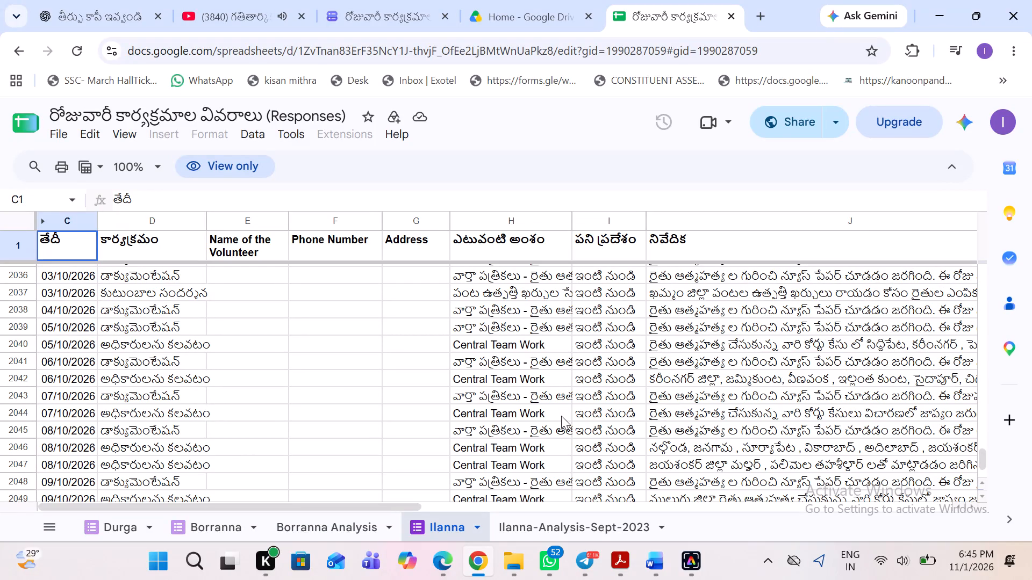
# Re-examine the late September to October 2026 entries at the end of the Ilanna sheet, checking the last dated row.
pyautogui.scroll(2, 561, 416)
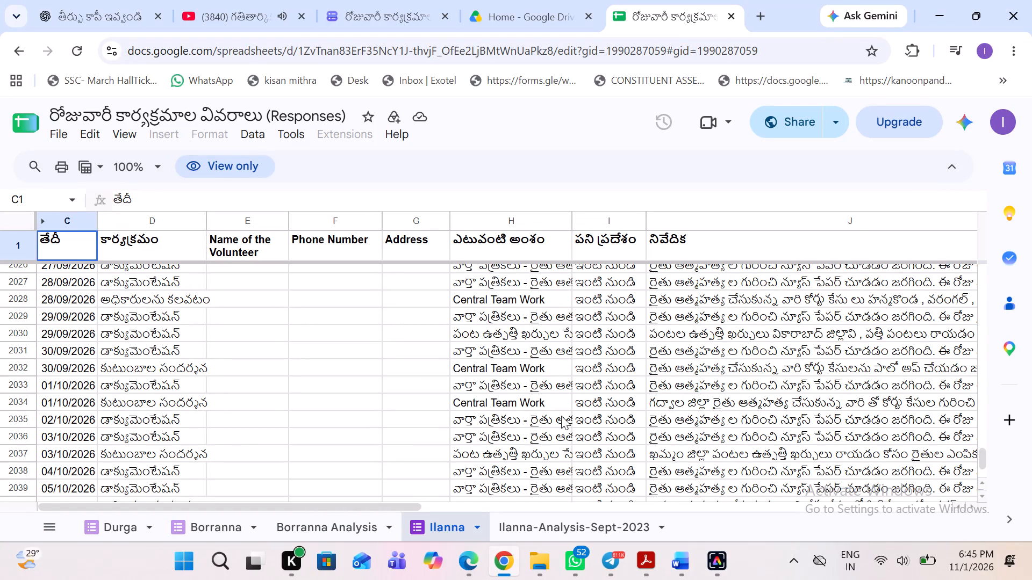
pyautogui.scroll(-1, 561, 416)
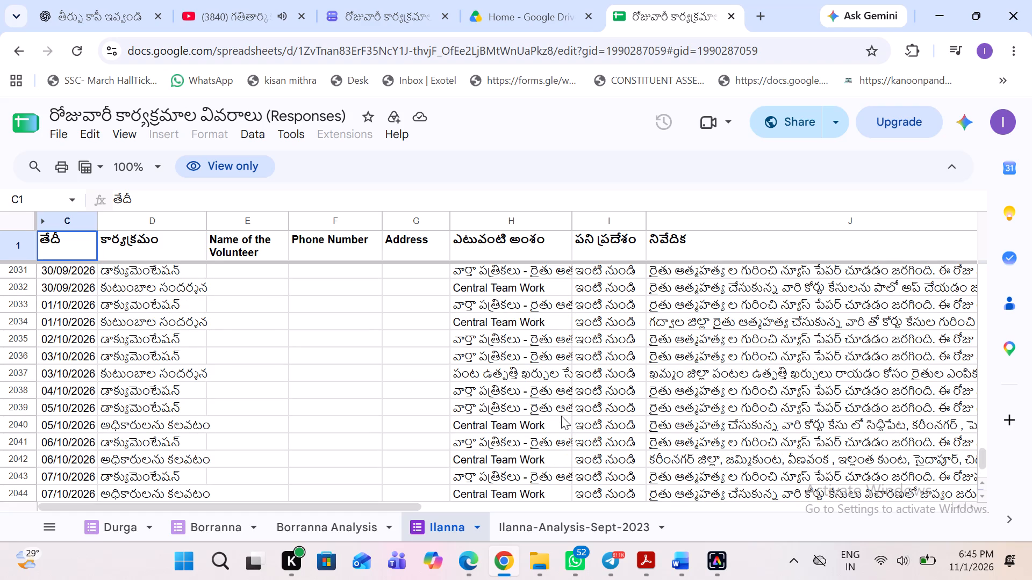
pyautogui.scroll(-1, 561, 416)
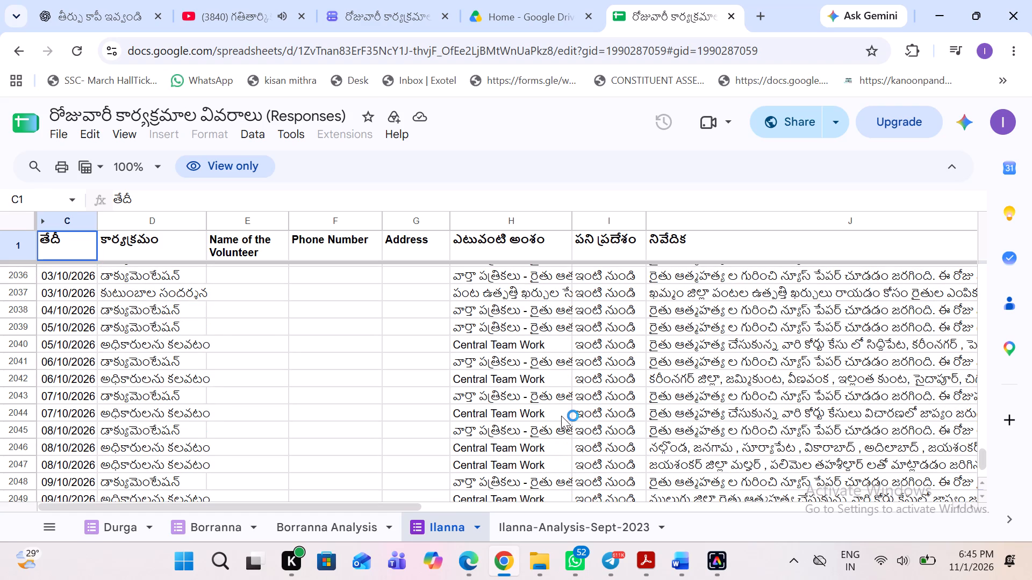
pyautogui.scroll(-1, 561, 416)
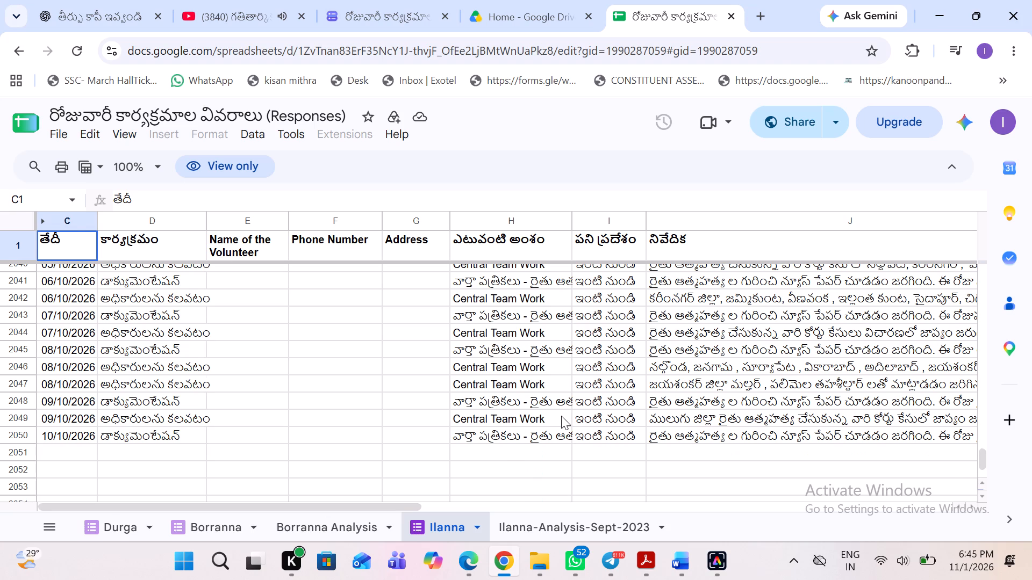
pyautogui.scroll(2, 561, 416)
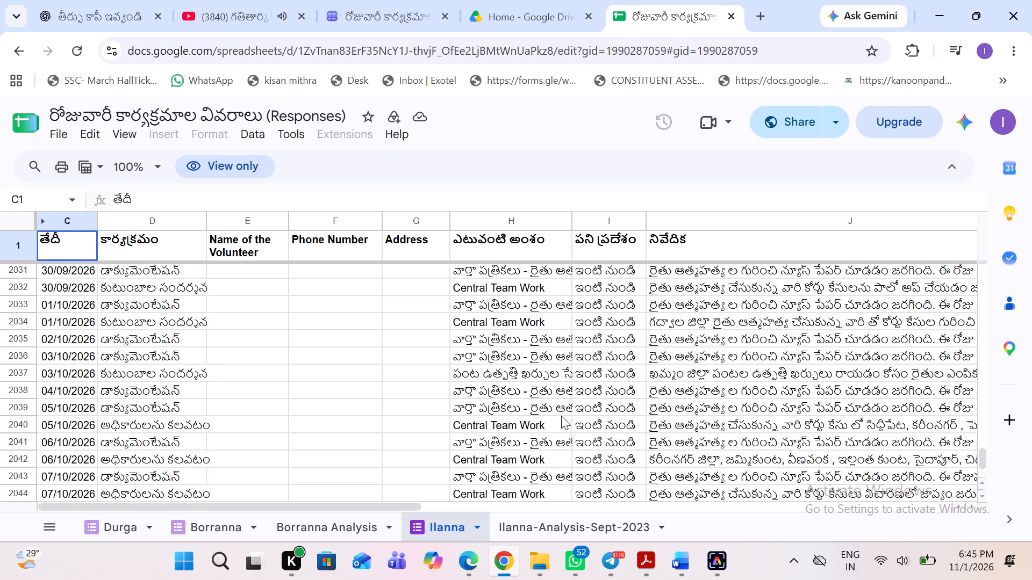
pyautogui.scroll(1, 561, 416)
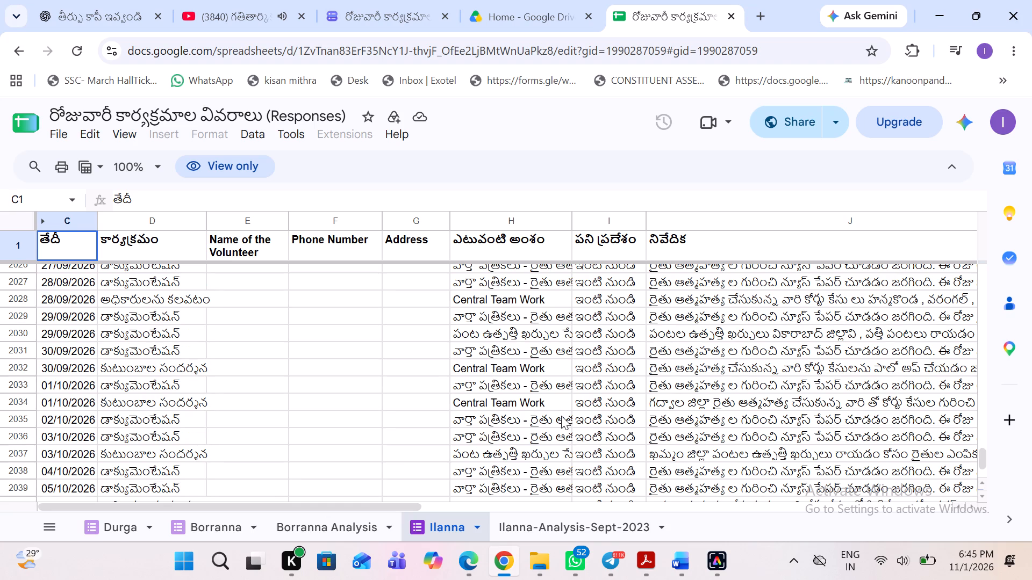
pyautogui.scroll(-4, 561, 416)
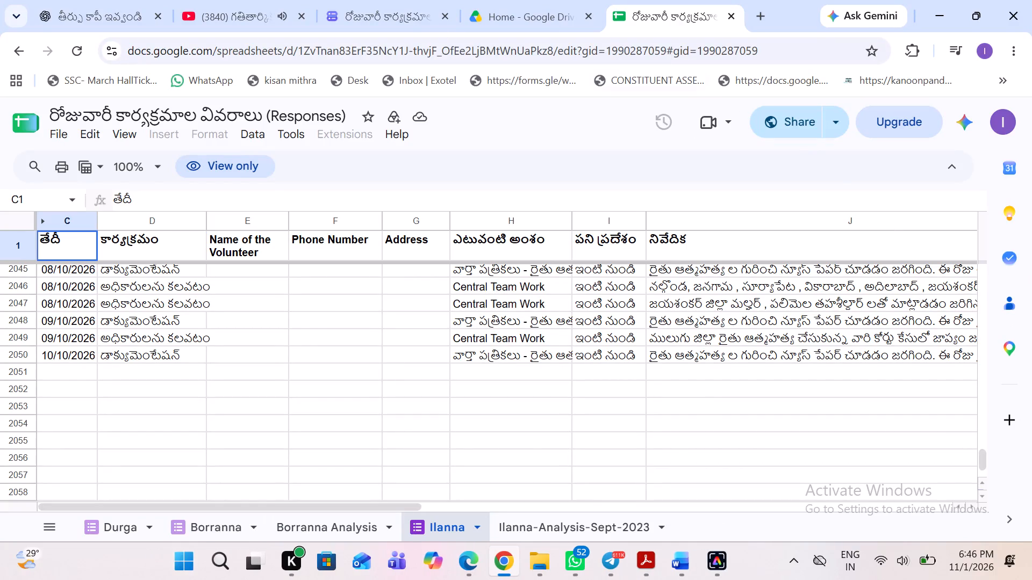
# In the రోజువారీ కార్యక్రమాల వివరాలు form, choose the name Ilaiah and set the date to 10/11/2026.
pyautogui.click(378, 18)
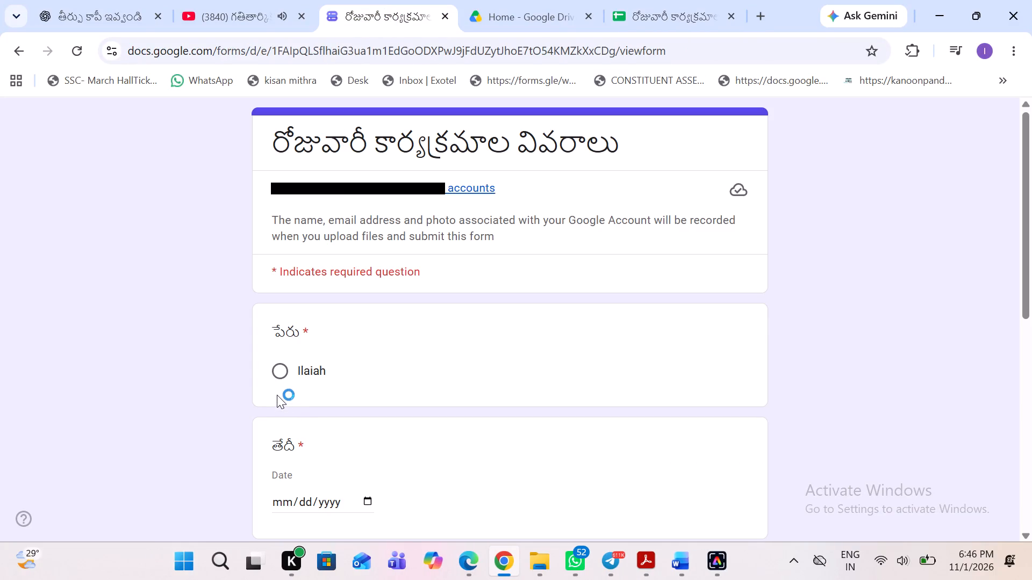
pyautogui.click(275, 378)
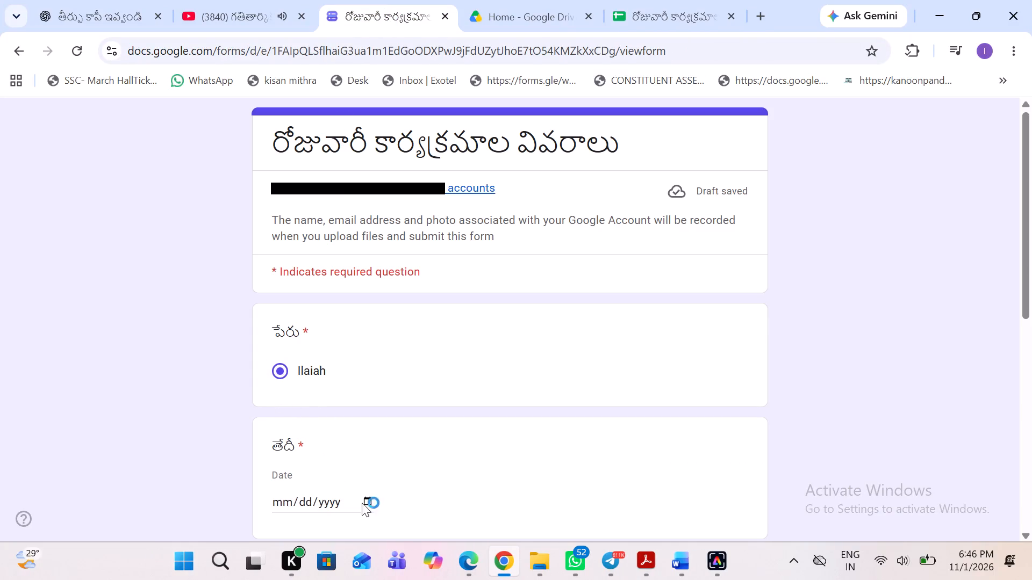
pyautogui.click(368, 501)
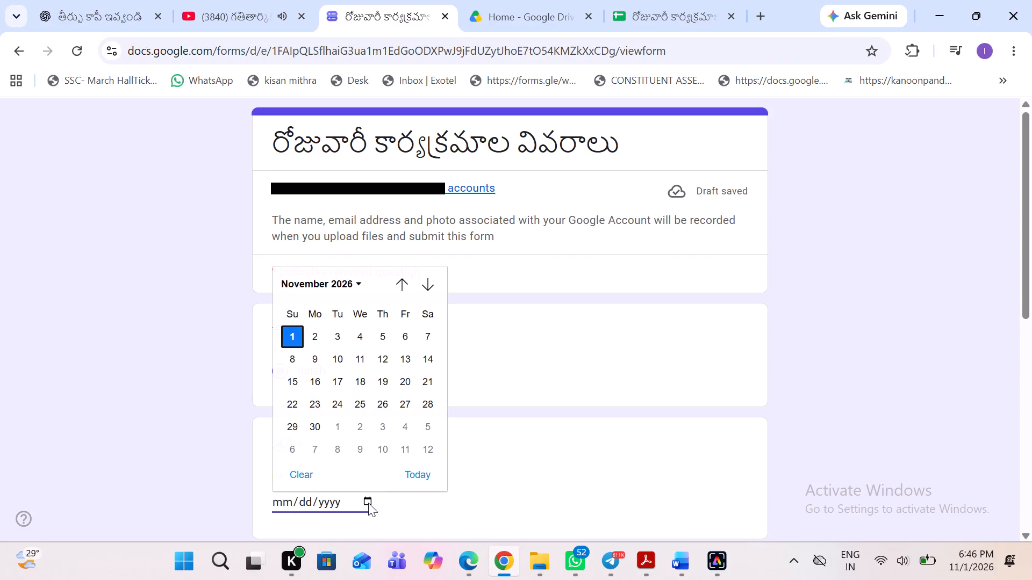
pyautogui.click(403, 279)
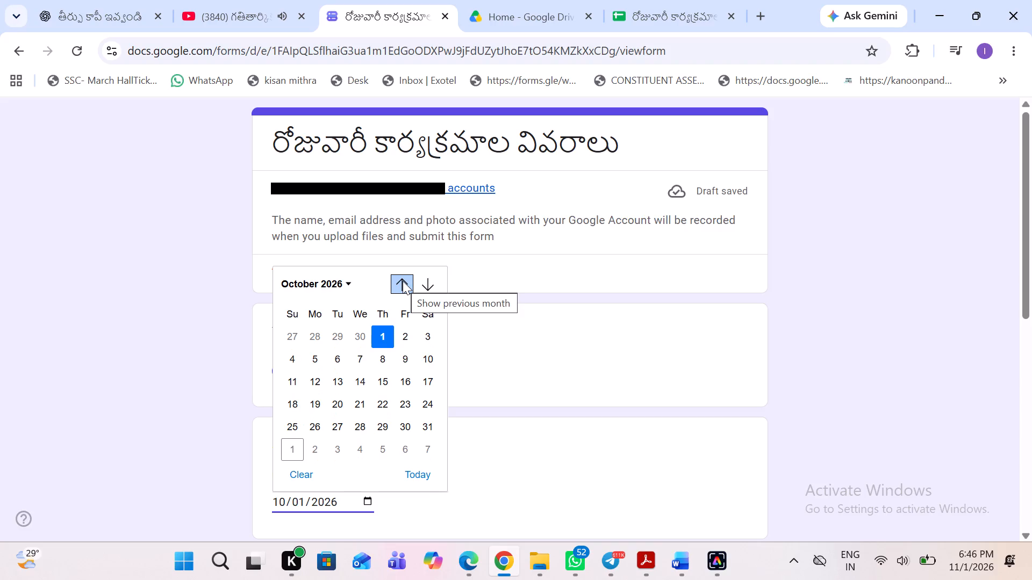
pyautogui.click(290, 371)
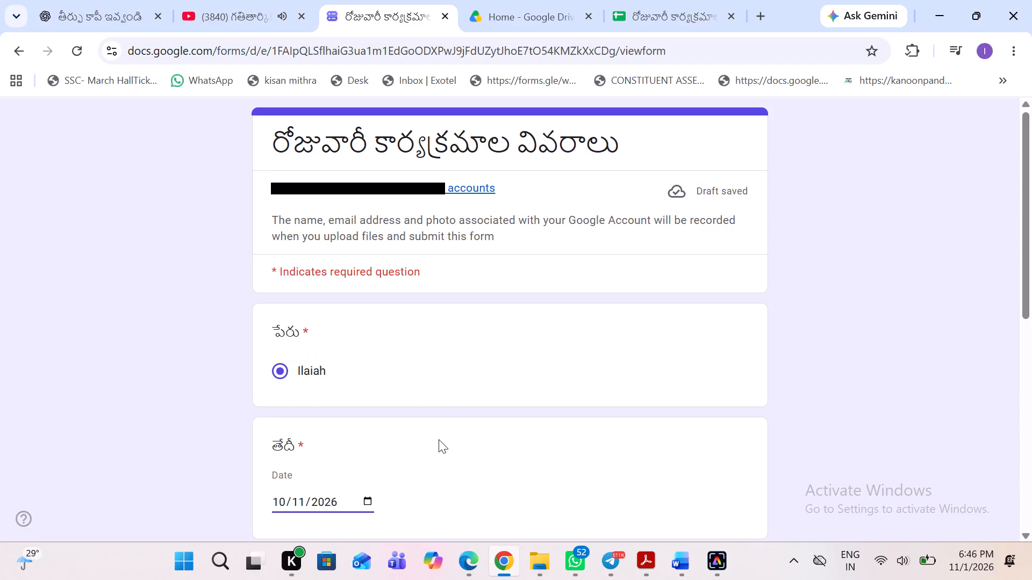
# Choose డాక్యుమెంటేషన్ for కార్యక్రమం and continue to the form's Additional Details section.
pyautogui.scroll(-2, 439, 439)
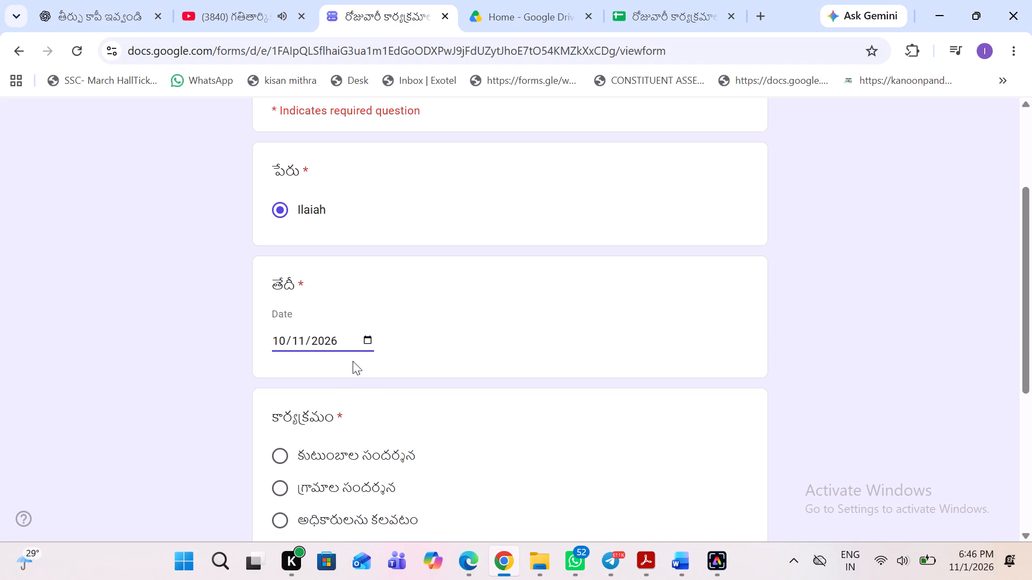
pyautogui.scroll(-2, 381, 403)
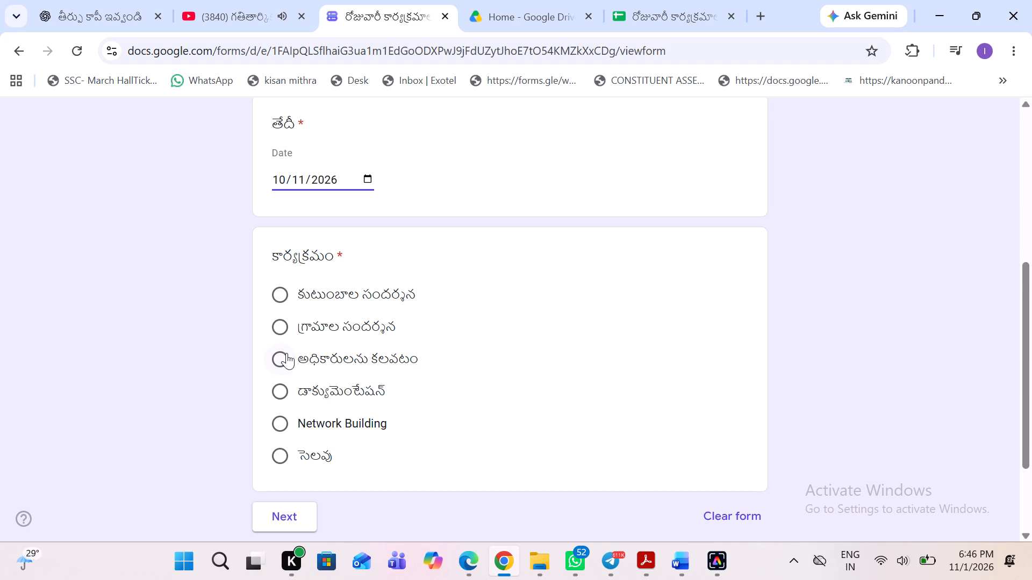
pyautogui.click(283, 386)
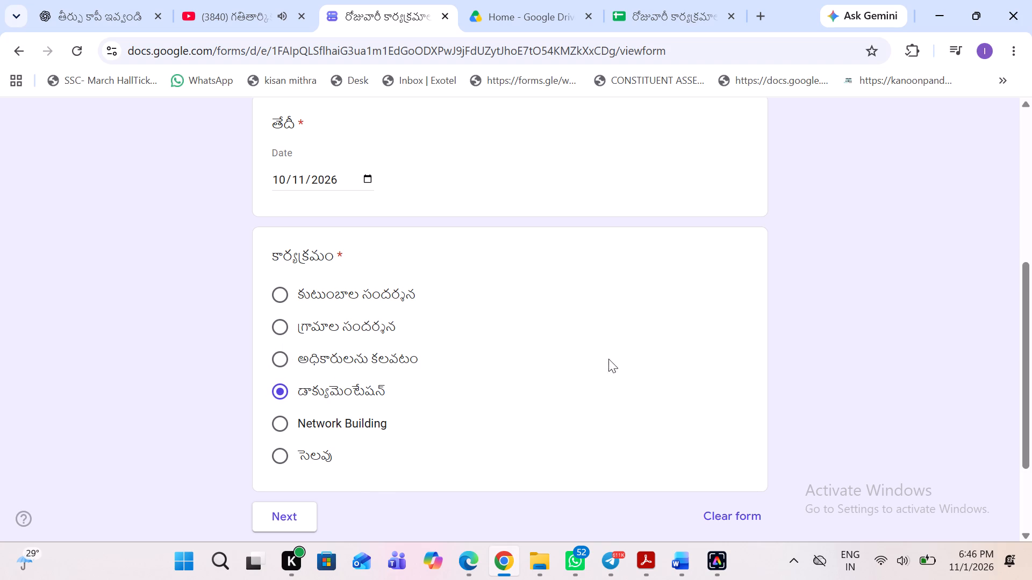
pyautogui.scroll(-2, 360, 485)
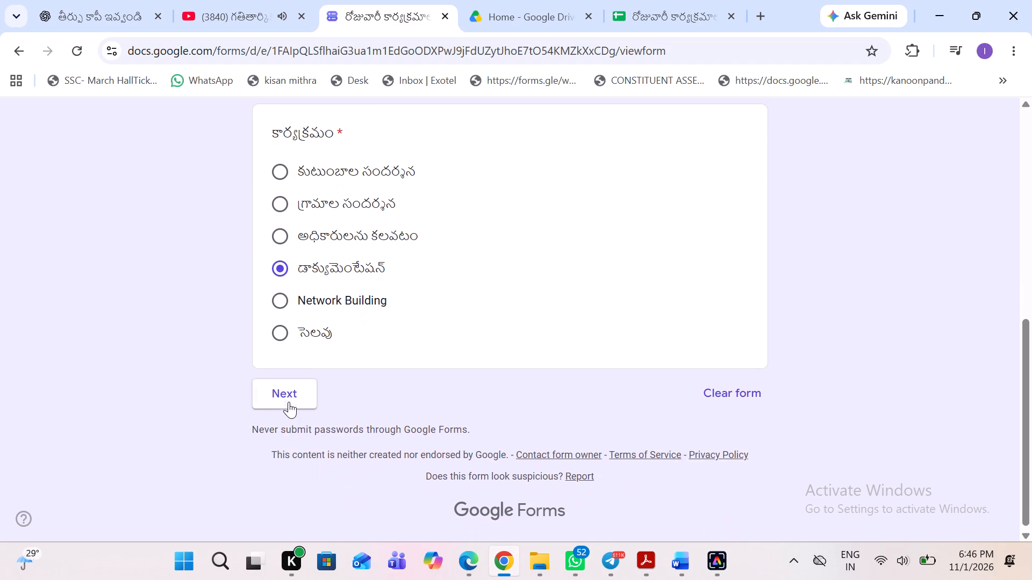
pyautogui.click(285, 386)
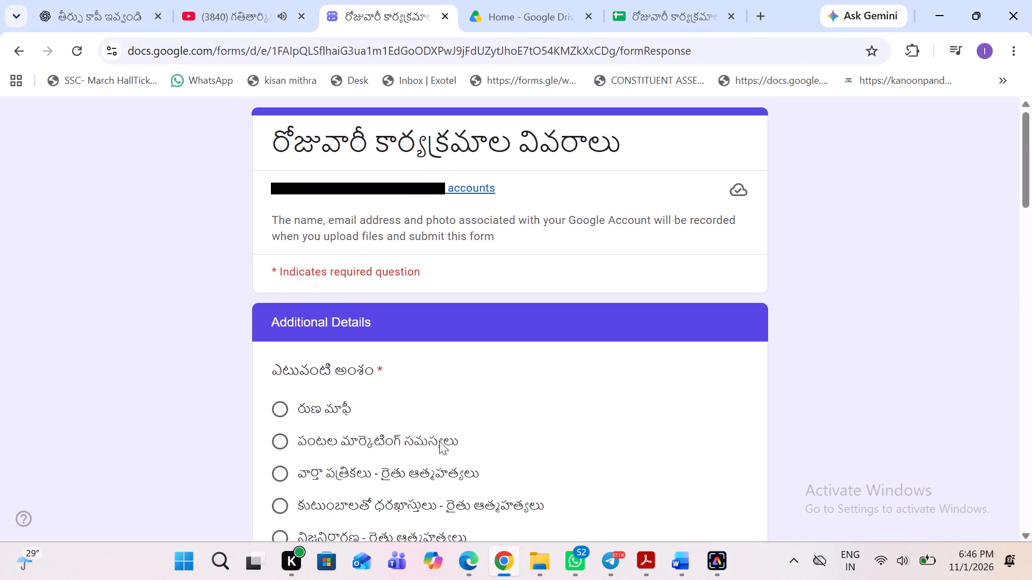
# Choose వార్తా పత్రికలు - రైతు ఆత్మహత్యలు for ఎటువంటి అంశం and ఇంటి నుండి for పని ప్రదేశం.
pyautogui.click(279, 467)
pyautogui.scroll(-5, 463, 488)
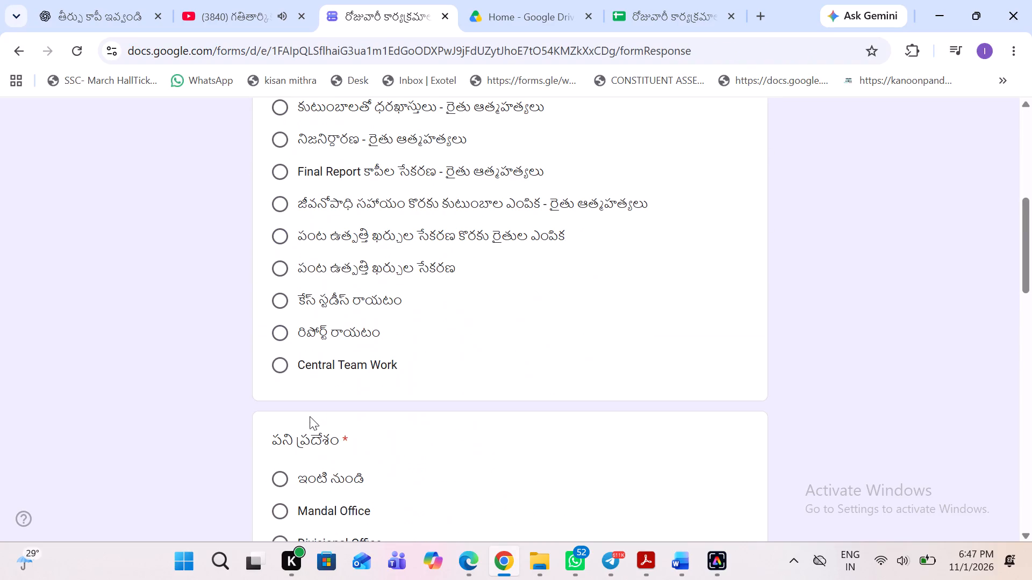
pyautogui.click(281, 472)
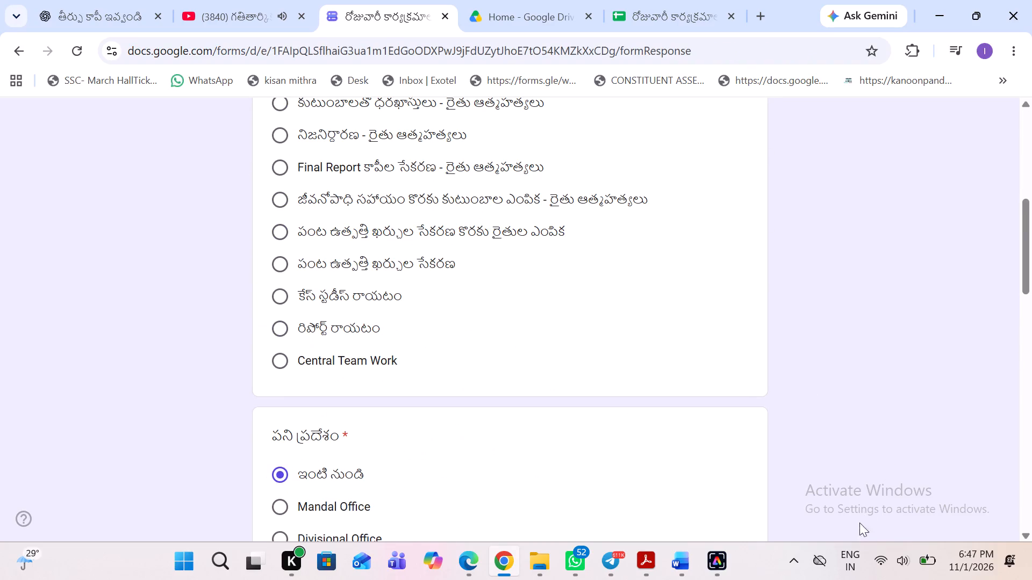
# Switch the keyboard layout to Telugu Phonetic.
pyautogui.click(849, 556)
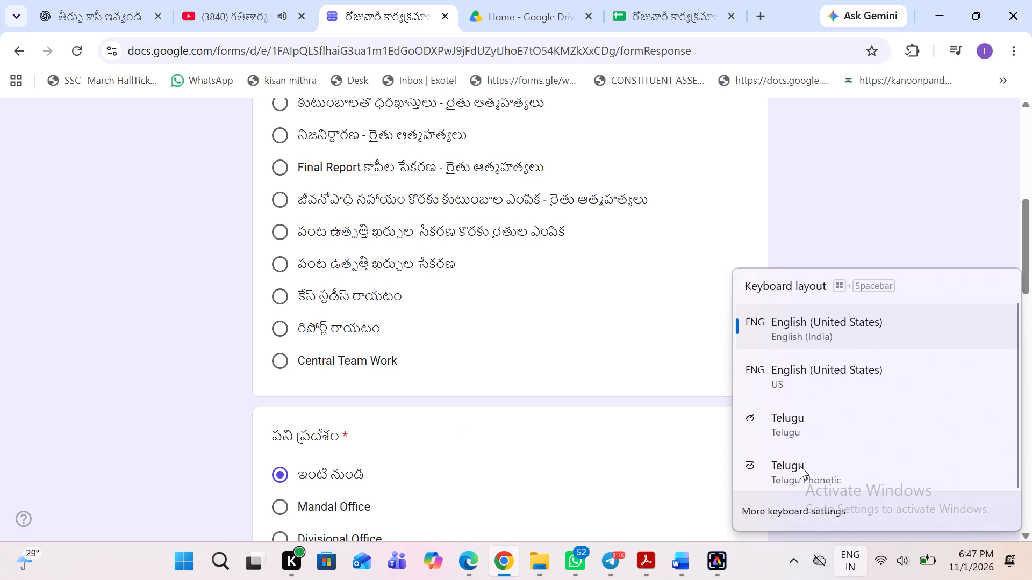
pyautogui.click(799, 465)
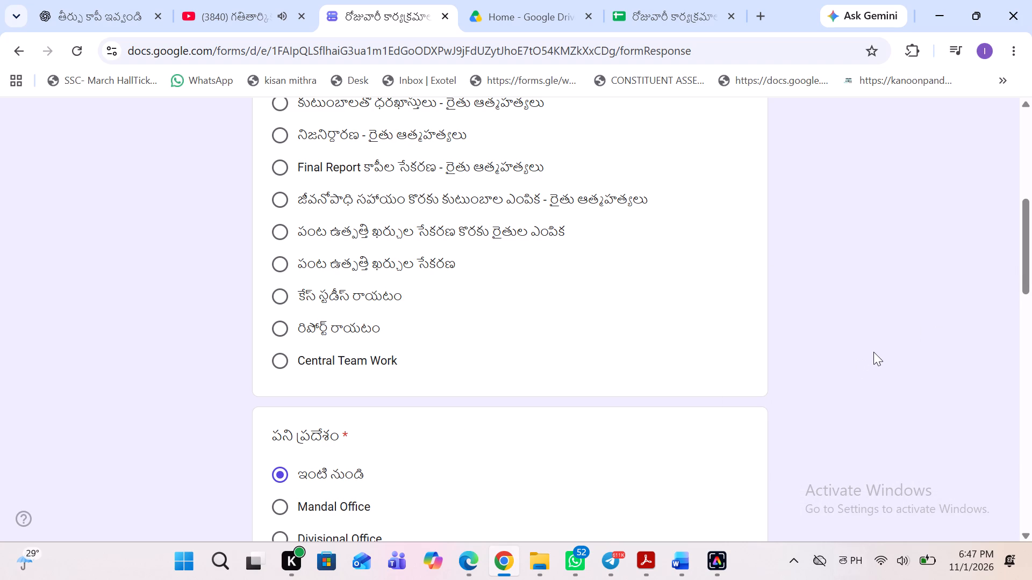
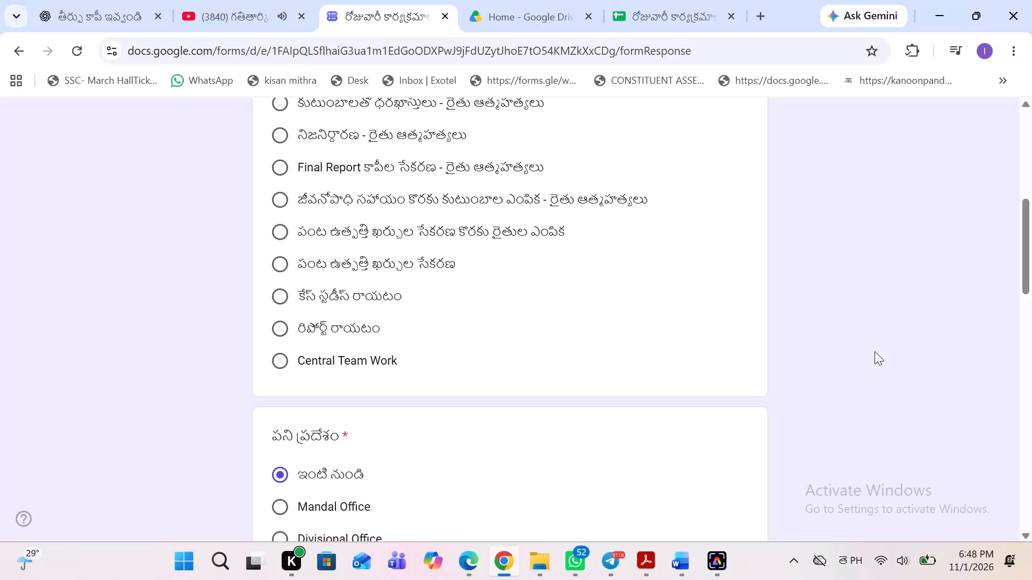
# Begin the నివేదిక answer with "రైతు ఆత్మహత్య ల గురించి న్యూస్ పేపర్ చూడడం జరిగింది".
pyautogui.scroll(-3, 875, 351)
pyautogui.scroll(-2, 837, 328)
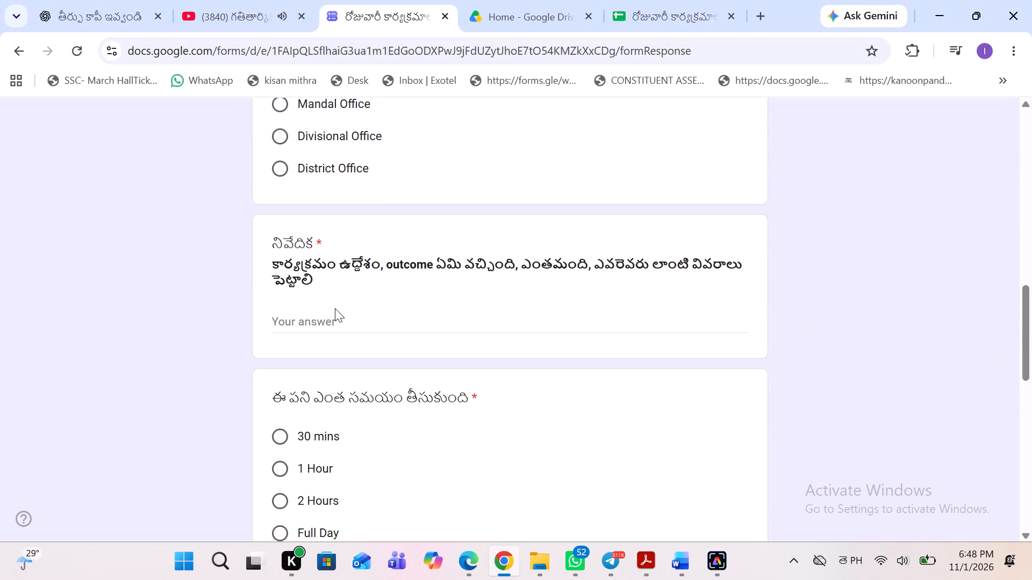
pyautogui.click(352, 321)
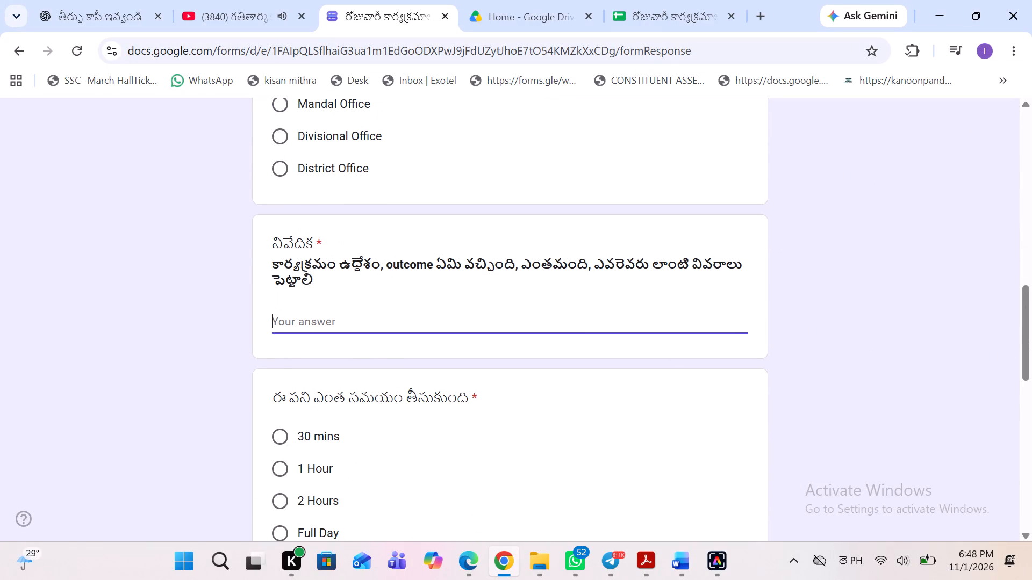
pyautogui.write('RAIR')
pyautogui.press('BackSpace')
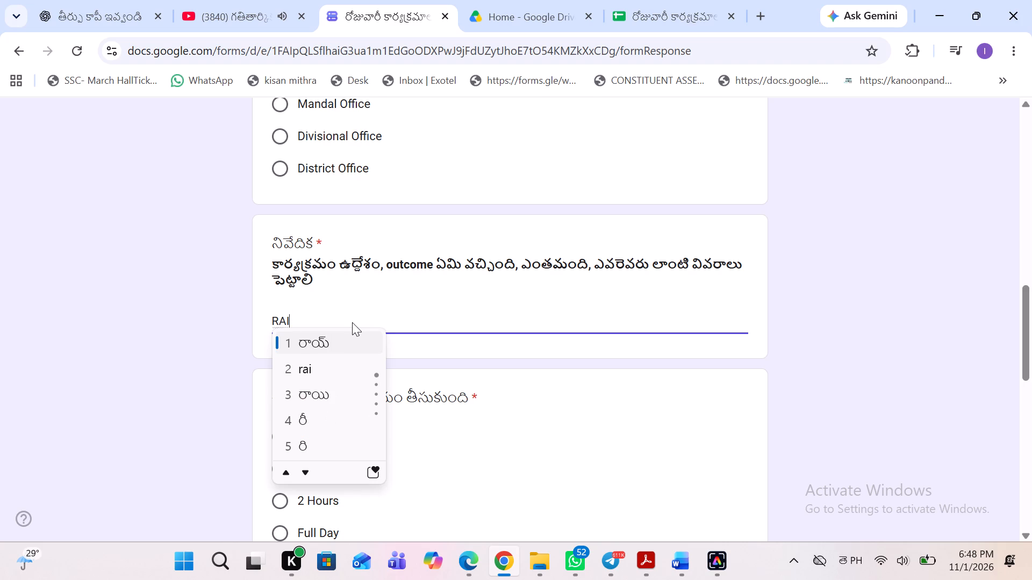
pyautogui.write('TU')
pyautogui.press('space')
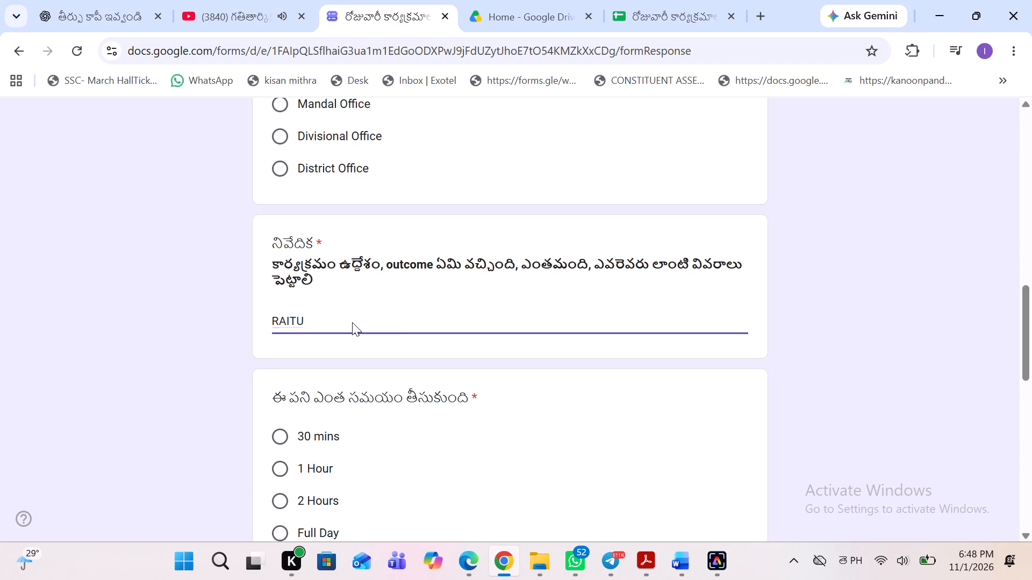
pyautogui.write('atmahtya la h')
pyautogui.press('BackSpace')
pyautogui.write('gurinchi')
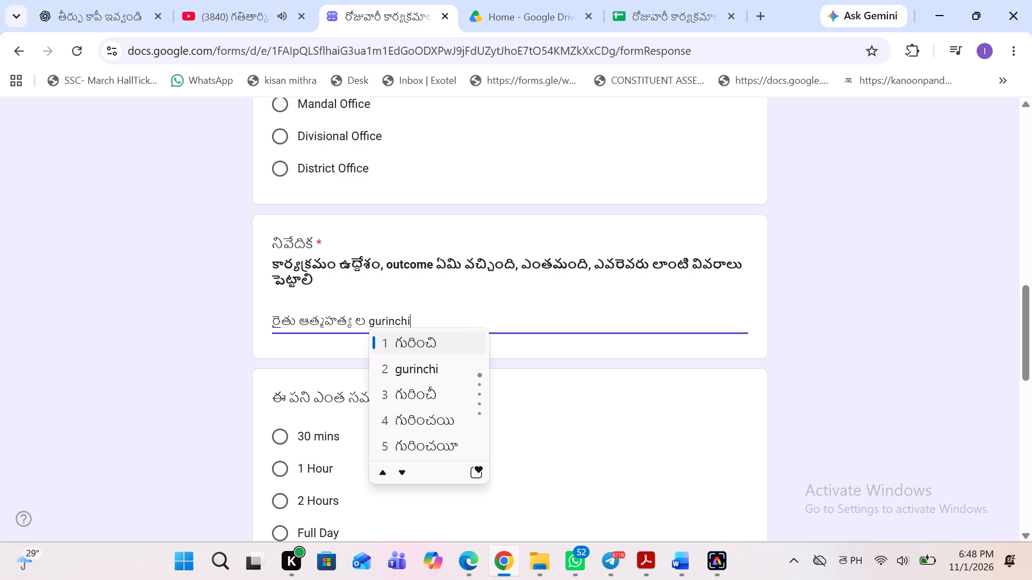
pyautogui.press('space')
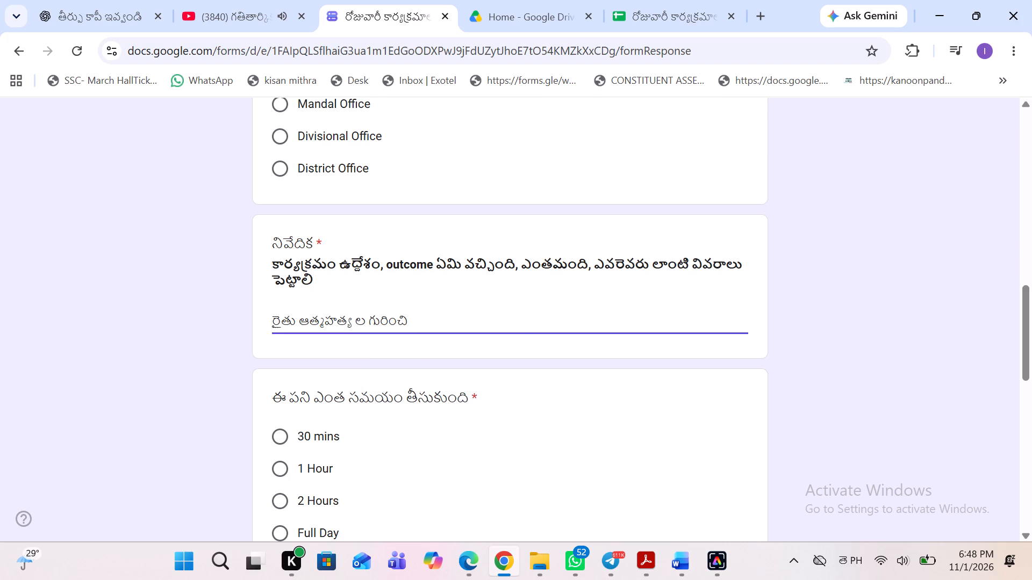
pyautogui.write('news pepr chudadam')
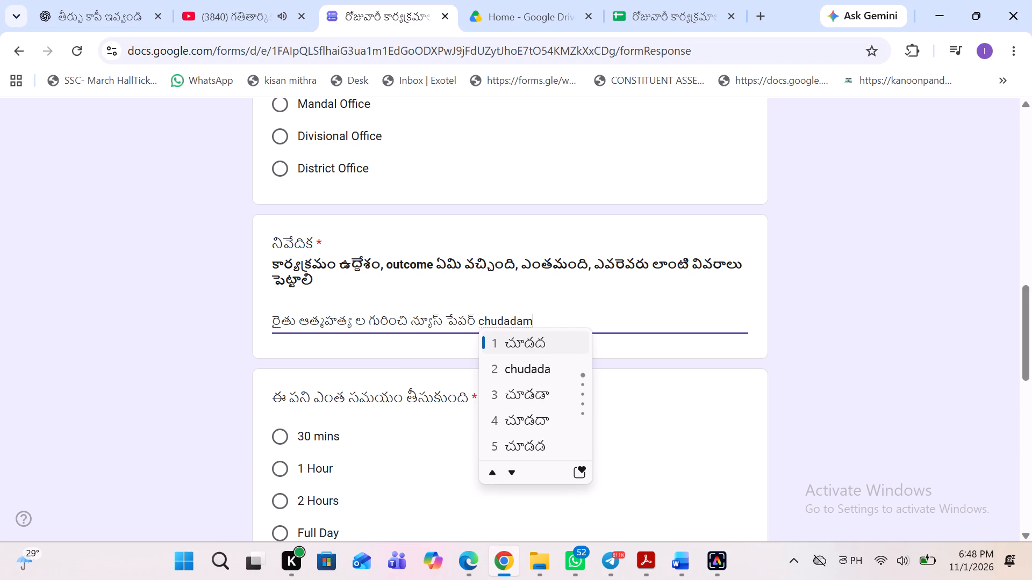
pyautogui.press('space')
pyautogui.write('jarigindi')
pyautogui.press('space')
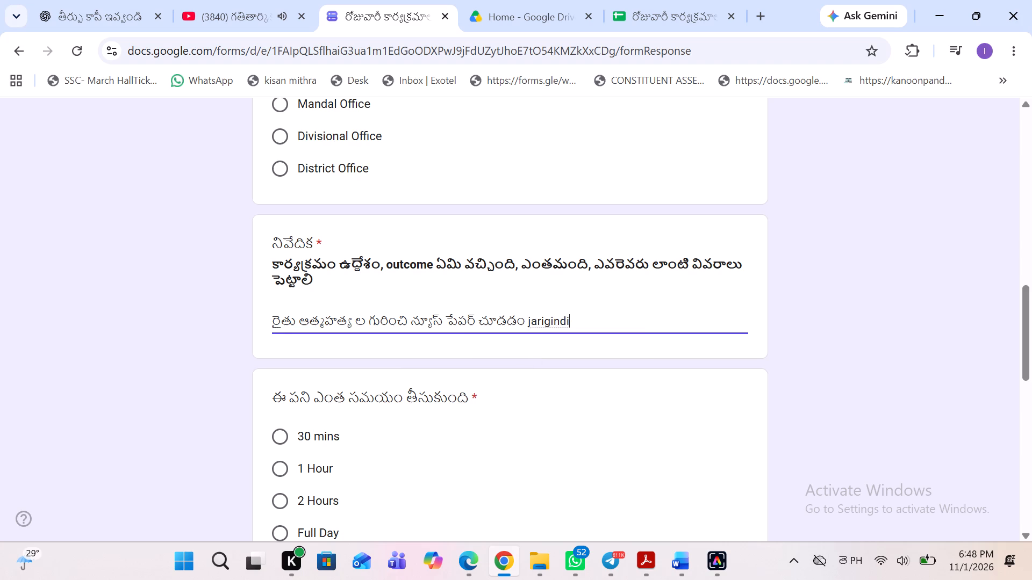
pyautogui.press('BackSpace')
pyautogui.press('BackSpace')
pyautogui.press('BackSpace')
pyautogui.press('BackSpace')
pyautogui.press('BackSpace')
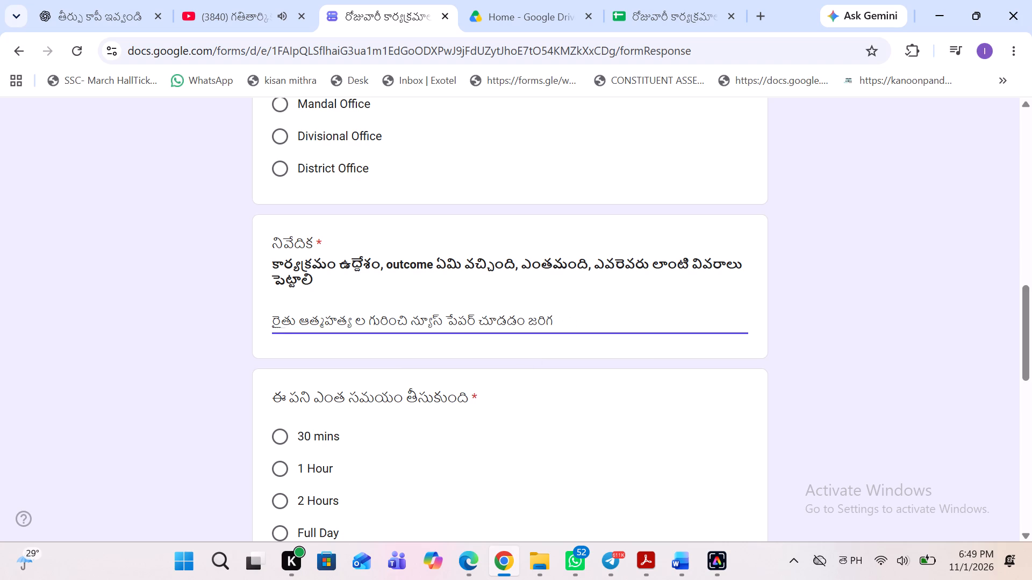
pyautogui.press('BackSpace')
pyautogui.write('gimdi')
pyautogui.press('space')
pyautogui.press('BackSpace')
# Continue the నివేదిక answer with a comma and the state name "ఆంద్ర ప్రదేశ్".
pyautogui.write(', andra')
pyautogui.press('space')
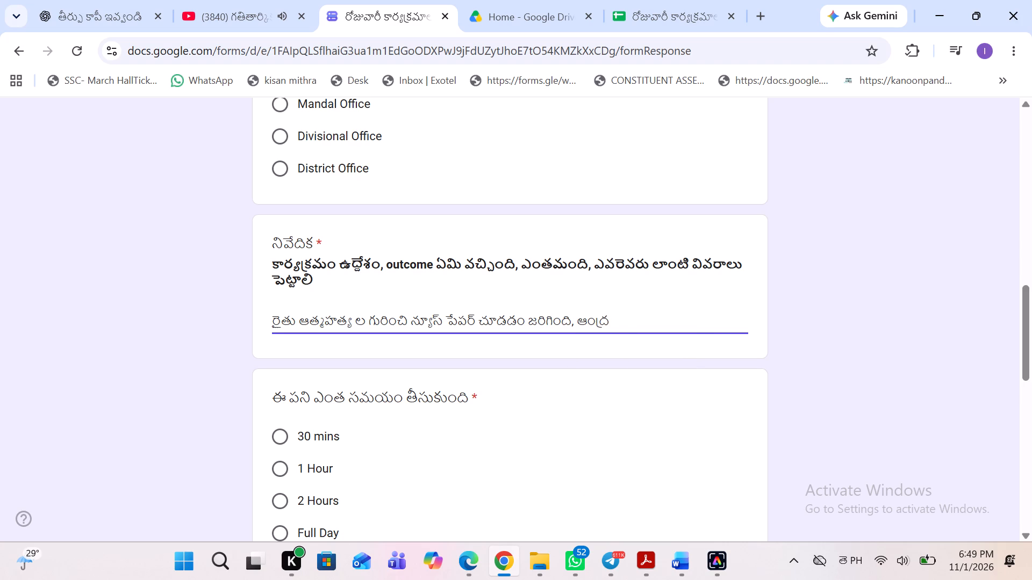
pyautogui.write('paradesh')
pyautogui.press('space')
pyautogui.press('BackSpace')
pyautogui.press('BackSpace')
pyautogui.press('BackSpace')
pyautogui.press('BackSpace')
pyautogui.press('BackSpace')
pyautogui.press('BackSpace')
pyautogui.press('BackSpace')
pyautogui.press('BackSpace')
pyautogui.press('BackSpace')
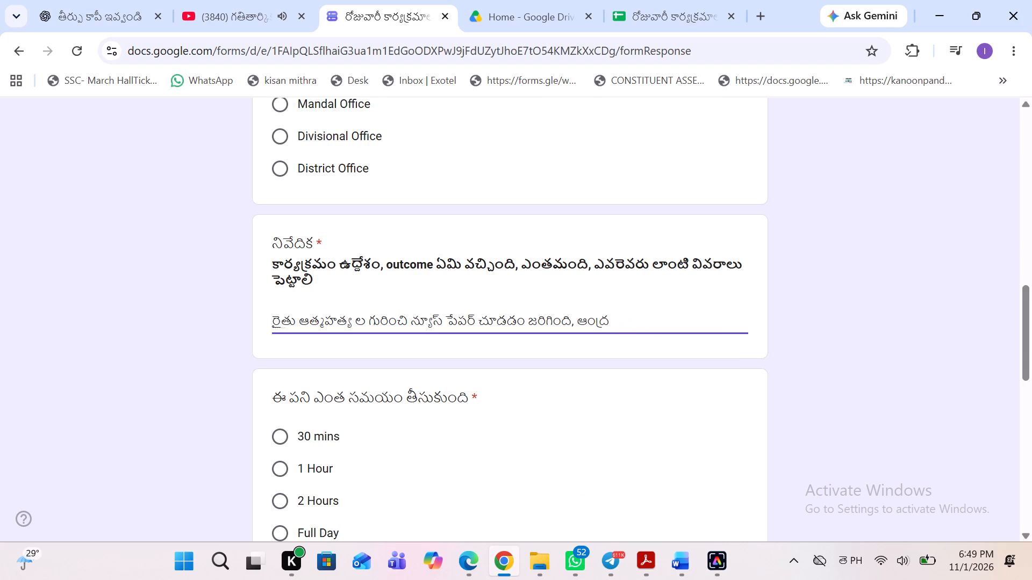
pyautogui.write('pradesh')
pyautogui.press('space')
# Extend the నివేదిక answer with ", తెలంగాణ రెండు రాష్ట్రం లో" after the first state name.
pyautogui.write(', telangana')
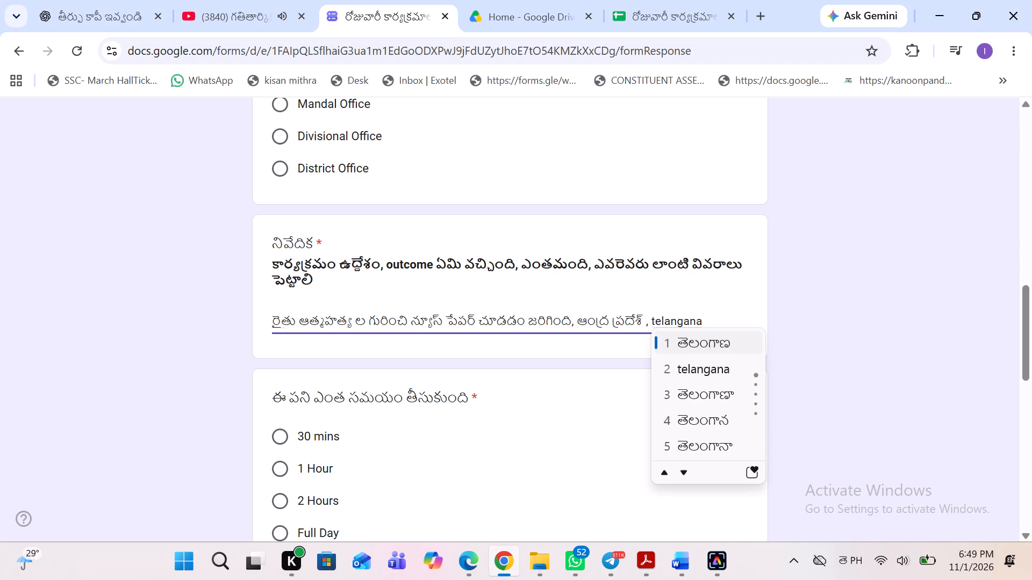
pyautogui.press('space')
pyautogui.write('rashtam')
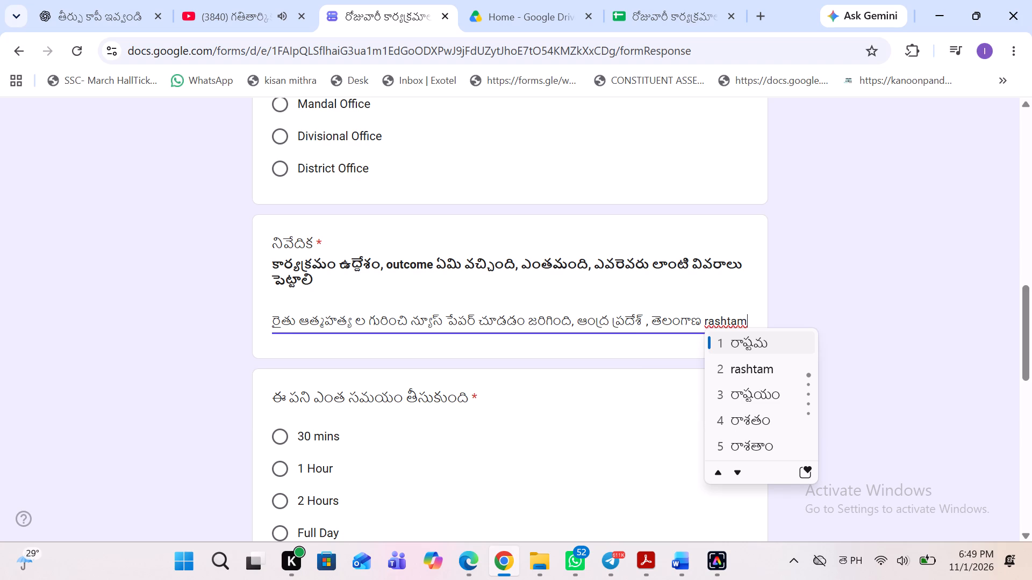
pyautogui.press('u')
pyautogui.press('space')
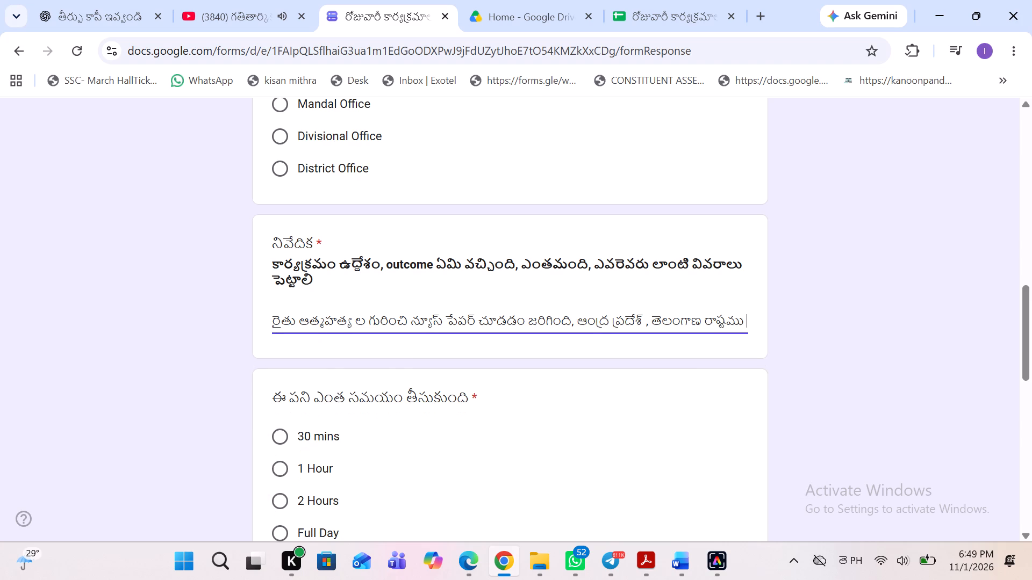
pyautogui.press('BackSpace')
pyautogui.press('BackSpace')
pyautogui.press('BackSpace')
pyautogui.press('BackSpace')
pyautogui.press('BackSpace')
pyautogui.press('BackSpace')
pyautogui.press('BackSpace')
pyautogui.press('BackSpace')
pyautogui.write('rendu')
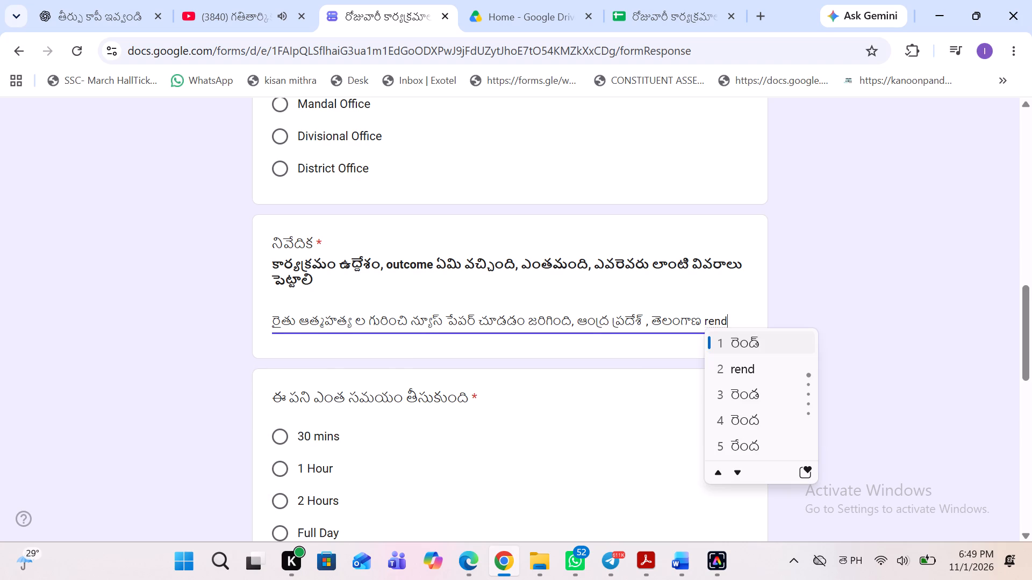
pyautogui.press('space')
pyautogui.write('rastam')
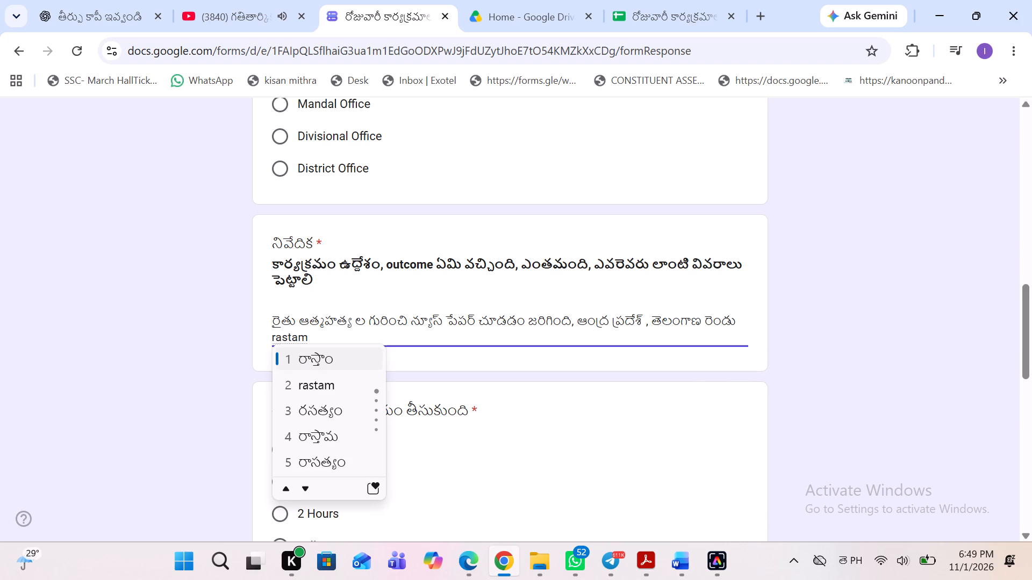
pyautogui.press('BackSpace')
pyautogui.press('BackSpace')
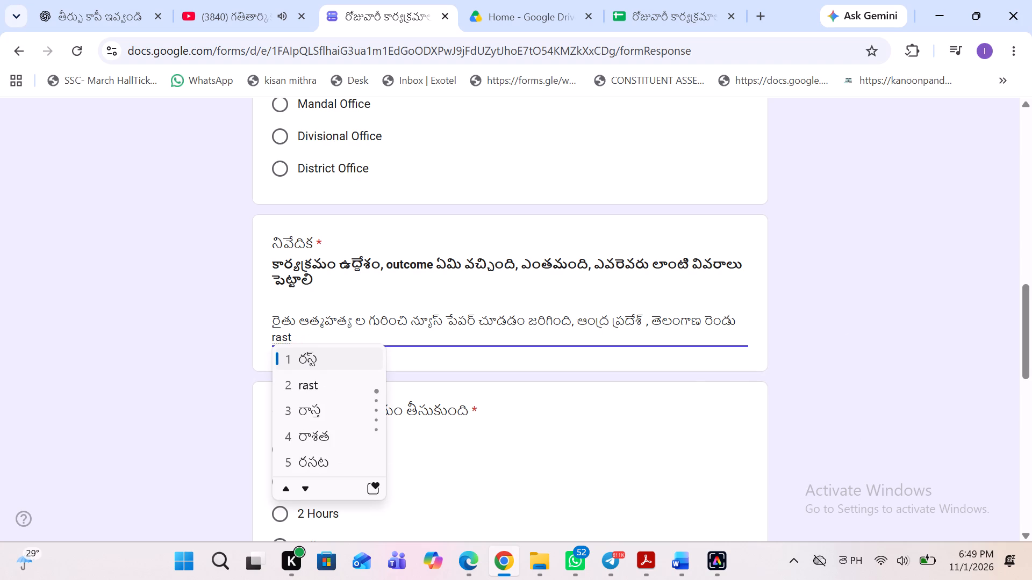
pyautogui.press('h')
pyautogui.press('t')
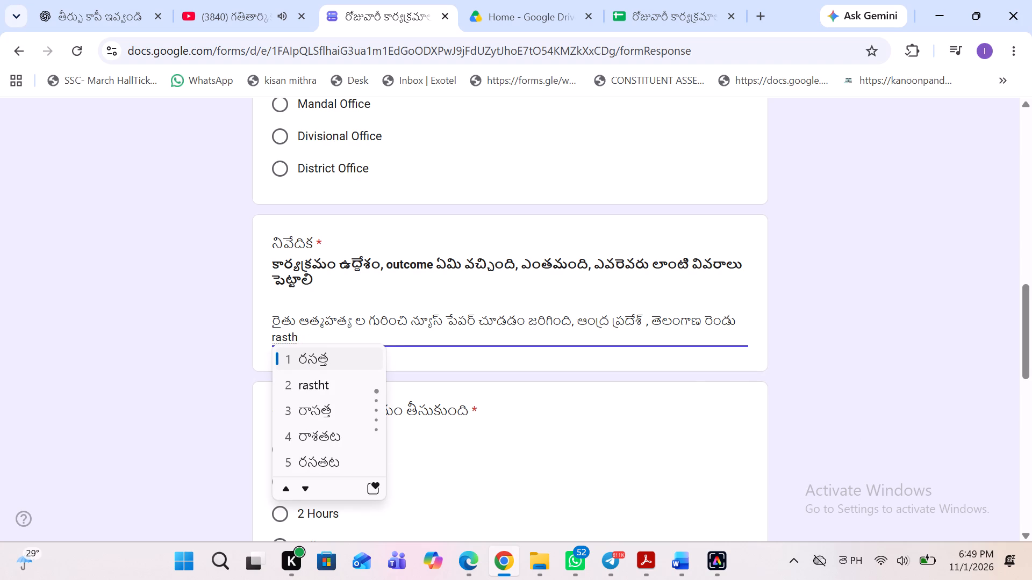
pyautogui.press('BackSpace')
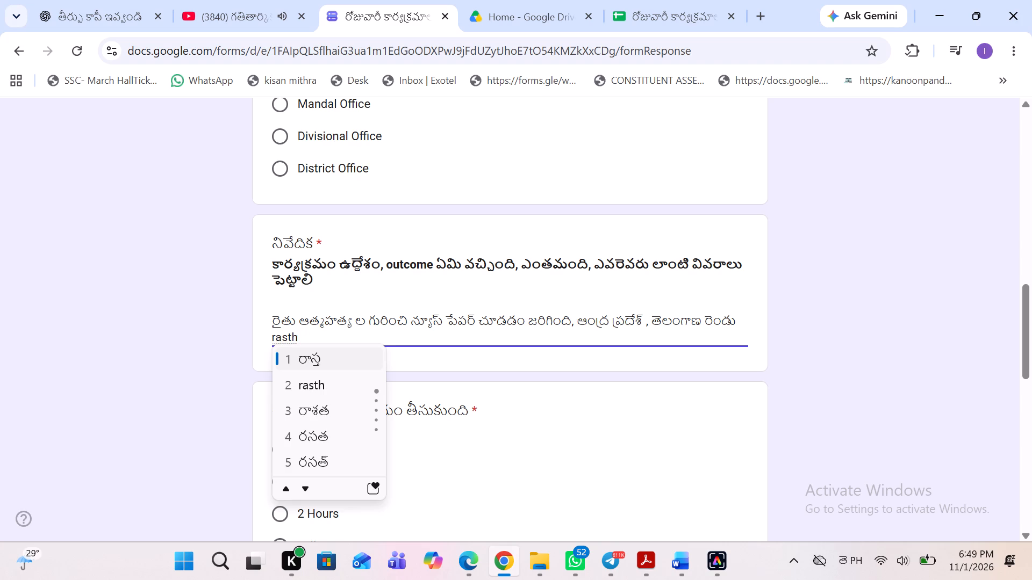
pyautogui.write('ra')
pyautogui.press('BackSpace')
pyautogui.press('BackSpace')
pyautogui.press('BackSpace')
pyautogui.press('BackSpace')
pyautogui.press('h')
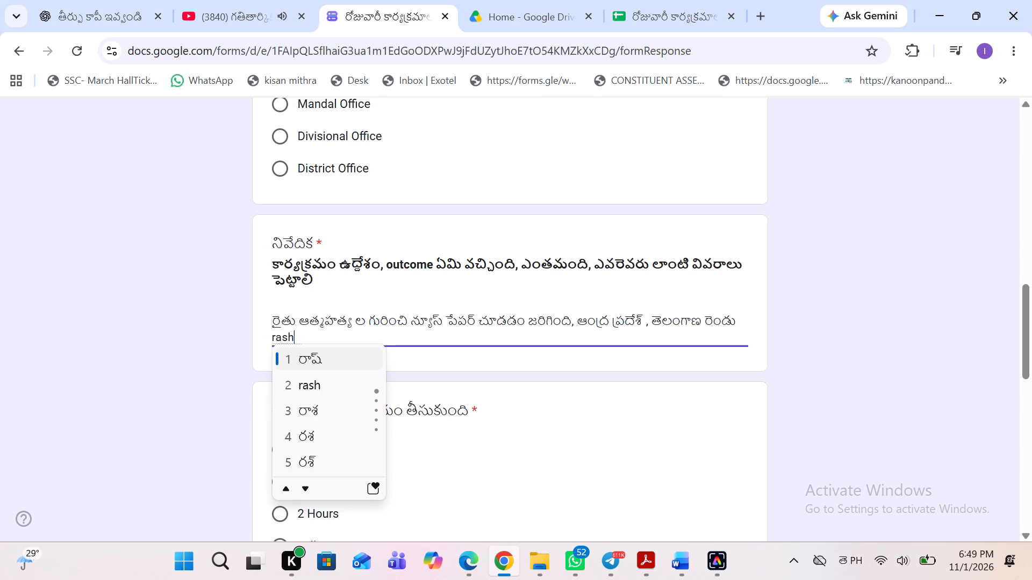
pyautogui.write('tra')
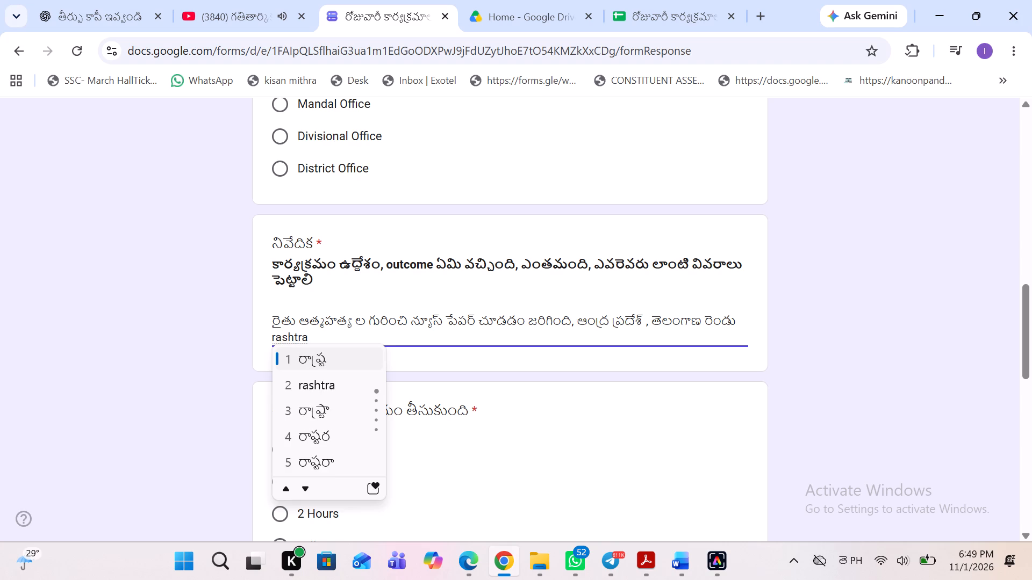
pyautogui.press('m')
pyautogui.press('space')
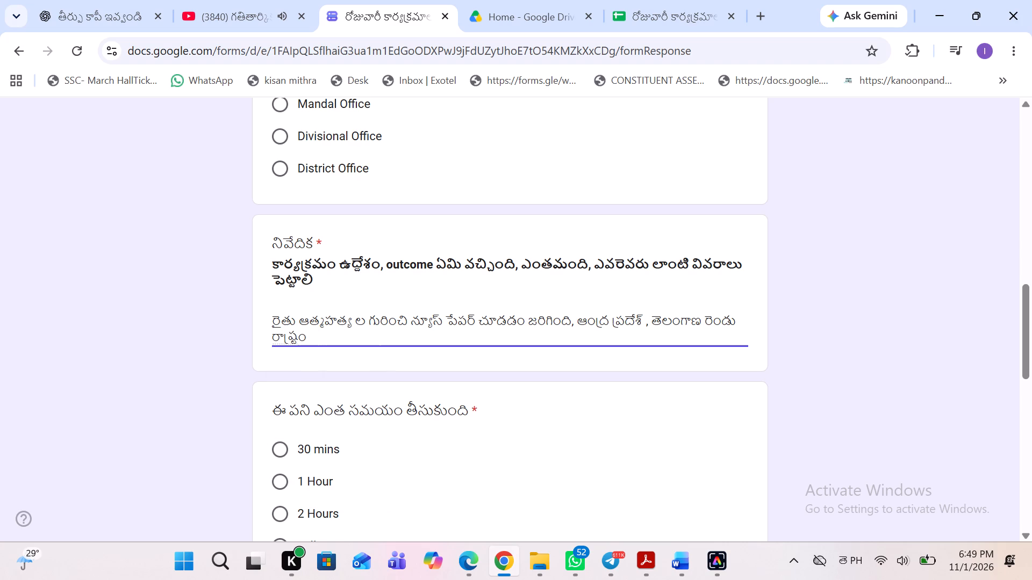
pyautogui.write('lo')
pyautogui.press('space')
pyautogui.press('BackSpace')
# End that sentence with a full stop and add "తెలంగాణ రాష్టము లో అదిలాబాద్ జిల్లాలో ఒక రైతు ఆత్మహత్య జరిగింది." to the నివేదిక answer.
pyautogui.write('. tem')
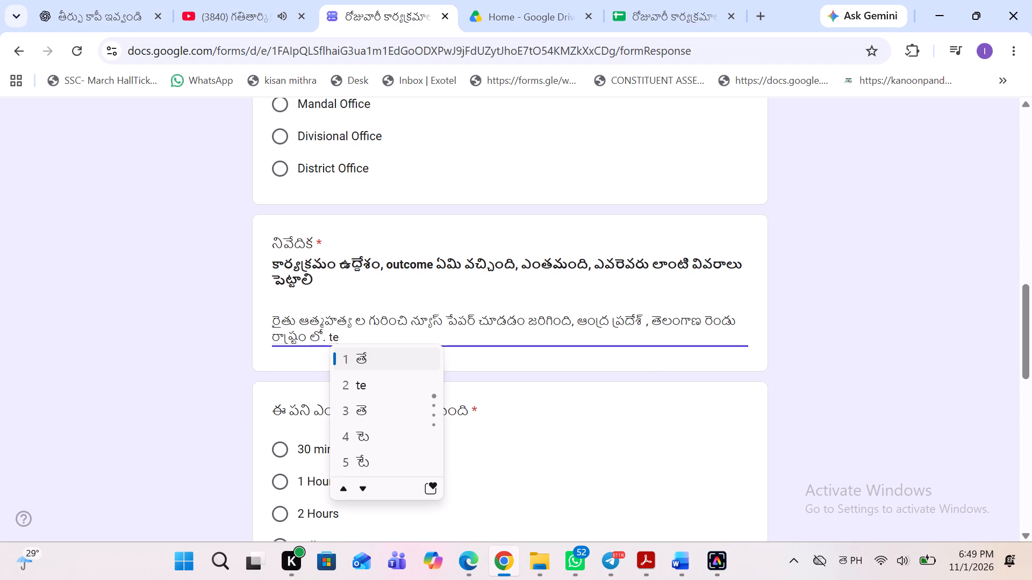
pyautogui.press('BackSpace')
pyautogui.write('nagana')
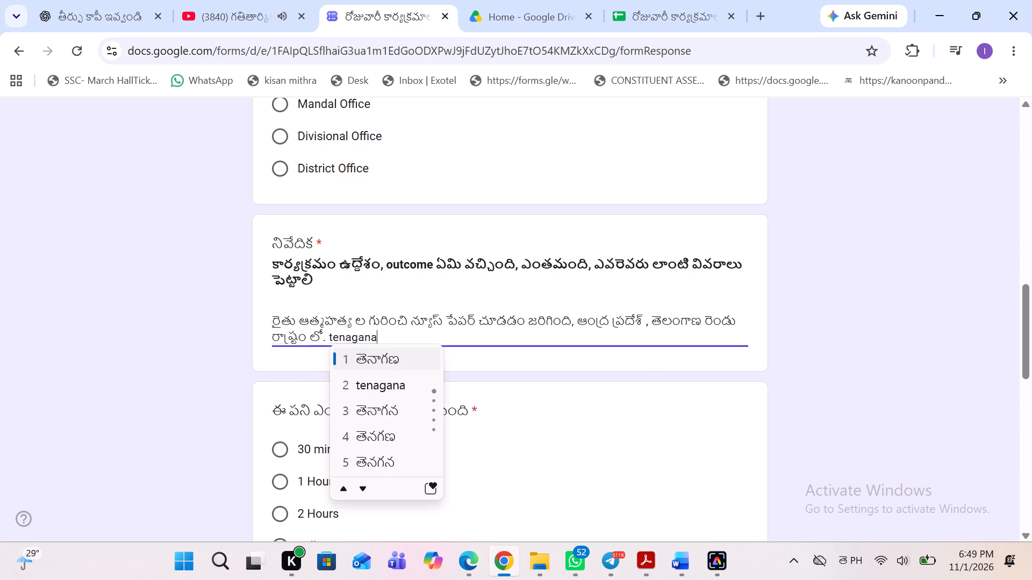
pyautogui.press('BackSpace')
pyautogui.press('BackSpace')
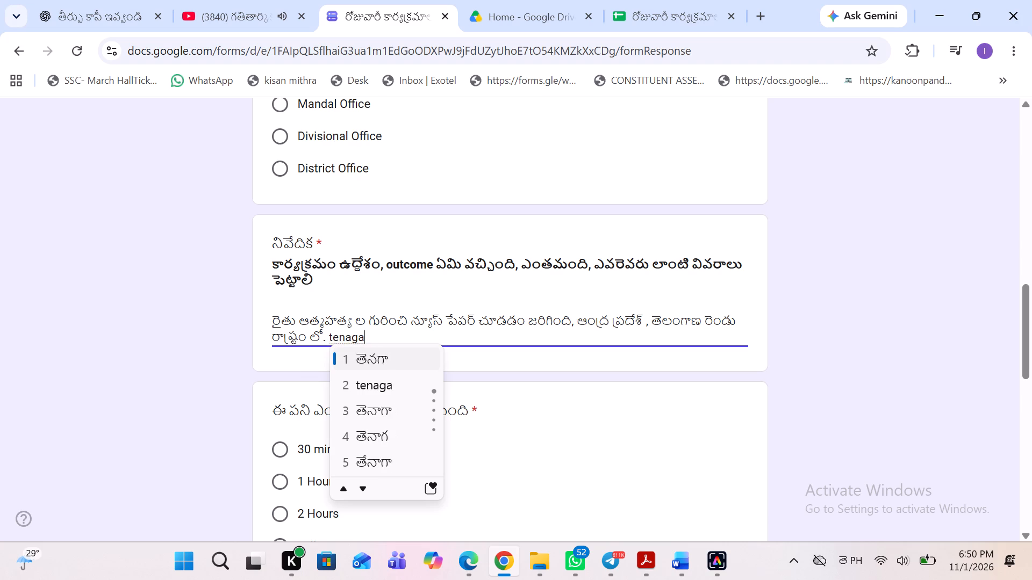
pyautogui.press('BackSpace')
pyautogui.press('BackSpace')
pyautogui.press('BackSpace')
pyautogui.press('BackSpace')
pyautogui.write('langana rashtam')
pyautogui.write('u lo')
pyautogui.press('space')
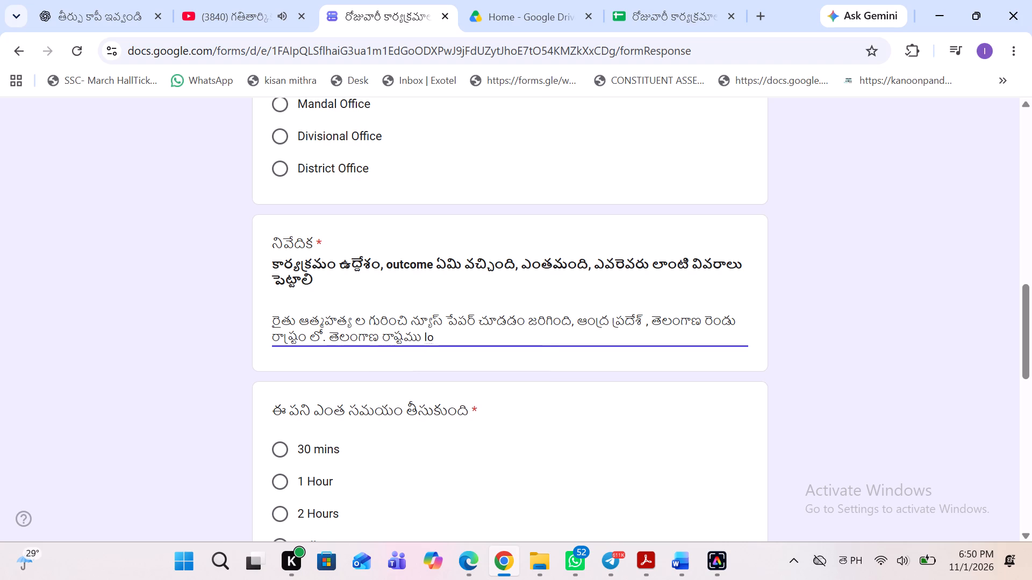
pyautogui.write('adilabad jillal')
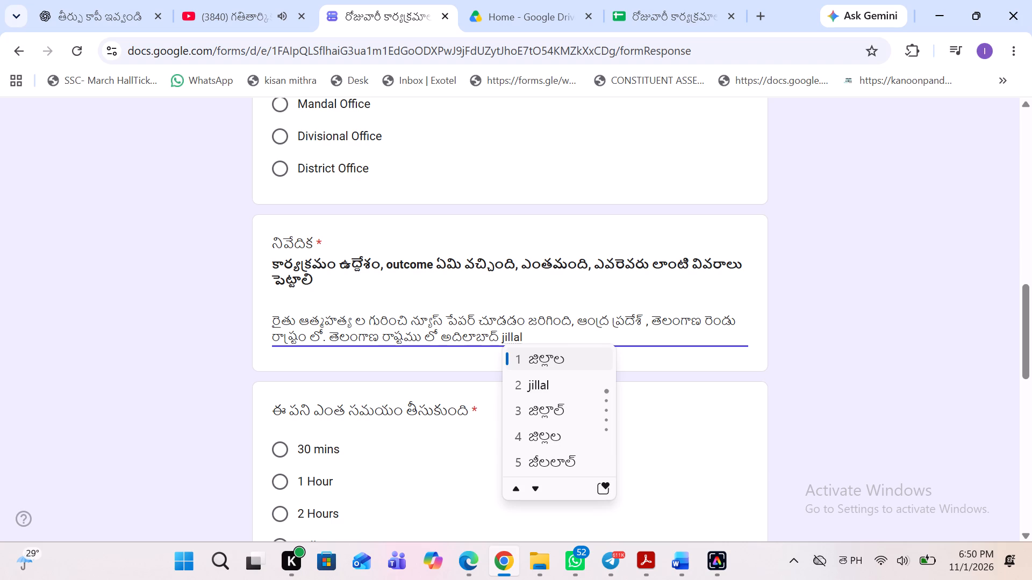
pyautogui.write('o oka raitu atmahtya jarigimdi')
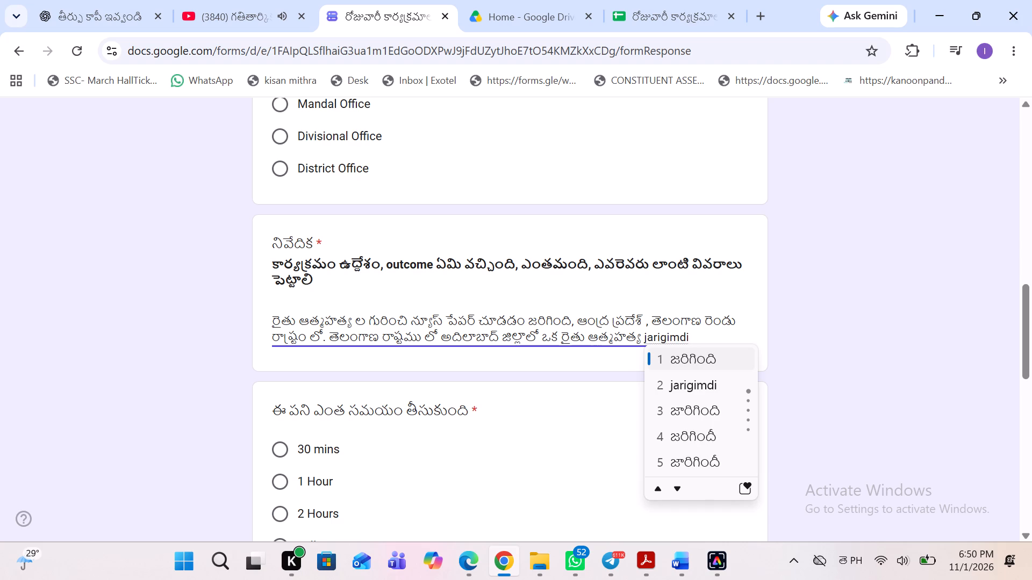
pyautogui.press('space')
pyautogui.press('BackSpace')
pyautogui.write('.')
pyautogui.press('space')
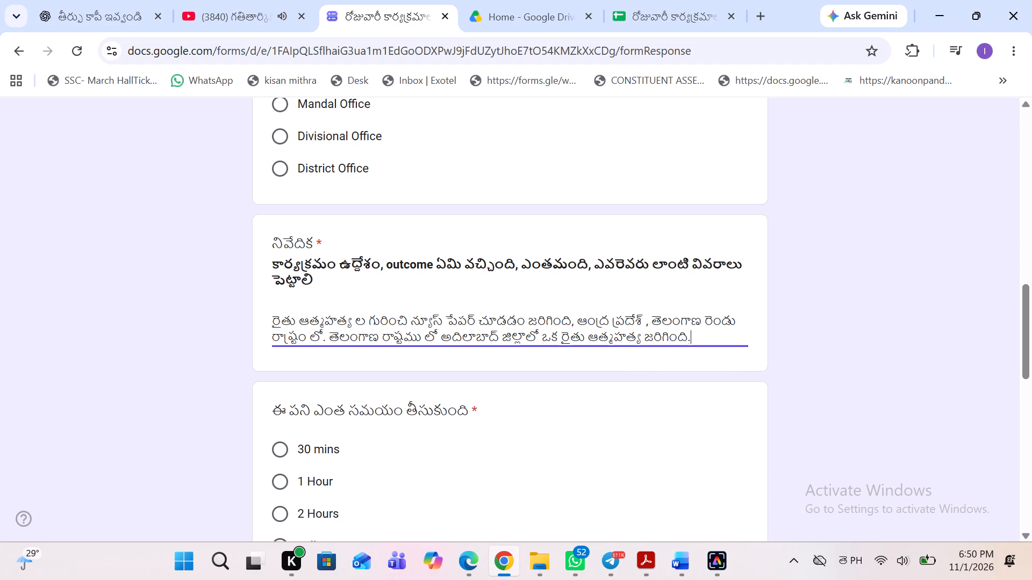
# Answer ఈ పని ఎంత సమయం తీసుకుంది with the Other option and the value 5.
pyautogui.scroll(-3, 503, 559)
pyautogui.scroll(-3, 405, 396)
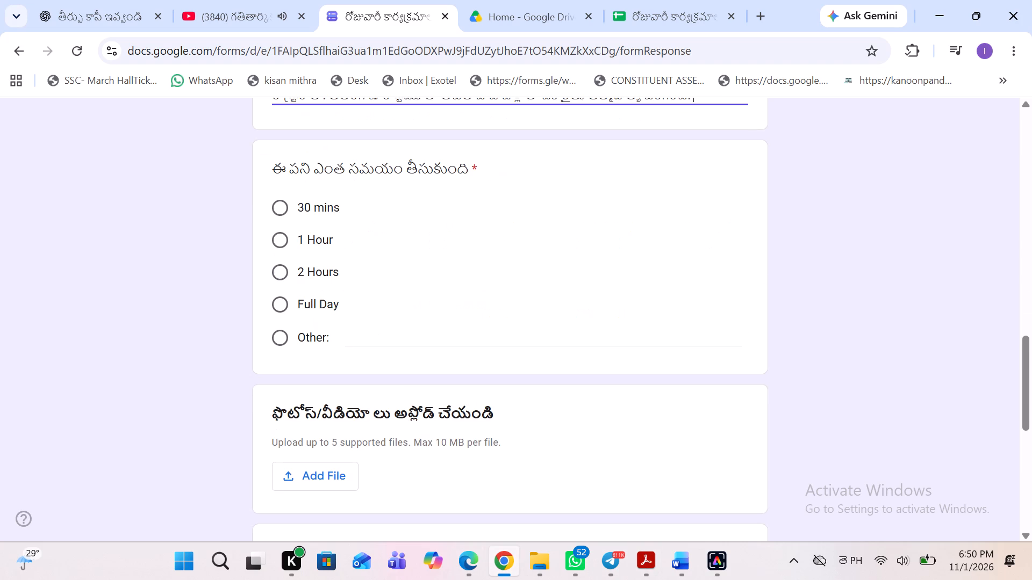
pyautogui.click(364, 336)
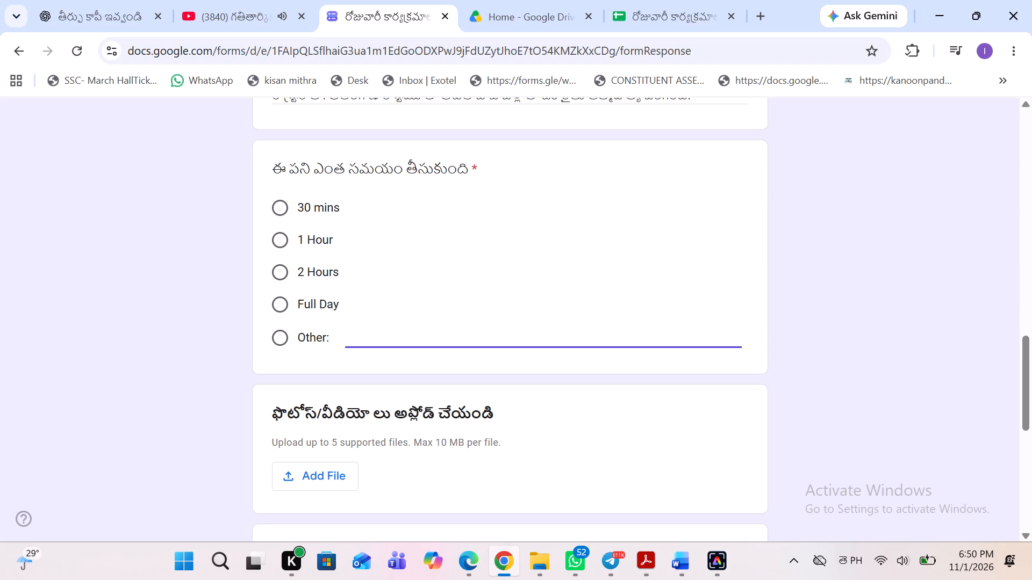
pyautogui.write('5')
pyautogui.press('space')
pyautogui.scroll(-3, 365, 337)
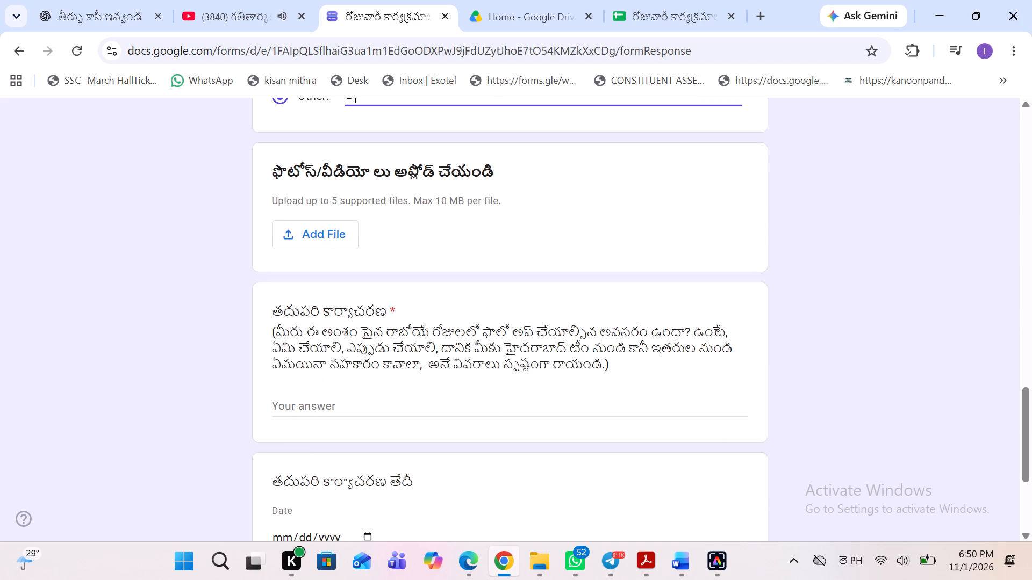
# Answer the required తదుపరి కార్యాచరణ question with "పాలో అప్ చేయాలి".
pyautogui.scroll(3, 403, 353)
pyautogui.scroll(-2, 401, 353)
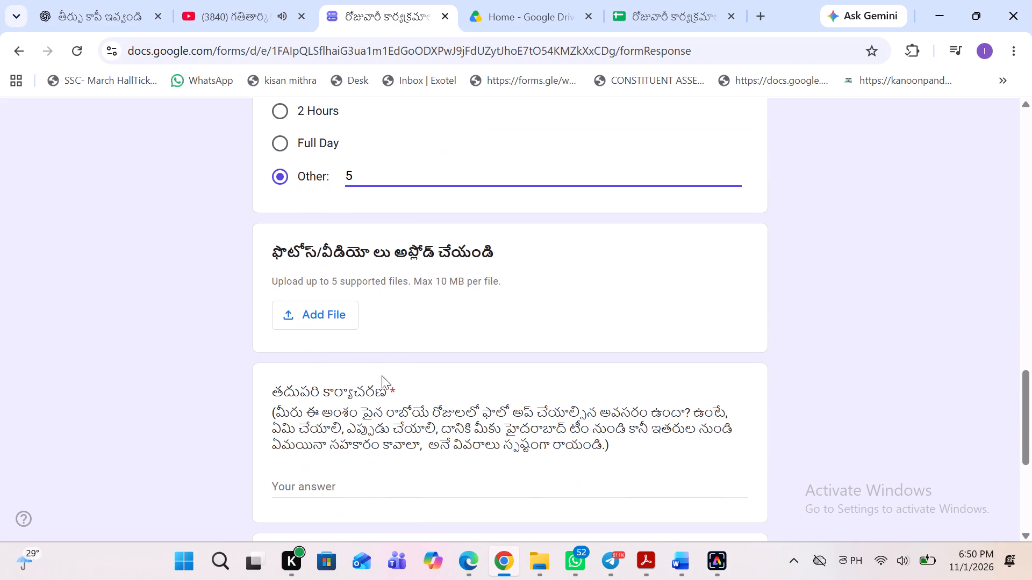
pyautogui.scroll(-2, 443, 481)
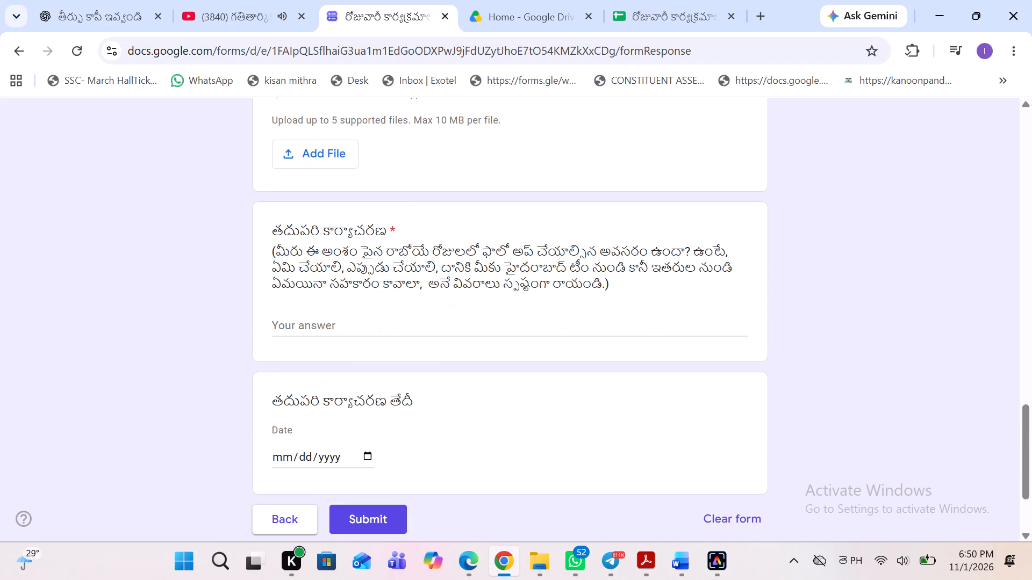
pyautogui.click(338, 324)
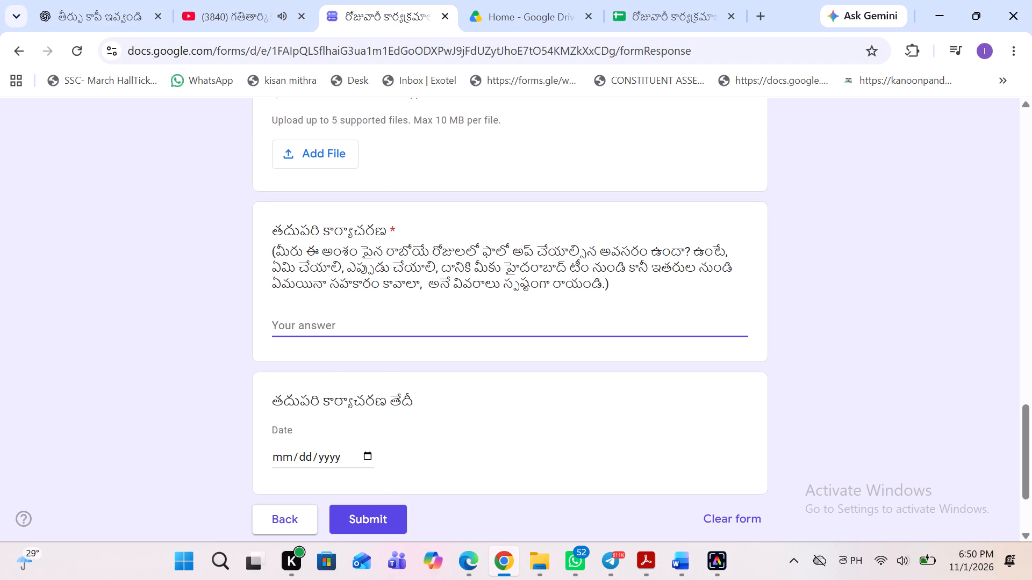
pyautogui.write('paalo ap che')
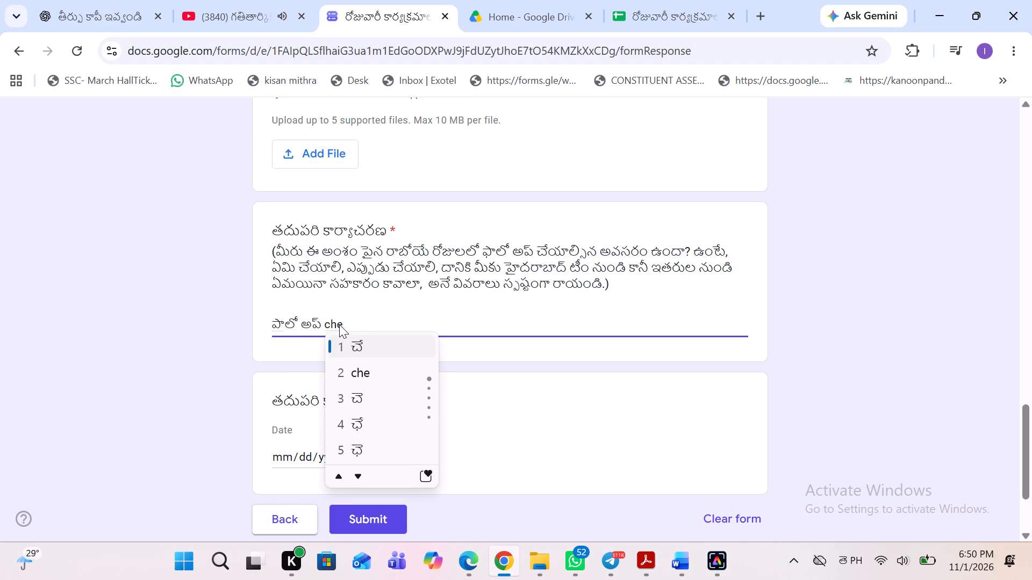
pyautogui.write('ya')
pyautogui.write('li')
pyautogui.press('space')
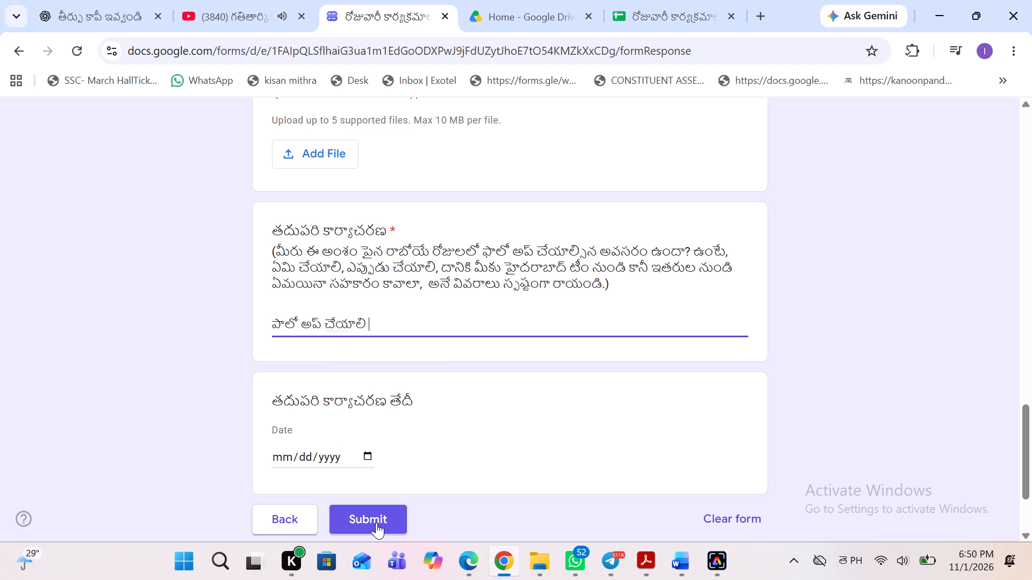
# Open the file upload for the ఫొటోస్/వీడియో లు అప్లోడ్ చేయండి question.
pyautogui.scroll(3, 429, 444)
pyautogui.click(313, 398)
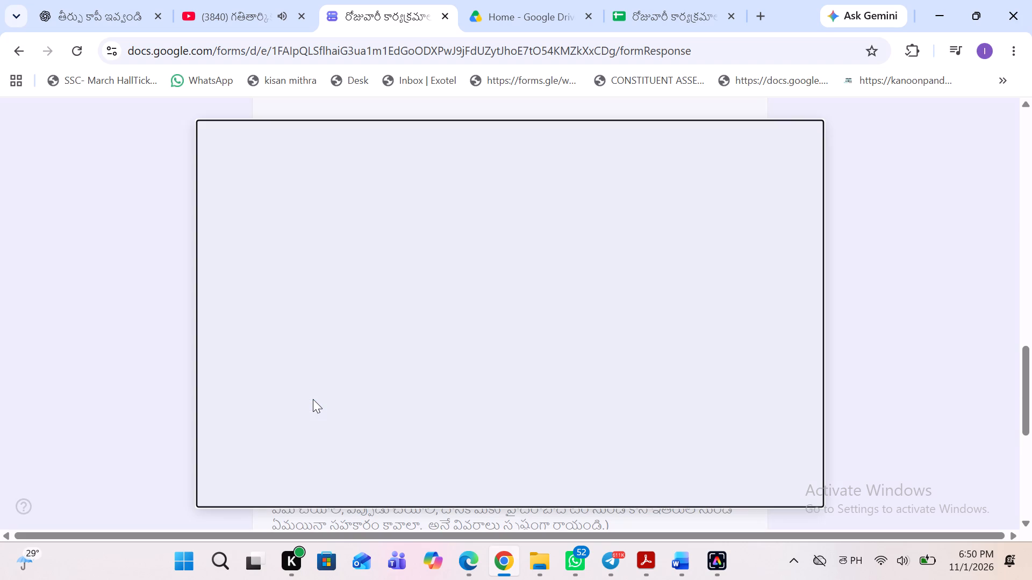
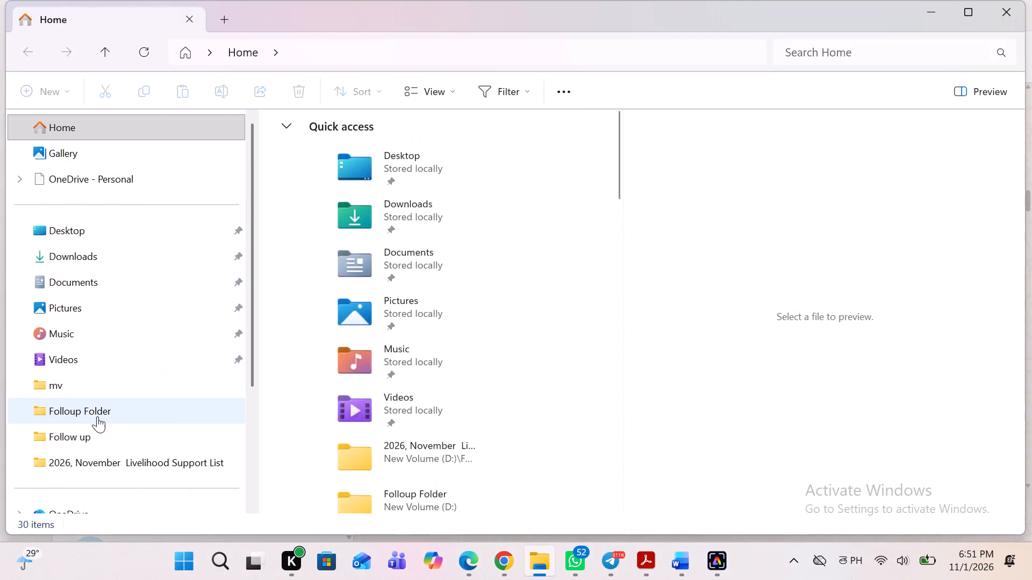
pyautogui.scroll(-2, 106, 414)
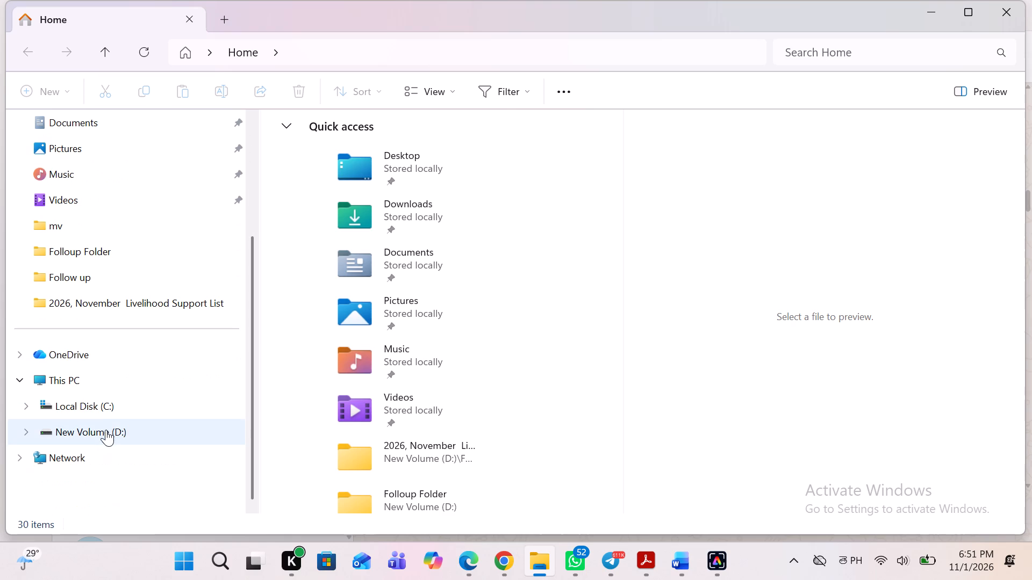
pyautogui.click(106, 429)
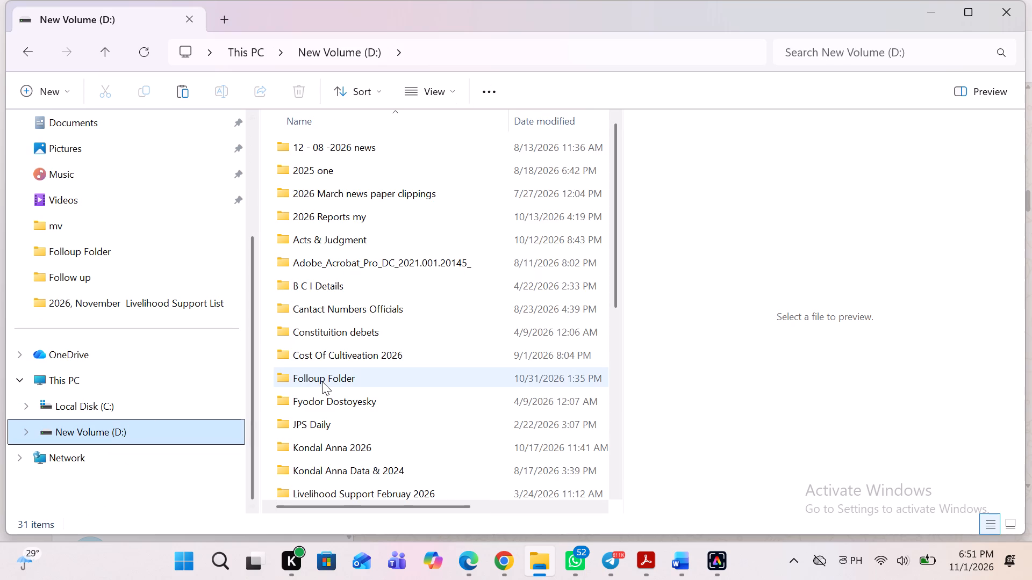
pyautogui.doubleClick(345, 216)
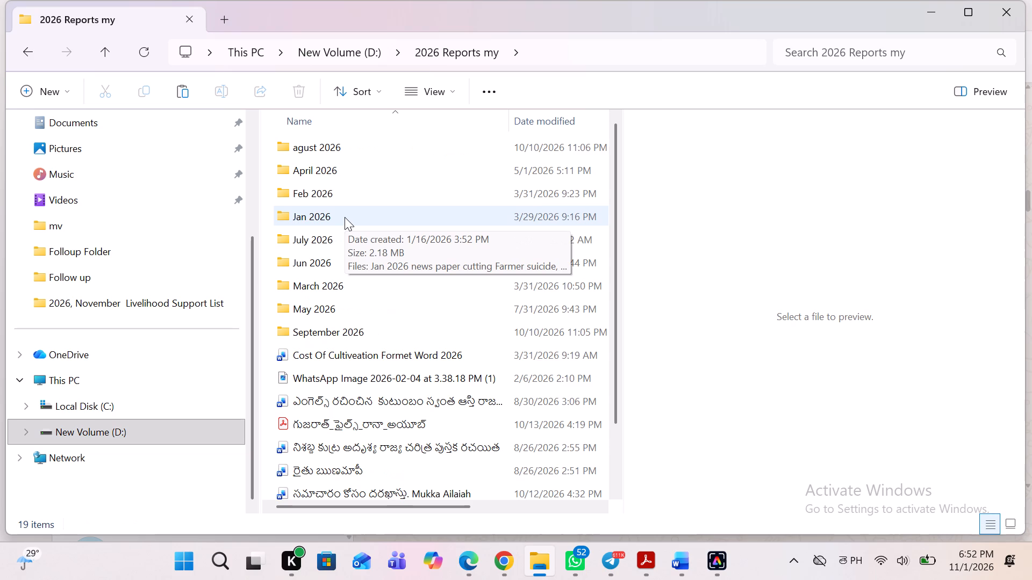
# Start creating a new item in the "2026 Reports my" folder on New Volume (D:).
pyautogui.scroll(-1, 398, 316)
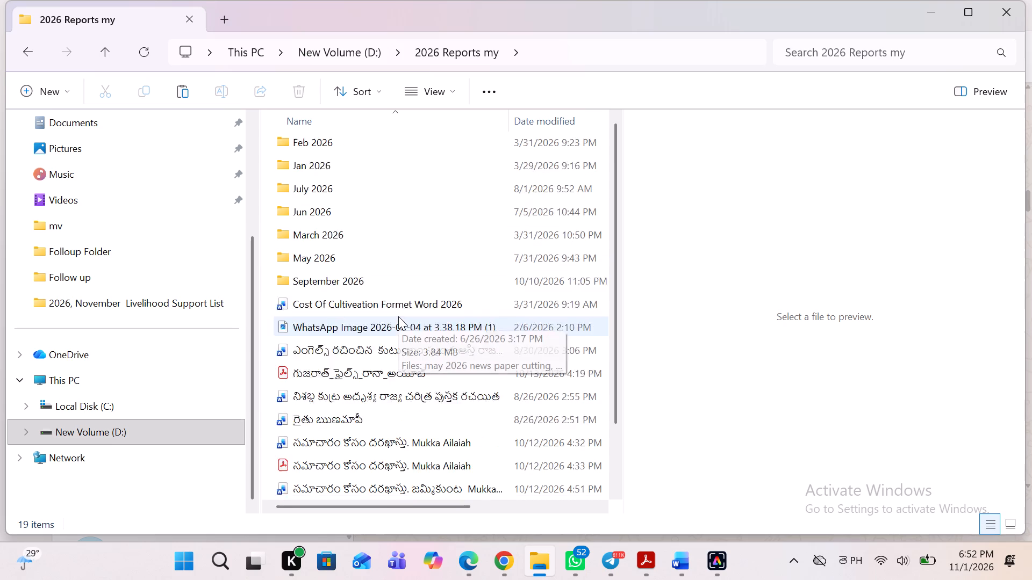
pyautogui.scroll(-1, 398, 316)
pyautogui.scroll(3, 398, 316)
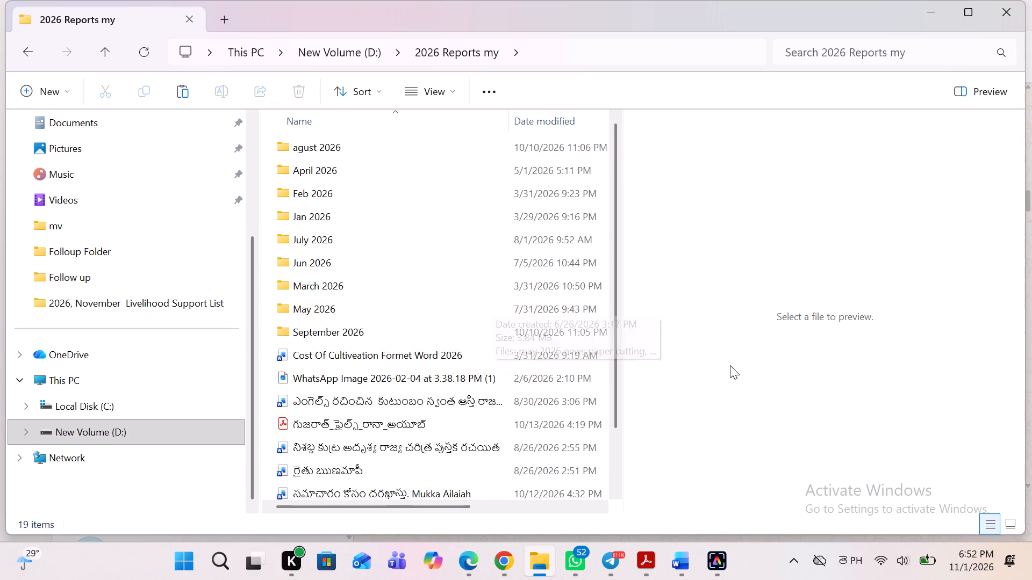
pyautogui.rightClick(689, 376)
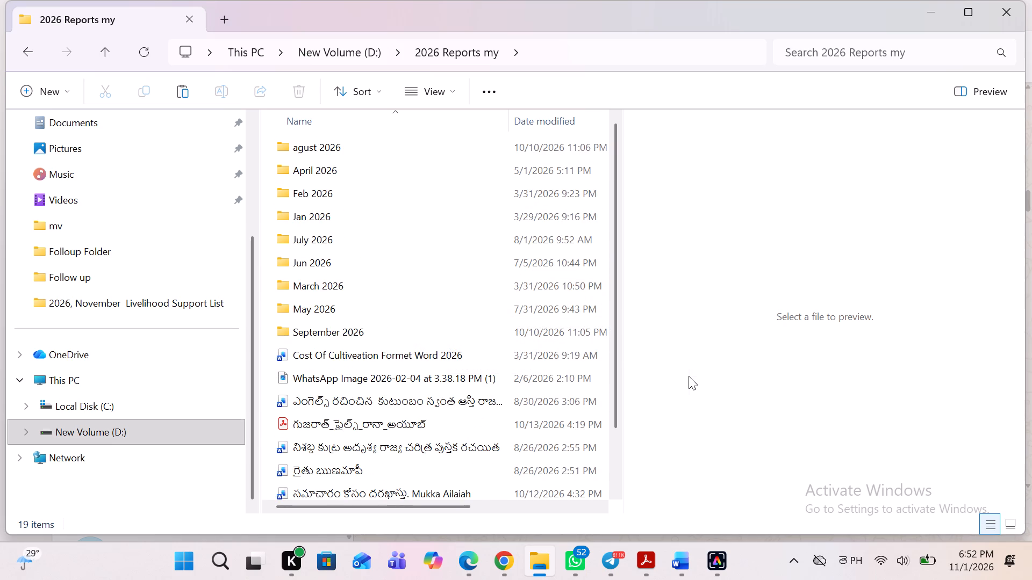
pyautogui.click(703, 263)
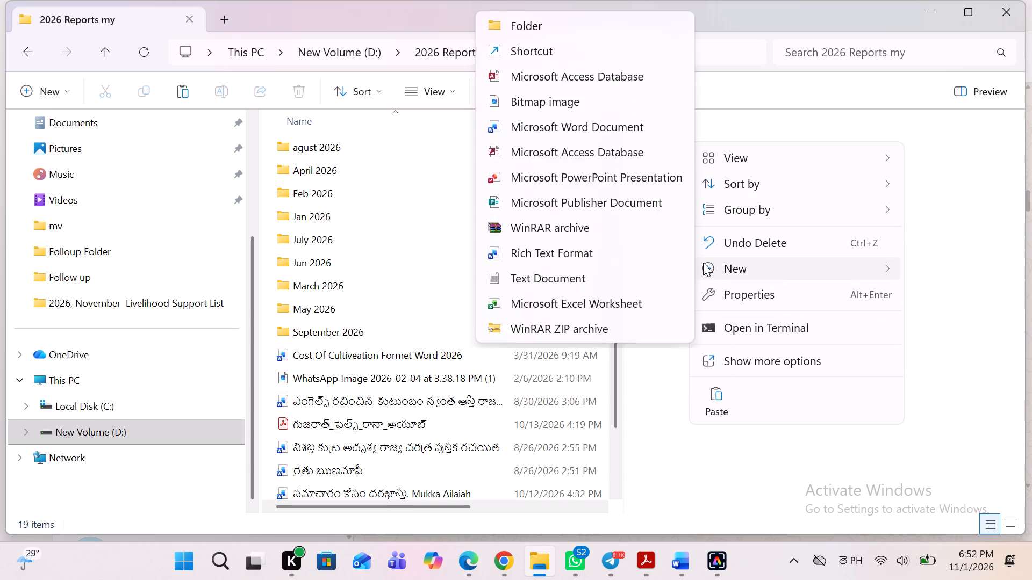
# Create a new folder named "October 2026" in the "2026 Reports my" folder.
pyautogui.click(507, 10)
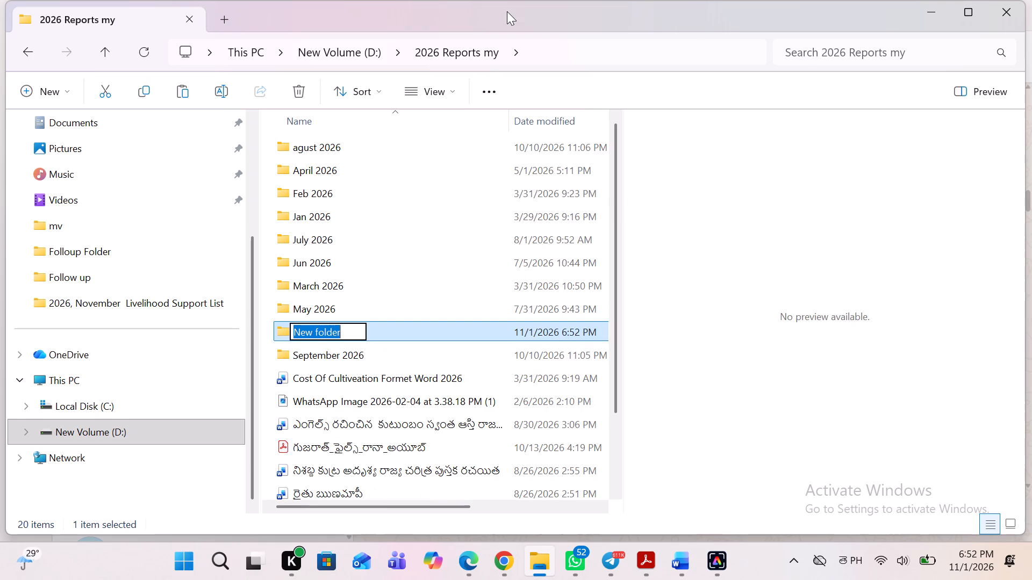
pyautogui.press('BackSpace')
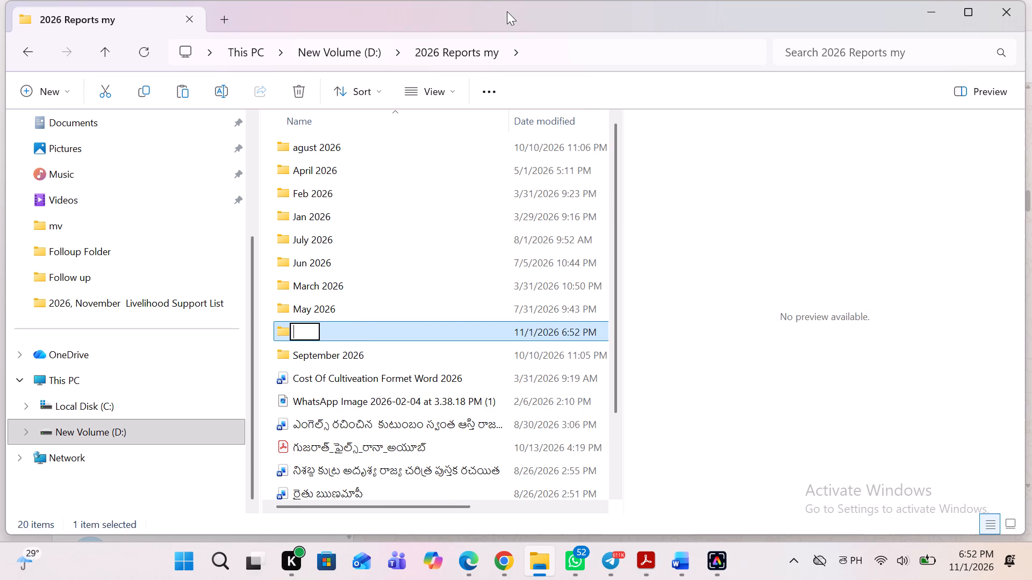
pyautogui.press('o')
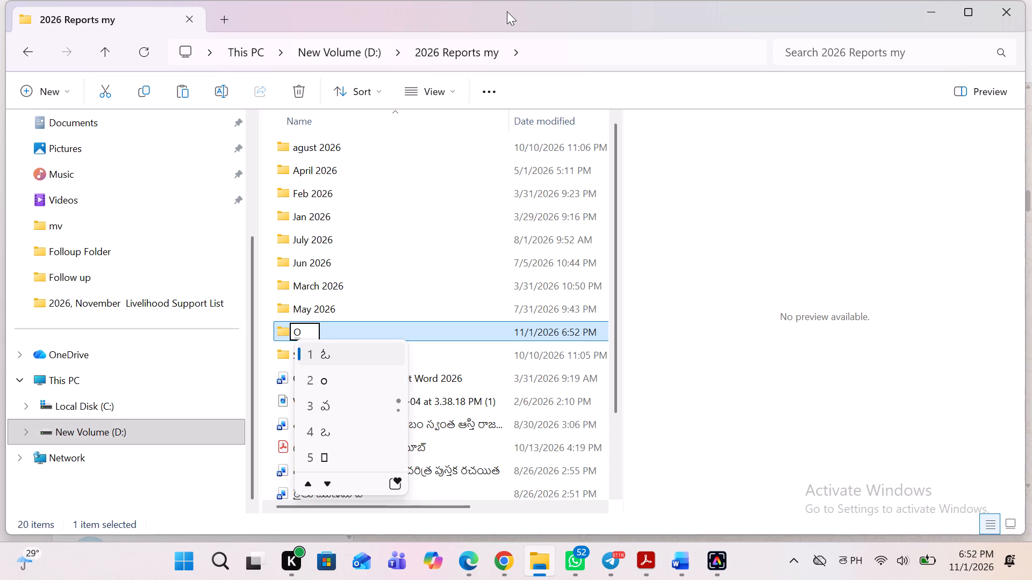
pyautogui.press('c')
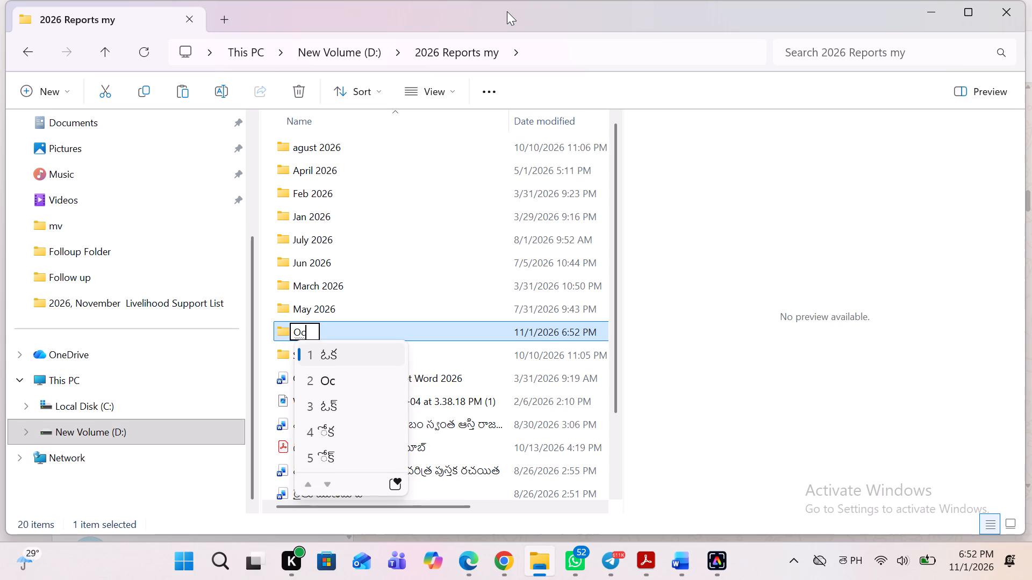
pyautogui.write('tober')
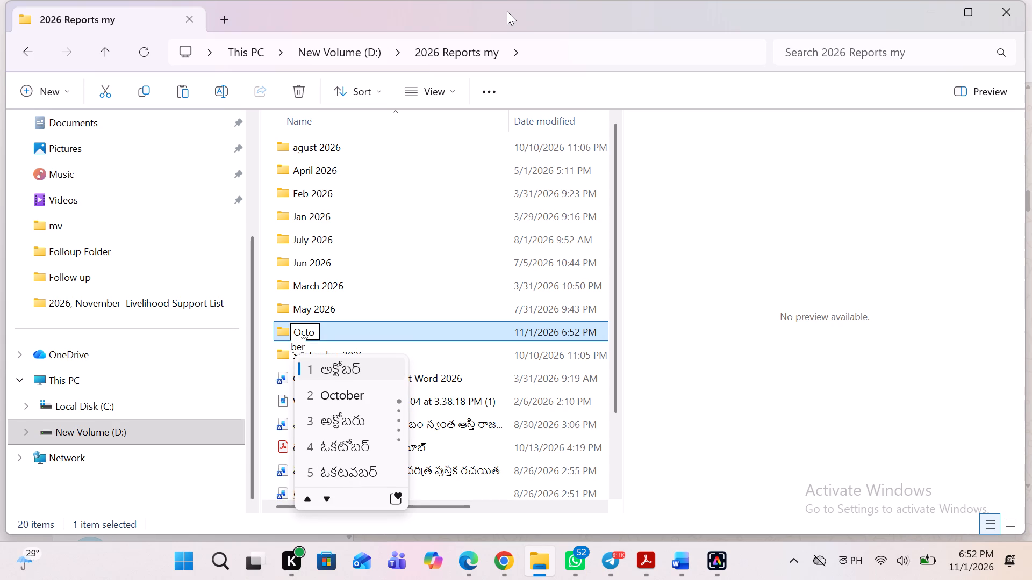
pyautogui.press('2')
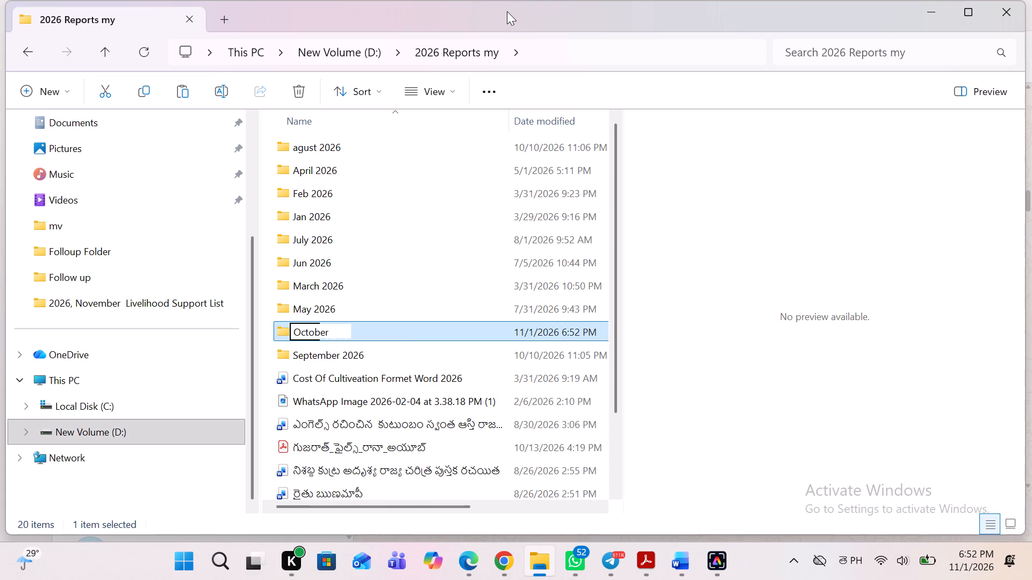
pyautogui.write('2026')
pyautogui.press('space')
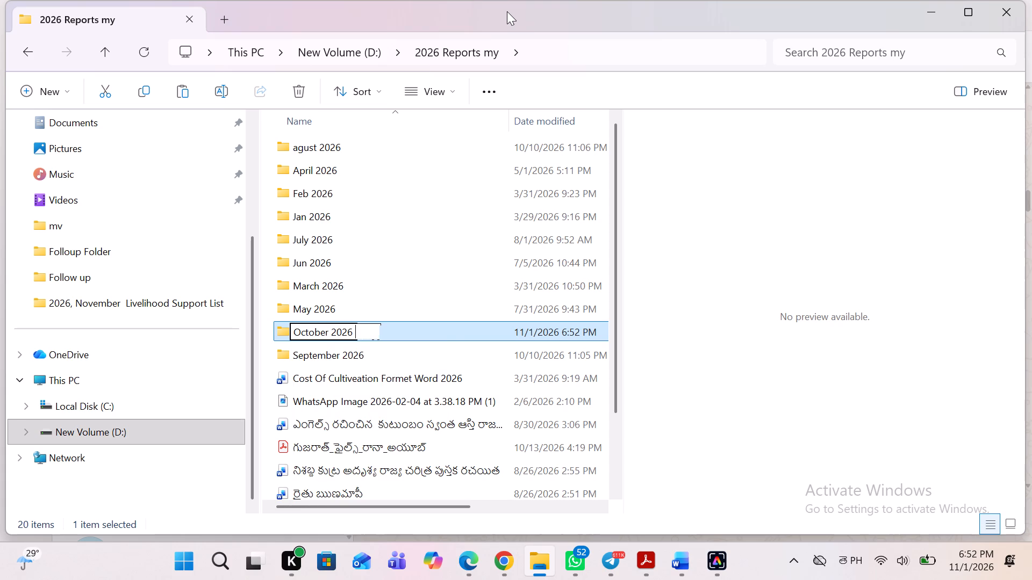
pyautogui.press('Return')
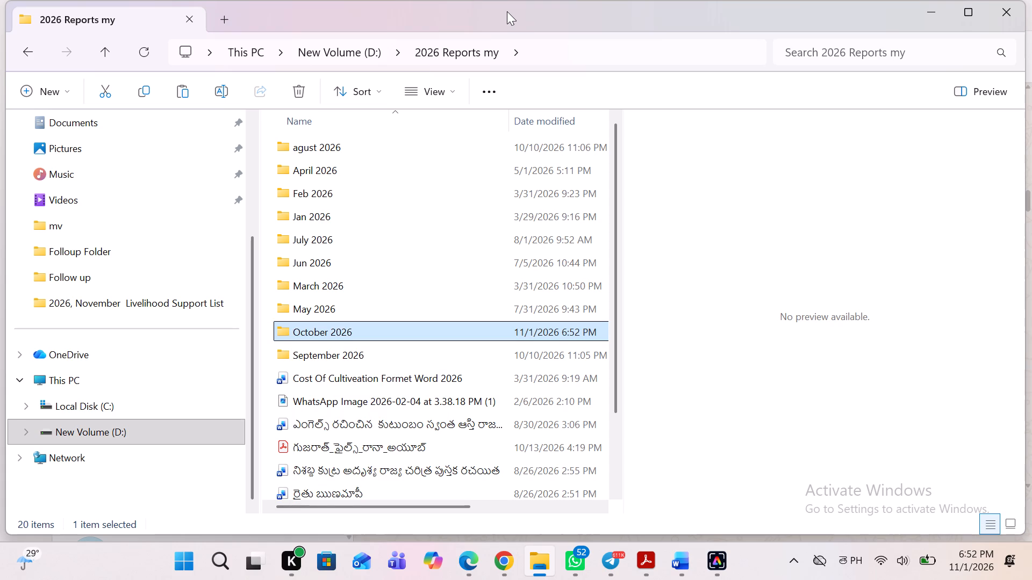
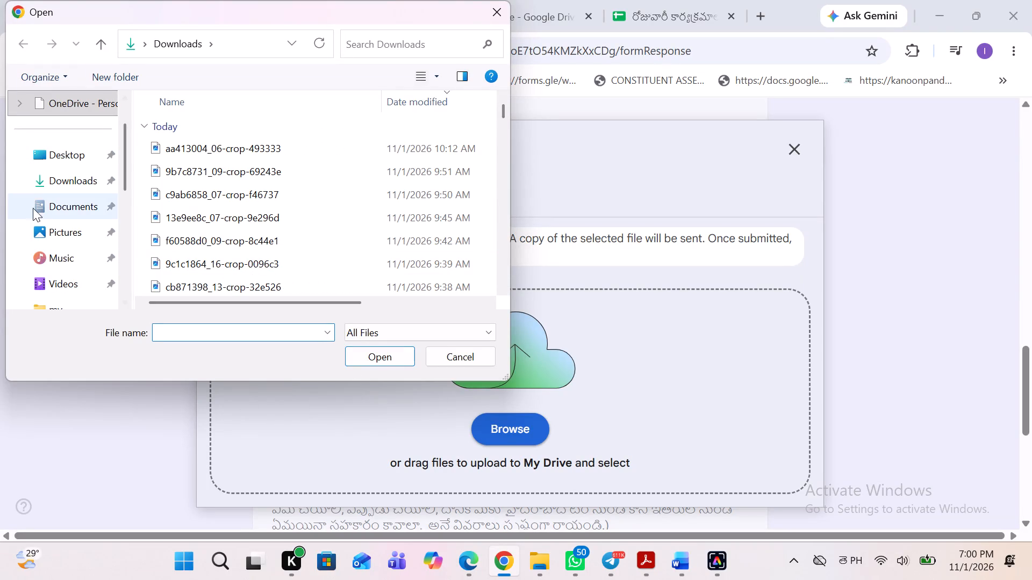
# Upload the clipping "WhatsApp Image 2026-10-11 at 7.41.48 AM" from the October 2026 folder to the form's file question.
pyautogui.scroll(-2, 83, 258)
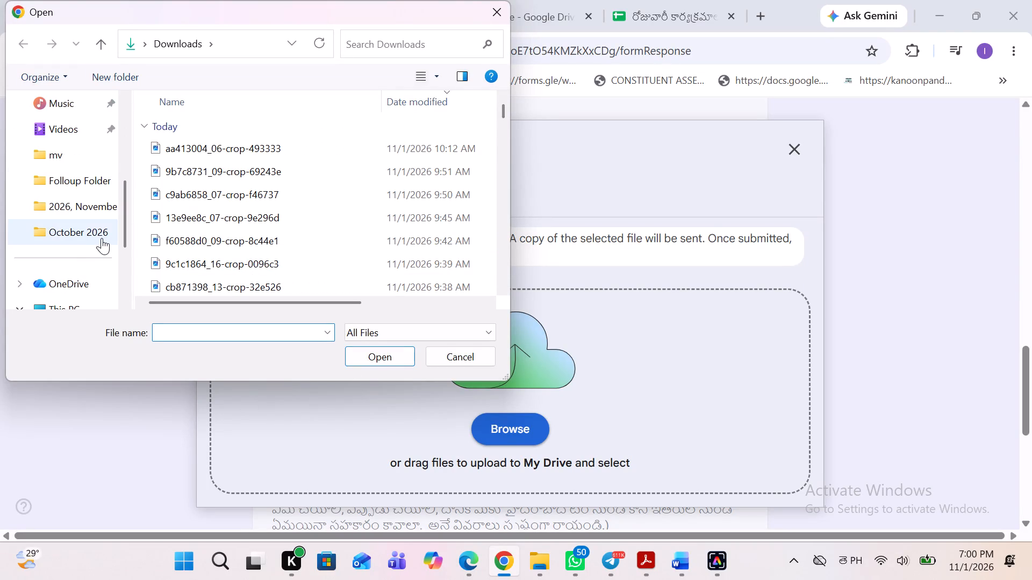
pyautogui.doubleClick(99, 234)
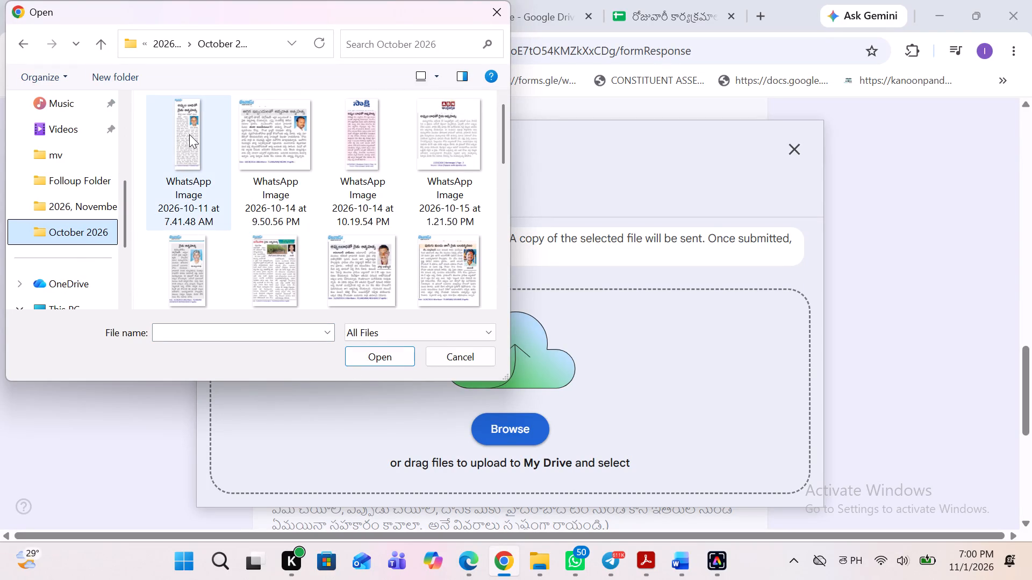
pyautogui.click(189, 134)
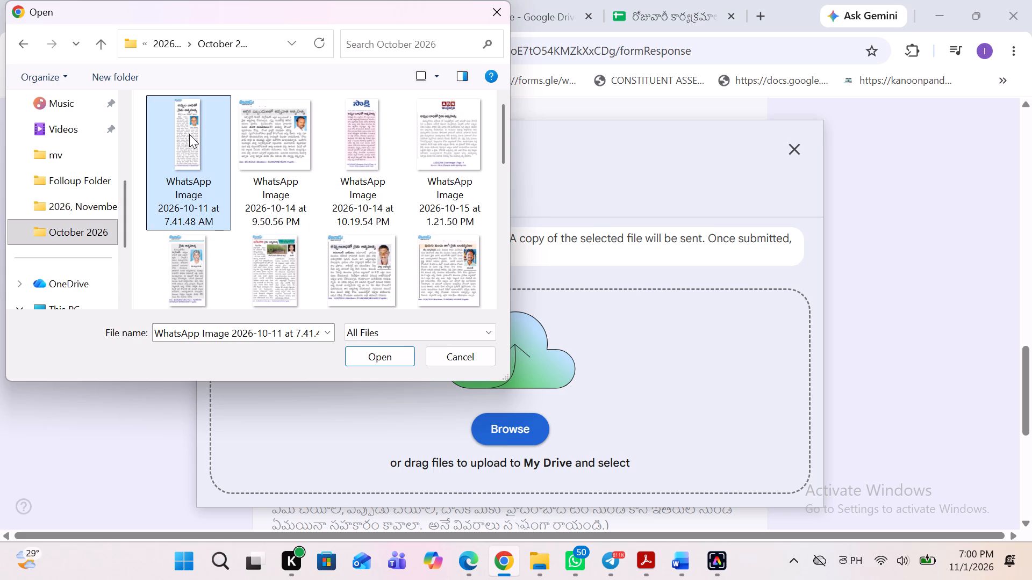
pyautogui.click(386, 355)
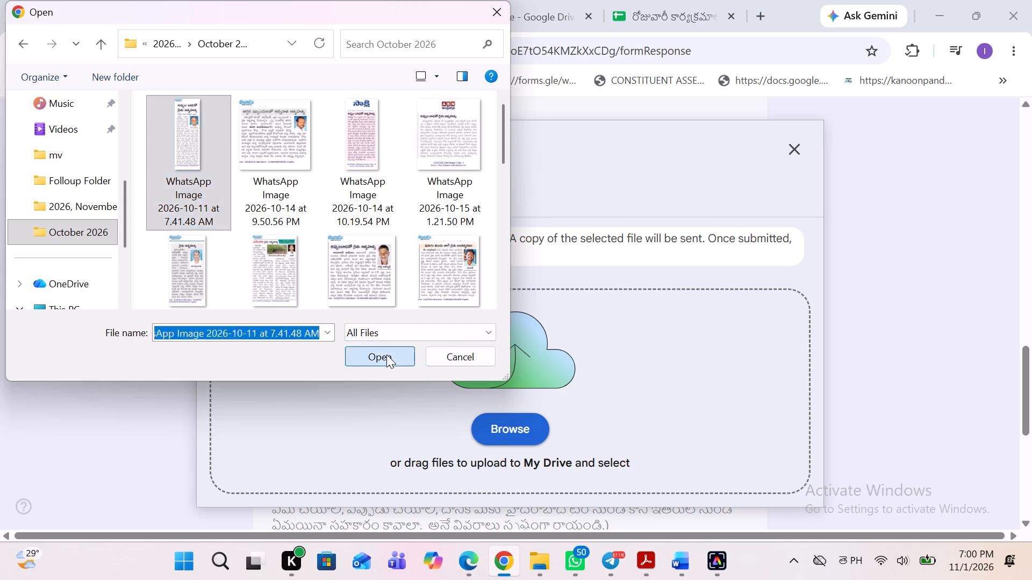
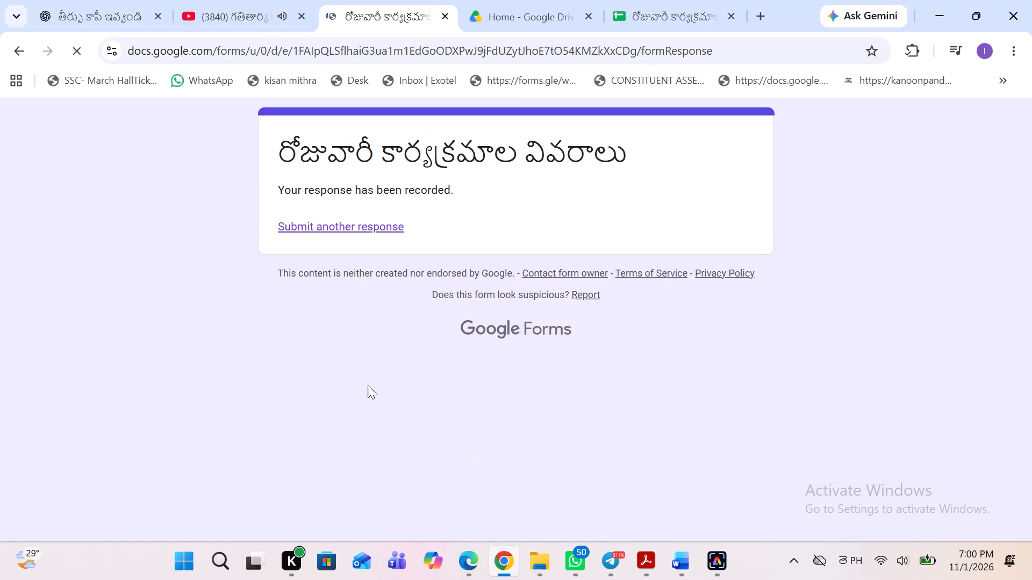
# Open a fresh blank response of the రోజువారీ కార్యక్రమాల వివరాలు form for another report entry.
pyautogui.click(331, 224)
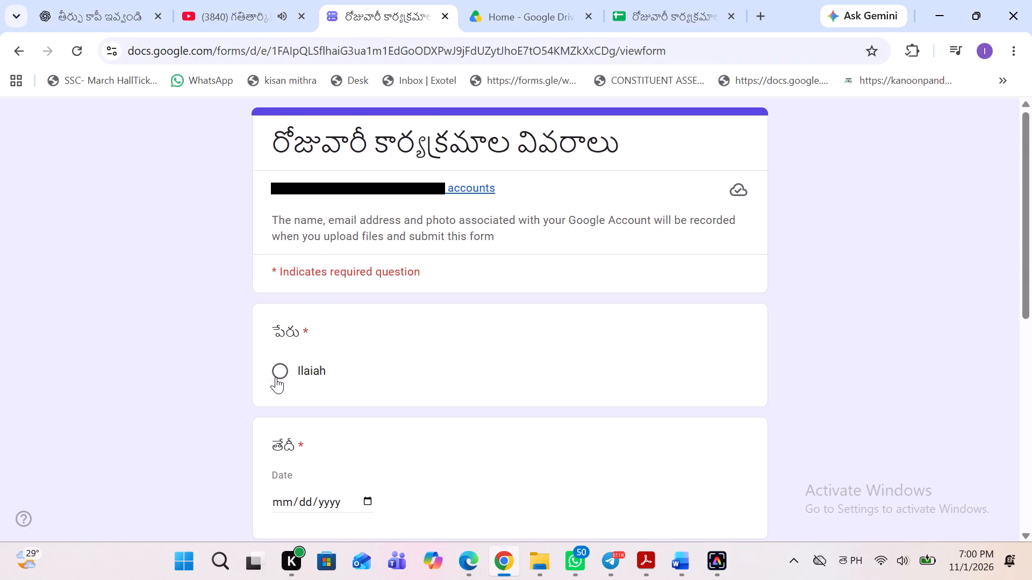
# Select the listed respondent, set the date to 10/12/2026, choose the activity డాక్యుమెంటేషన్, and continue to Additional Details.
pyautogui.click(276, 375)
pyautogui.click(364, 498)
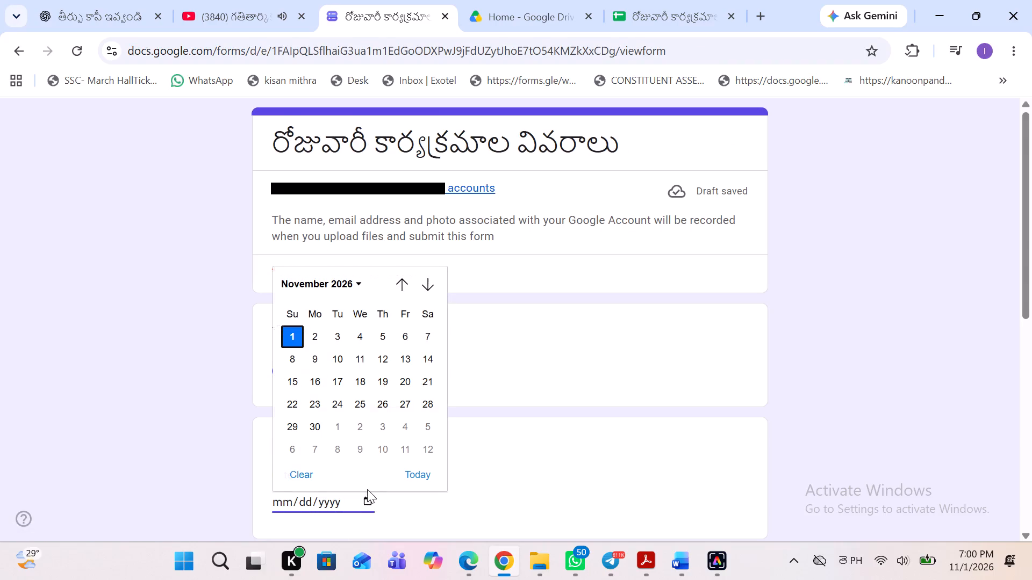
pyautogui.click(408, 282)
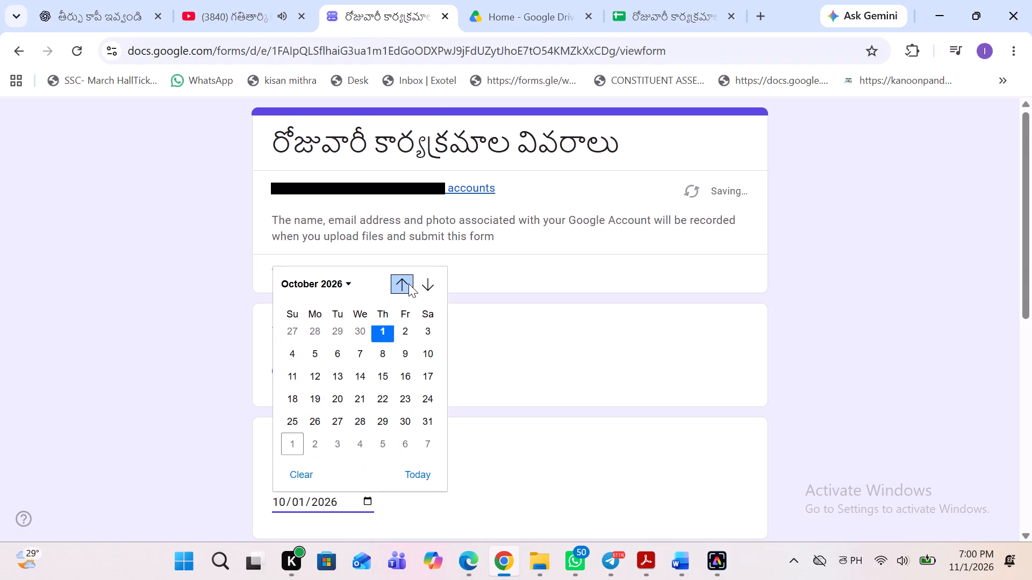
pyautogui.click(312, 381)
pyautogui.scroll(-3, 313, 383)
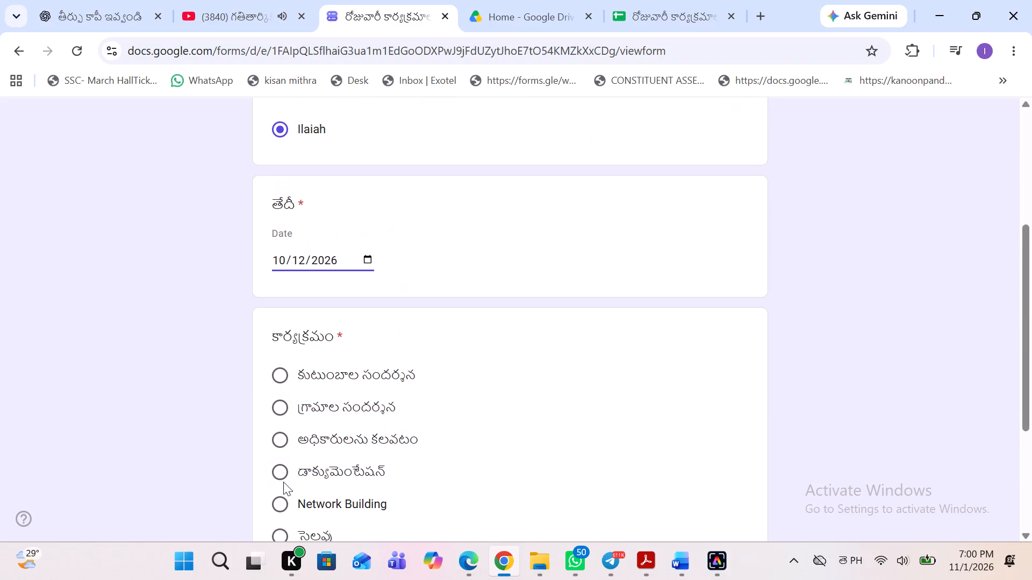
pyautogui.click(278, 465)
pyautogui.scroll(-3, 281, 465)
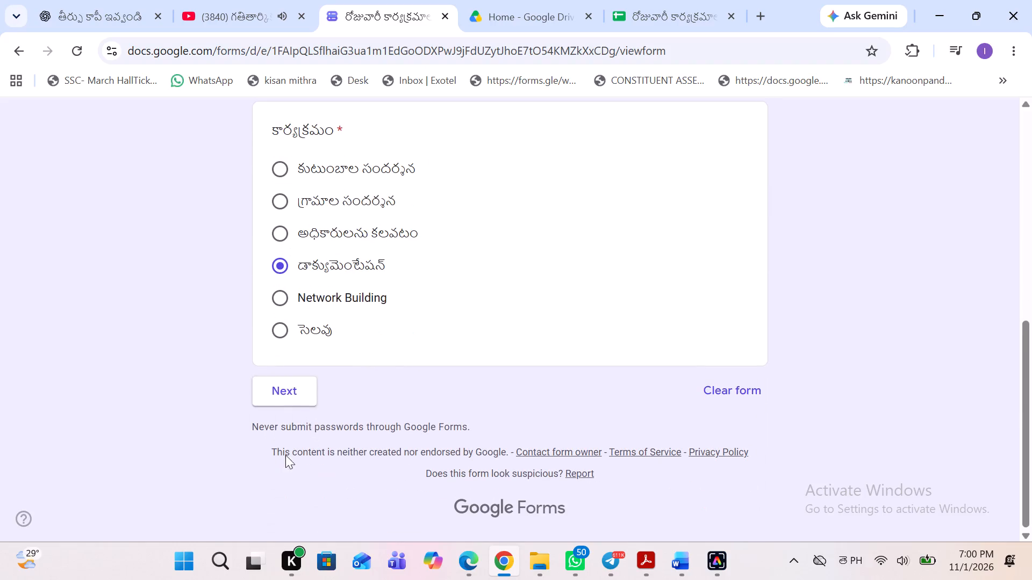
pyautogui.click(289, 389)
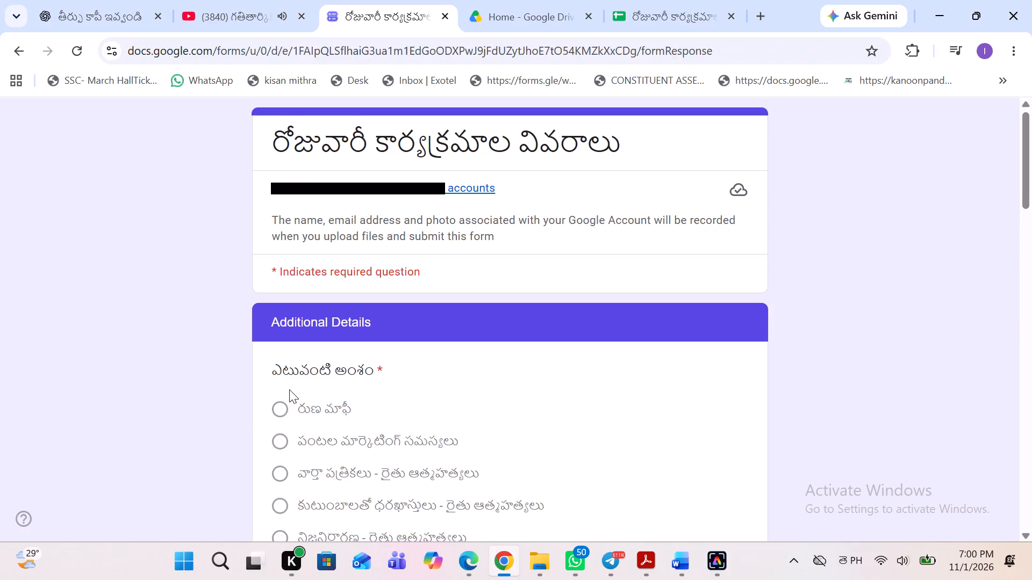
# Choose వార్తా పత్రికలు - రైతు ఆత్మహత్యలు as the topic and ఇంటి నుండి as the work location.
pyautogui.scroll(-2, 298, 263)
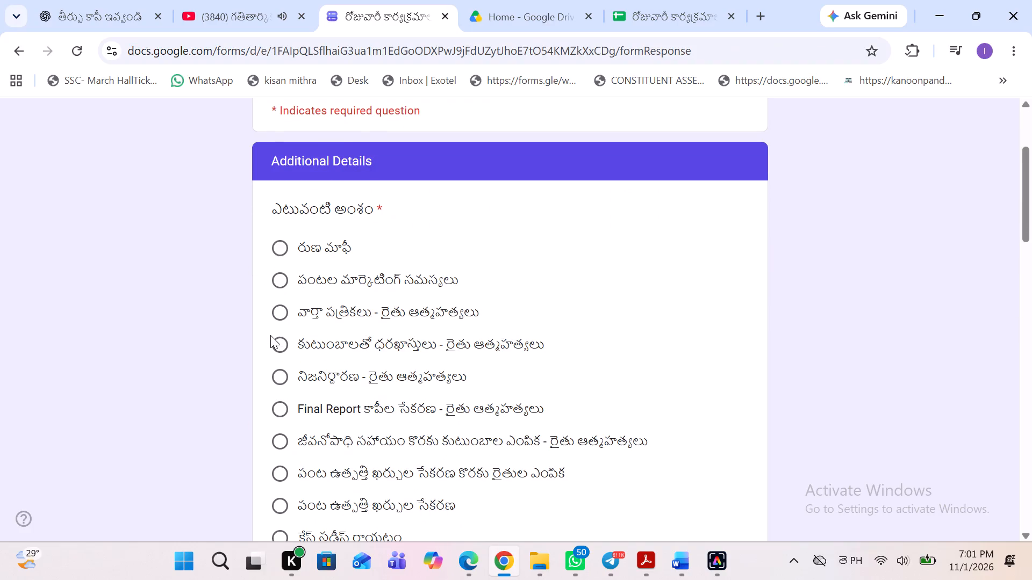
pyautogui.click(282, 308)
pyautogui.scroll(-3, 310, 353)
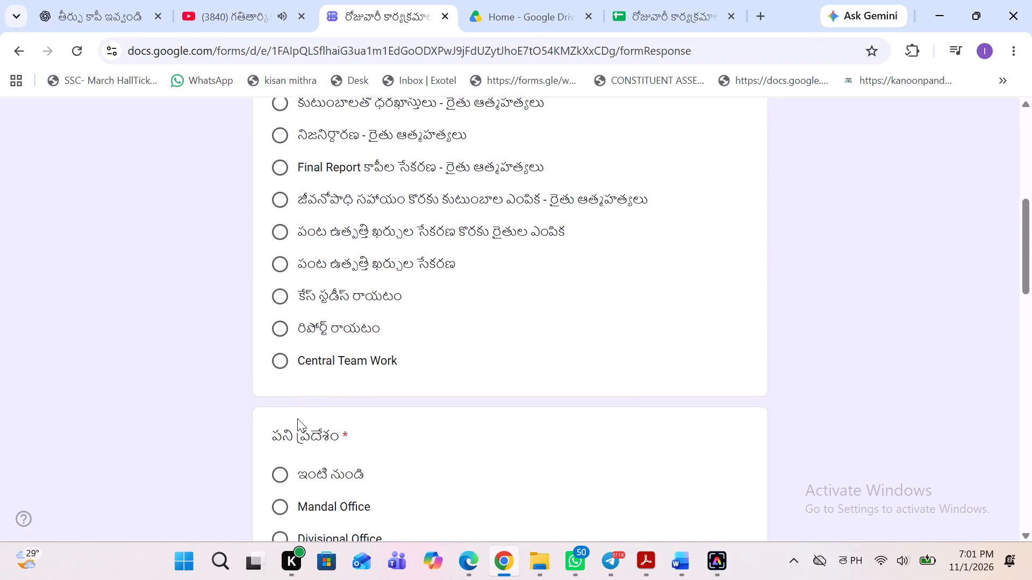
pyautogui.click(287, 469)
pyautogui.scroll(-4, 360, 388)
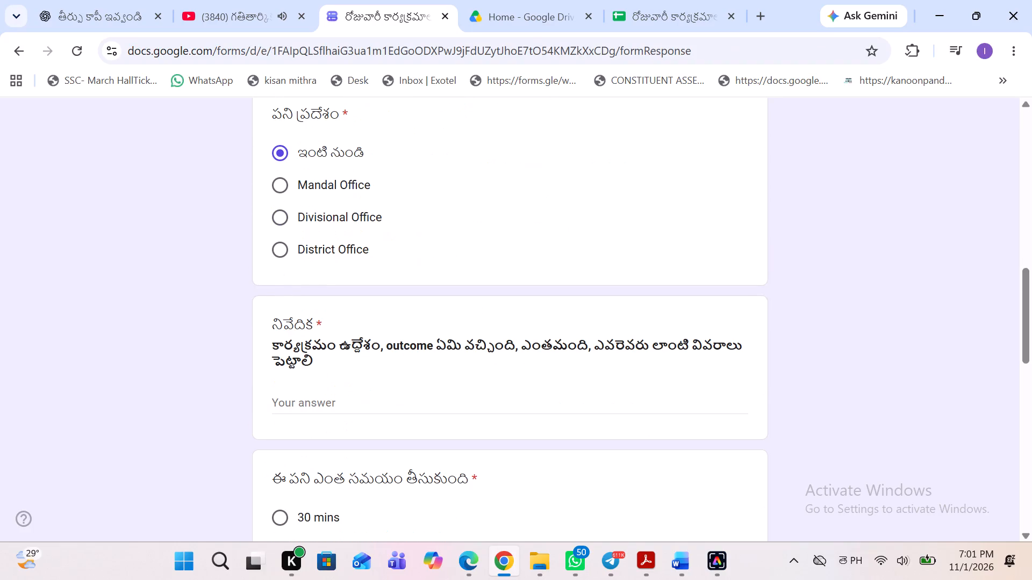
# Enter the report's opening sentence in Telugu: రైతు ఆత్మహత్యల గురించి న్యూస్ పేపర్ చూడడం జరిగింది.
pyautogui.click(349, 408)
pyautogui.write('raitu atmahtyala gurinchi')
pyautogui.press('space')
pyautogui.write('news pepar chudadam jarigindi')
pyautogui.press('BackSpace')
pyautogui.press('BackSpace')
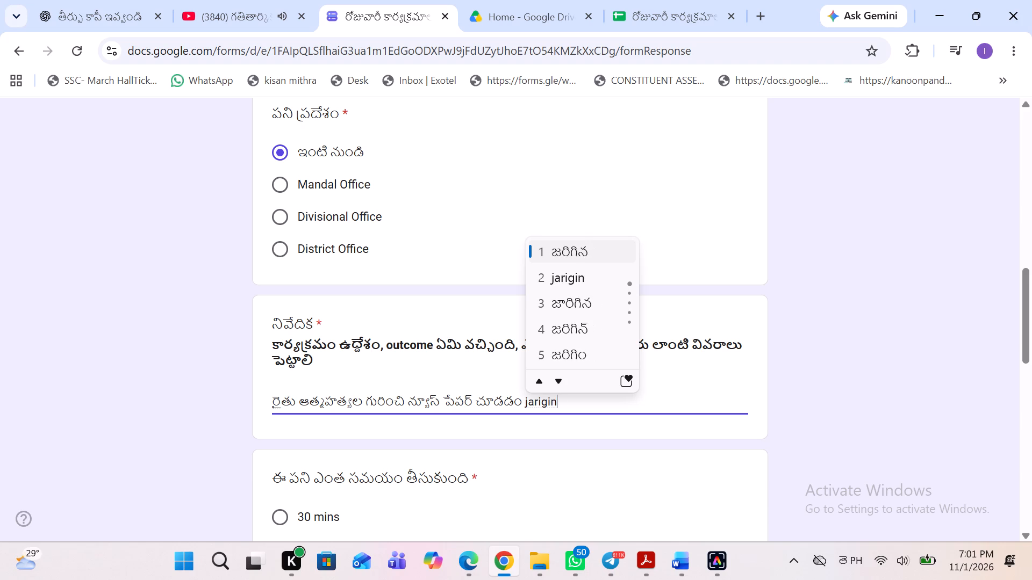
pyautogui.press('BackSpace')
pyautogui.write('mdi')
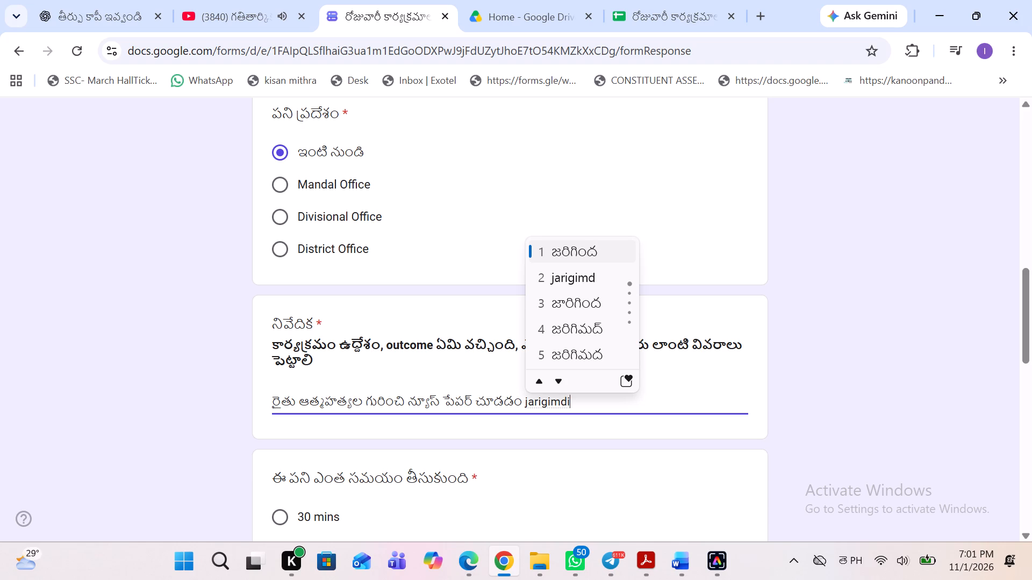
pyautogui.press('space')
pyautogui.press('BackSpace')
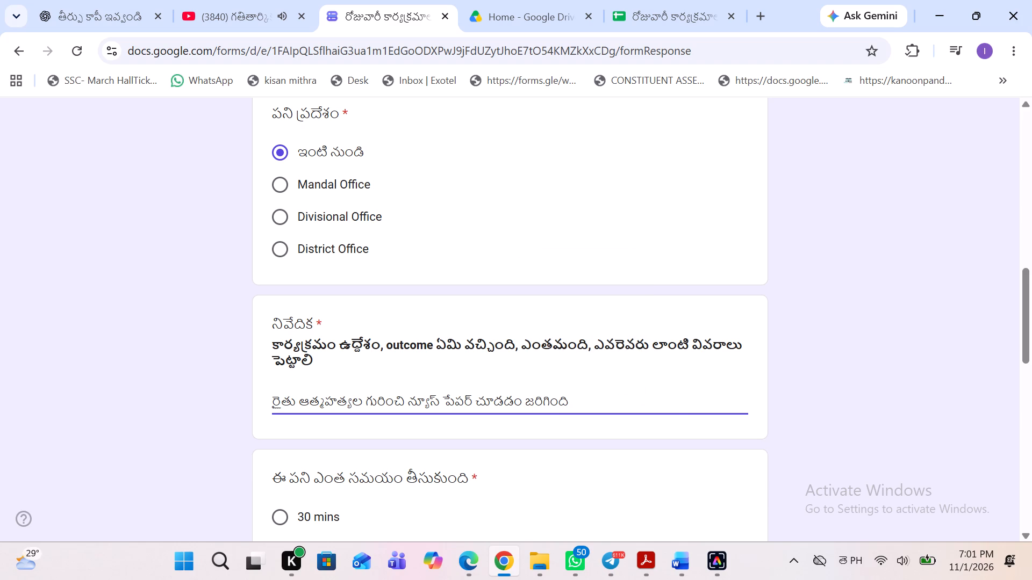
# Add a second sentence to the report: ఈ రోజు రెండు రాష్ట్రం లో రైతు ఆత్మహత్యలు కనిపించ లేదు.
pyautogui.write('. ee roju rendu rashtram')
pyautogui.press('space')
pyautogui.write('lo raitu atmahtyalu kanipincha led')
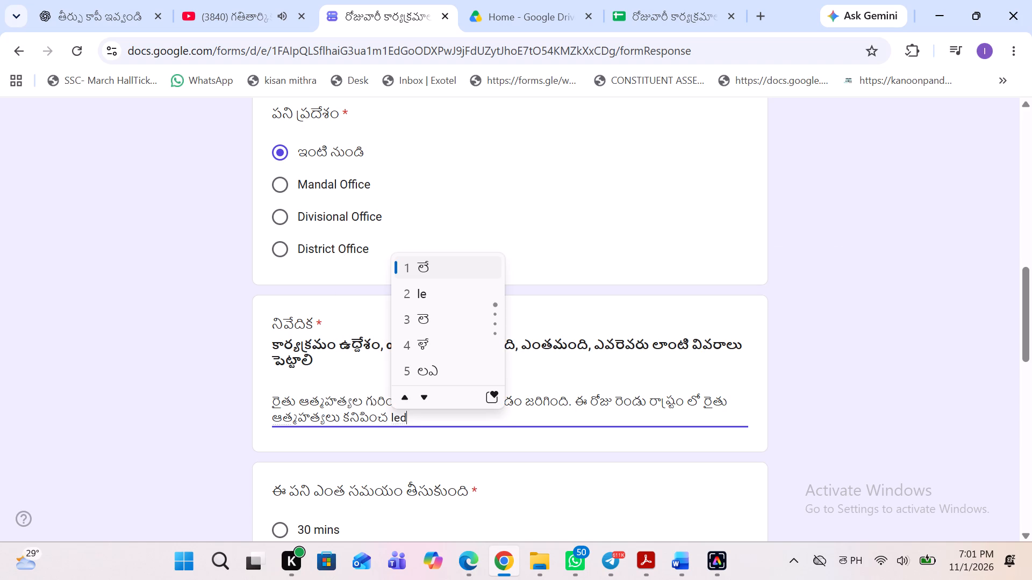
pyautogui.write('u')
pyautogui.press('space')
pyautogui.press('BackSpace')
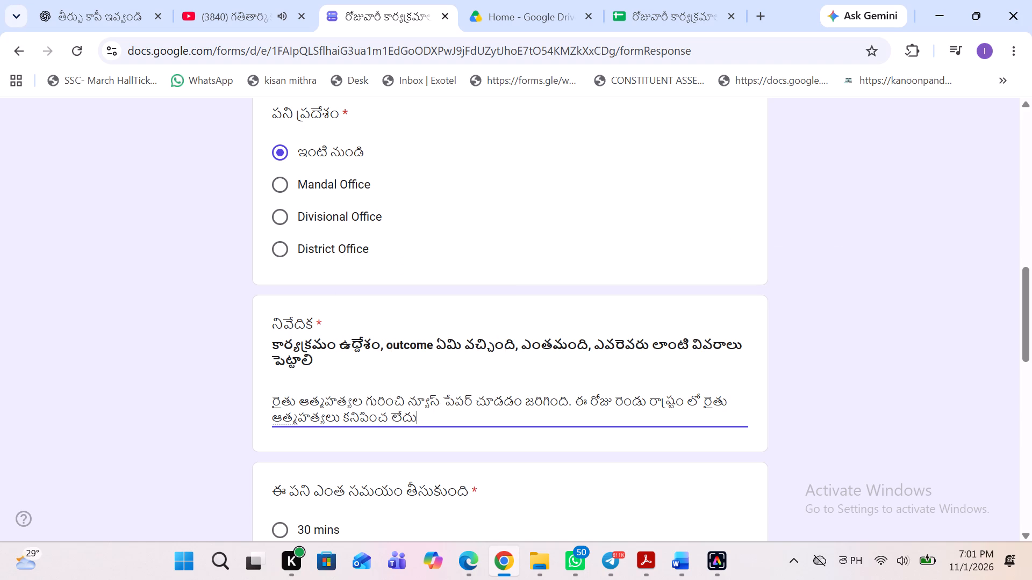
pyautogui.write('.')
pyautogui.press('space')
# Enter 5 as the Other answer for how long the work took.
pyautogui.scroll(-2, 349, 410)
pyautogui.scroll(-2, 314, 455)
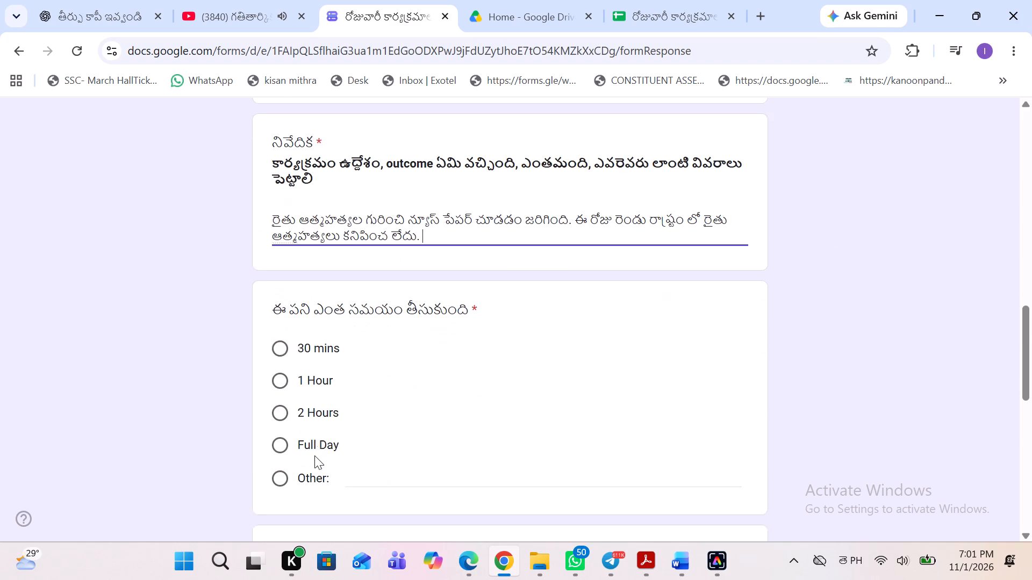
pyautogui.click(346, 337)
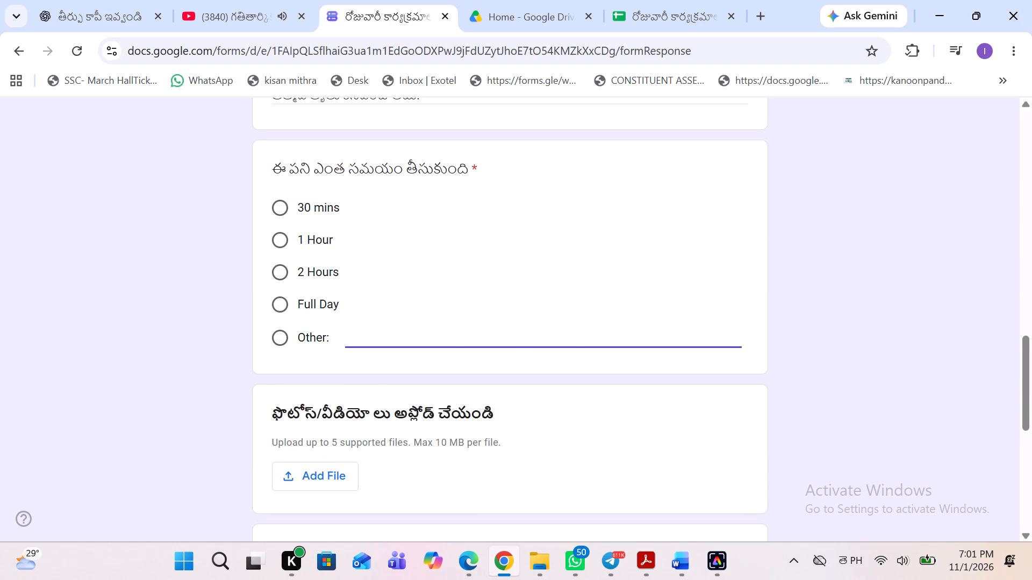
pyautogui.press('5')
pyautogui.press('space')
# Enter పాలో అప్ లేదు as the follow-up action and submit the form.
pyautogui.scroll(-3, 346, 337)
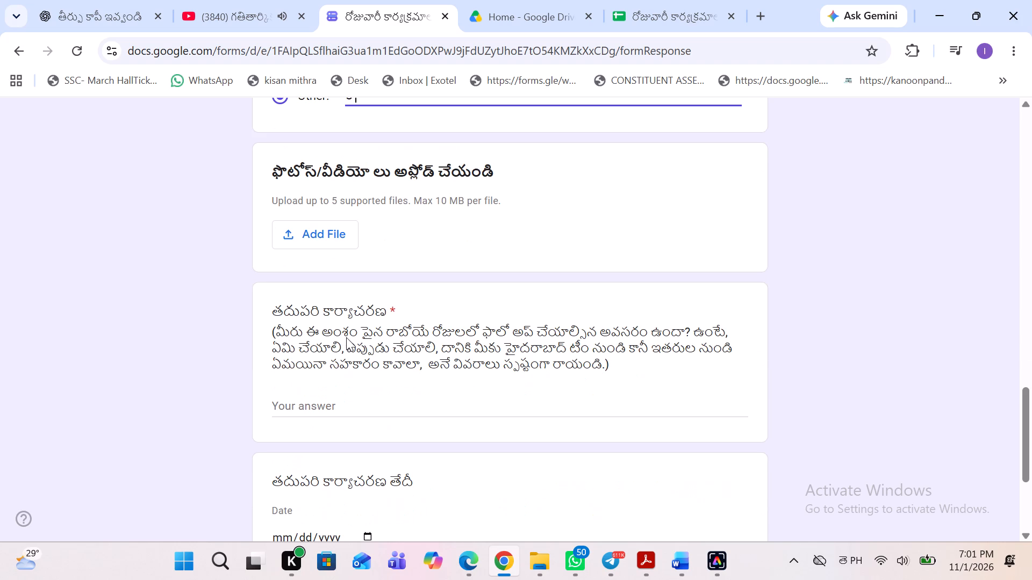
pyautogui.click(324, 407)
pyautogui.write('paalo ap ledu')
pyautogui.press('space')
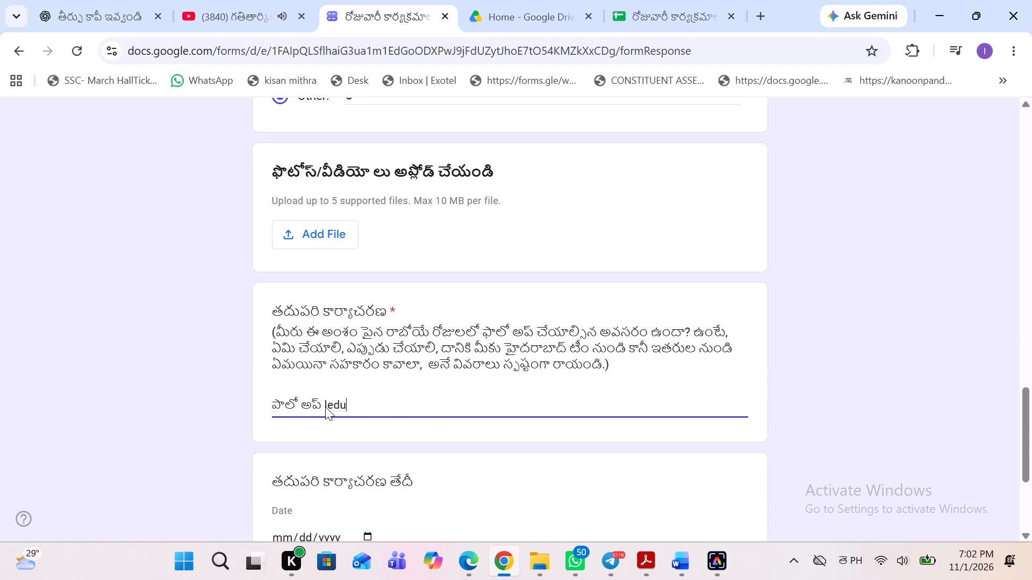
pyautogui.scroll(-4, 325, 407)
pyautogui.click(369, 391)
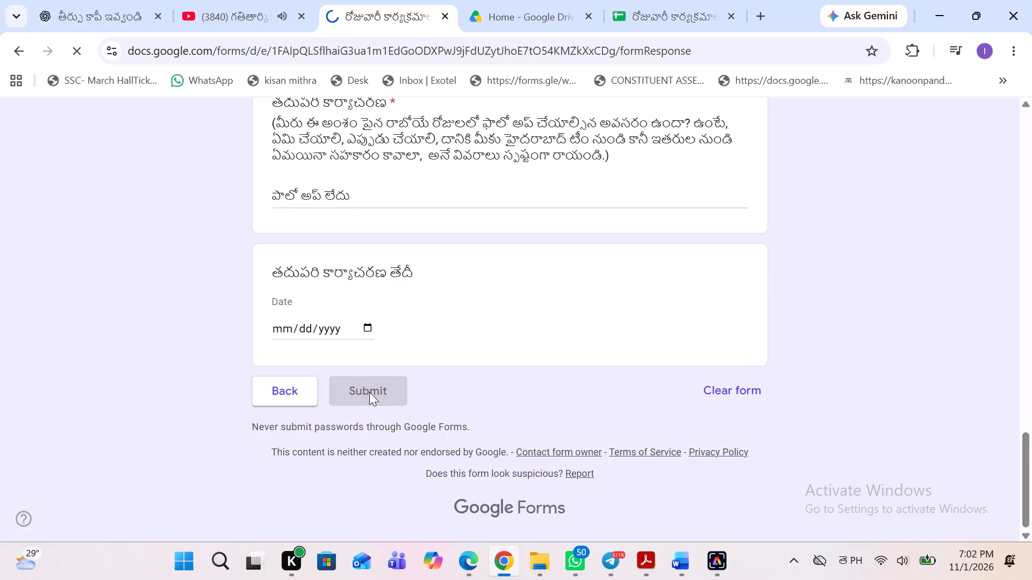
# Start another response with the listed respondent, date 10/12/2026 and activity కుటుంబాల సందర్శన, and continue to Additional Details.
pyautogui.click(330, 224)
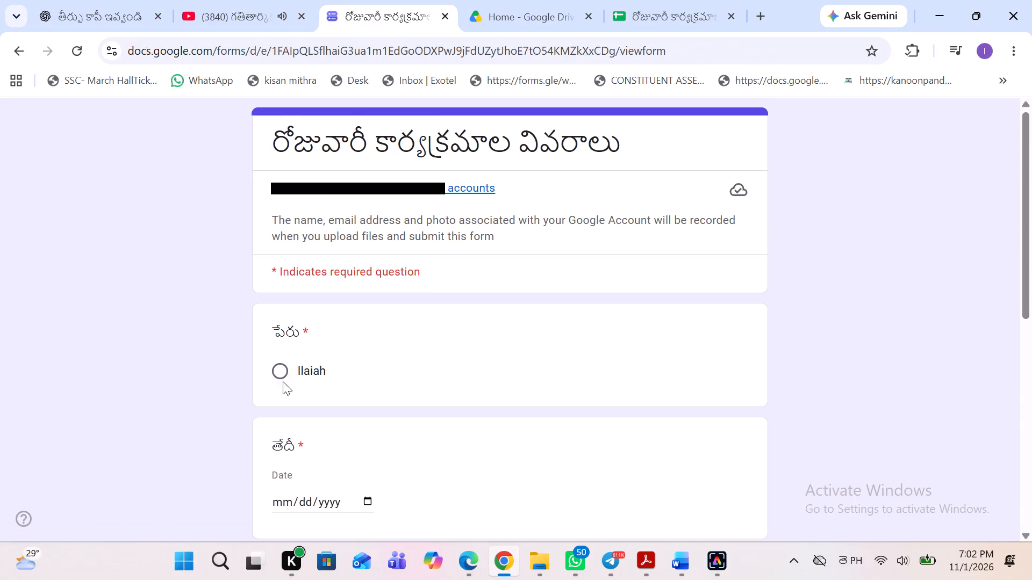
pyautogui.click(277, 369)
pyautogui.click(369, 504)
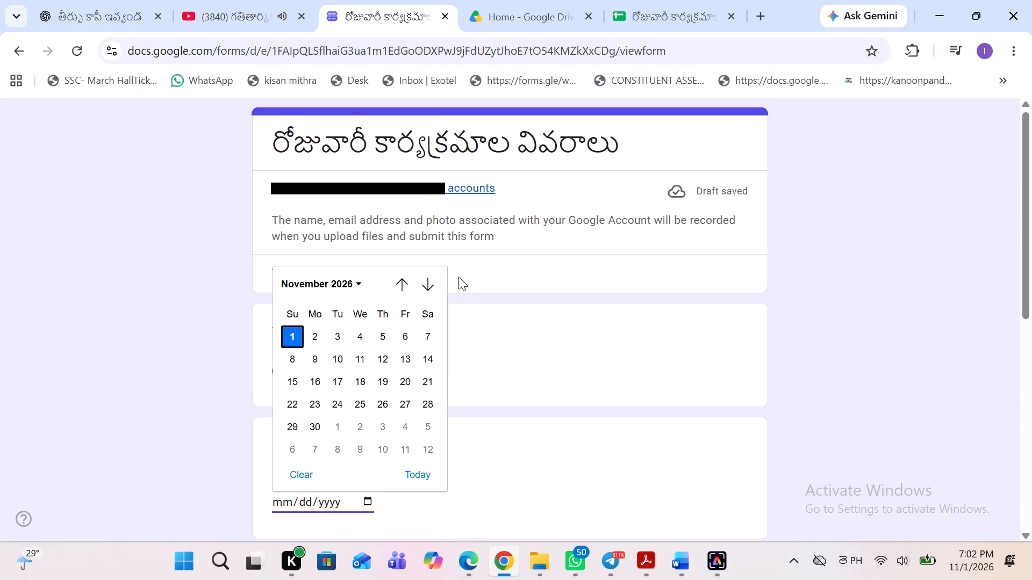
pyautogui.click(406, 278)
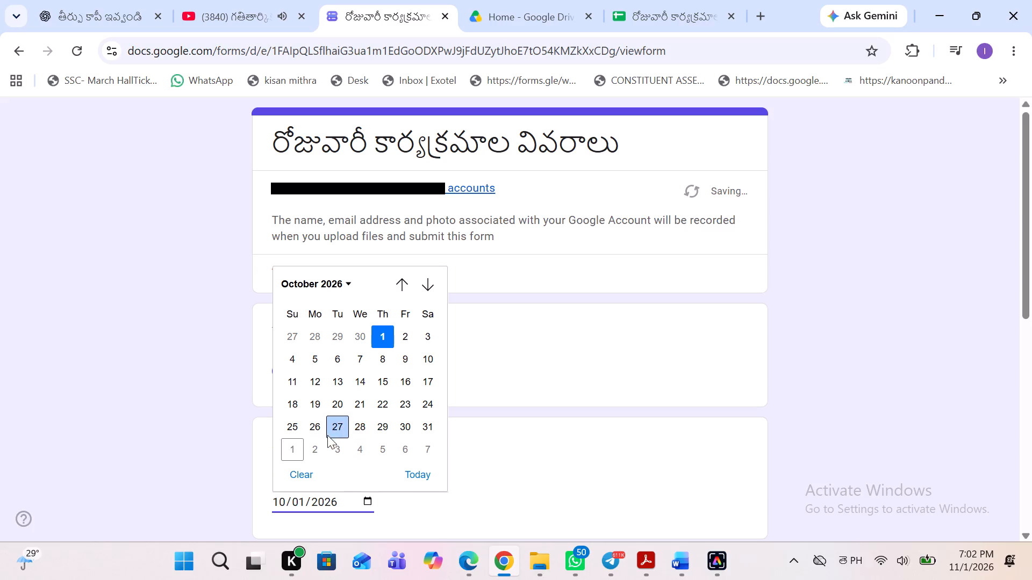
pyautogui.click(319, 378)
pyautogui.scroll(-4, 319, 378)
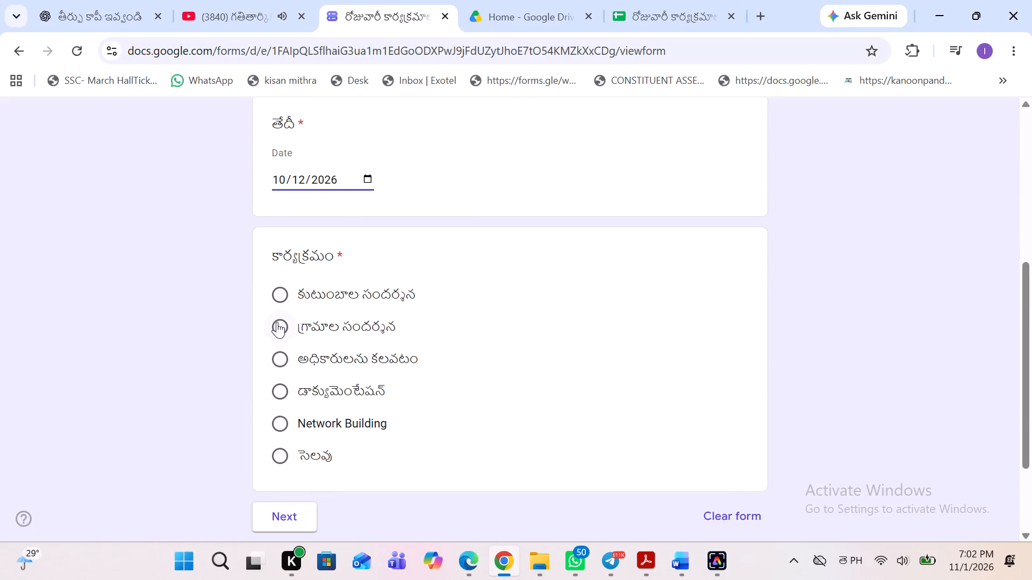
pyautogui.click(281, 291)
pyautogui.scroll(-1, 316, 440)
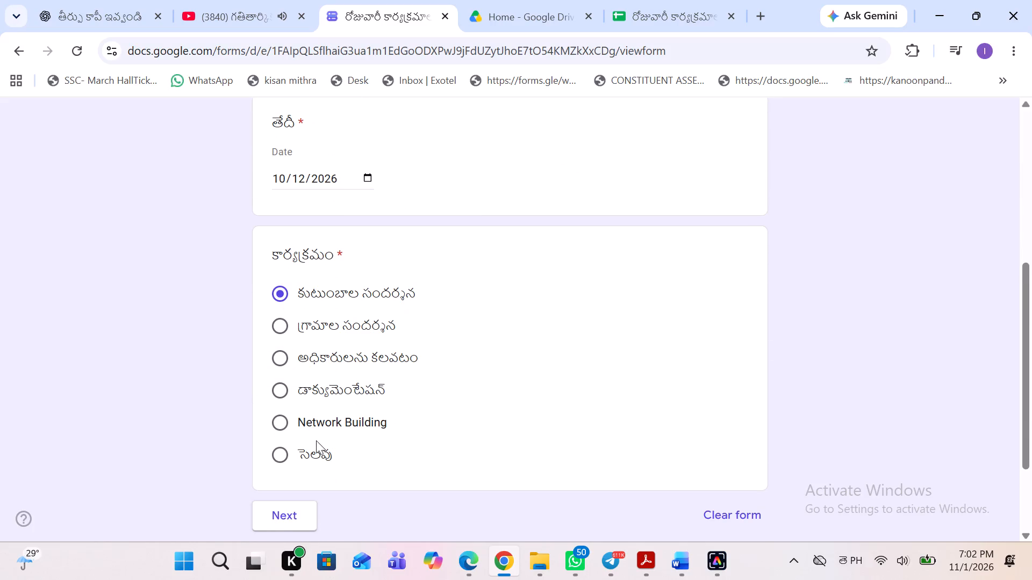
pyautogui.click(291, 438)
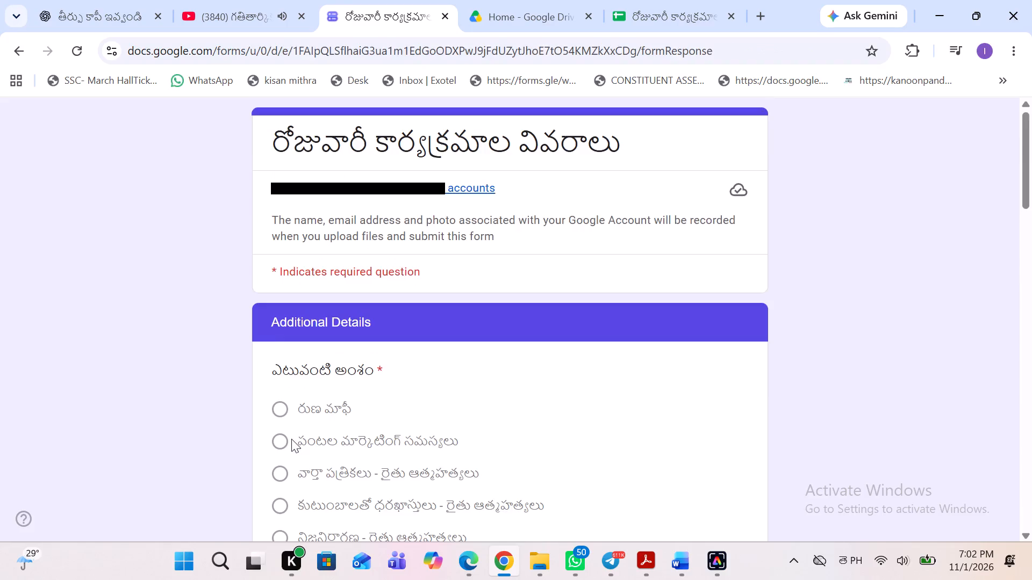
# Choose Central Team Work as the topic and ఇంటి నుండి as the work location.
pyautogui.scroll(-3, 291, 439)
pyautogui.scroll(-3, 352, 382)
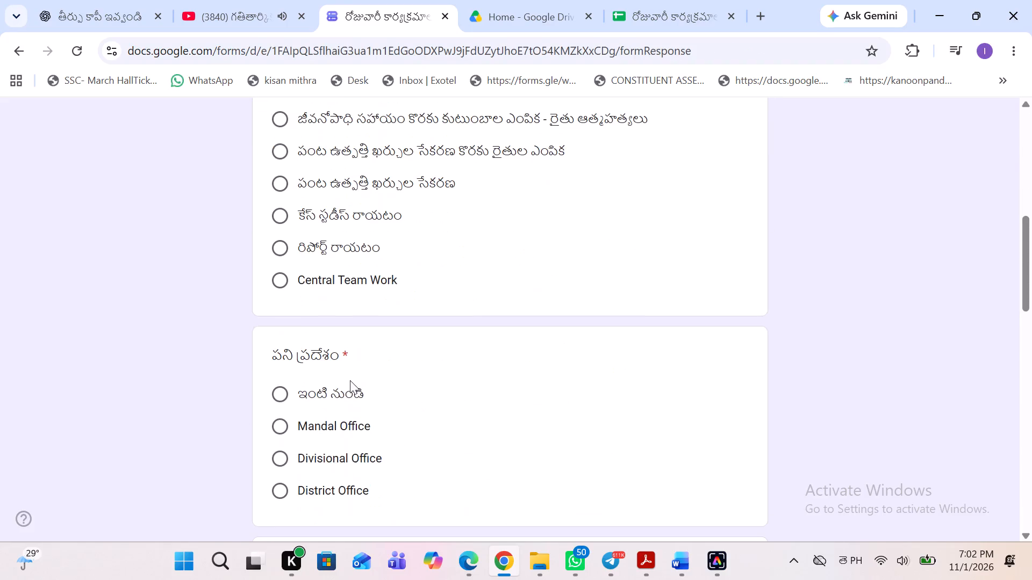
pyautogui.click(279, 284)
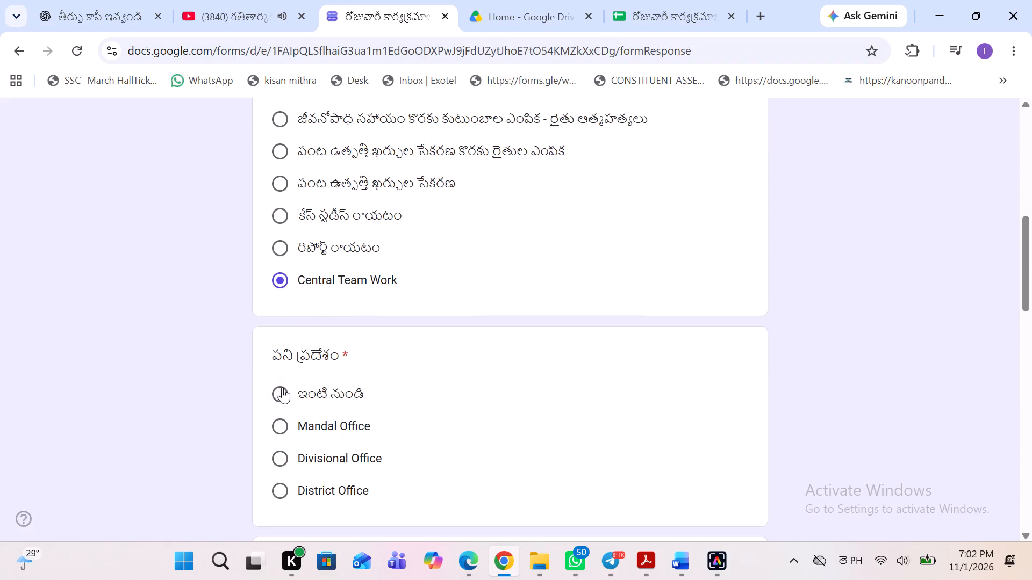
pyautogui.click(282, 388)
pyautogui.scroll(-3, 284, 389)
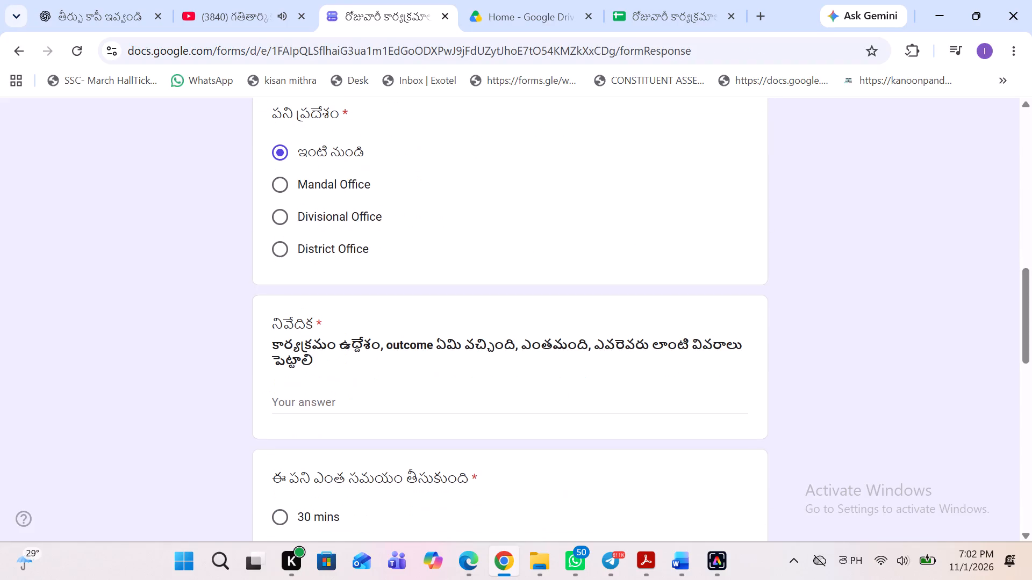
# Enter the report's opening sentence: రైతు ఆత్మహత్య చేసుకున్న వారి కోర్టు కేసులను పాలో అప్ చేయడం జరిగింది.
pyautogui.click(332, 404)
pyautogui.write('raitu atmahtya')
pyautogui.press('space')
pyautogui.write('chesukunna')
pyautogui.press('space')
pyautogui.write('vaari kort')
pyautogui.write('u kesulanu')
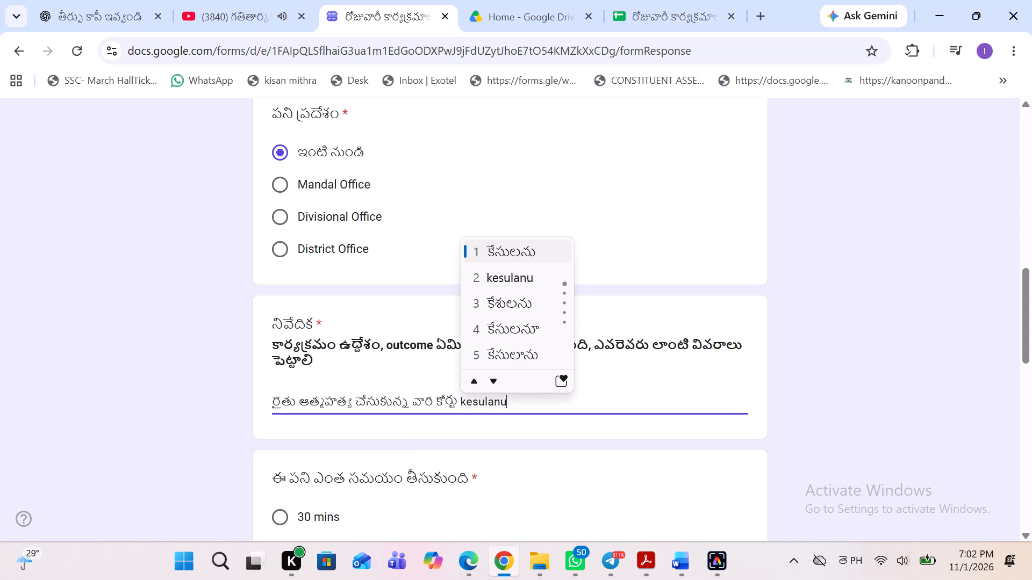
pyautogui.press('space')
pyautogui.write('paalo ap cheyadam')
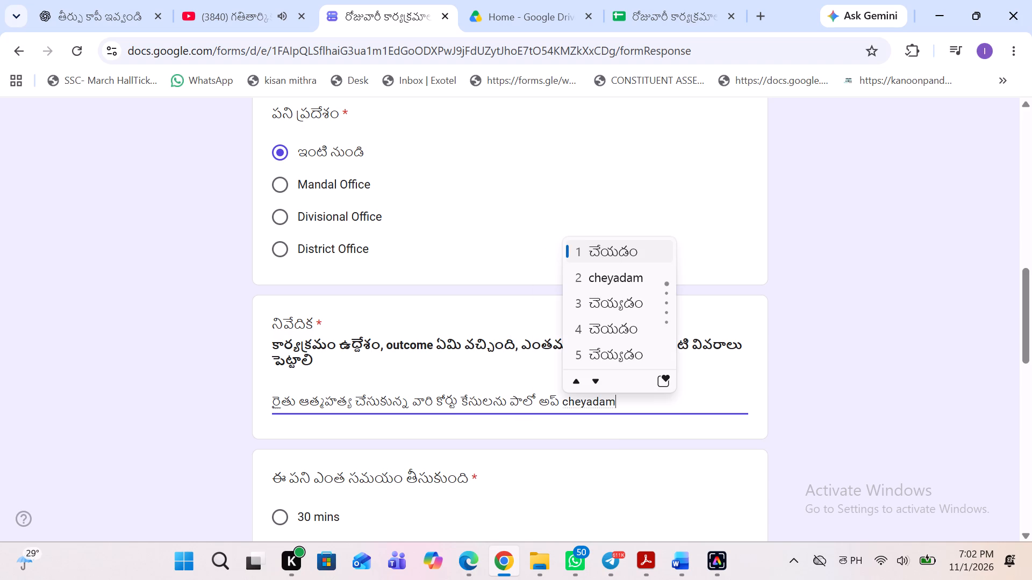
pyautogui.press('space')
pyautogui.write('jari')
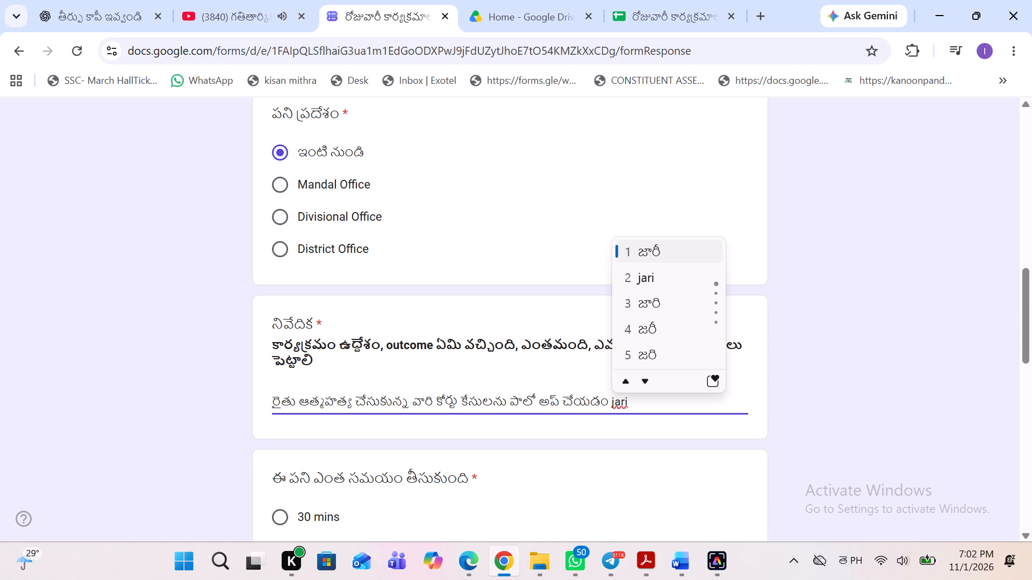
pyautogui.write('gimdi')
pyautogui.press('space')
pyautogui.press('BackSpace')
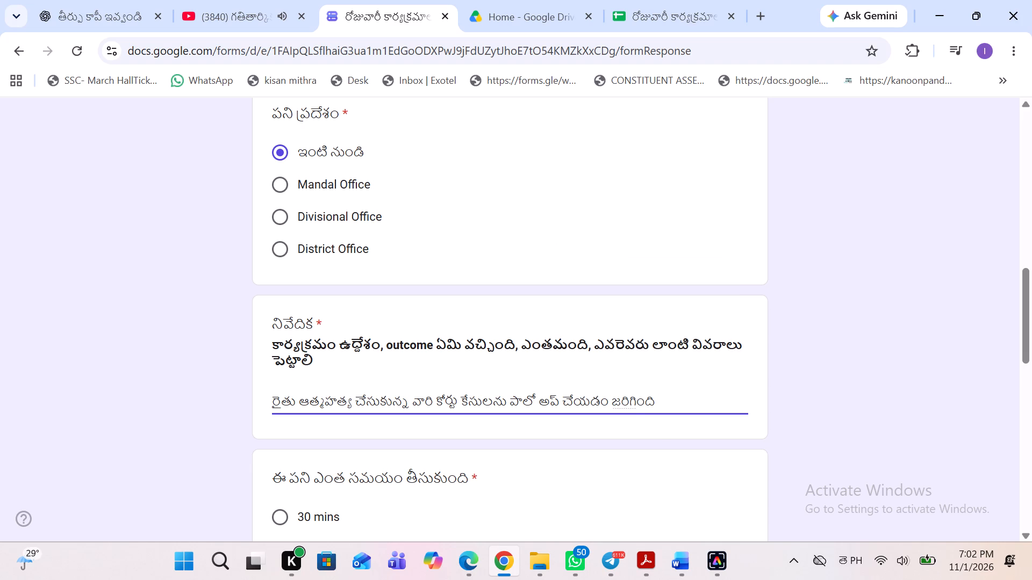
pyautogui.write('.')
pyautogui.press('space')
# Extend the court-case report with the phrase ములుగు , వరంగల్ జిల్లా అడికార్ల తో.
pyautogui.write('mulugu')
pyautogui.press('space')
pyautogui.write(', warangal')
pyautogui.press('space')
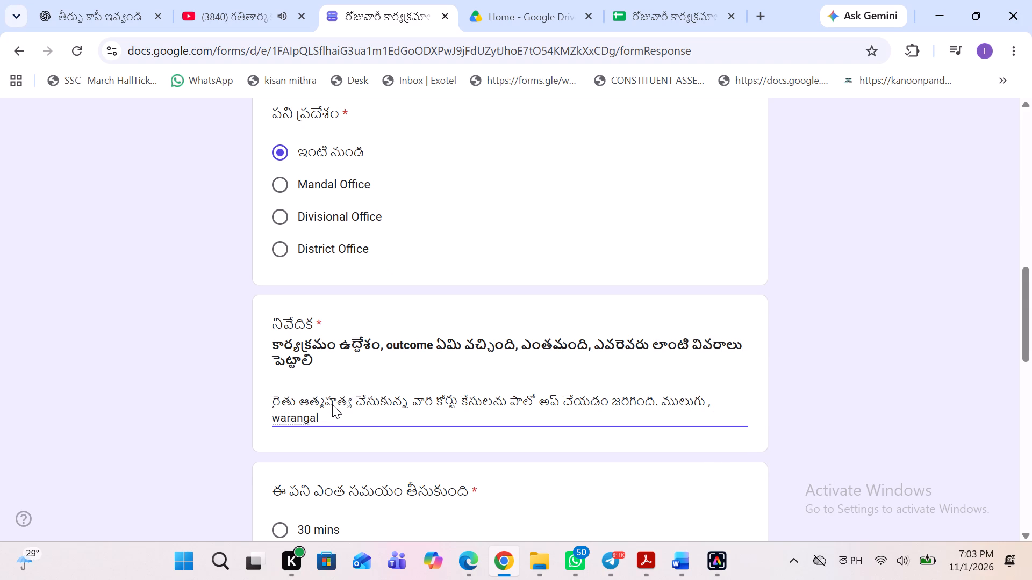
pyautogui.write('jilla adikarala')
pyautogui.press('BackSpace')
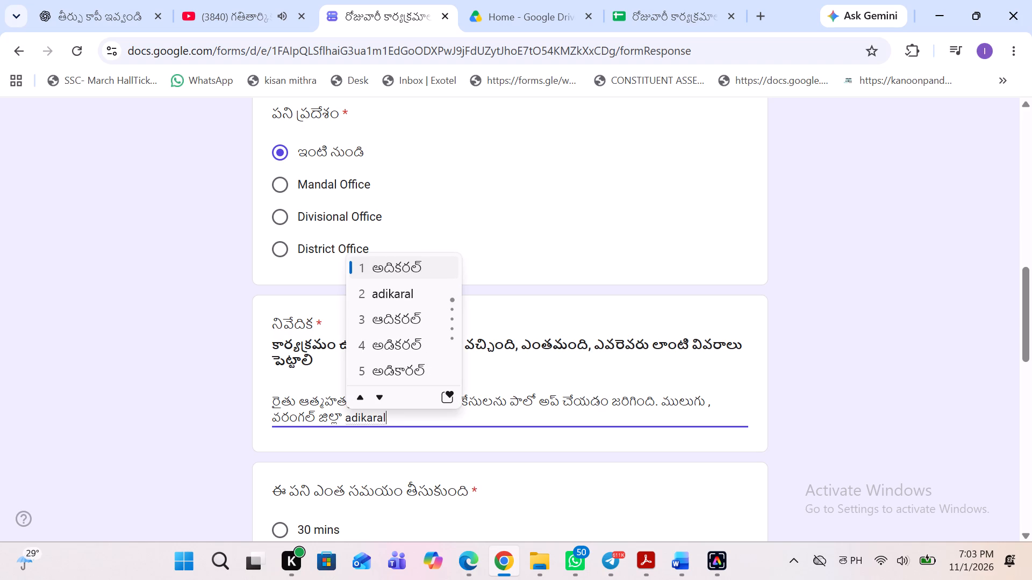
pyautogui.press('BackSpace')
pyautogui.press('BackSpace')
pyautogui.write('la to')
pyautogui.press('space')
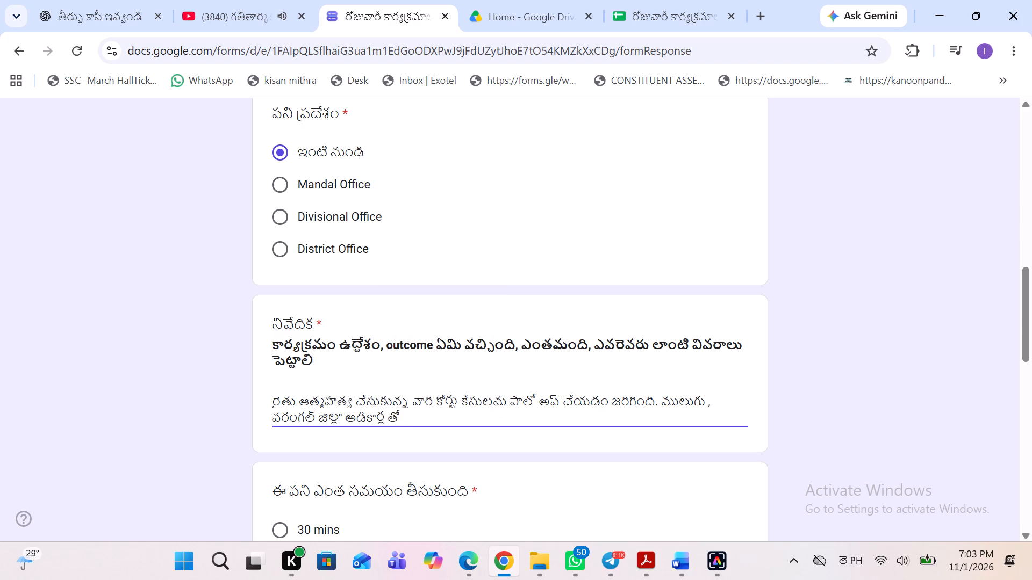
# Choose 2 Hours as the time the work took.
pyautogui.scroll(-4, 332, 404)
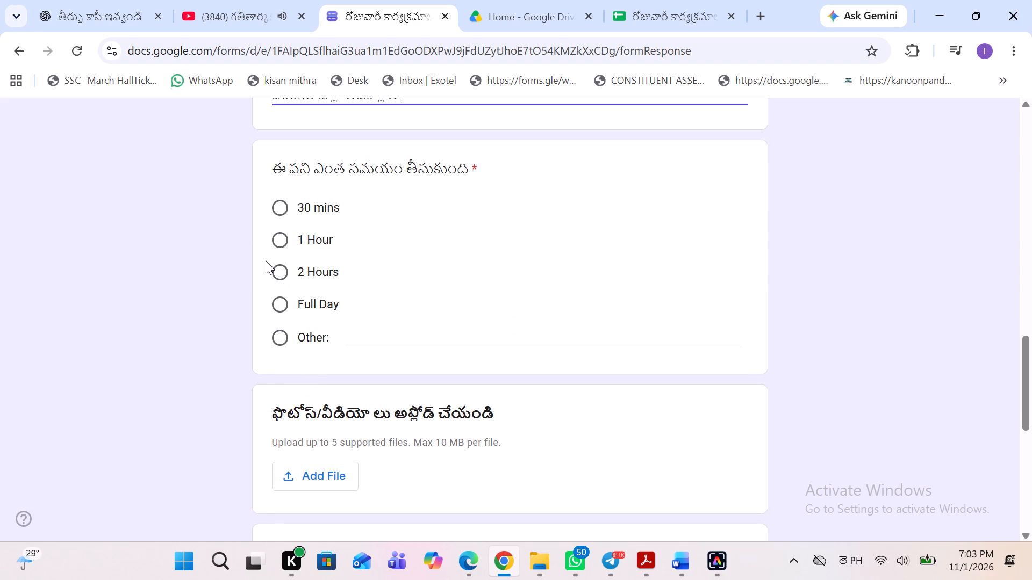
pyautogui.click(283, 271)
# Enter పాలో అప్ చేయాలి as the follow-up action and submit the form.
pyautogui.scroll(-3, 378, 373)
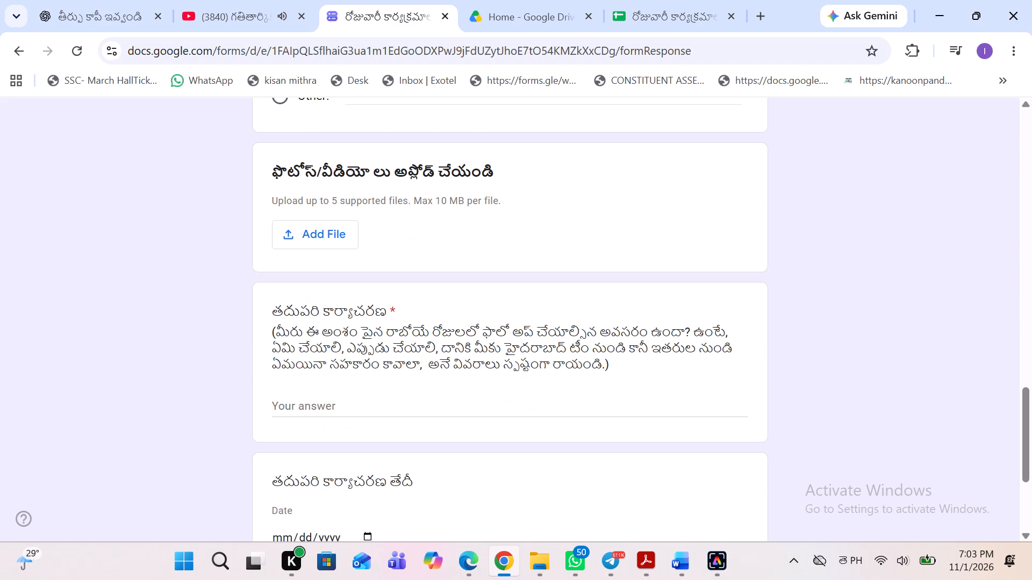
pyautogui.click(350, 408)
pyautogui.write('paalo ap')
pyautogui.press('space')
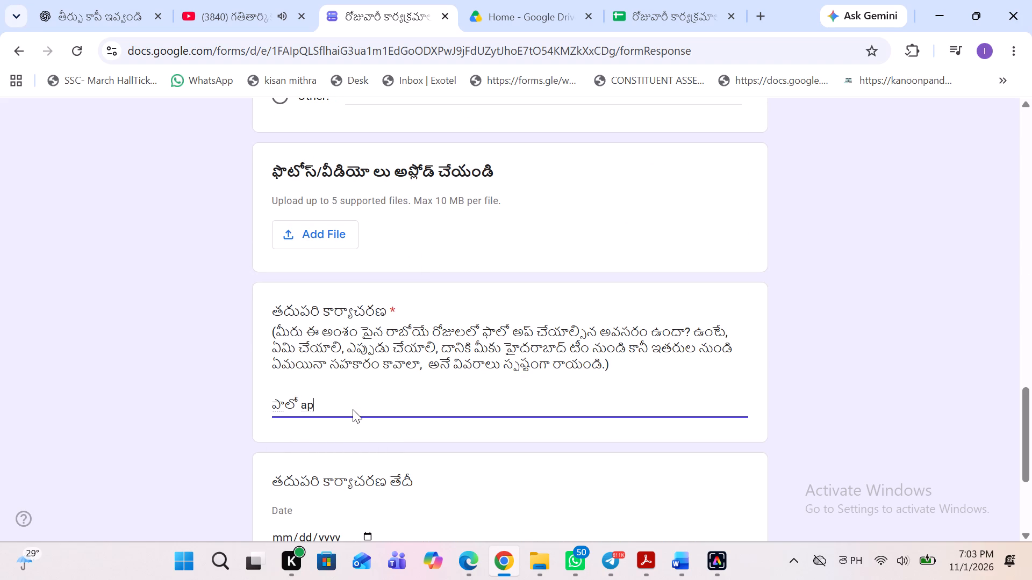
pyautogui.write('cheyali')
pyautogui.press('space')
pyautogui.scroll(-4, 361, 388)
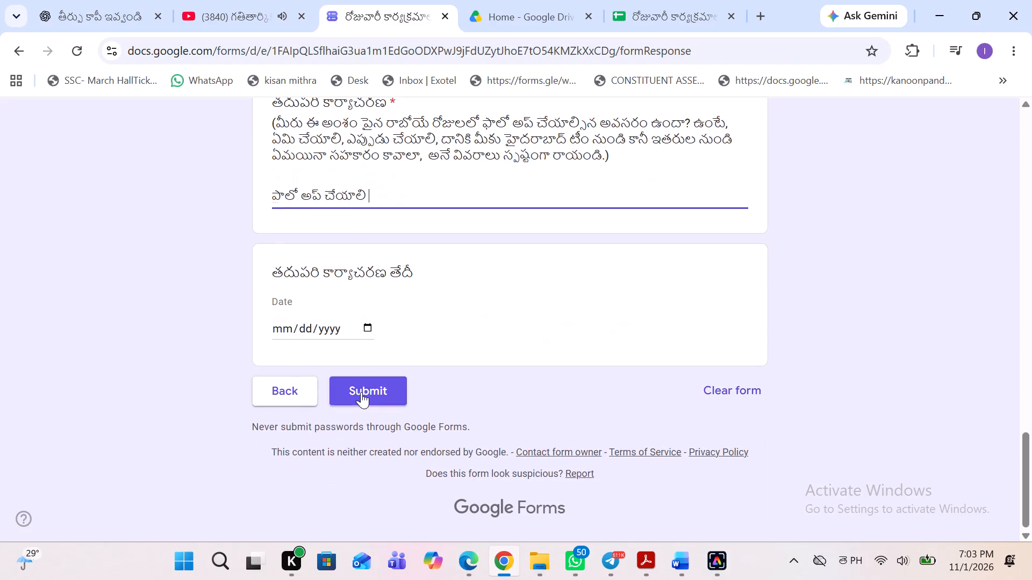
pyautogui.click(361, 392)
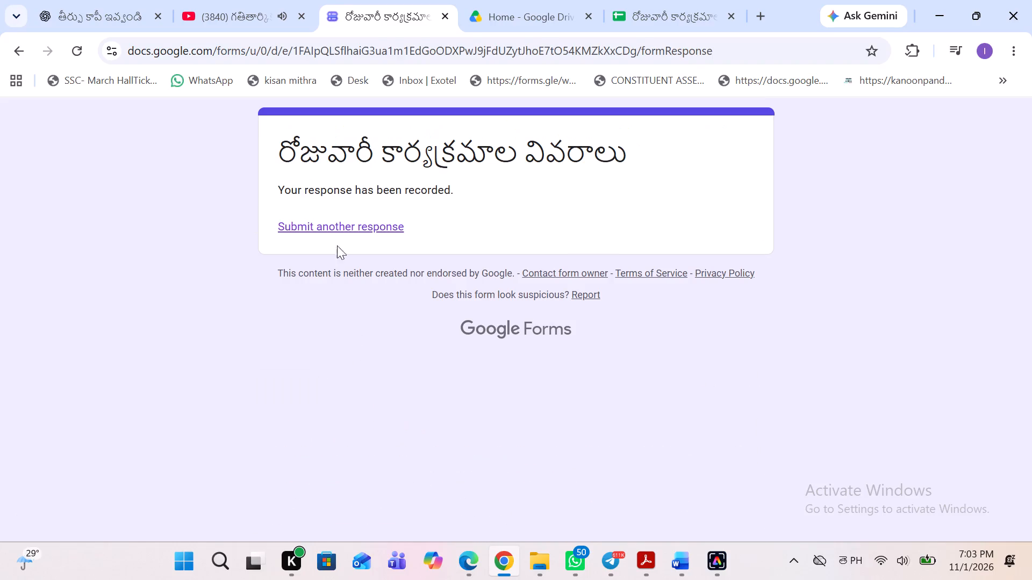
# Start another response with the listed respondent, date 10/13/2026 and activity డాక్యుమెంటేషన్, and continue to Additional Details.
pyautogui.click(330, 228)
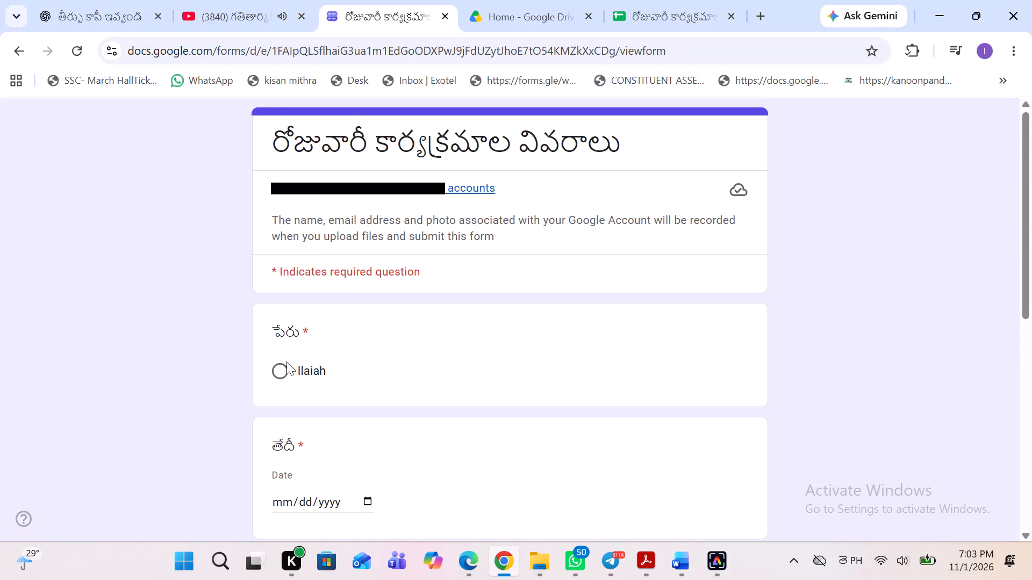
pyautogui.click(281, 368)
pyautogui.scroll(-2, 308, 389)
pyautogui.click(368, 339)
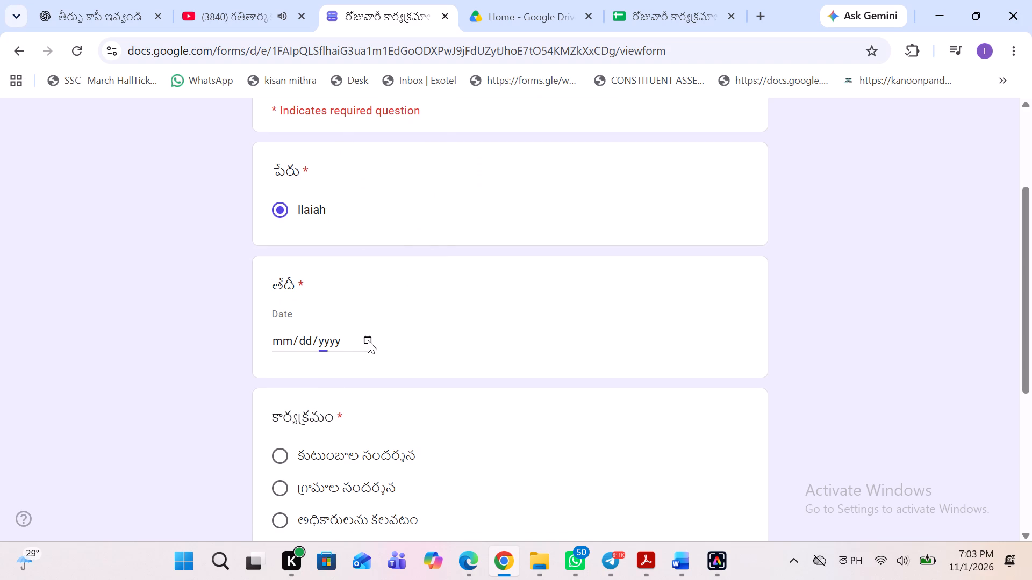
pyautogui.click(403, 119)
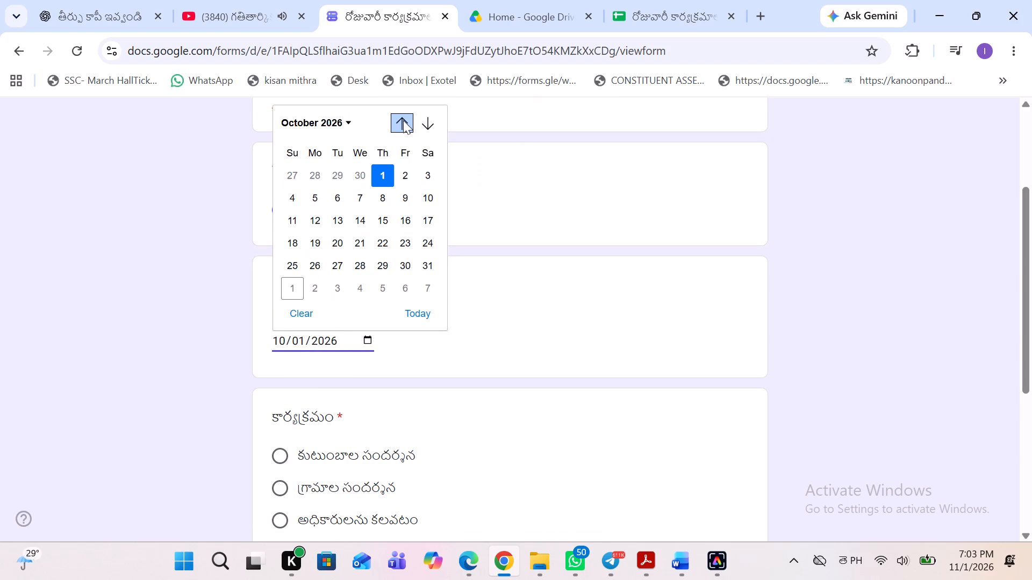
pyautogui.click(334, 218)
pyautogui.scroll(-3, 338, 432)
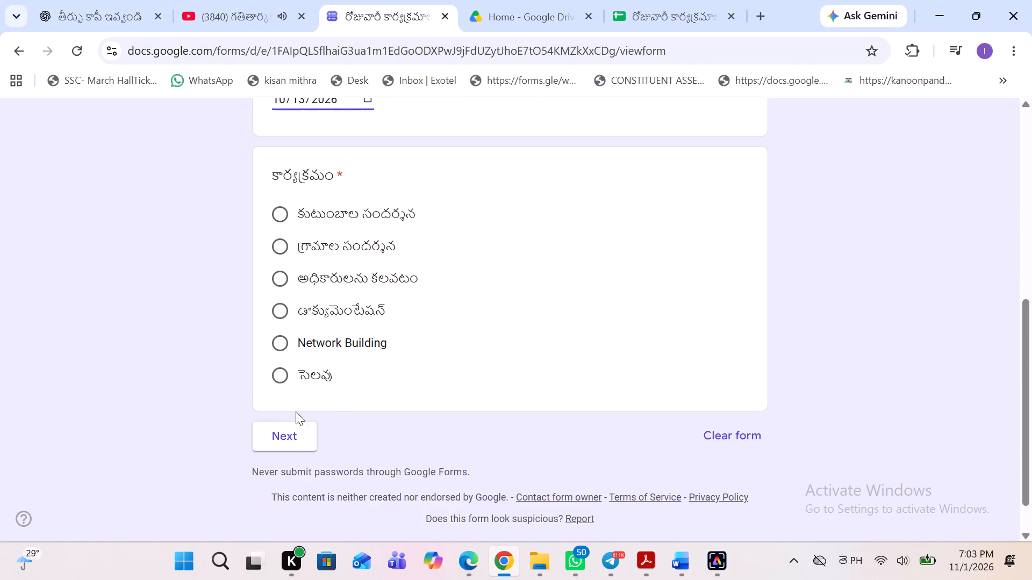
pyautogui.click(280, 313)
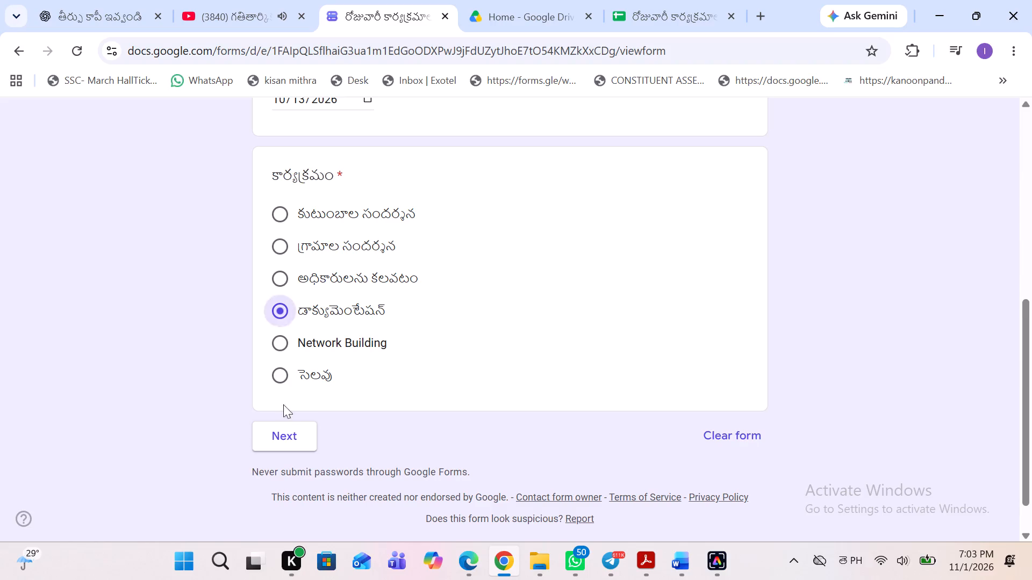
pyautogui.click(292, 437)
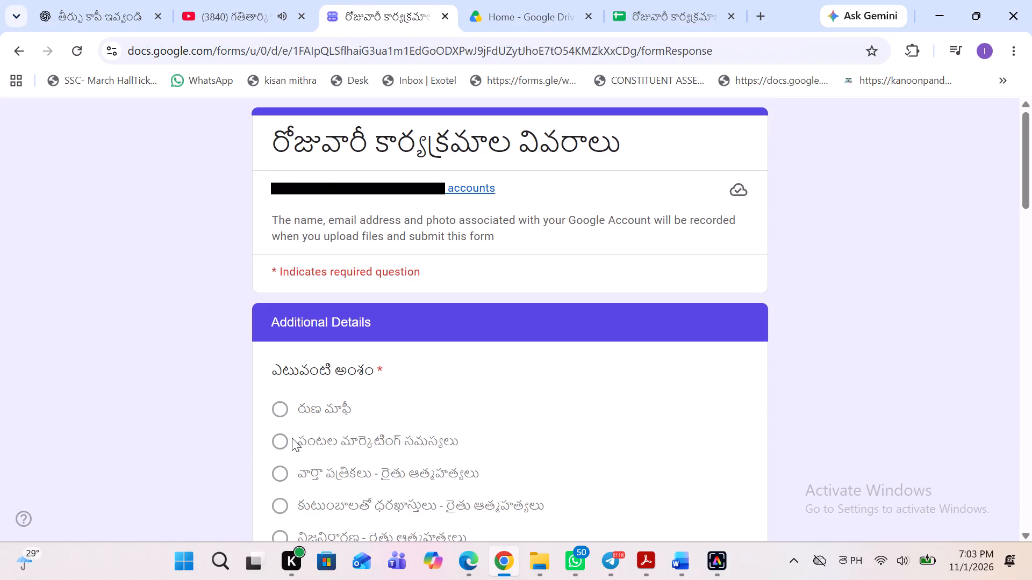
# Choose వార్తా పత్రికలు - రైతు ఆత్మహత్యలు as the topic and ఇంటి నుండి as the work location.
pyautogui.scroll(-3, 292, 438)
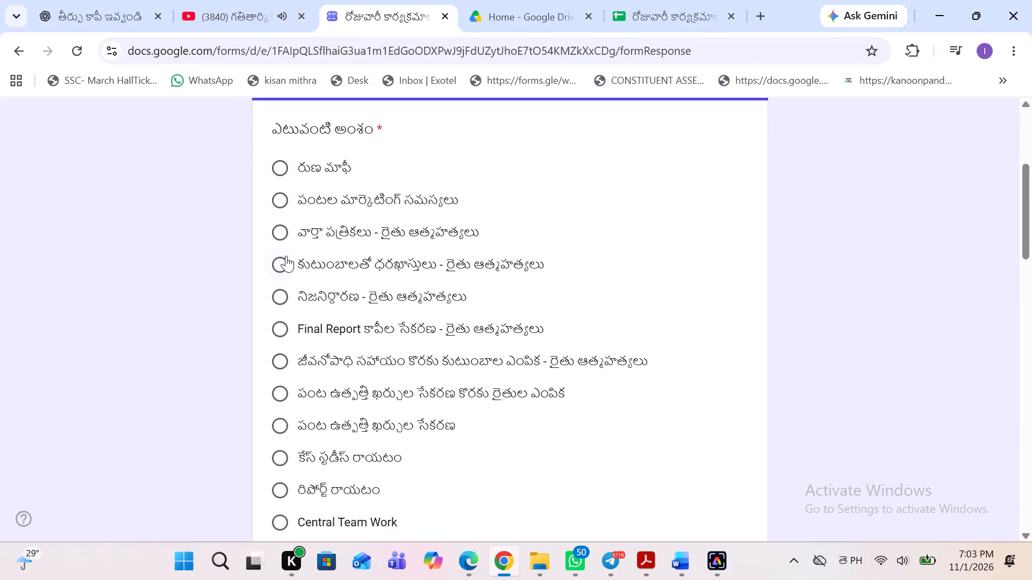
pyautogui.click(285, 229)
pyautogui.scroll(-3, 330, 282)
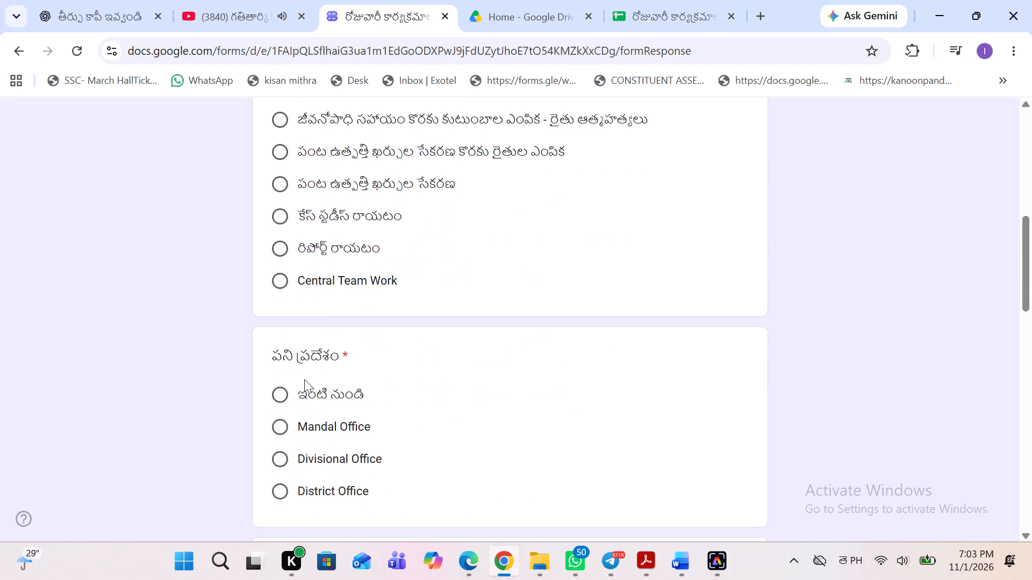
pyautogui.click(284, 393)
# Enter the report's opening sentence: రైతు ఆత్మహత్యల గురించి రెండు రాష్ట్రాల న్యూస్ పేపర్ చూడడం జరిగింది.
pyautogui.scroll(-3, 305, 445)
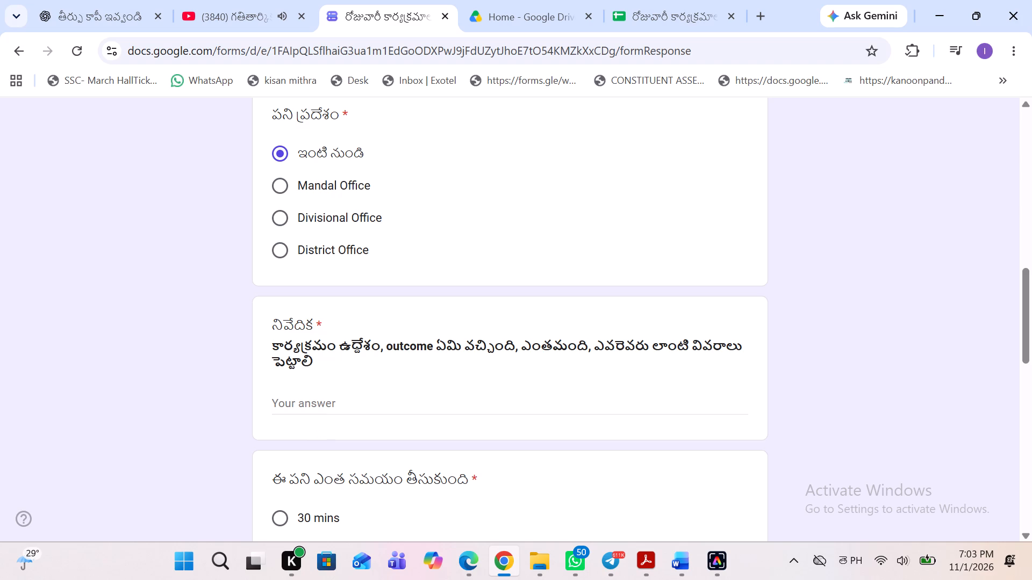
pyautogui.click(320, 400)
pyautogui.write('raitiiu')
pyautogui.press('BackSpace')
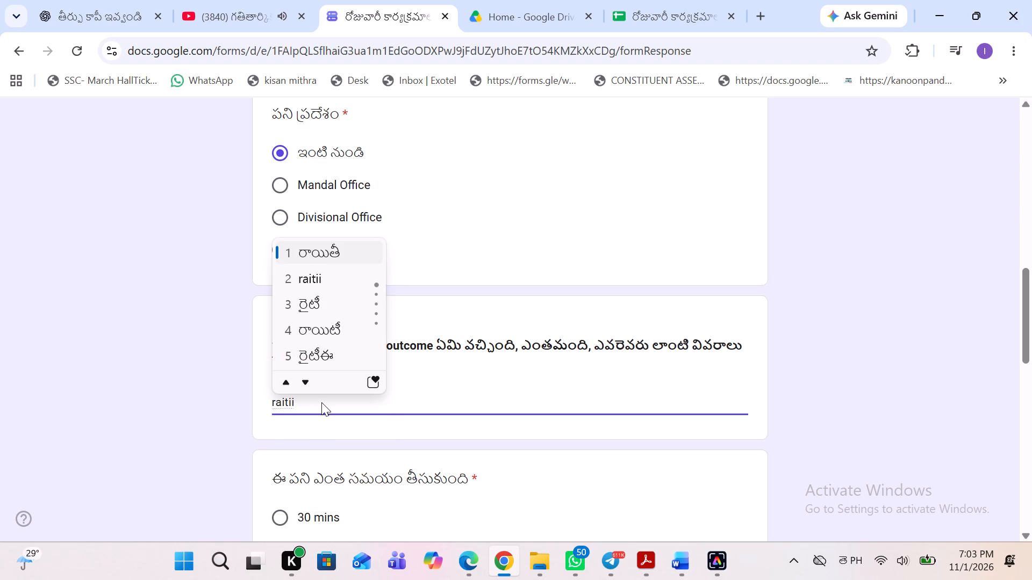
pyautogui.press('BackSpace')
pyautogui.press('BackSpace')
pyautogui.write('u atmahtyala gurinchi')
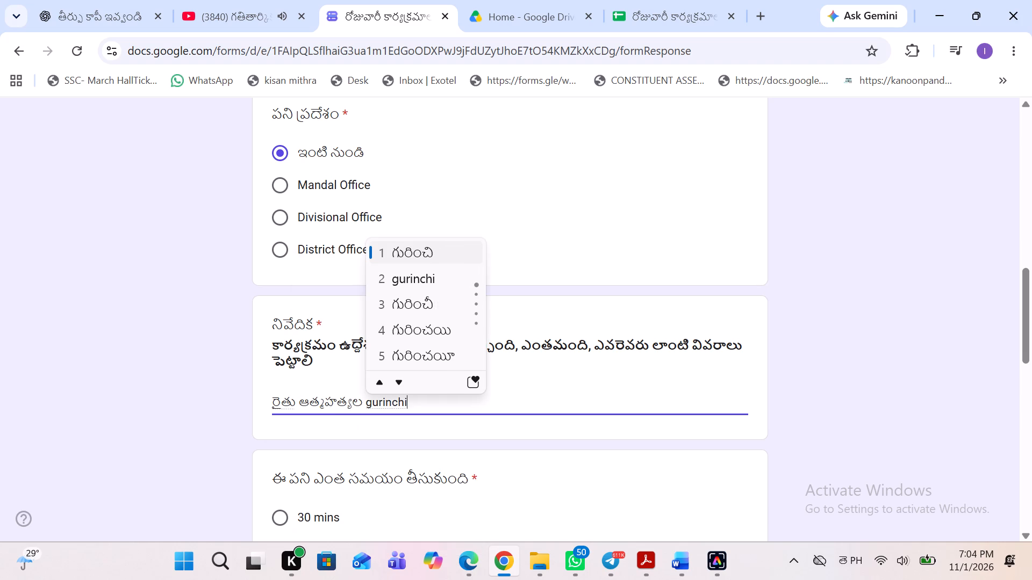
pyautogui.press('space')
pyautogui.write('rendu')
pyautogui.press('space')
pyautogui.write('rashtrala')
pyautogui.press('space')
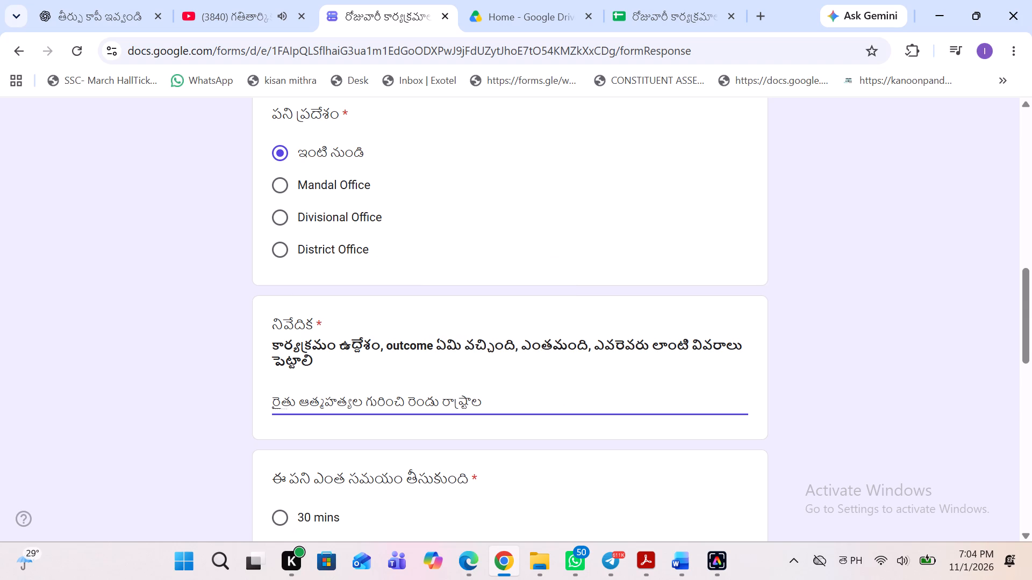
pyautogui.write('news pepar chudadam jar')
pyautogui.write('igimdi')
pyautogui.press('space')
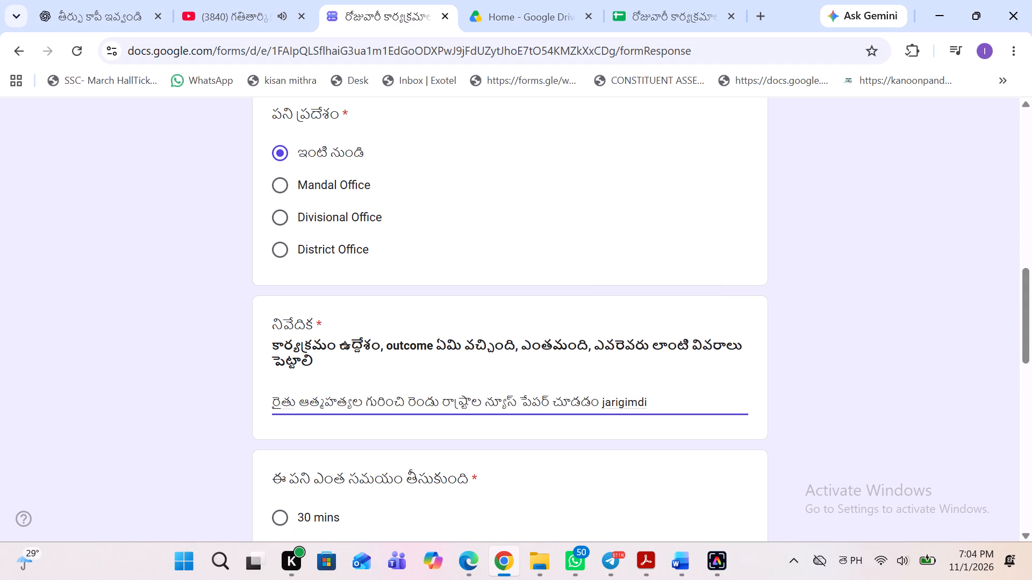
pyautogui.press('BackSpace')
pyautogui.write('.')
pyautogui.press('space')
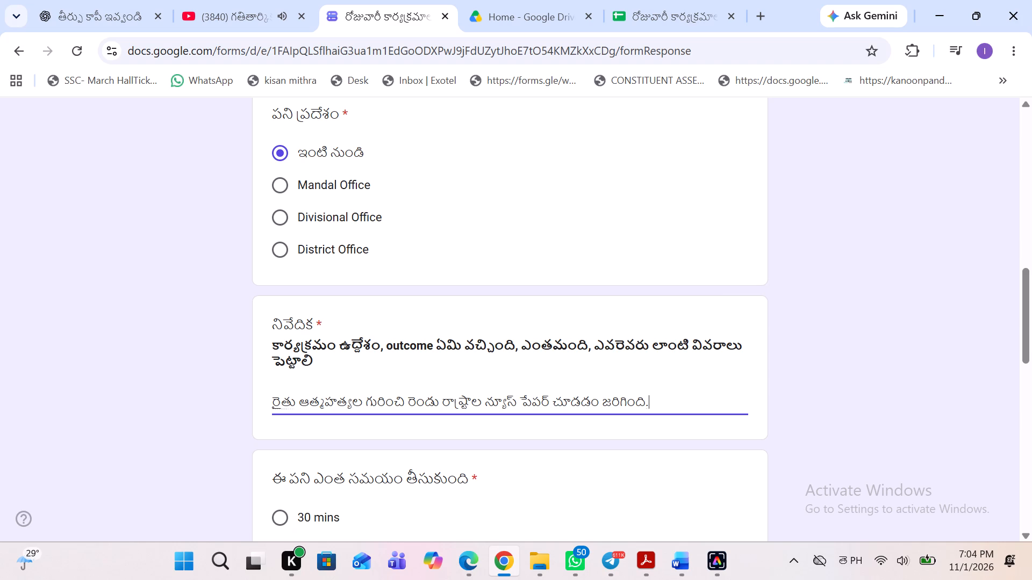
# Add a second sentence to the report: ఈ రైతు ఆత్మహత్యలు కనిపించ లేదు.
pyautogui.write('rr')
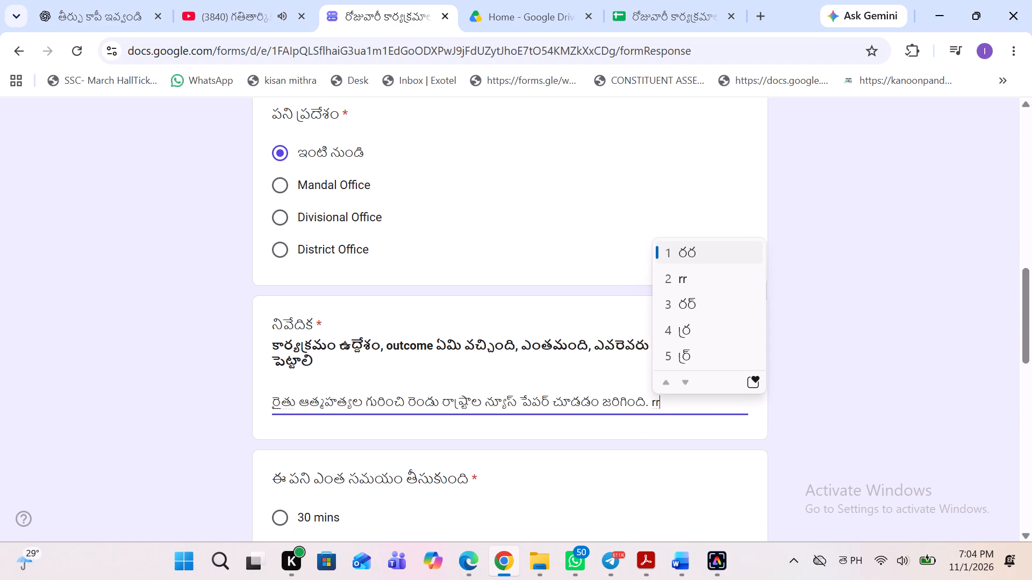
pyautogui.press('BackSpace')
pyautogui.press('BackSpace')
pyautogui.write('ee raitu atmahtyalu')
pyautogui.press('space')
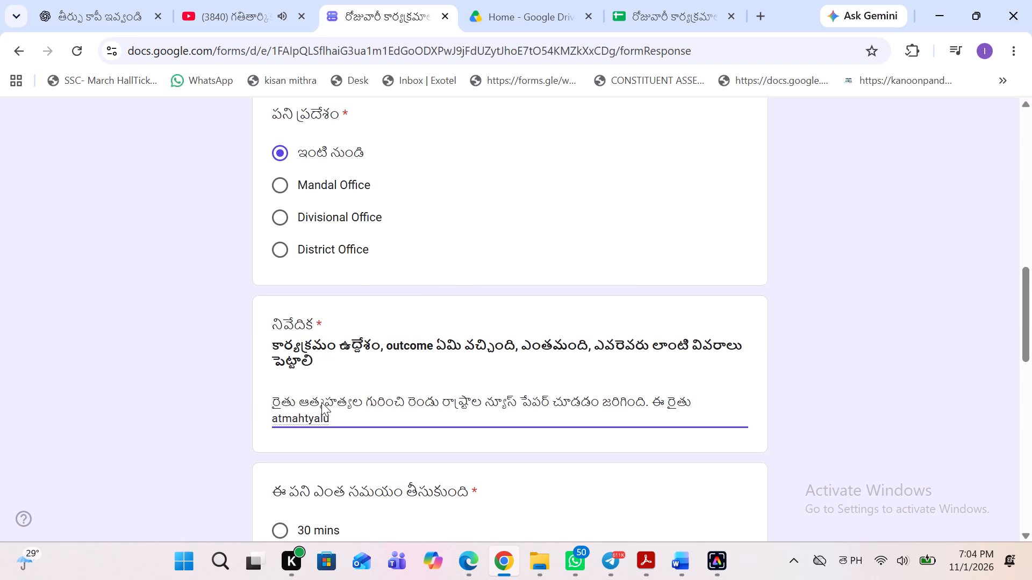
pyautogui.write('kanipincha ledu')
pyautogui.press('space')
pyautogui.press('BackSpace')
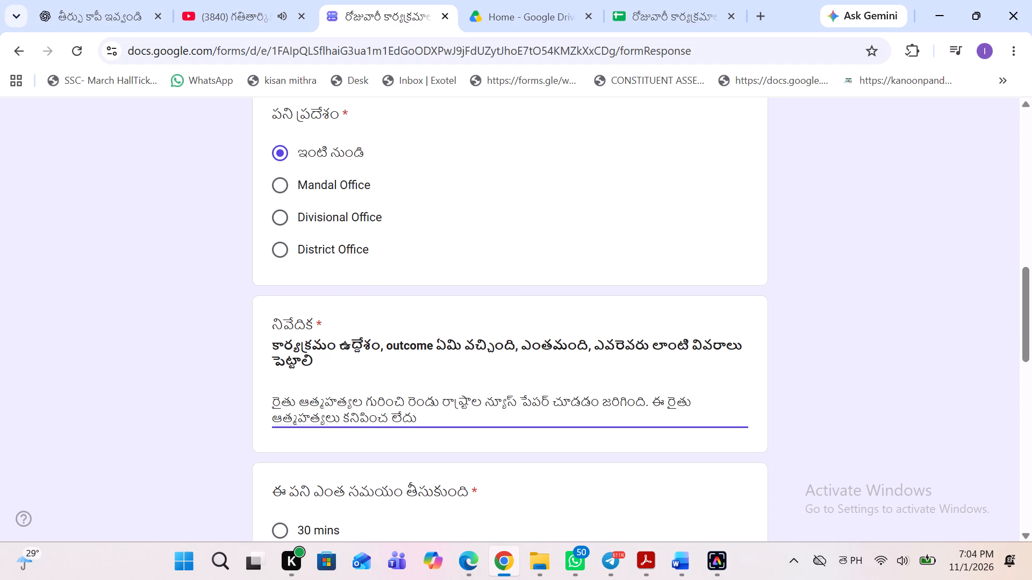
pyautogui.write('.')
pyautogui.press('space')
# Give the time the work took as Other with the value 5.
pyautogui.scroll(-4, 321, 402)
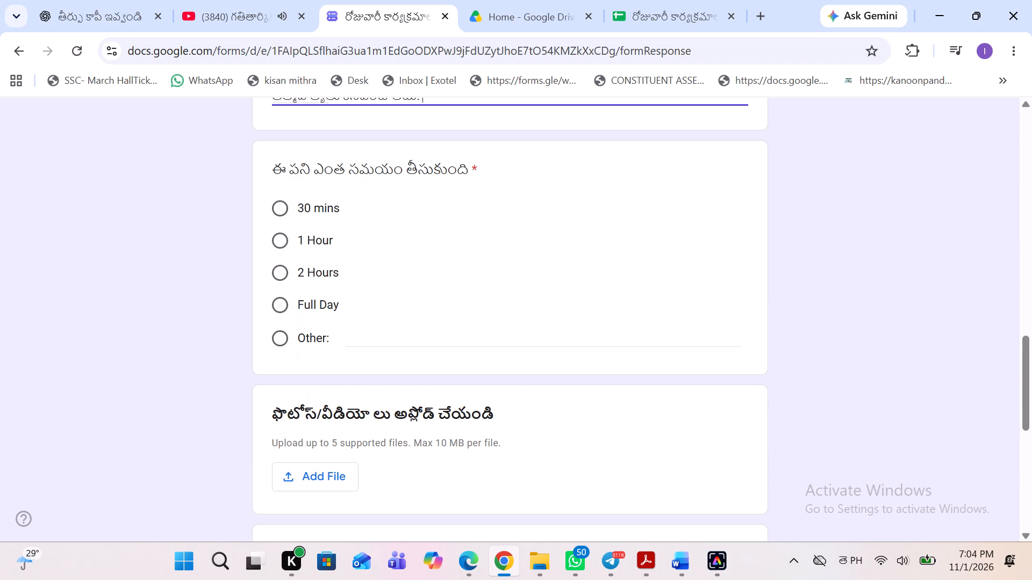
pyautogui.click(343, 334)
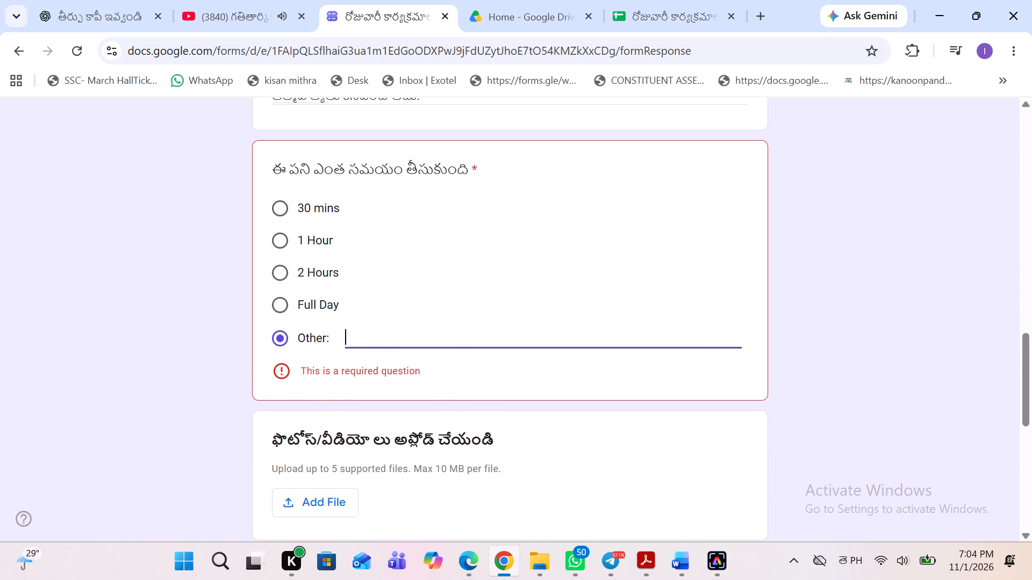
pyautogui.press('5')
pyautogui.press('space')
# Enter పాలో అప్ లేదు as the follow-up action and submit the form.
pyautogui.scroll(-4, 356, 340)
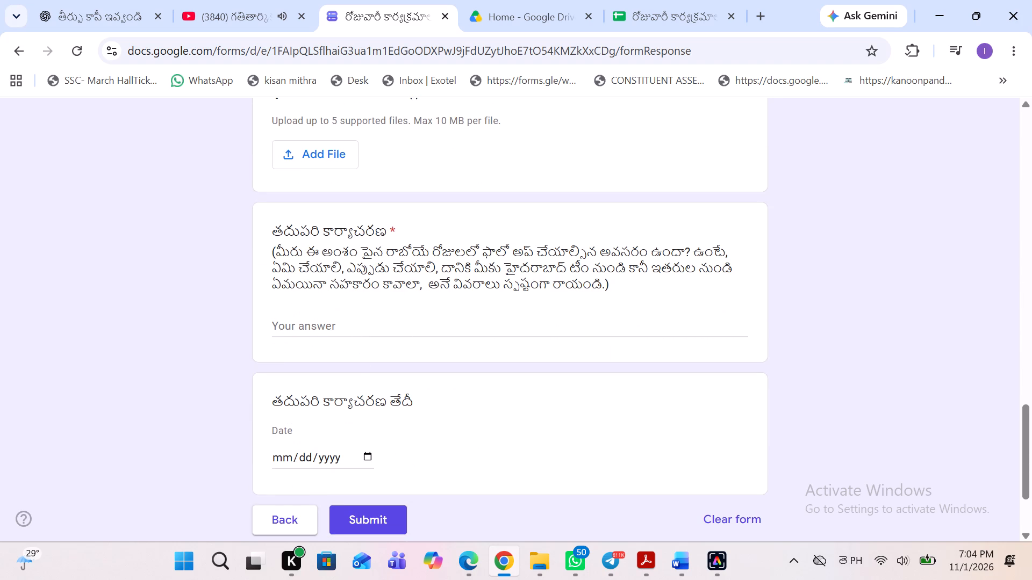
pyautogui.click(349, 325)
pyautogui.write('paalo ap ledu')
pyautogui.press('space')
pyautogui.scroll(-3, 350, 328)
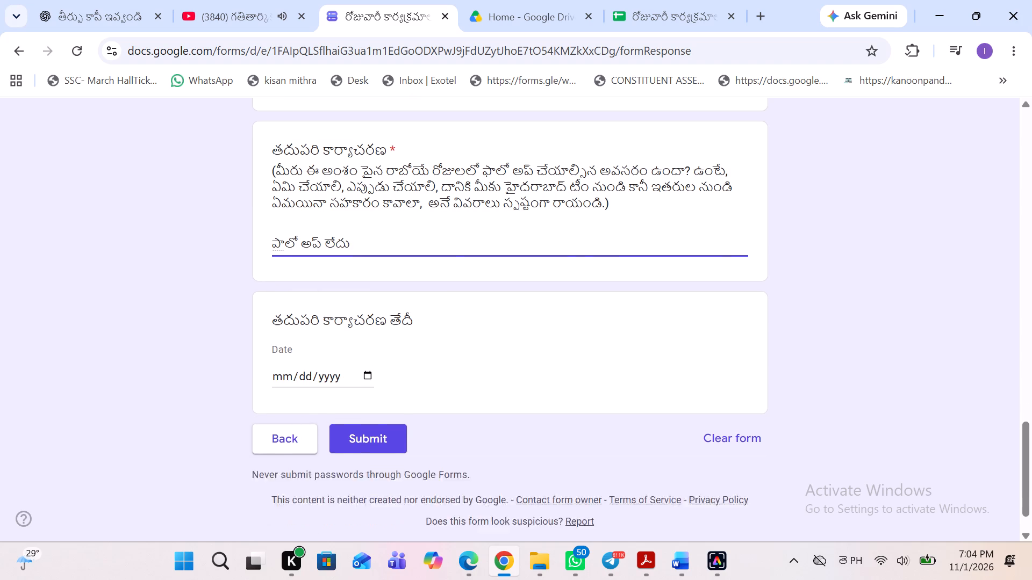
pyautogui.click(357, 382)
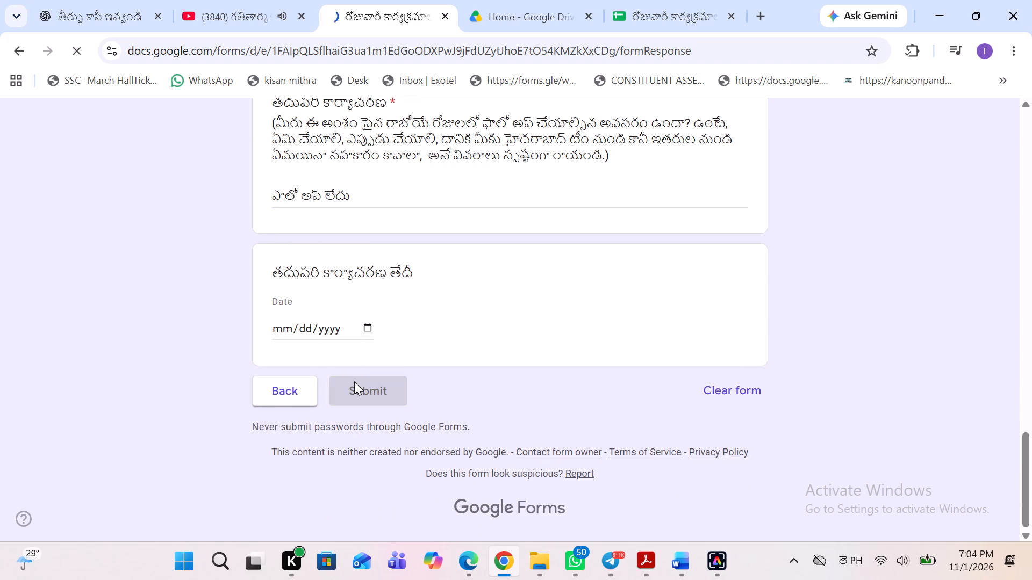
# Start another response with the reporter's name, date 10/13/2026 and activity కుటుంబాల సందర్శన, and continue to the additional details.
pyautogui.click(350, 220)
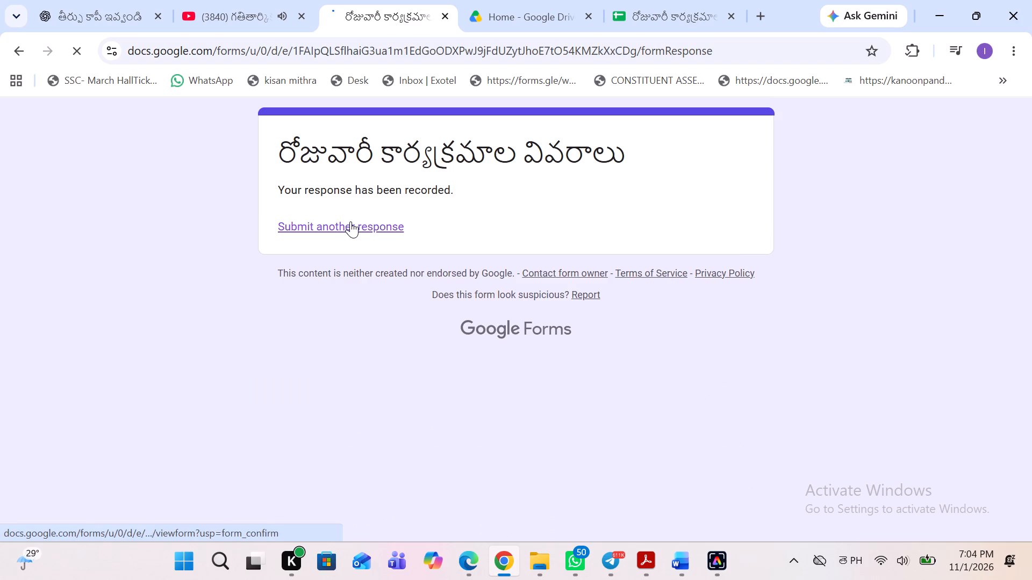
pyautogui.click(275, 364)
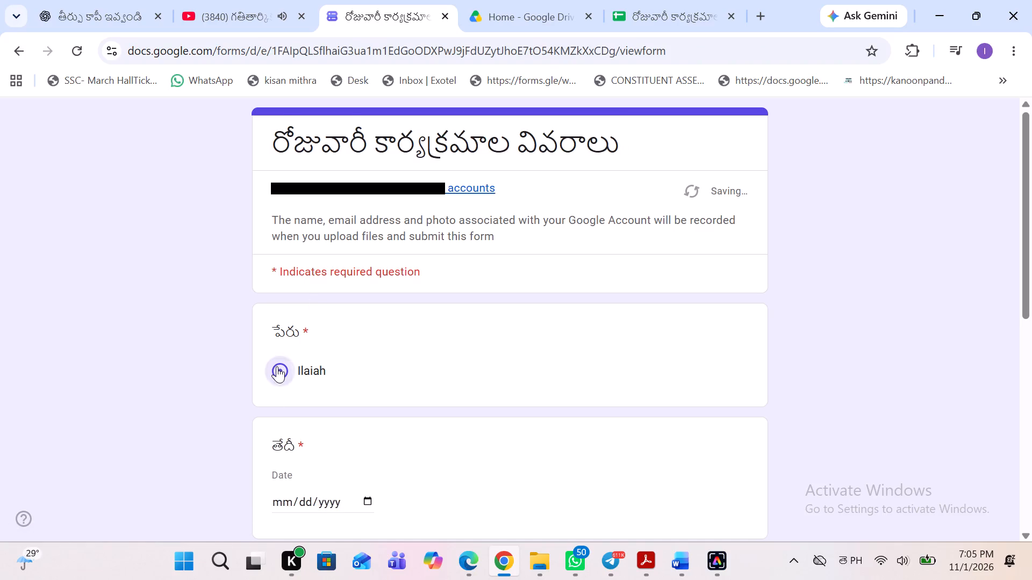
pyautogui.click(370, 501)
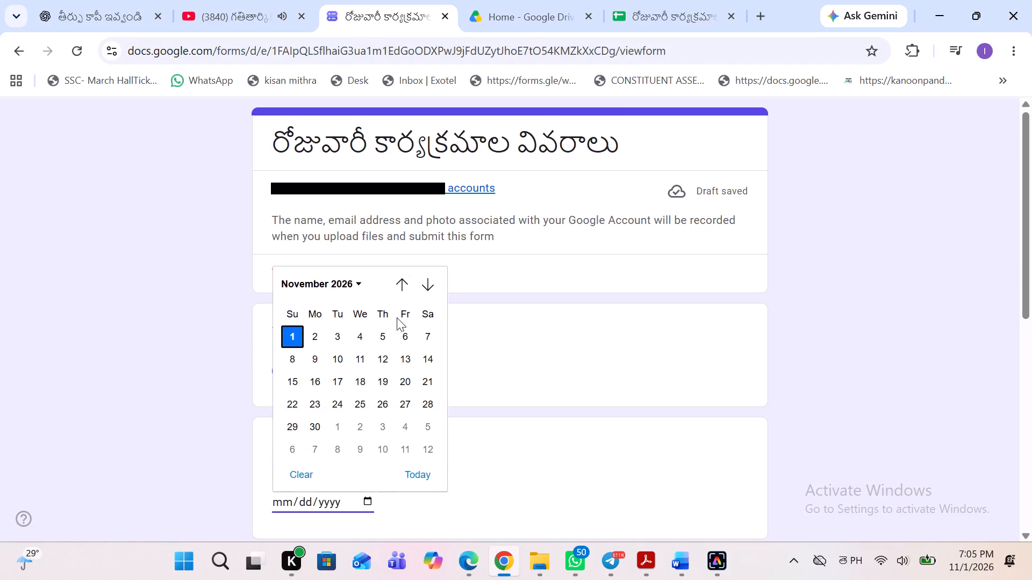
pyautogui.click(404, 284)
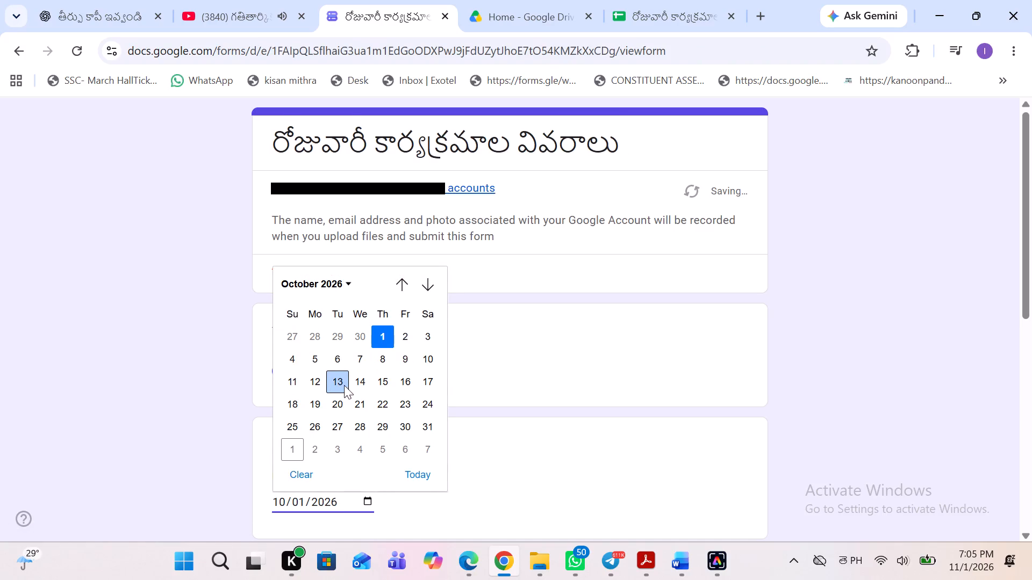
pyautogui.click(342, 383)
pyautogui.scroll(-3, 343, 418)
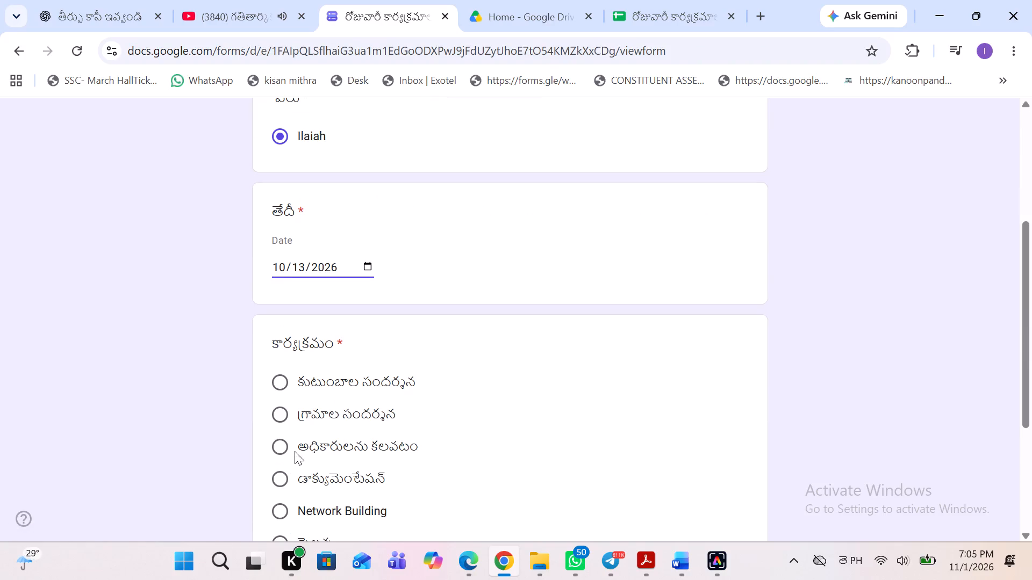
pyautogui.scroll(-1, 295, 455)
pyautogui.click(282, 293)
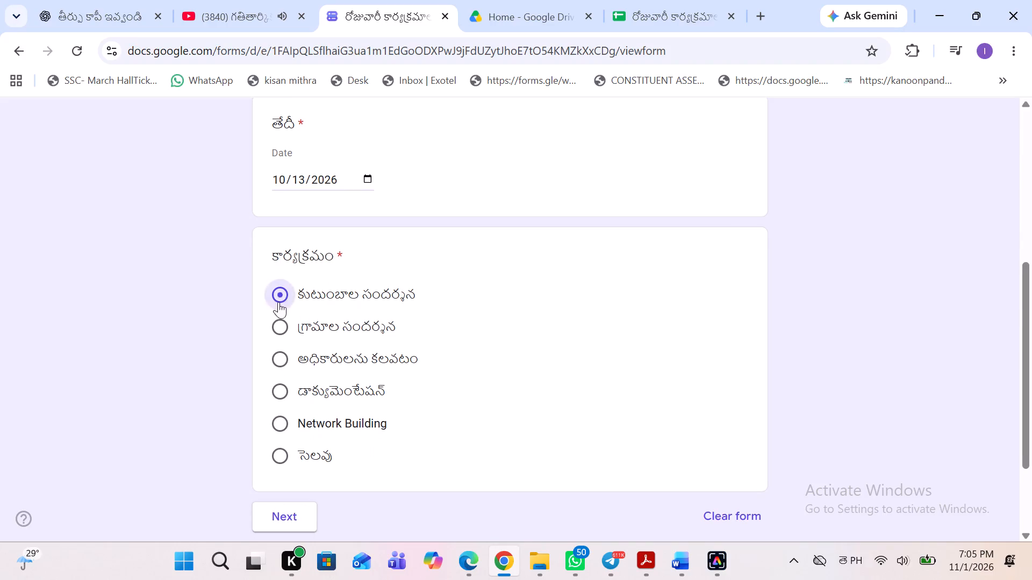
pyautogui.click(290, 519)
# Choose Central Team Work as the topic and ఇంటి నుండి as the work location.
pyautogui.scroll(-3, 310, 513)
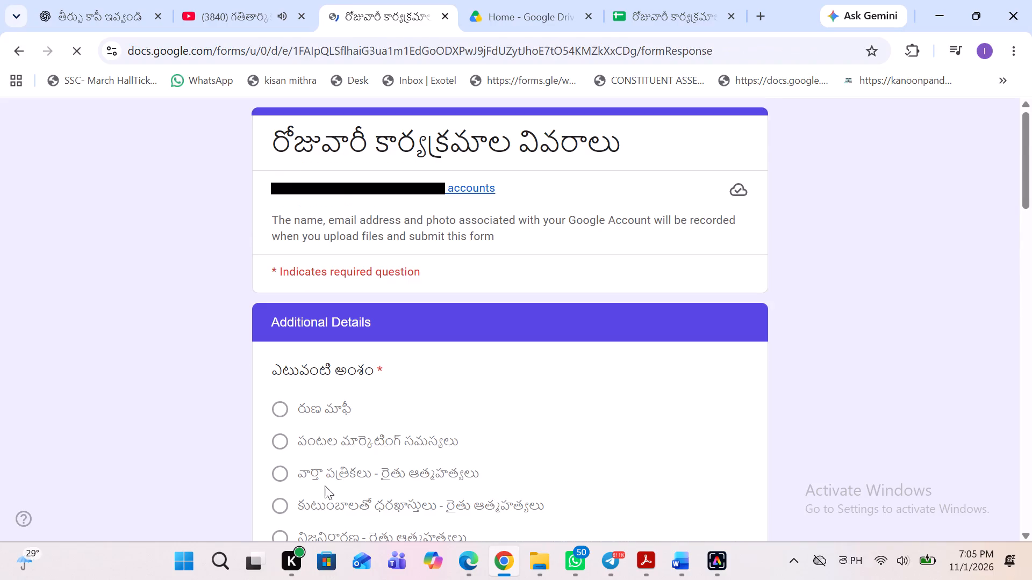
pyautogui.scroll(-6, 301, 450)
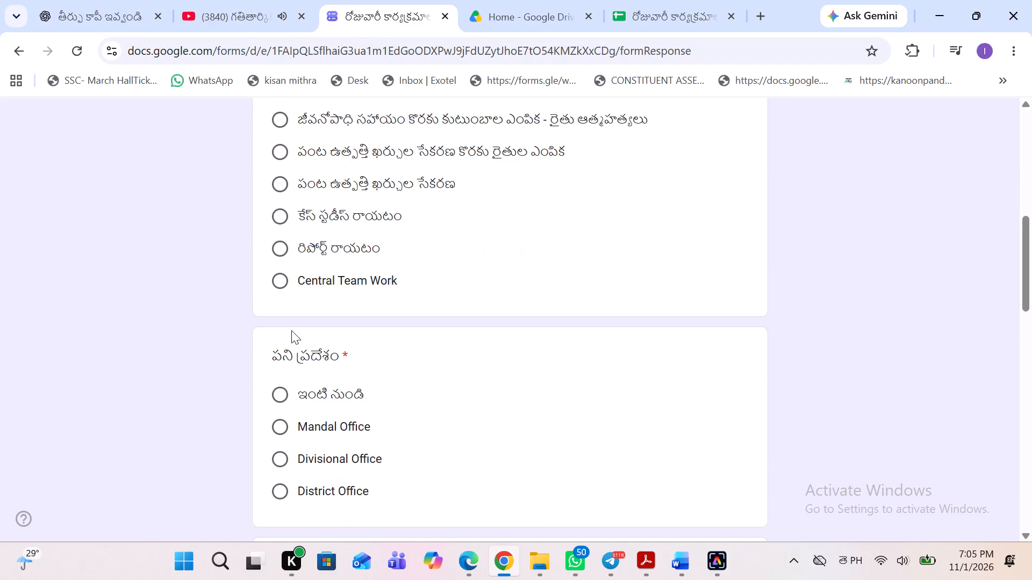
pyautogui.click(282, 279)
pyautogui.click(285, 393)
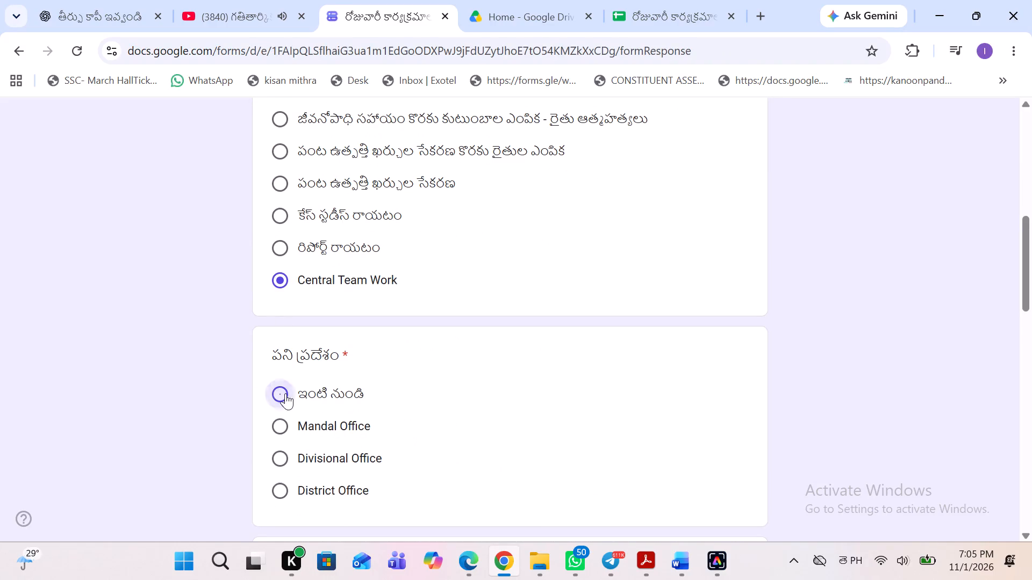
# Begin the report with the text: సంగారెడ్డి , అదిలాబాద్ జిల్లా లక్ష్మీ అక్క , బొర్రాన్న తో పాలో అప్.
pyautogui.scroll(-3, 373, 424)
pyautogui.click(351, 405)
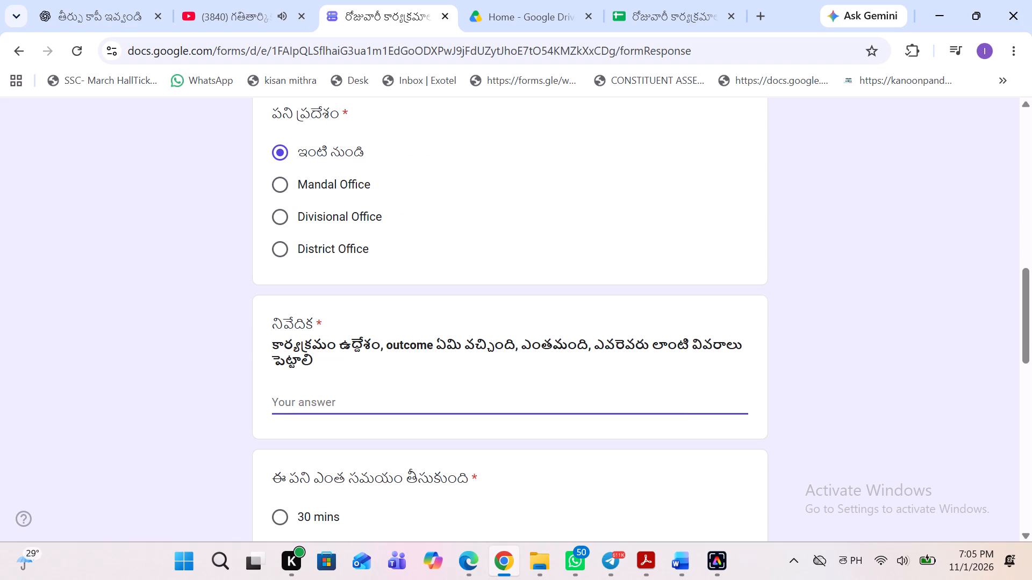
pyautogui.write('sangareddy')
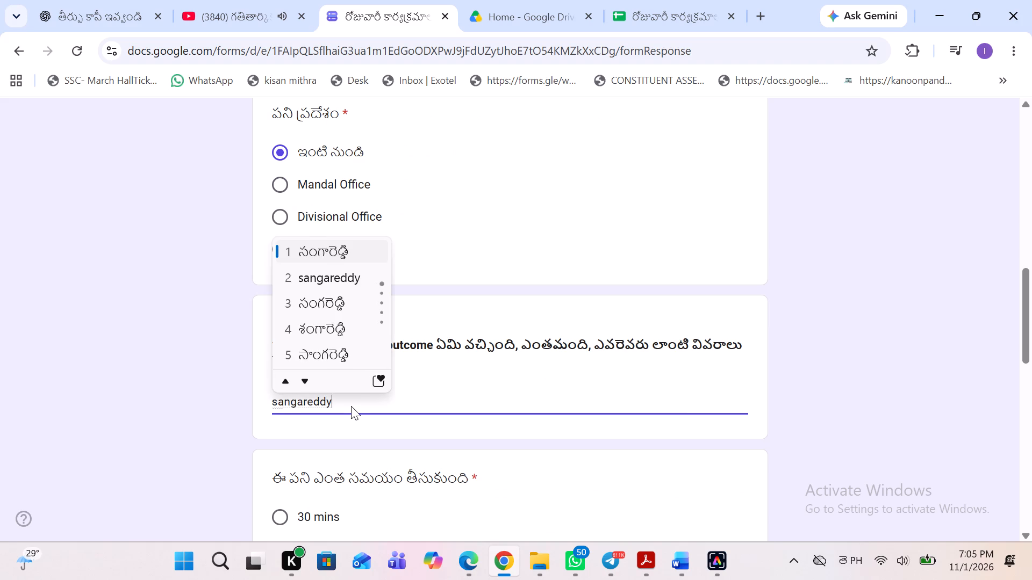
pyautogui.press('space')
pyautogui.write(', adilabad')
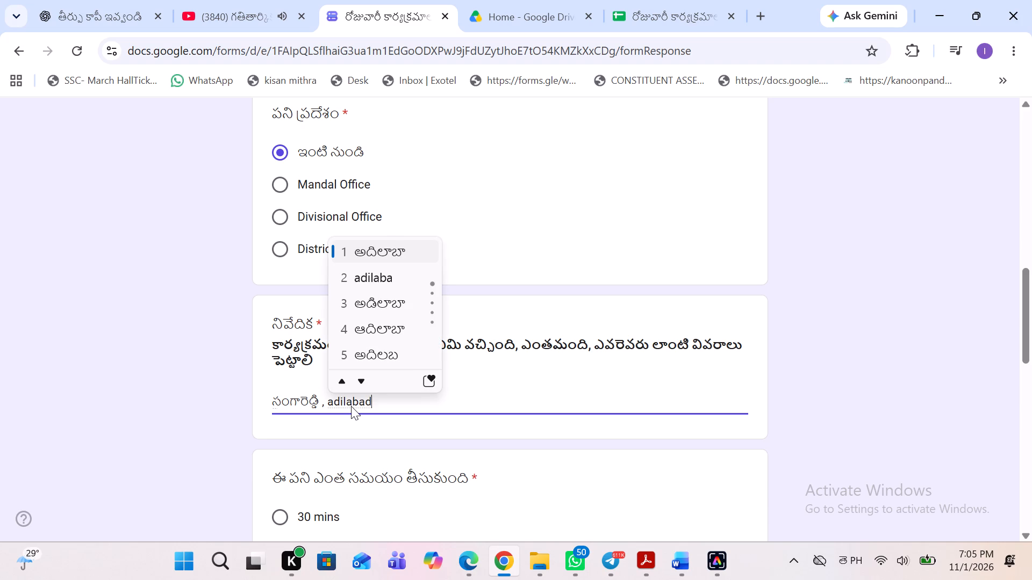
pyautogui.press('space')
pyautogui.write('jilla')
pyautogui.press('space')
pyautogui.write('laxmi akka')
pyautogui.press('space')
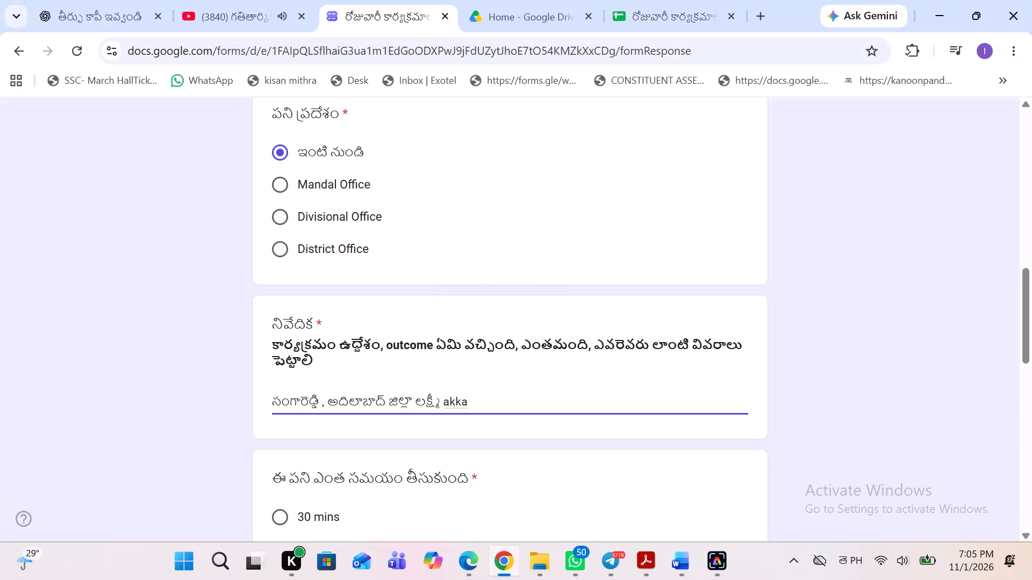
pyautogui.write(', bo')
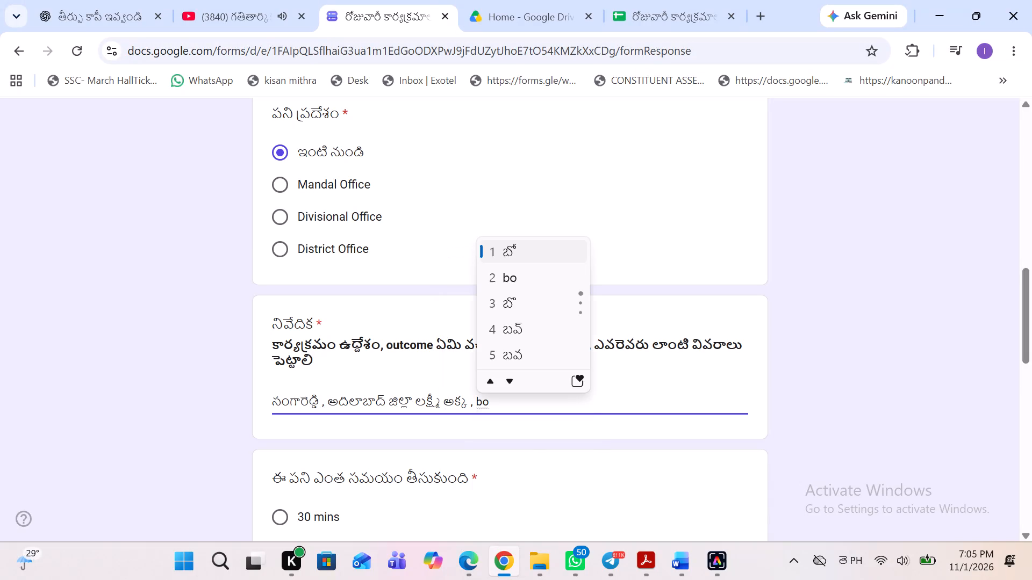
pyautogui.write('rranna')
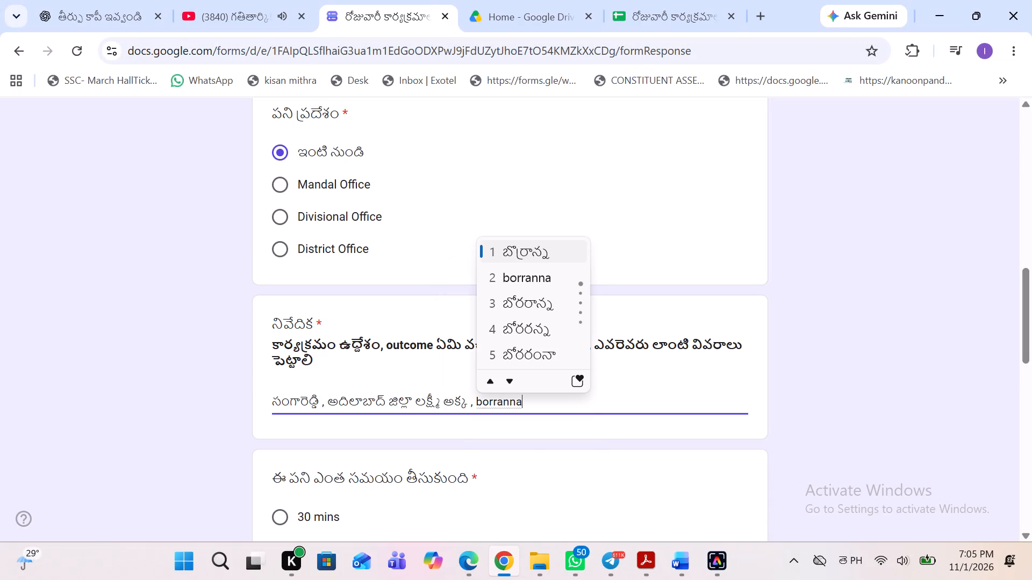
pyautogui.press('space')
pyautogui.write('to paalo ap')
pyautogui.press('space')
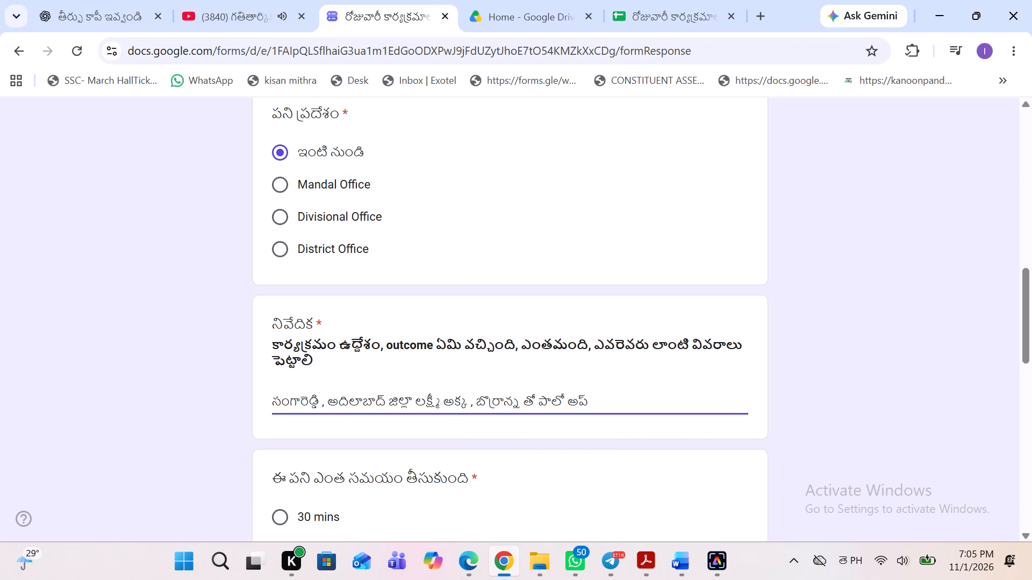
# Complete the report sentence with the words: పోలిష్ ఫైనల్ రిపోర్ట్స్ గురించి.
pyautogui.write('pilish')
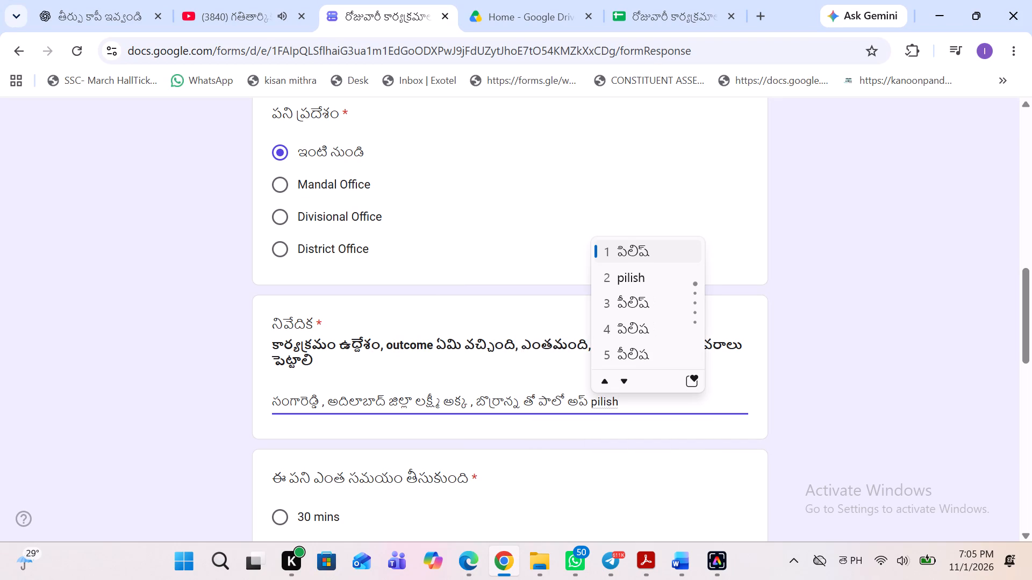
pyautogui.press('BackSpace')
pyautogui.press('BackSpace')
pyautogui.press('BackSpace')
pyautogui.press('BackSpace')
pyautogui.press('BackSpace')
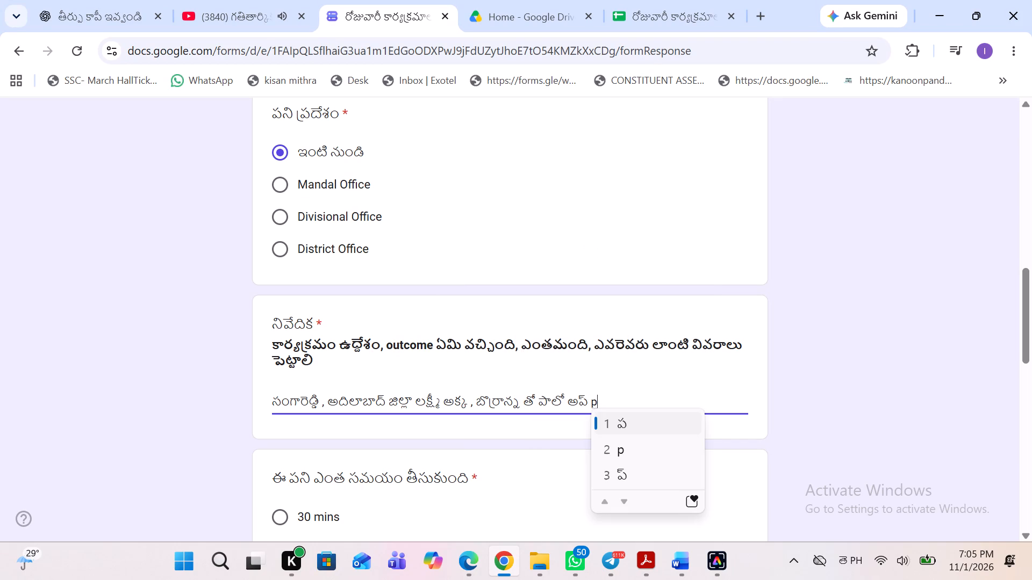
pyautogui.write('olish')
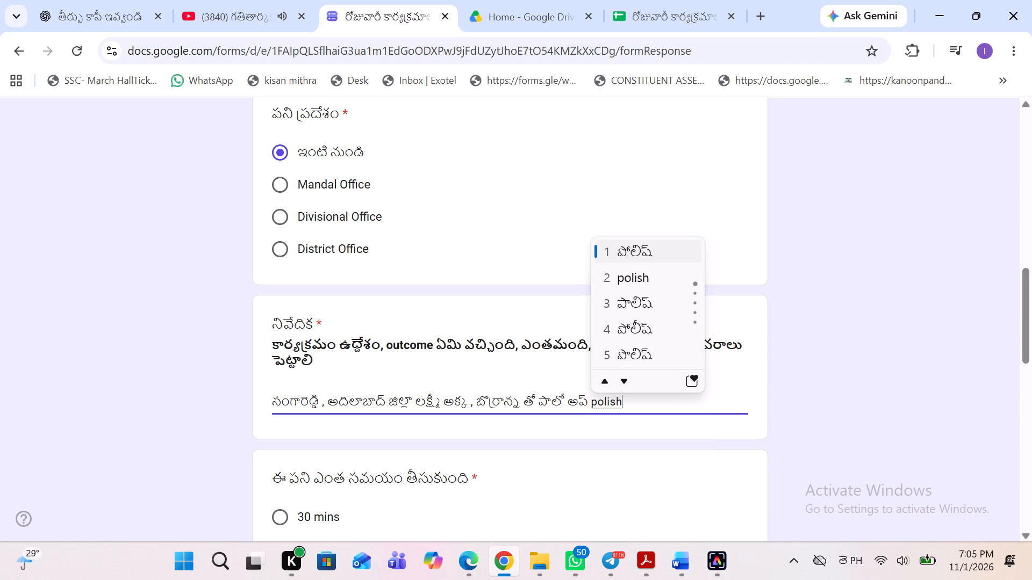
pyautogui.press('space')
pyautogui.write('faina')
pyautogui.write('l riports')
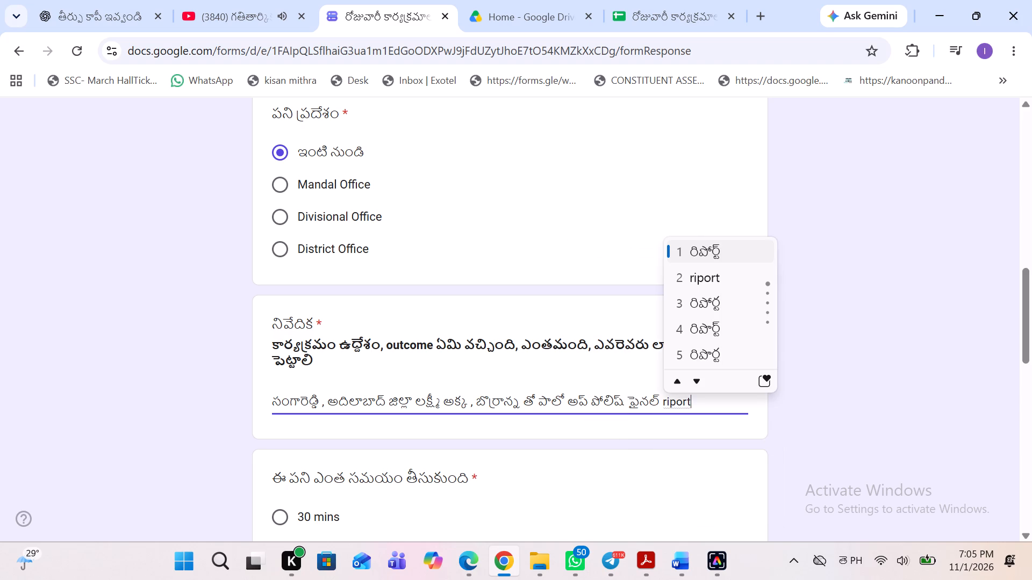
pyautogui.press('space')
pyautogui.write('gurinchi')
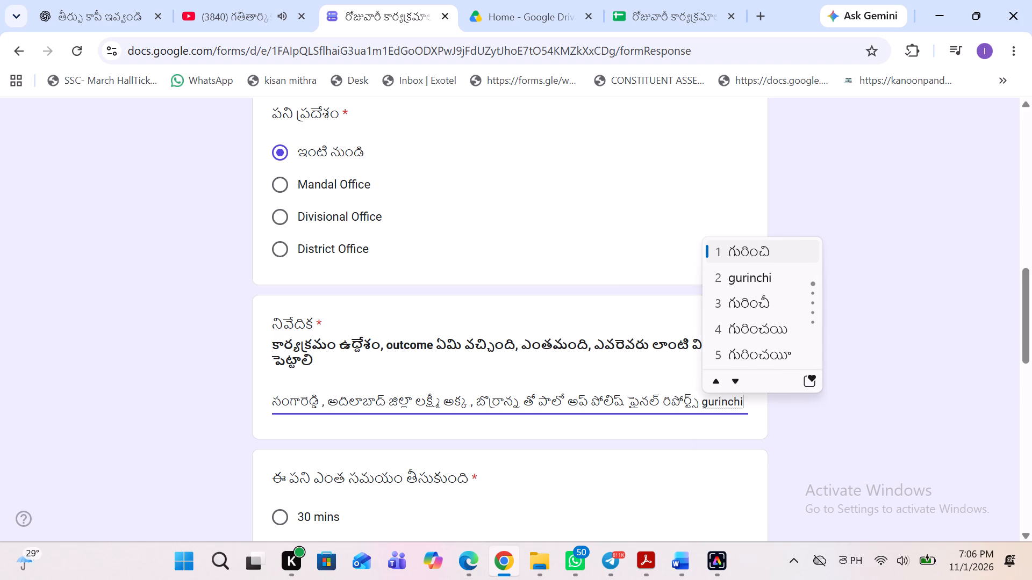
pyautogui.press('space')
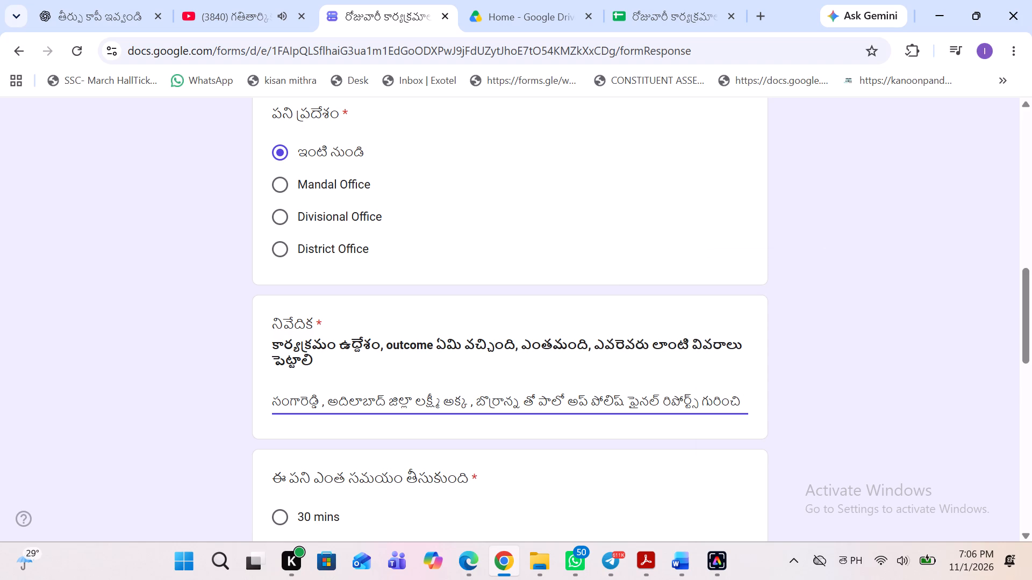
# Give the time the work took as 1 Hour.
pyautogui.scroll(-2, 351, 406)
pyautogui.click(279, 385)
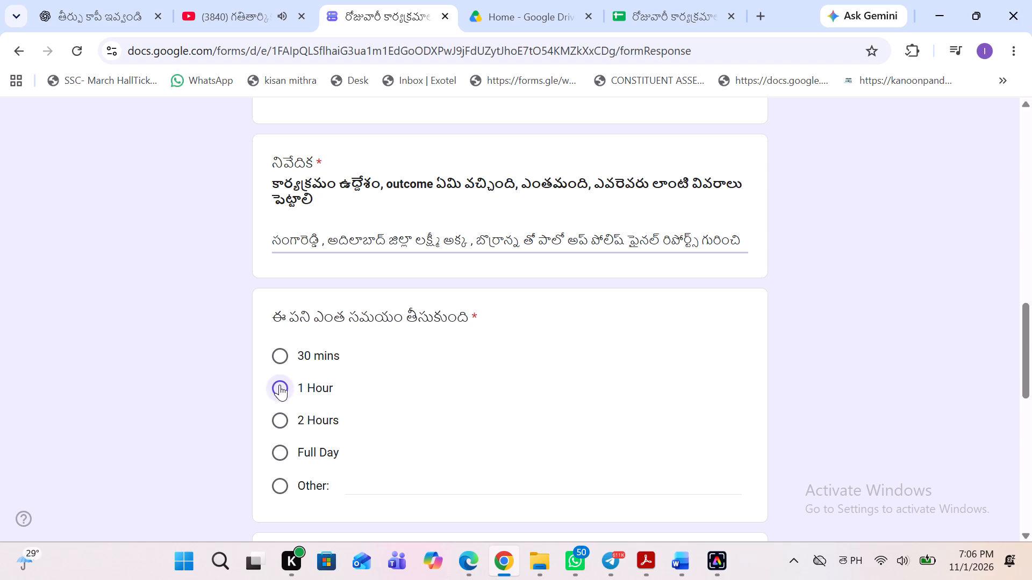
# Enter పాలో అప్ చేయాలి as the follow-up action and submit the form.
pyautogui.scroll(-6, 343, 453)
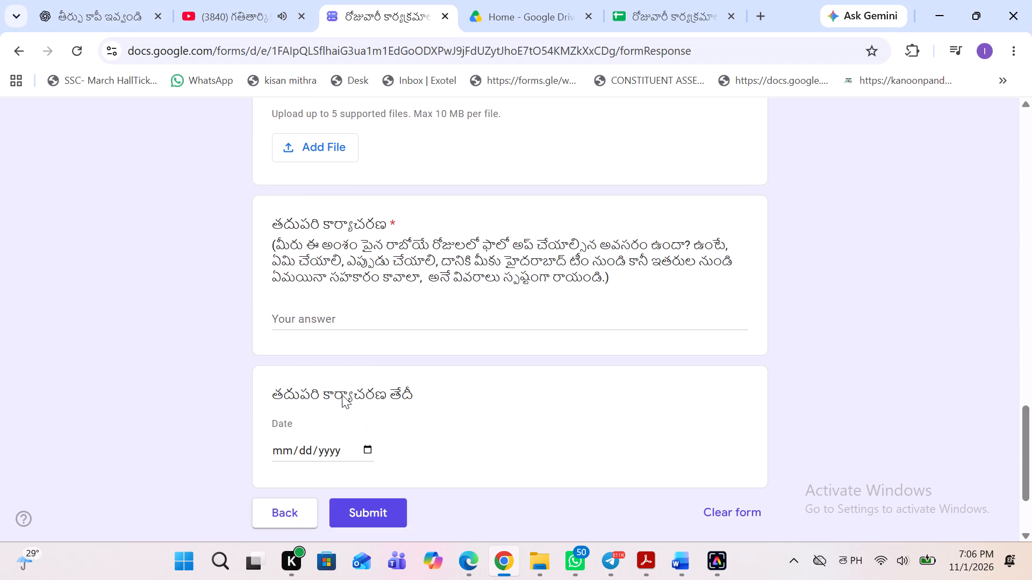
pyautogui.click(351, 315)
pyautogui.write('paalo ap cheyali')
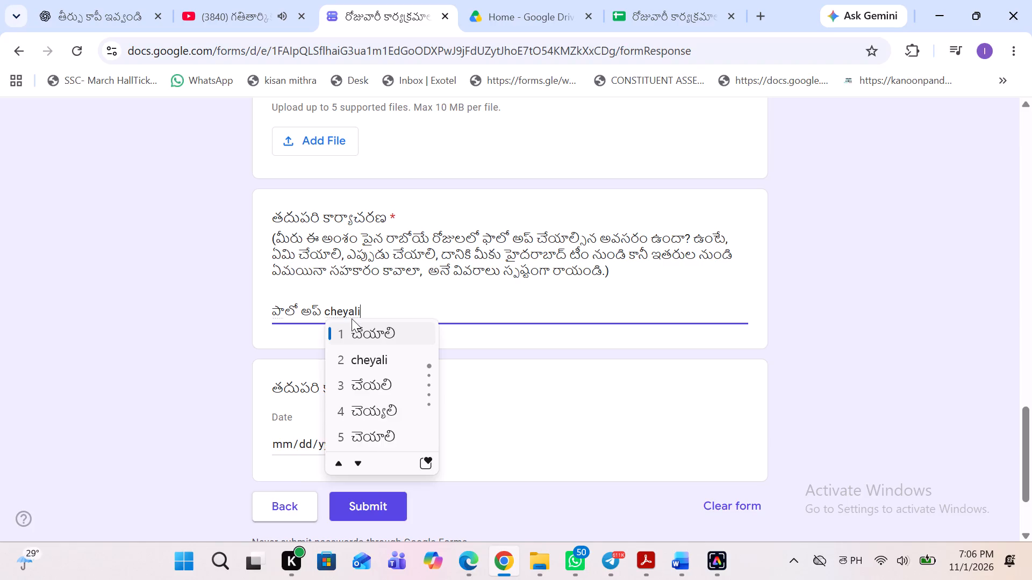
pyautogui.press('space')
pyautogui.scroll(-2, 353, 321)
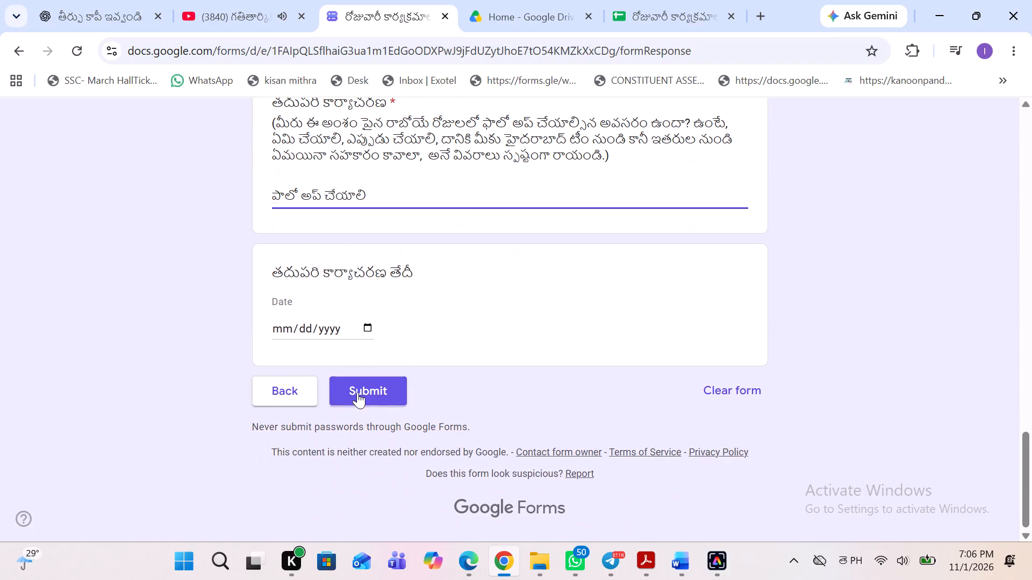
pyautogui.click(357, 392)
# Start another response with the reporter's name, date 10/14/2026 and activity డాక్యుమెంటేషన్, and continue to the additional details.
pyautogui.scroll(2, 357, 392)
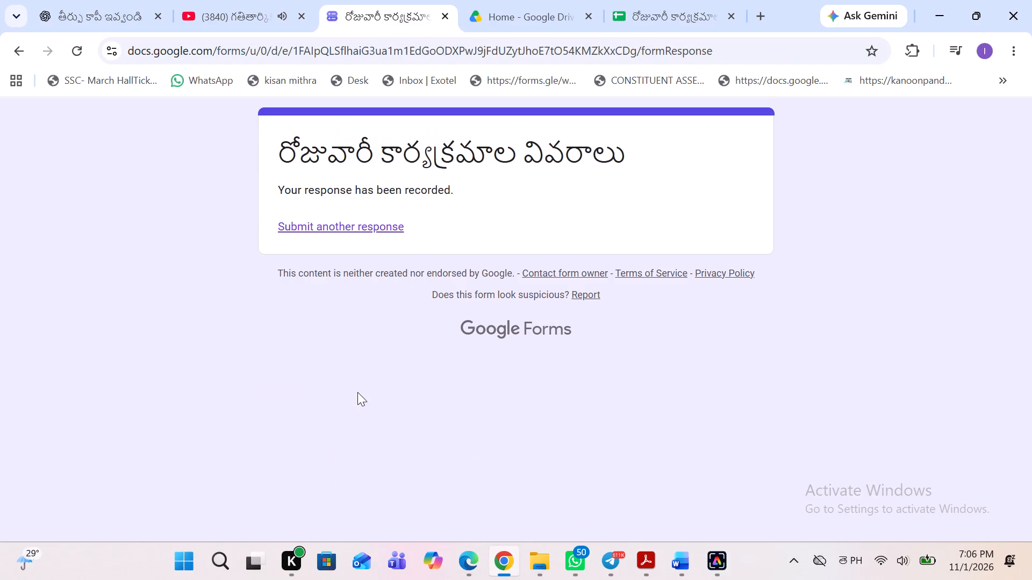
pyautogui.click(335, 227)
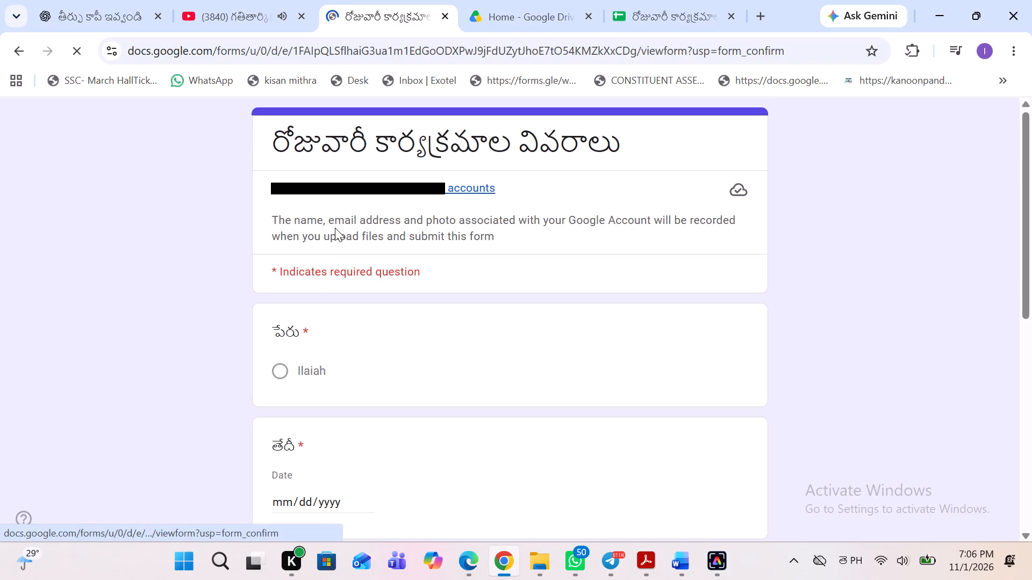
pyautogui.click(286, 368)
pyautogui.click(360, 498)
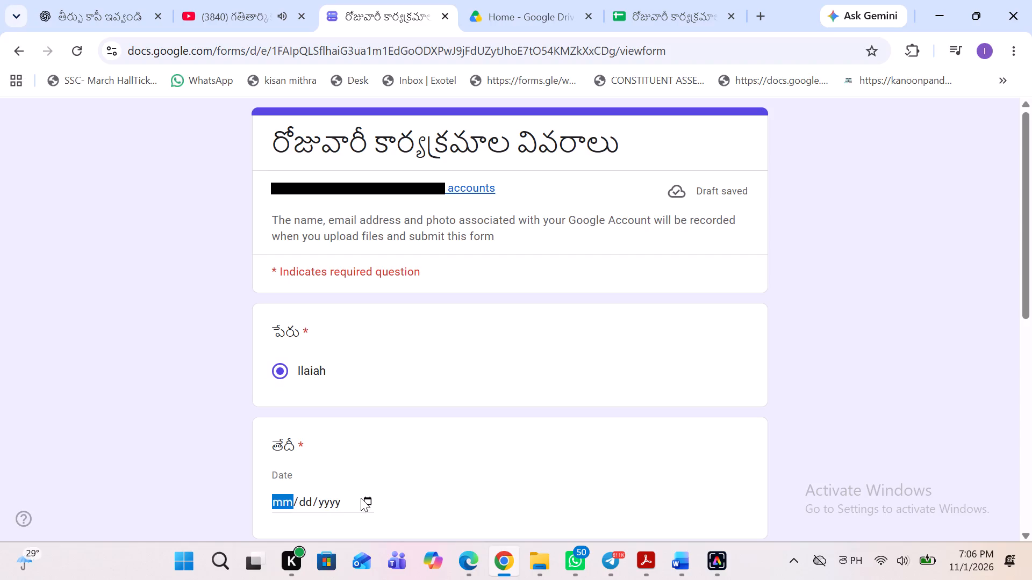
pyautogui.click(366, 497)
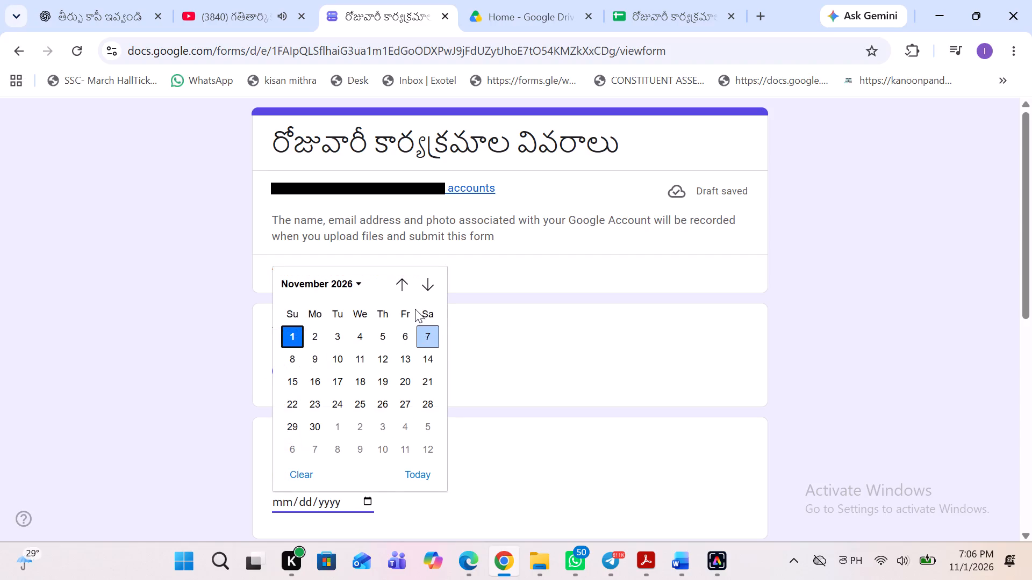
pyautogui.click(393, 277)
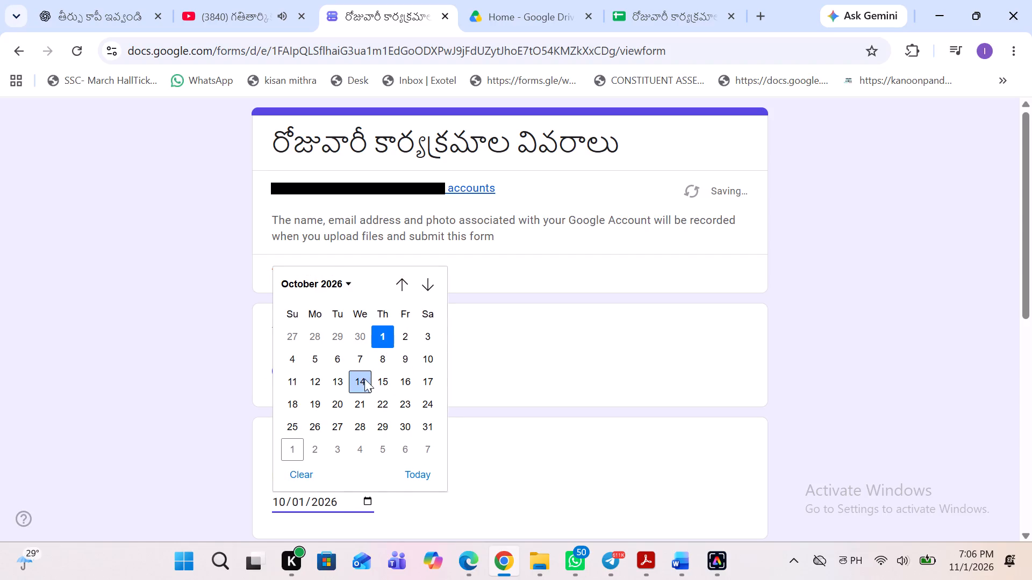
pyautogui.click(364, 378)
pyautogui.scroll(-6, 364, 379)
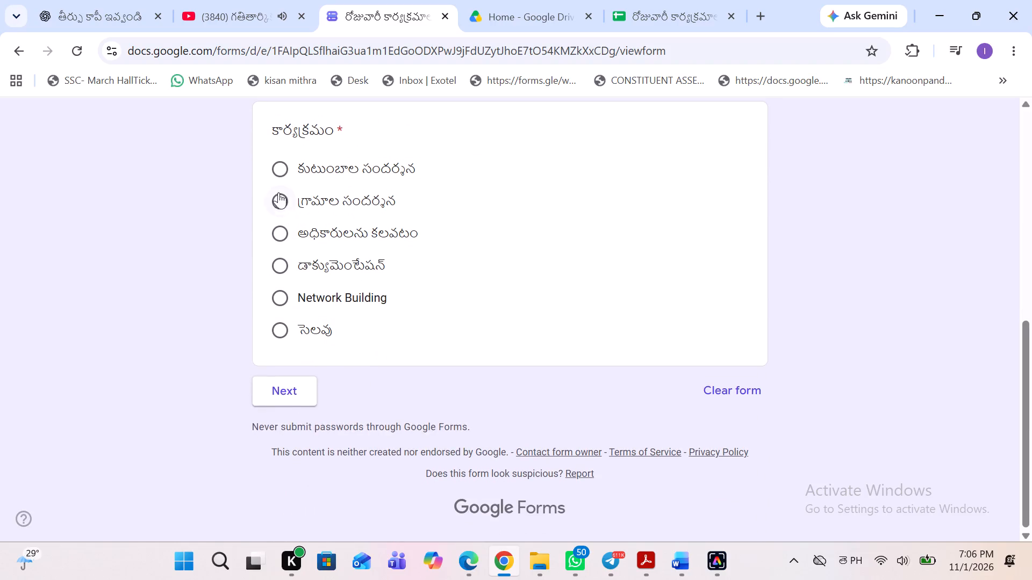
pyautogui.click(283, 265)
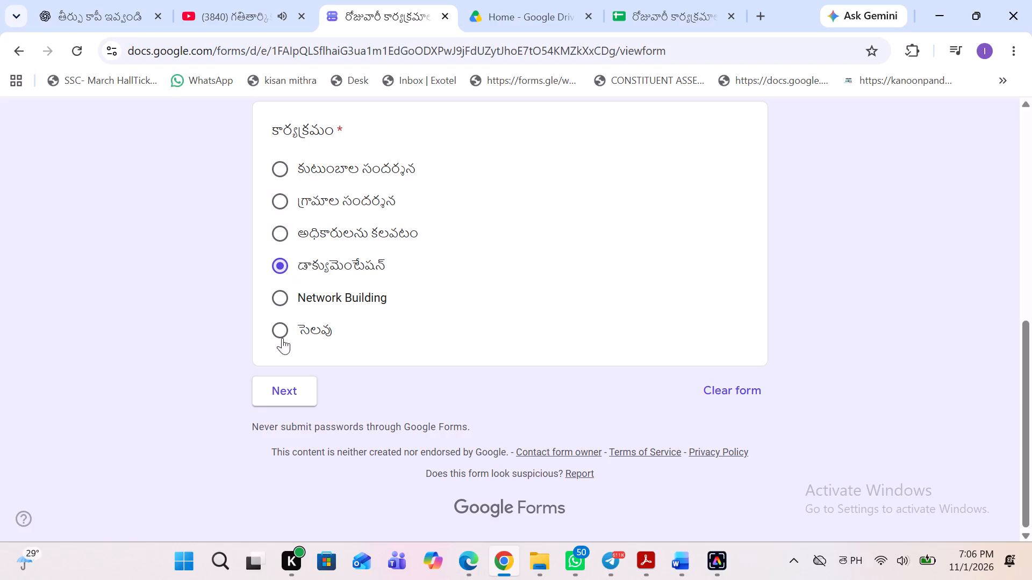
pyautogui.click(290, 391)
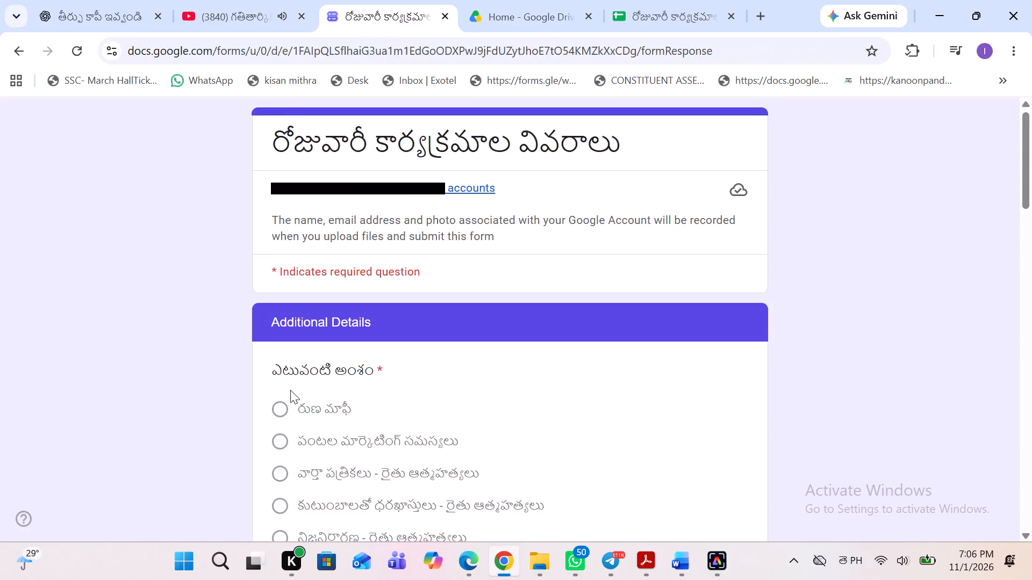
# Choose the topic వార్తా పత్రికలు - రైతు ఆత్మహత్యలు and set the work location to ఇంటి నుండి.
pyautogui.scroll(-2, 290, 390)
pyautogui.click(277, 309)
pyautogui.scroll(-4, 355, 411)
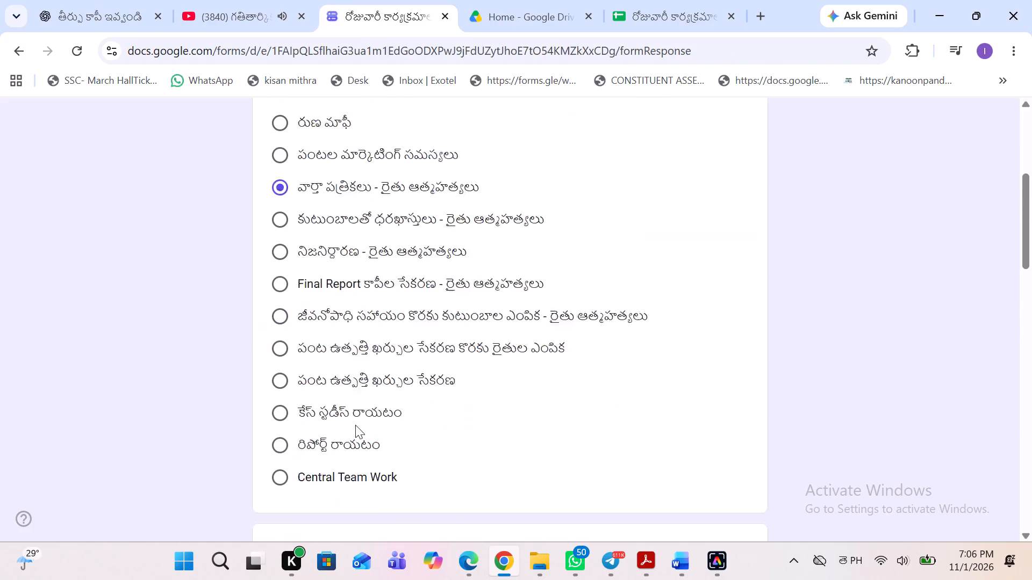
pyautogui.click(274, 388)
# Write the report's first sentence: రైతు ఆత్మహత్యల గురించి రెండు రాష్ట్రాల న్యూస్ పేపర్ చూడడం జరిగింది.
pyautogui.scroll(-3, 329, 444)
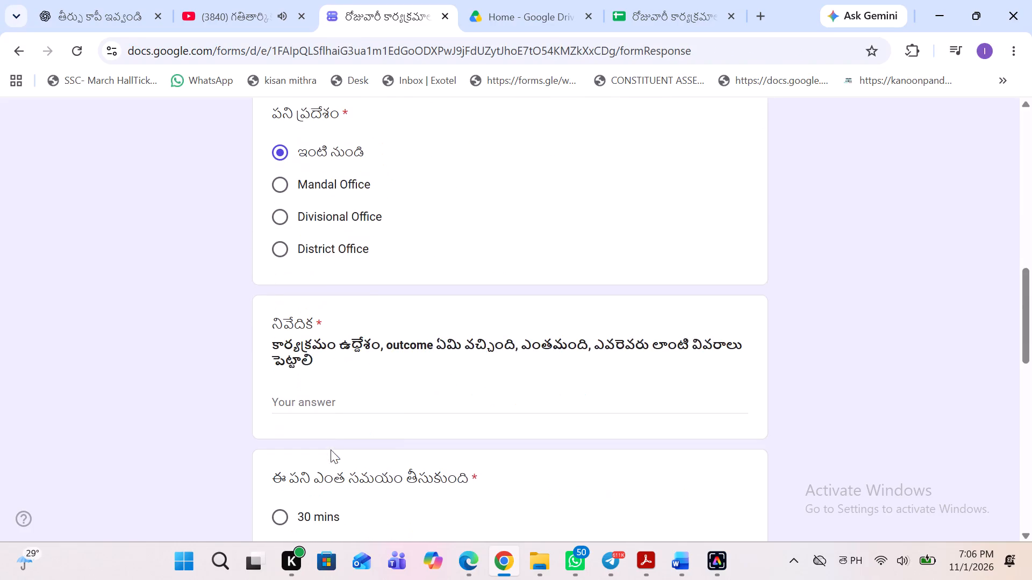
pyautogui.click(327, 400)
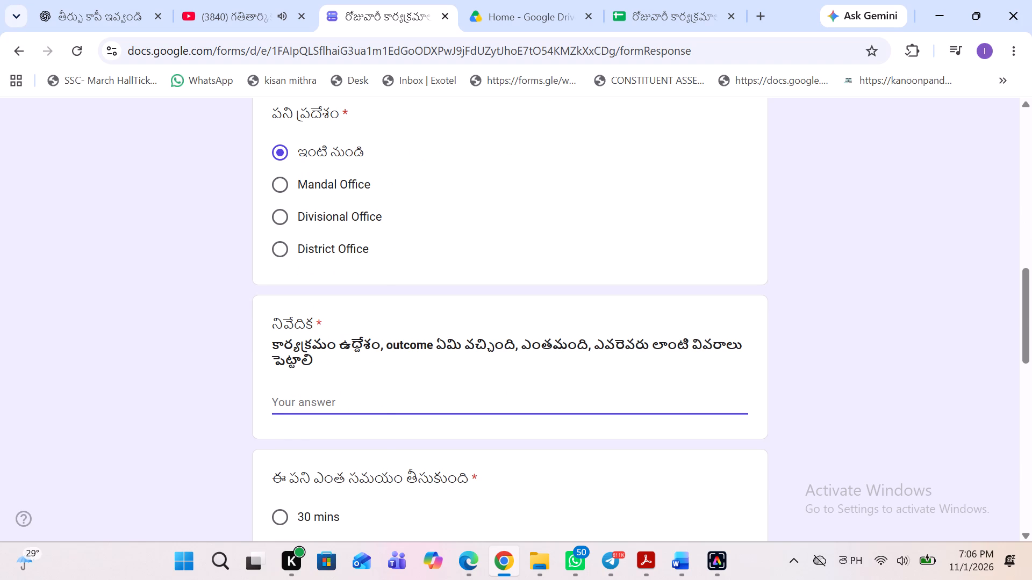
pyautogui.write('raitu')
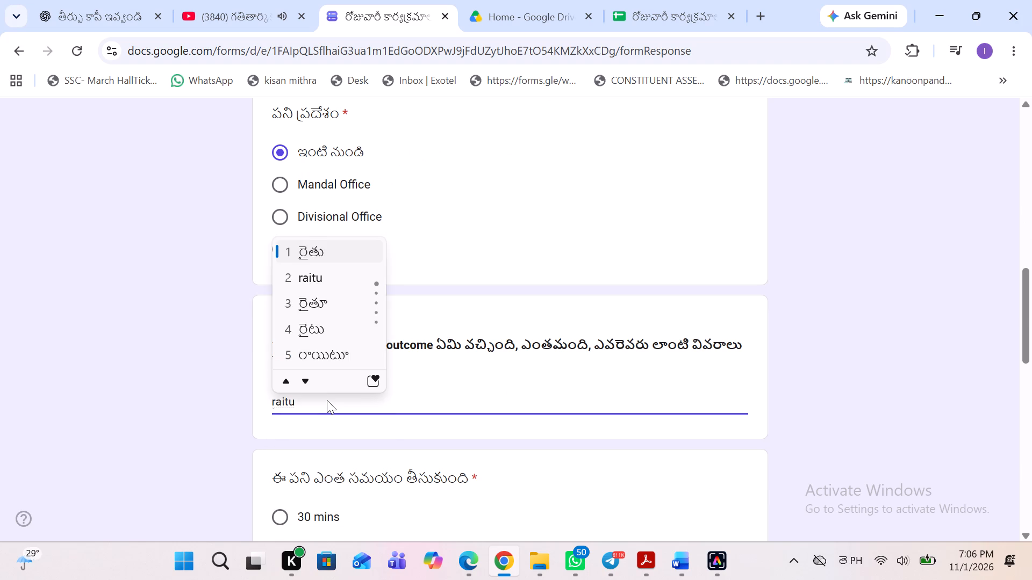
pyautogui.press('space')
pyautogui.write('atmahtyal')
pyautogui.press('space')
pyautogui.write('gurinchi')
pyautogui.press('space')
pyautogui.write('rendu')
pyautogui.press('space')
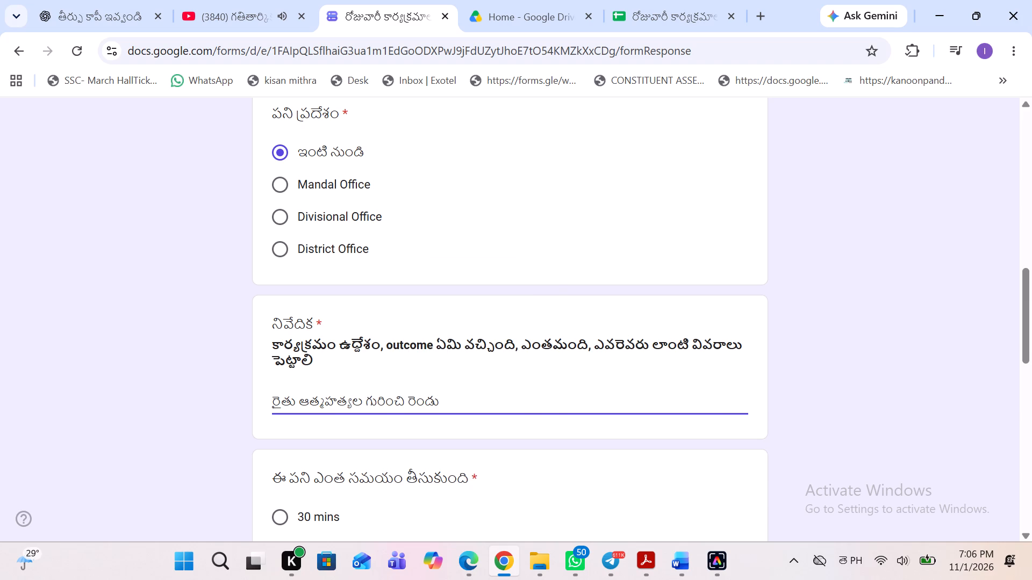
pyautogui.write('rashtra')
pyautogui.press('l')
pyautogui.press('space')
pyautogui.write('news pepar')
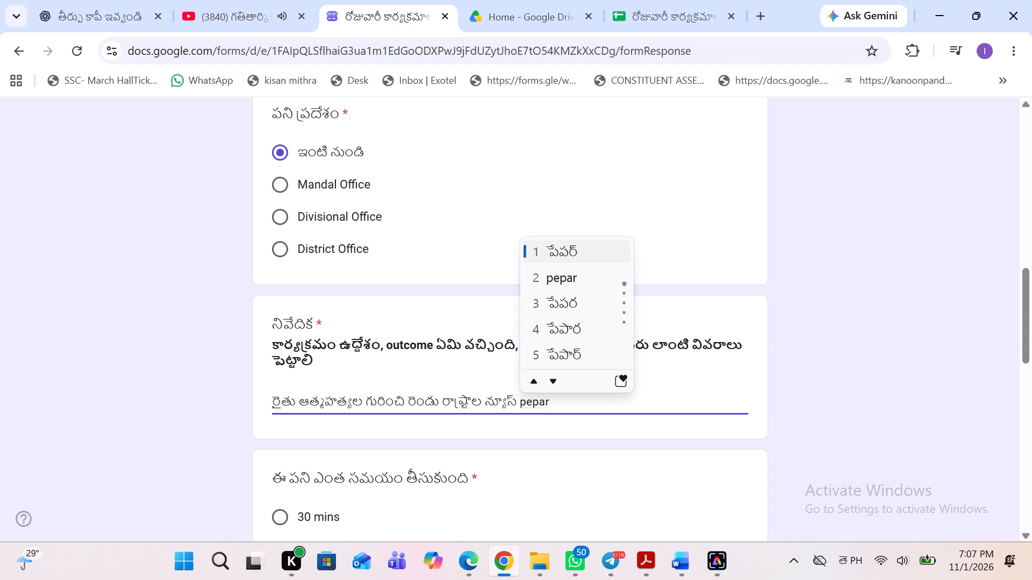
pyautogui.press('space')
pyautogui.write('chudadam jarigimdi')
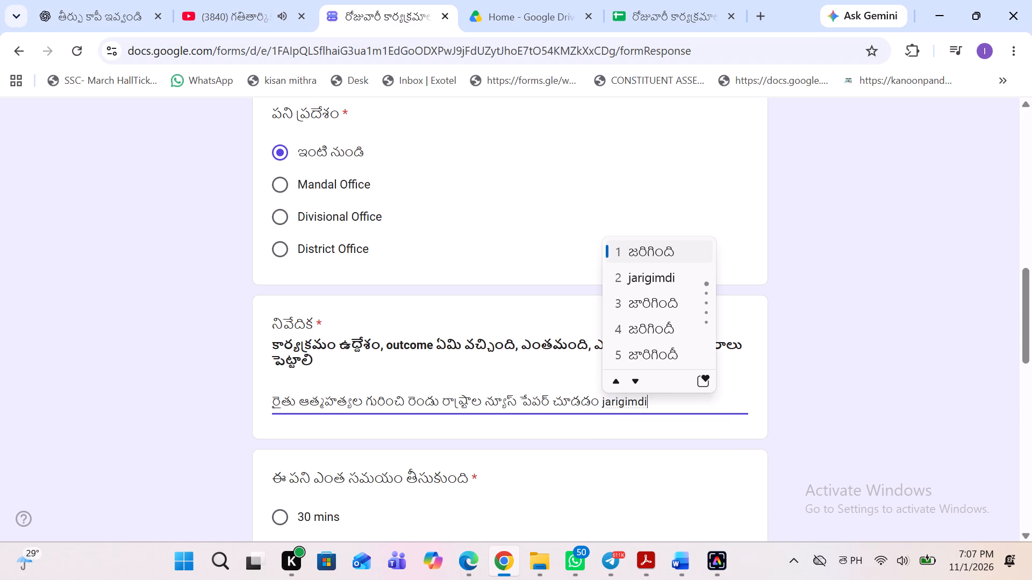
pyautogui.press('space')
pyautogui.press('BackSpace')
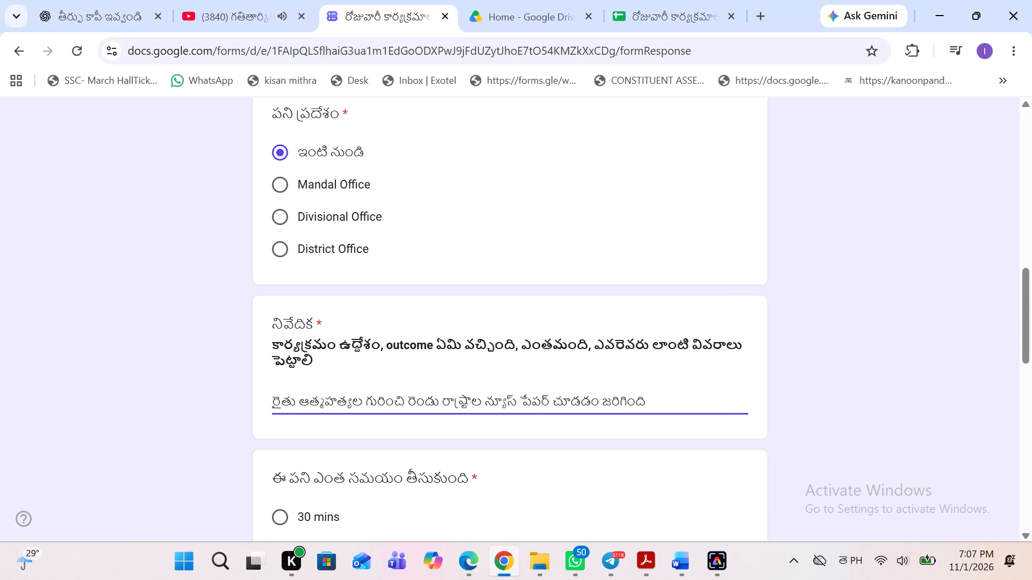
# End the first report sentence with a full stop and add: ఈ రోజు రైతు ఆత్మహత్యలు కనిపించ లేదు.
pyautogui.write('. ee r')
pyautogui.write('oju raitu')
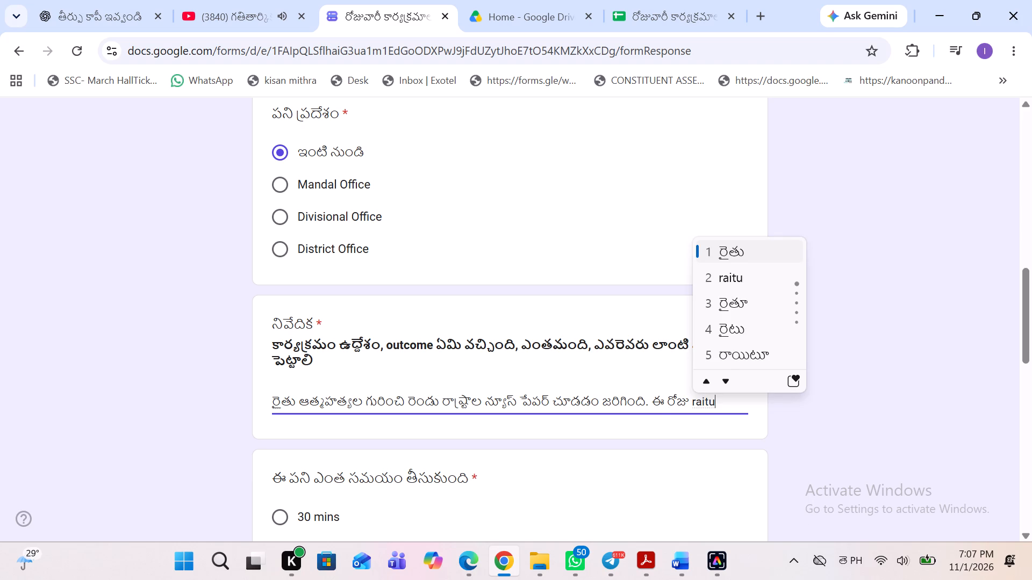
pyautogui.press('space')
pyautogui.write('atmahtyalu kanipincha ledu')
pyautogui.press('space')
pyautogui.press('BackSpace')
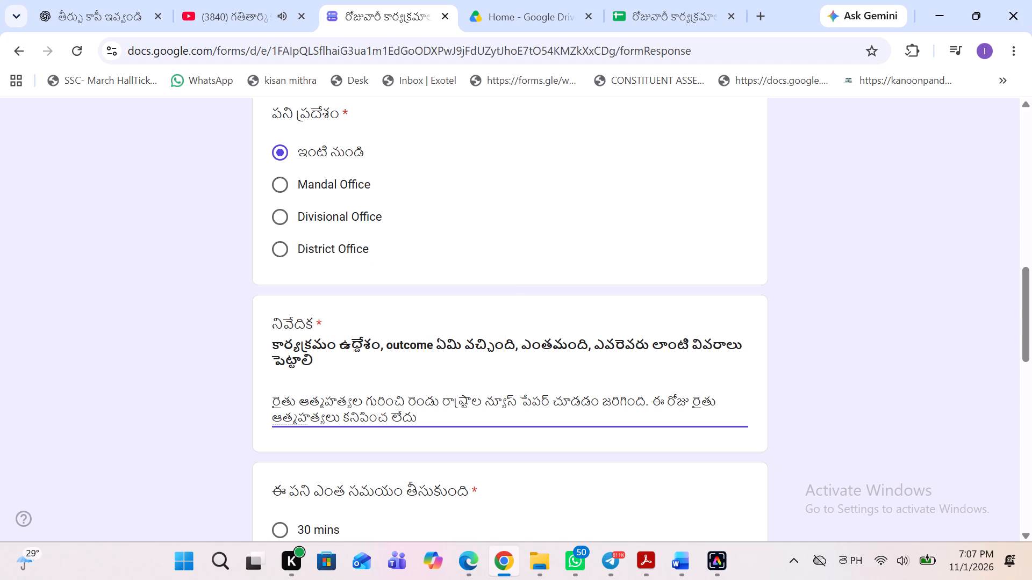
pyautogui.write('.')
pyautogui.press('space')
# Give the time the work took as Other with the value 5.
pyautogui.scroll(-4, 334, 376)
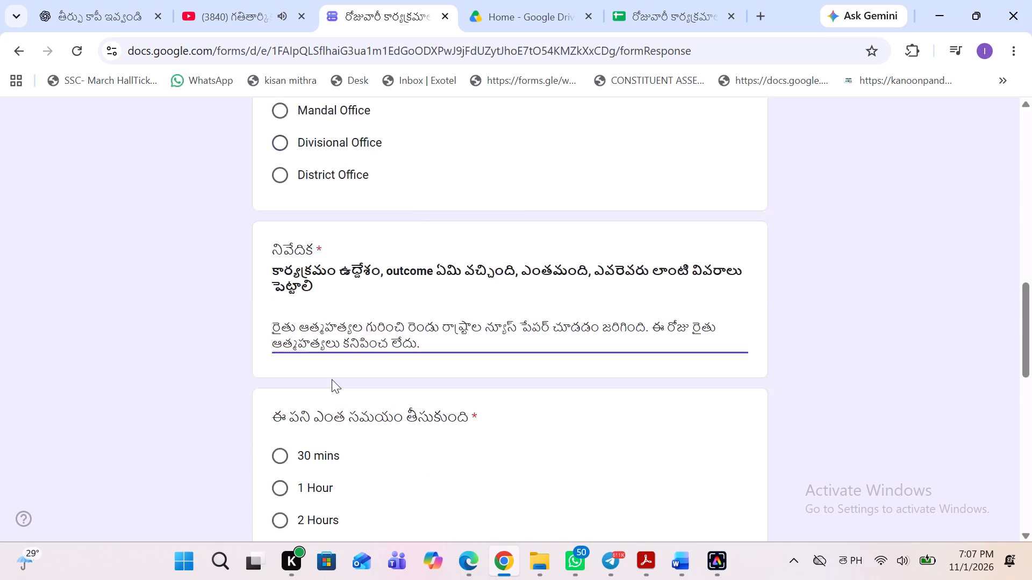
pyautogui.click(343, 336)
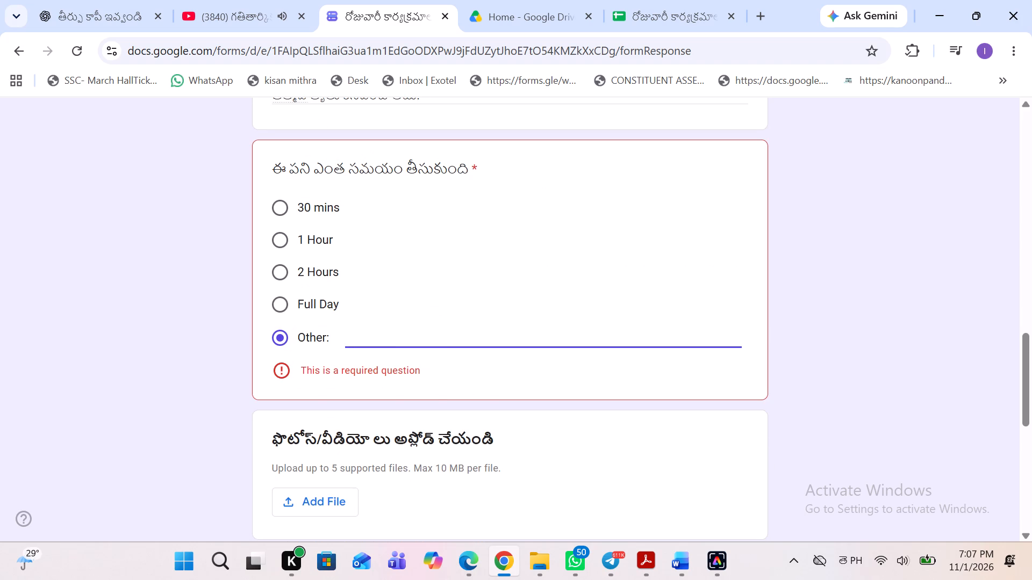
pyautogui.press('5')
pyautogui.press('space')
# Enter పాలో అప్ లేదు as the follow-up action and submit the form.
pyautogui.scroll(-3, 353, 337)
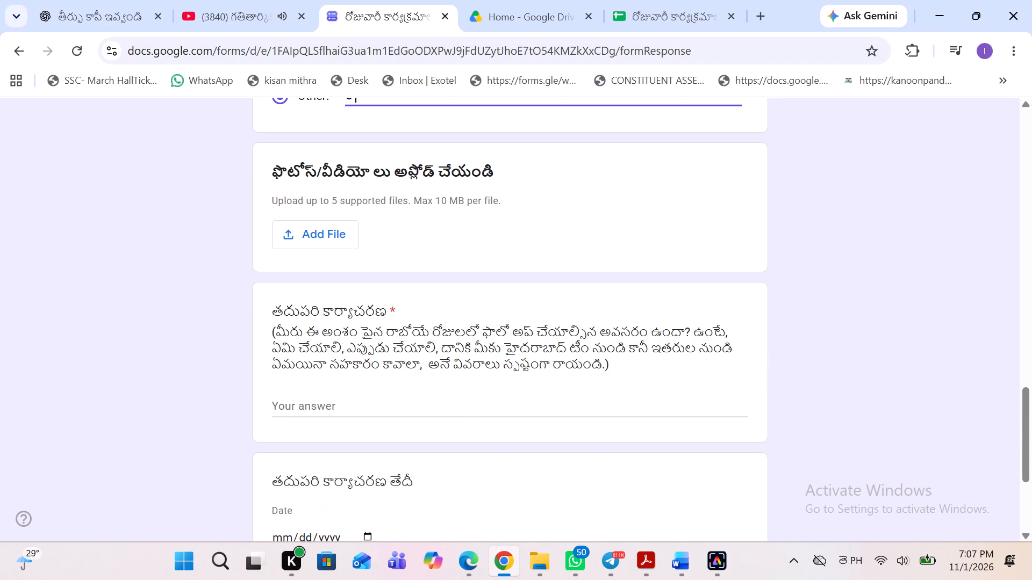
pyautogui.click(338, 402)
pyautogui.write('paalo ap ledu')
pyautogui.press('space')
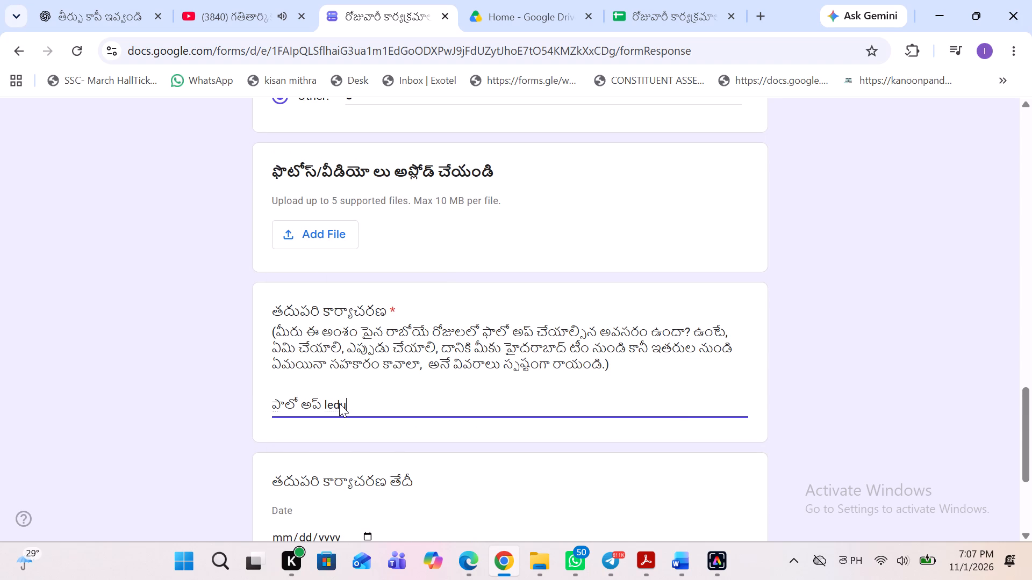
pyautogui.scroll(-4, 340, 403)
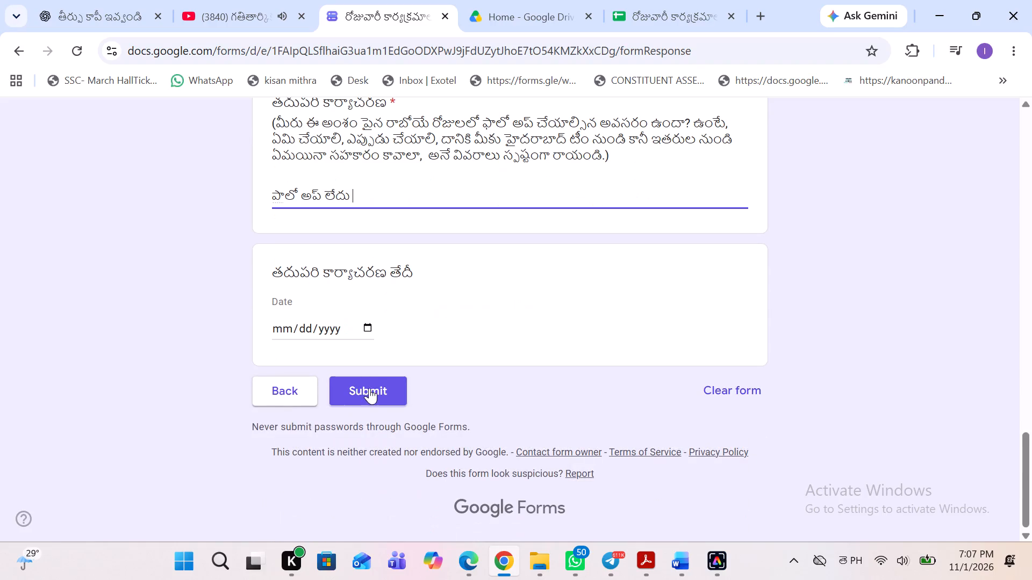
pyautogui.click(369, 386)
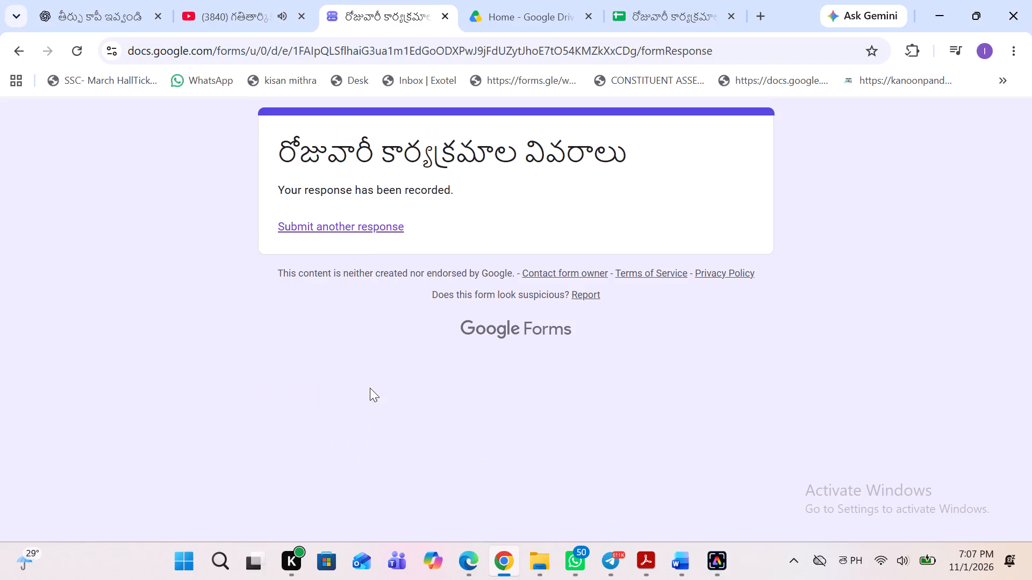
# Start another response with the reporter's name, date 10/14/2026 and activity డాక్యుమెంటేషన్, and continue to the additional details.
pyautogui.click(359, 223)
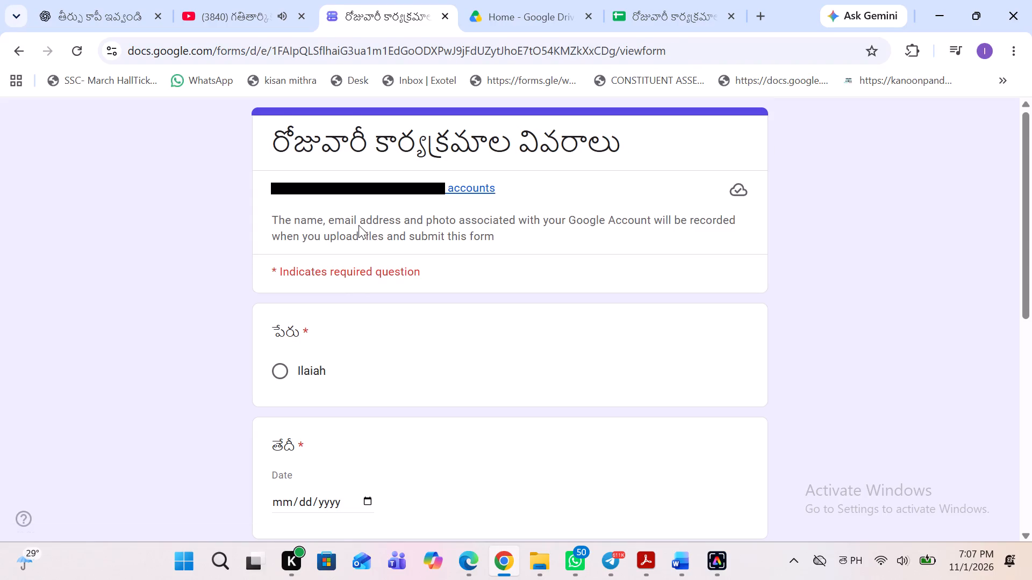
pyautogui.click(276, 366)
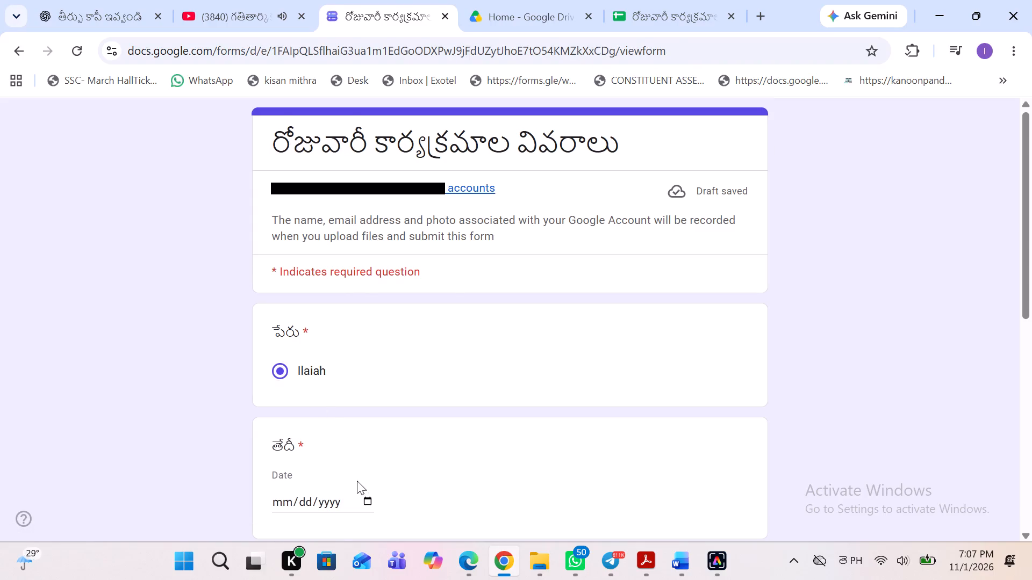
pyautogui.click(366, 501)
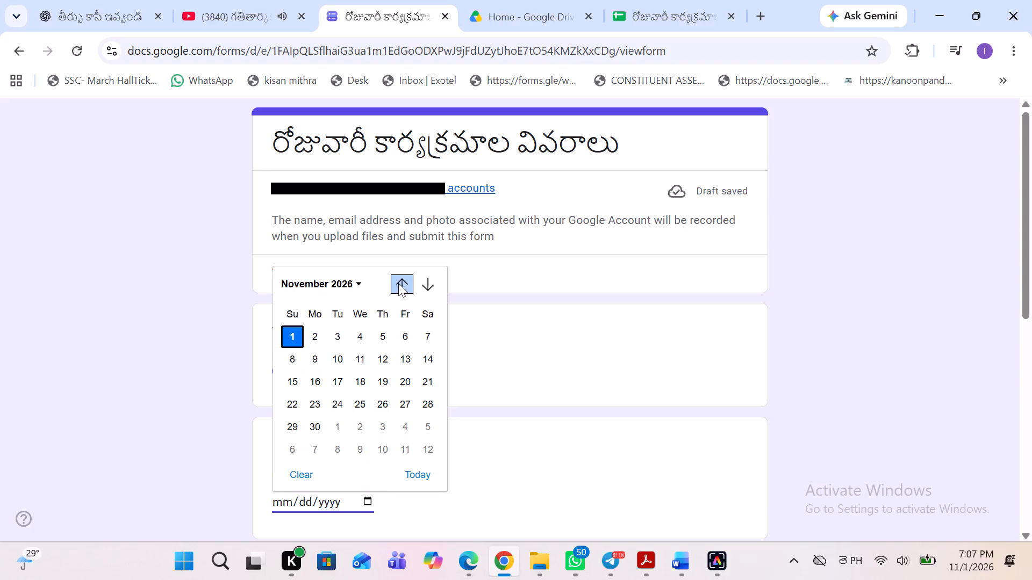
pyautogui.click(398, 282)
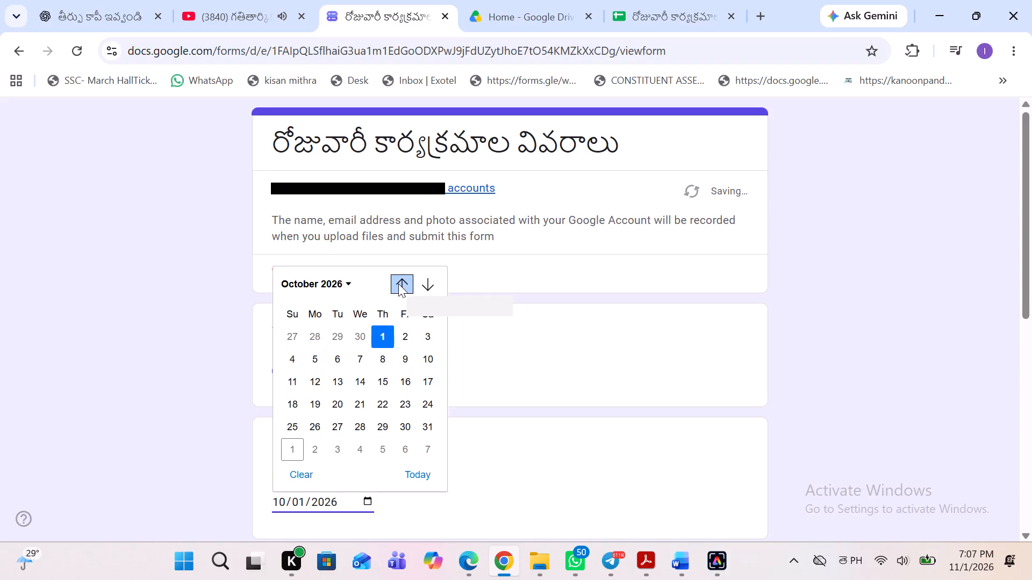
pyautogui.click(367, 379)
pyautogui.scroll(-3, 367, 379)
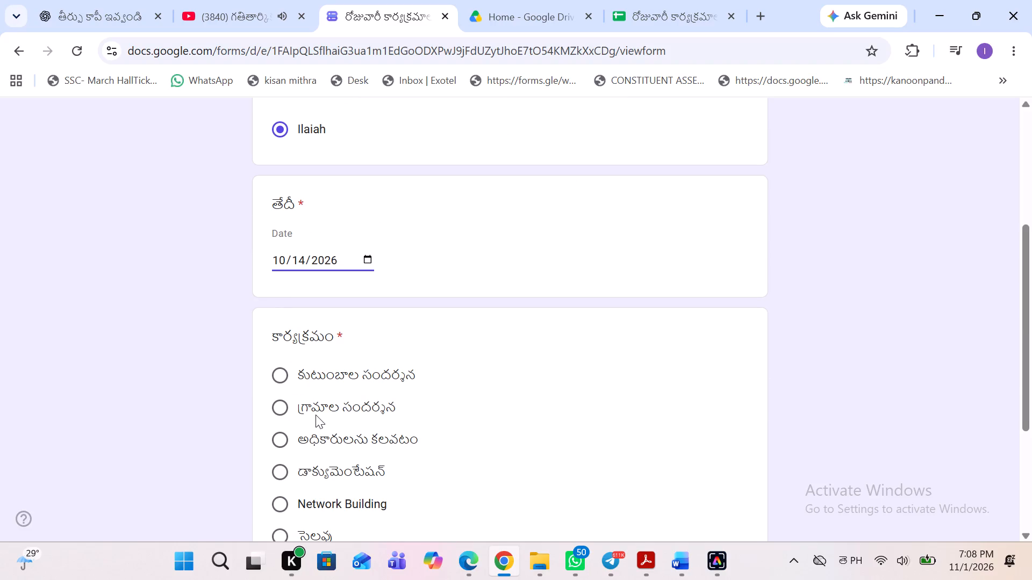
pyautogui.scroll(-2, 316, 415)
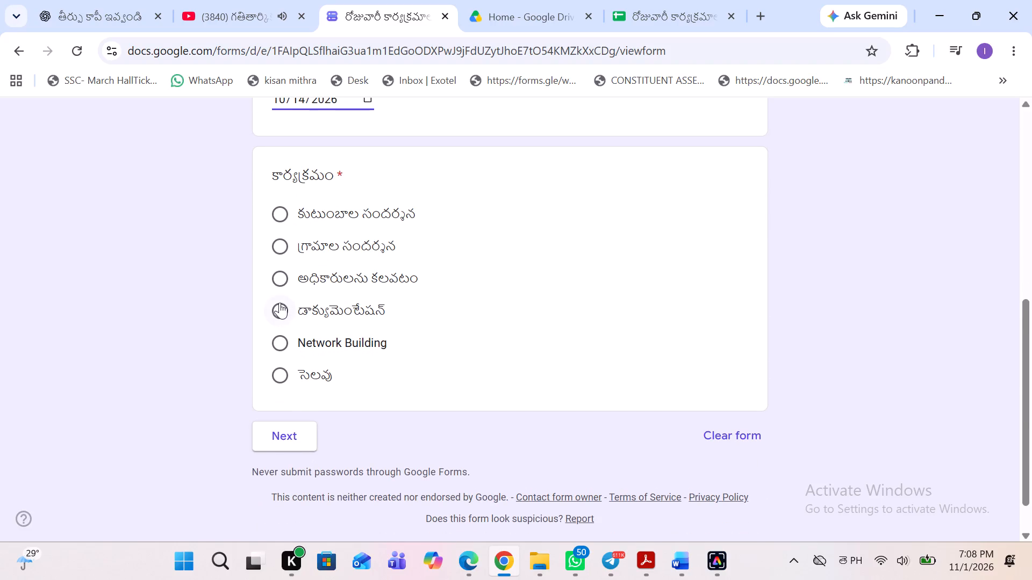
pyautogui.click(279, 300)
pyautogui.click(282, 309)
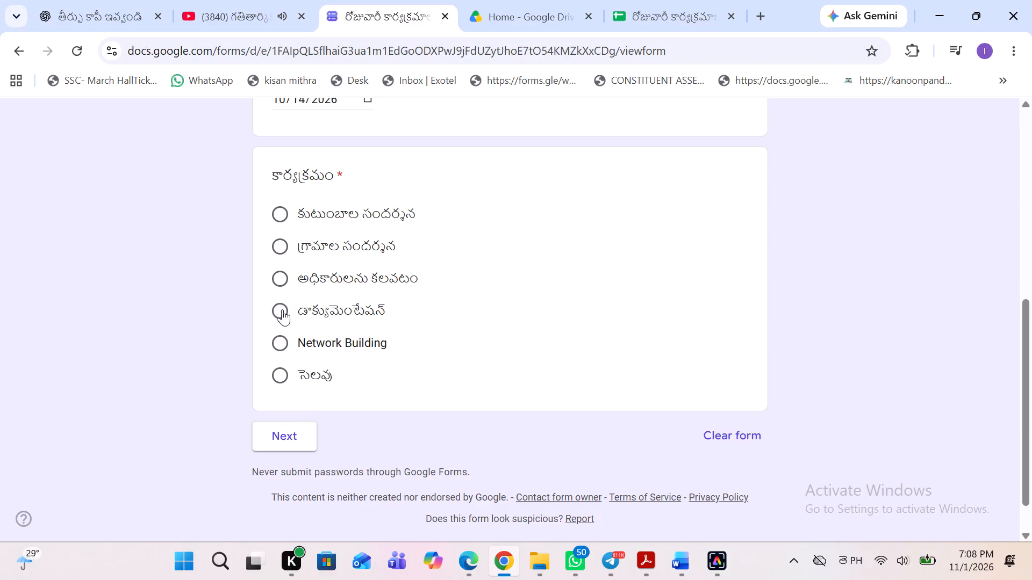
pyautogui.click(292, 434)
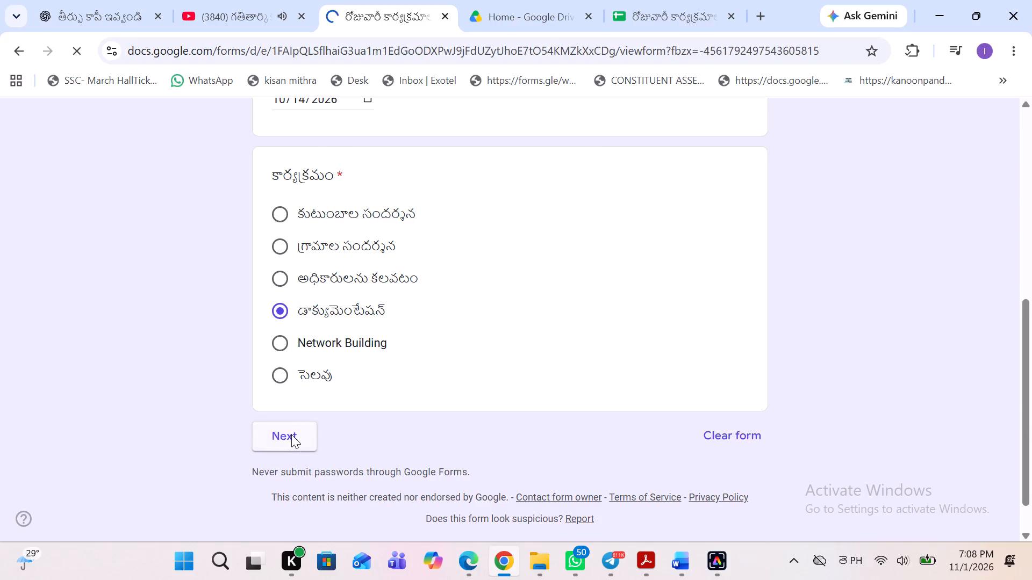
# Choose the topic వార్తా పత్రికలు - రైతు ఆత్మహత్యలు and set the work location to ఇంటి నుండి.
pyautogui.scroll(-2, 291, 434)
pyautogui.click(276, 311)
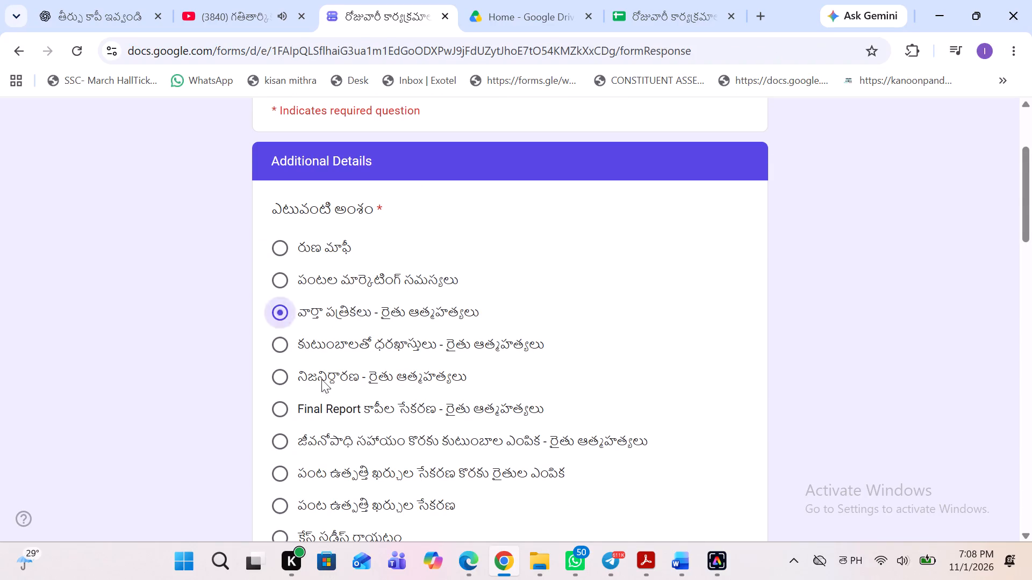
pyautogui.scroll(-3, 386, 435)
pyautogui.click(285, 476)
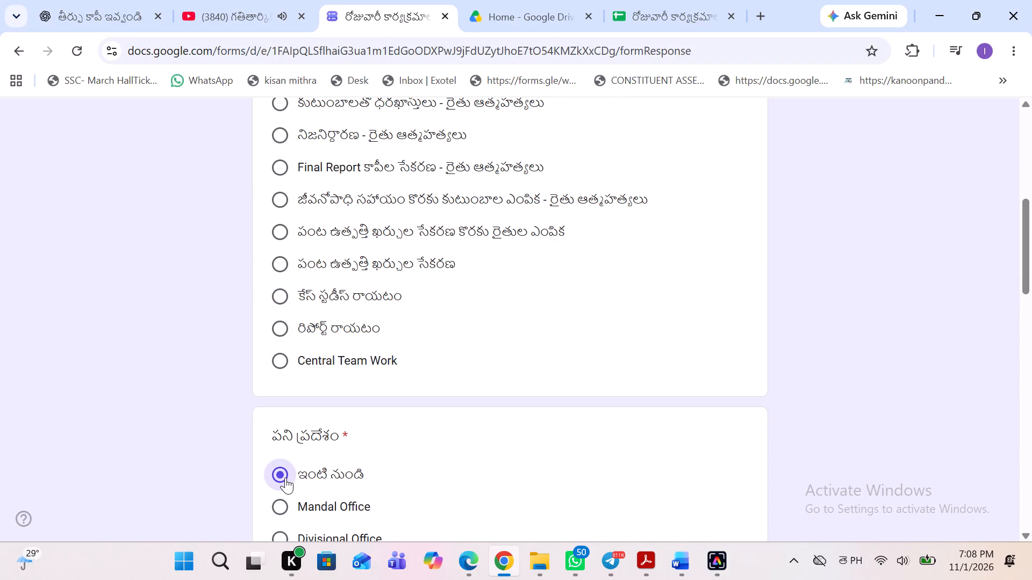
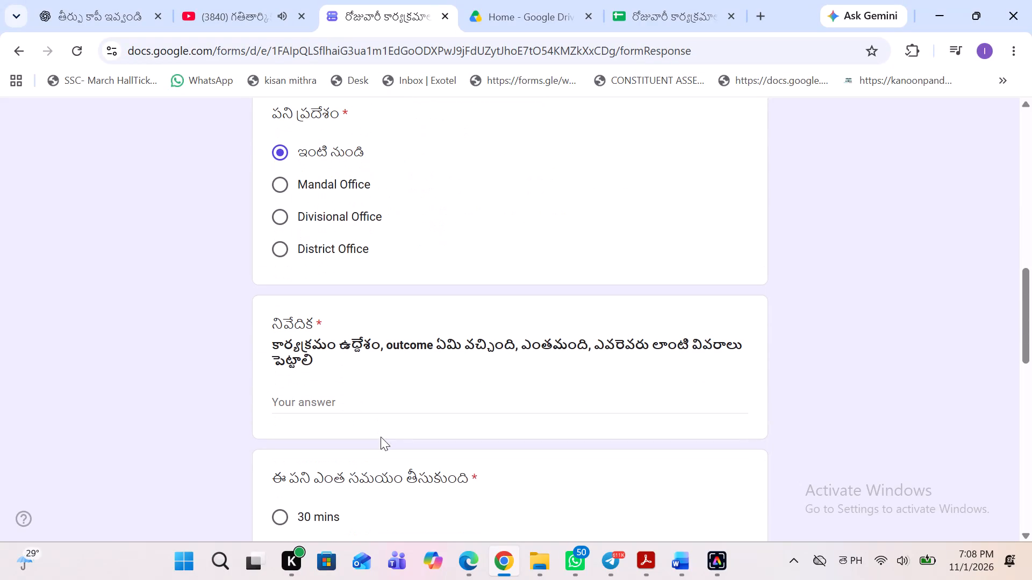
# Begin the నివేదిక answer with the sentence రైతు ఆత్మహత్యల గురించి రెండు రాష్టల న్యూస్ పేపర్ చూడడం జరిగింది.
pyautogui.click(361, 401)
pyautogui.write('raitu atmahtyal gurinchi rendu rashta')
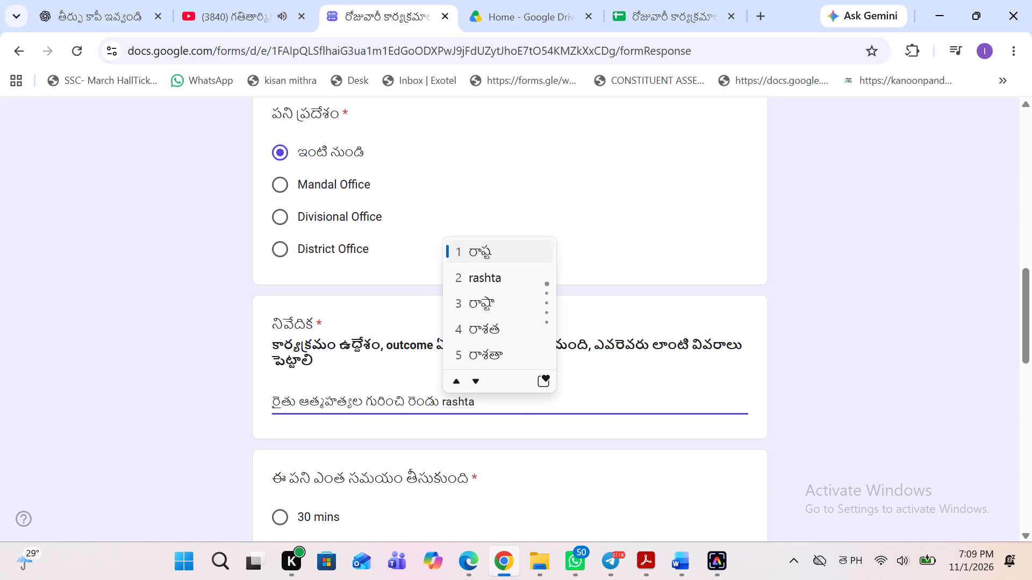
pyautogui.write('l')
pyautogui.press('space')
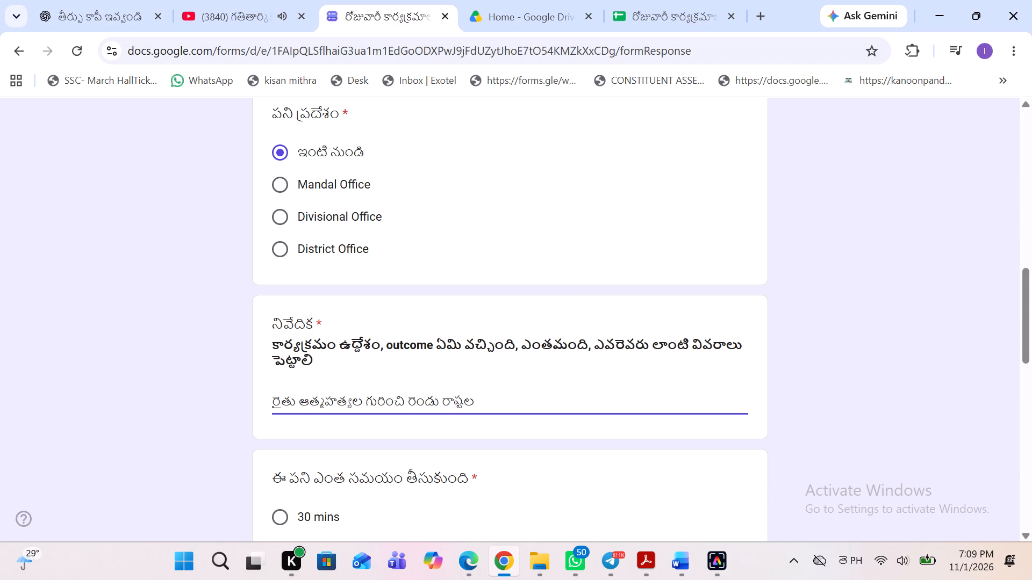
pyautogui.write('news pepar')
pyautogui.press('space')
pyautogui.write('chudadam jarigimdi')
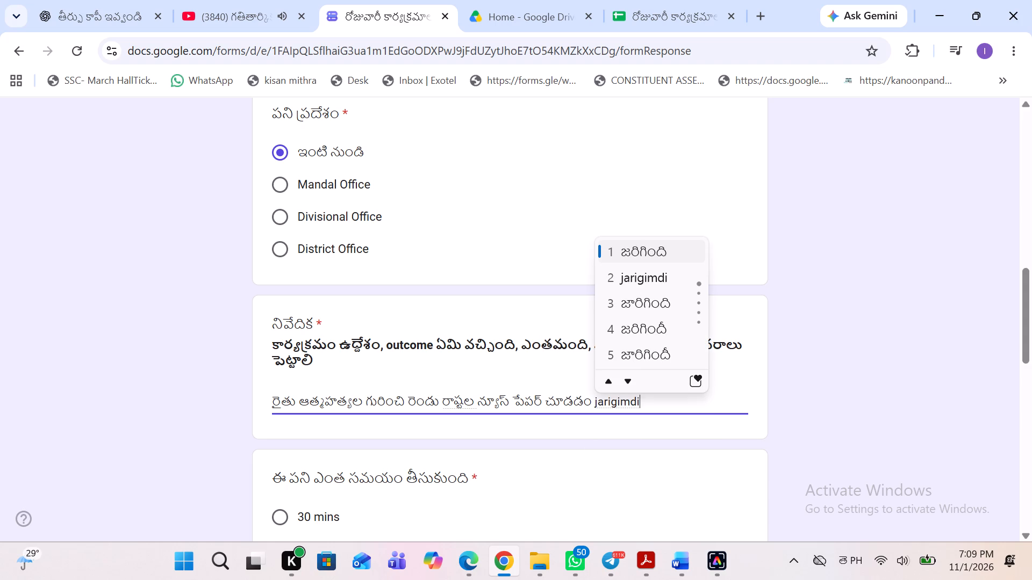
pyautogui.press('space')
pyautogui.press('BackSpace')
# Add a second sentence to the నివేదిక answer beginning ఈ రోజు మెదక్, అదిలాబాద్ జిల్లాలో ఇద్దరు.
pyautogui.write('. ee roju')
pyautogui.press('space')
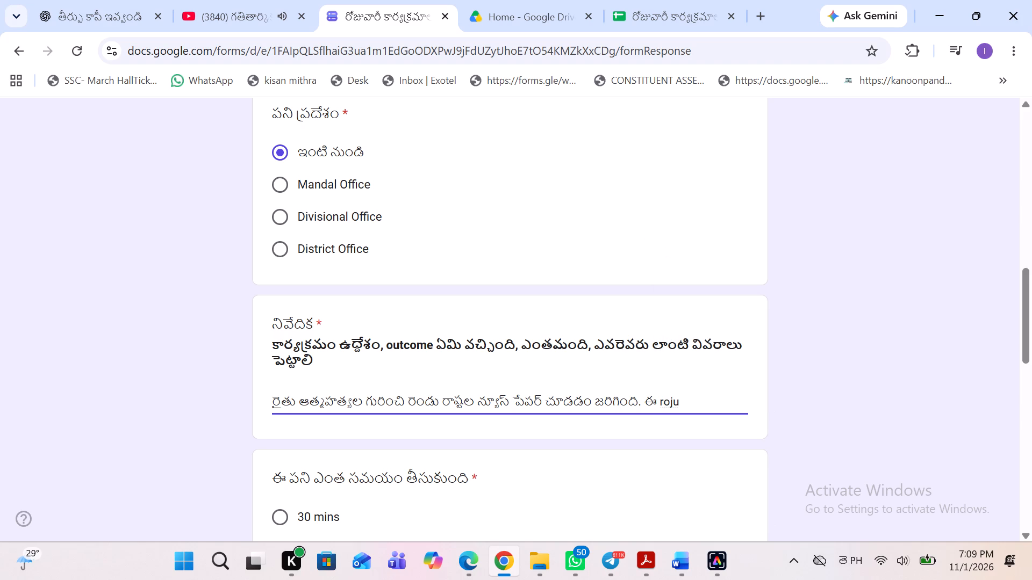
pyautogui.press('l')
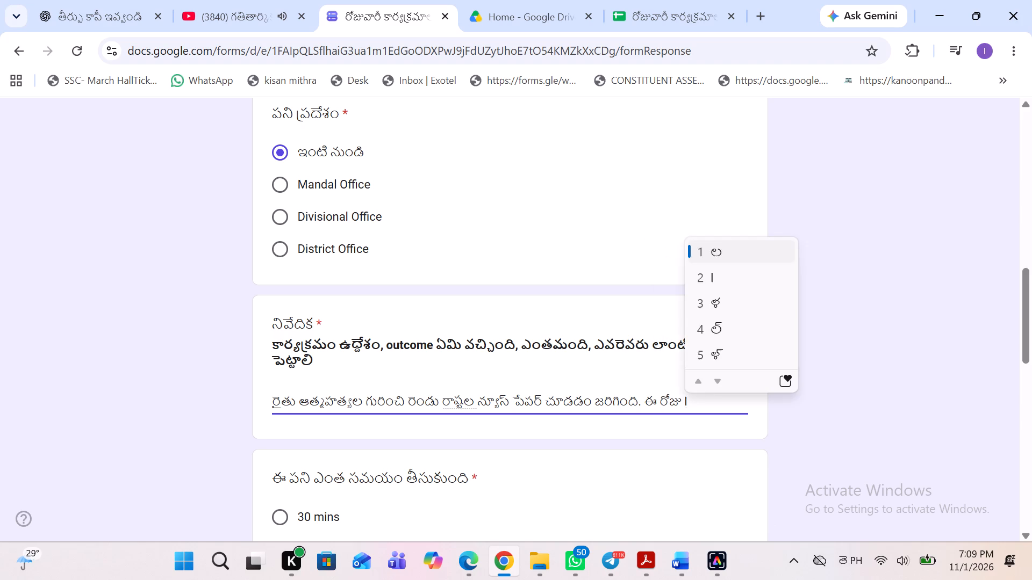
pyautogui.press('BackSpace')
pyautogui.write('medak')
pyautogui.press('space')
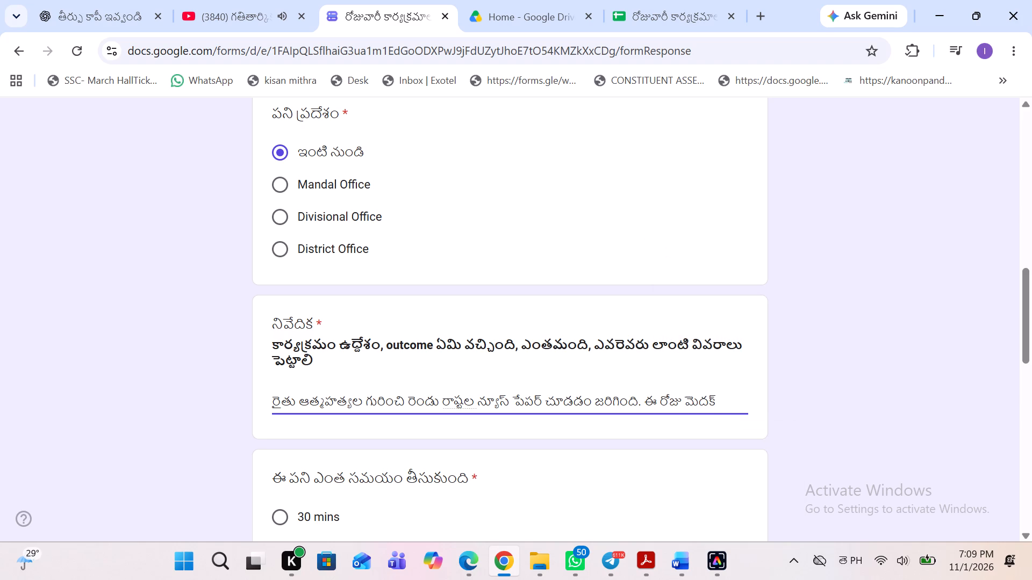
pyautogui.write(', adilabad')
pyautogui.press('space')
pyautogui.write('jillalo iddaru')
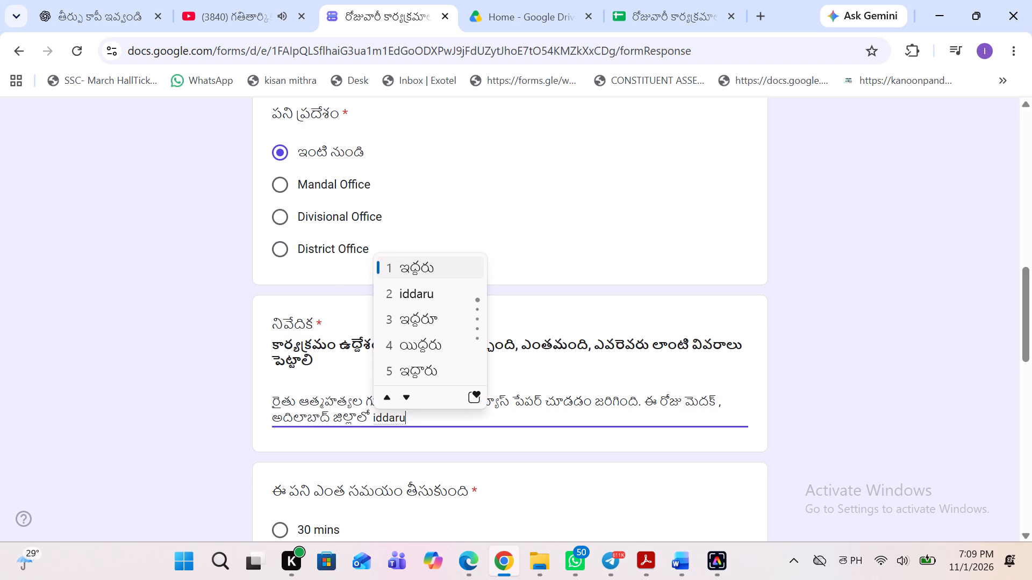
# Finish the second sentence of the నివేదిక answer with రైతు ఆత్మహత్య చేసుకున్నారు.
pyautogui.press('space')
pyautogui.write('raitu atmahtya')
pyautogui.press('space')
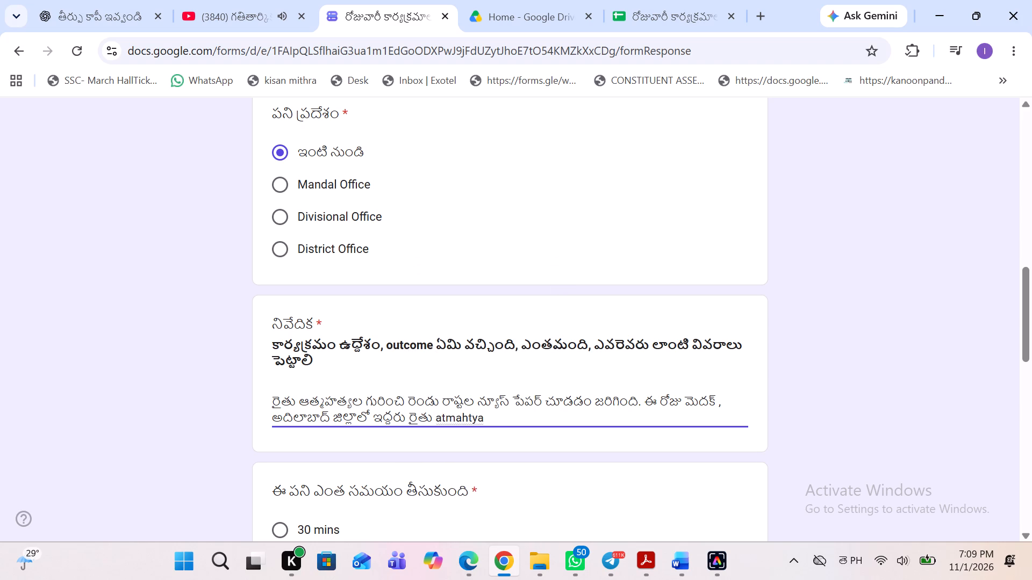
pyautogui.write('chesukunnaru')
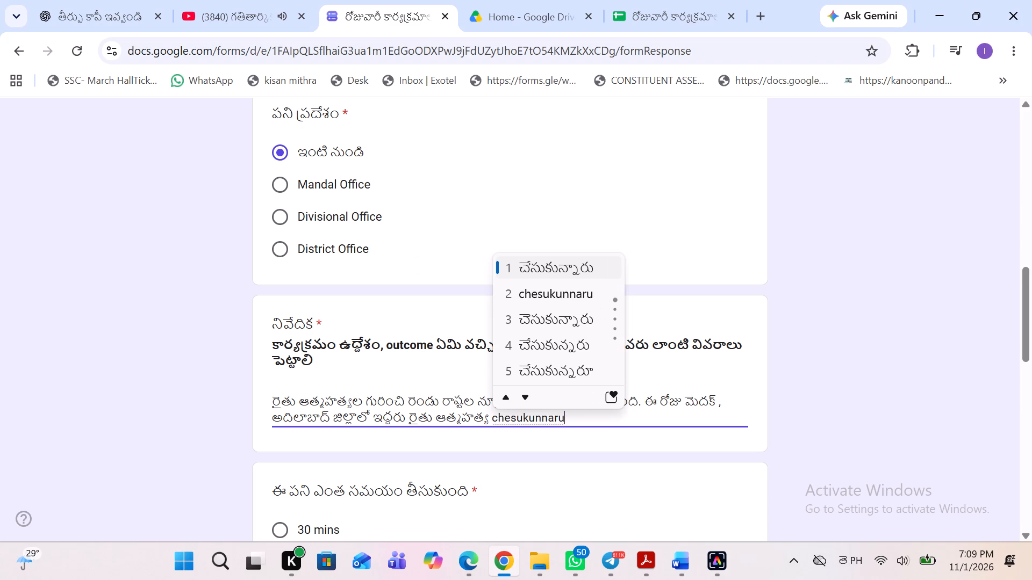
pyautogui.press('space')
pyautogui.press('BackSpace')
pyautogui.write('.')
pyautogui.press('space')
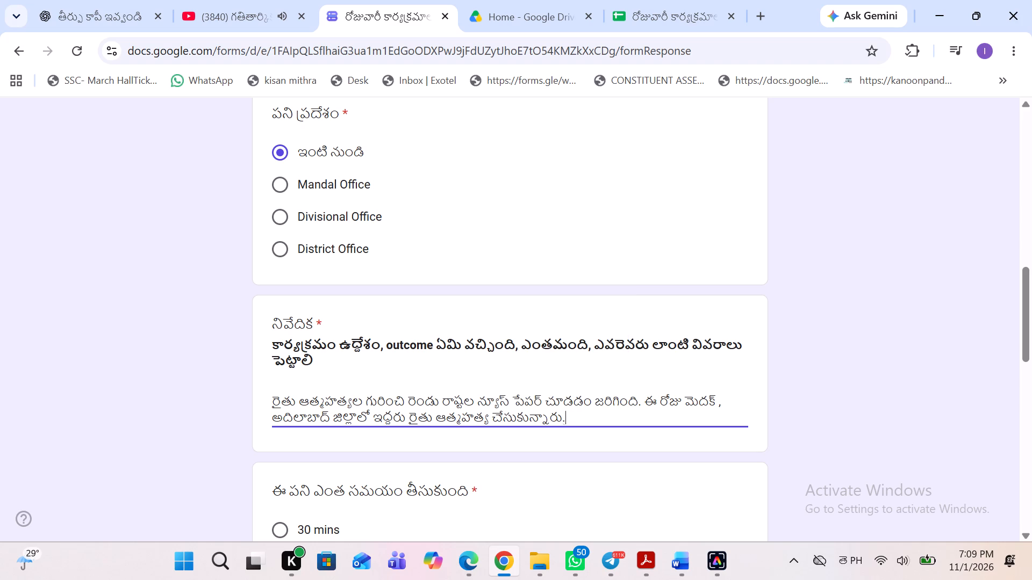
# Set the time taken for the work to Other with the value 5.
pyautogui.scroll(-4, 361, 398)
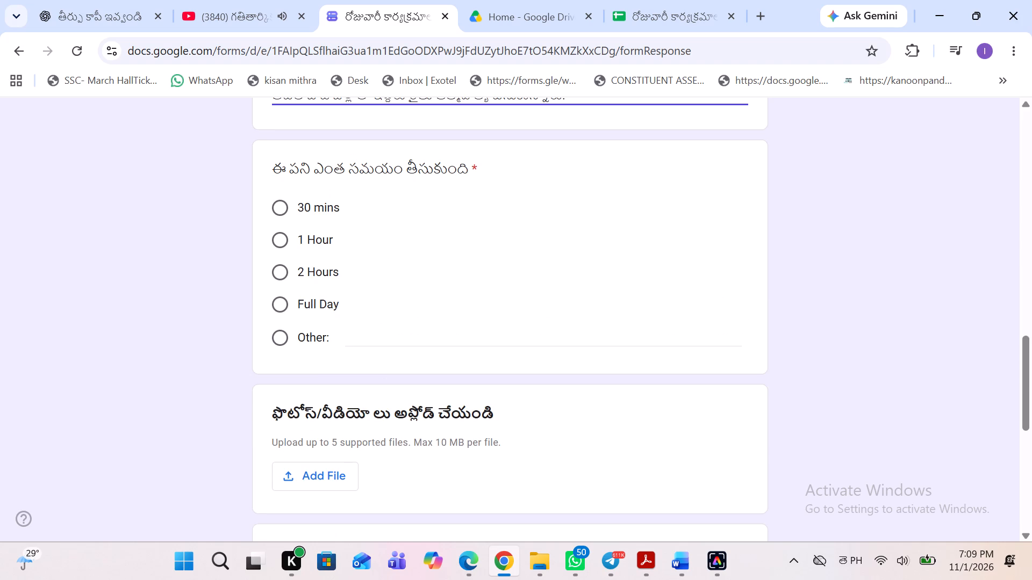
pyautogui.click(380, 339)
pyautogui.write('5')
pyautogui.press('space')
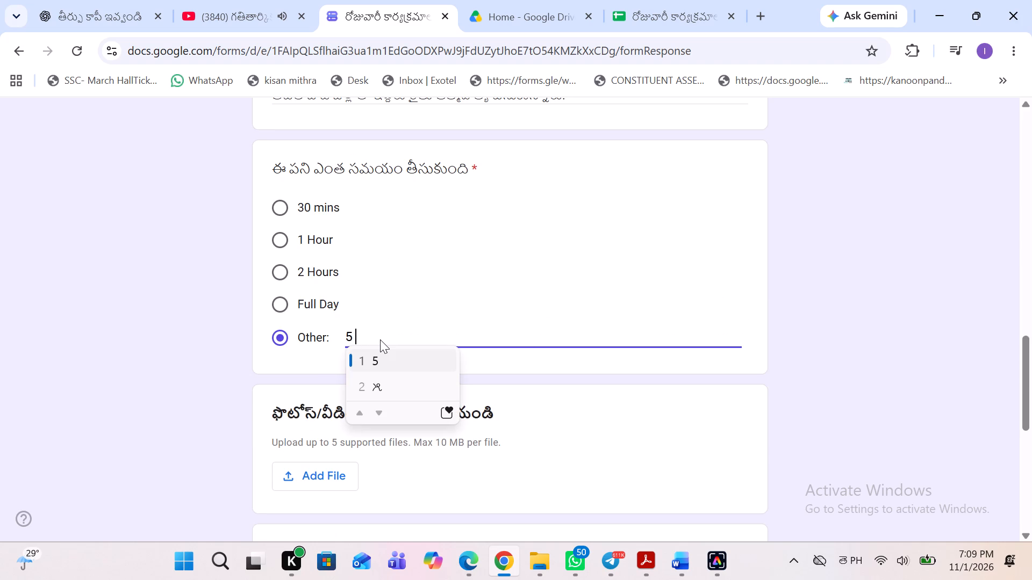
# Attach the two WhatsApp images dated 2026-10-14, from 9.50.56 PM and 10.19.54 PM, in the October 2026 folder.
pyautogui.scroll(-4, 380, 339)
pyautogui.click(309, 153)
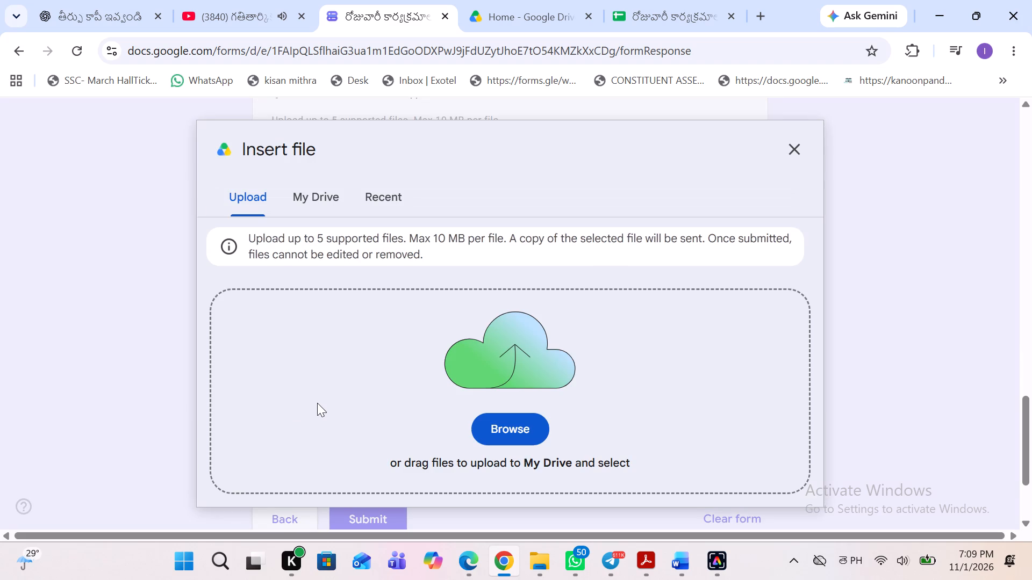
pyautogui.click(505, 424)
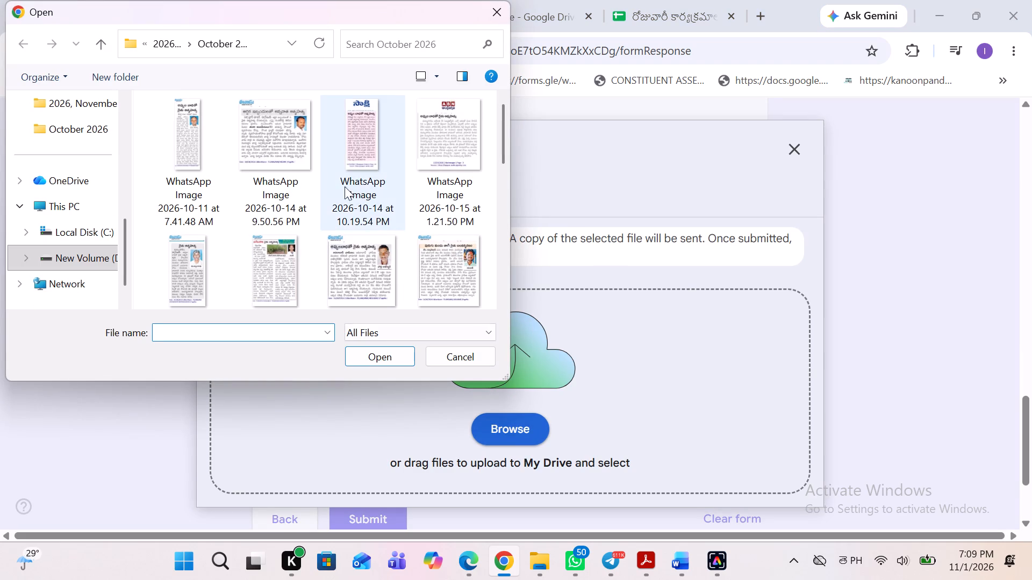
pyautogui.click(298, 141)
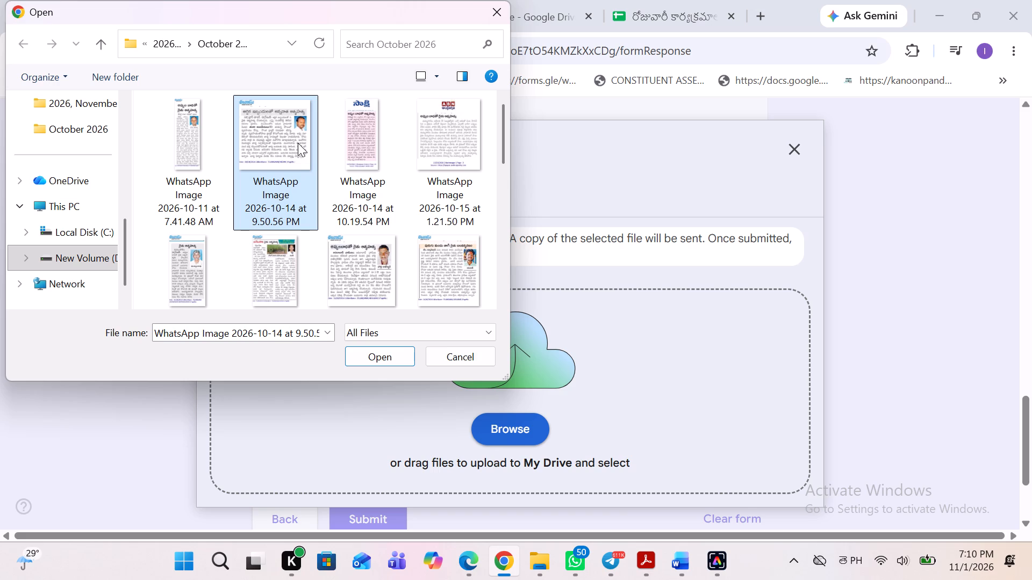
pyautogui.keyDown('ctrl'); pyautogui.click(365, 124); pyautogui.keyUp('ctrl')
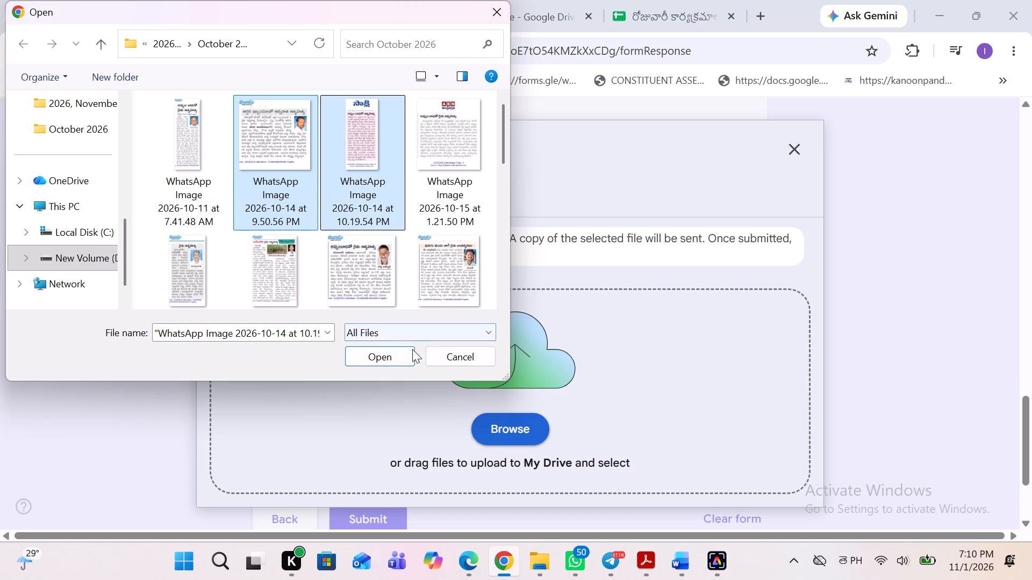
pyautogui.click(380, 353)
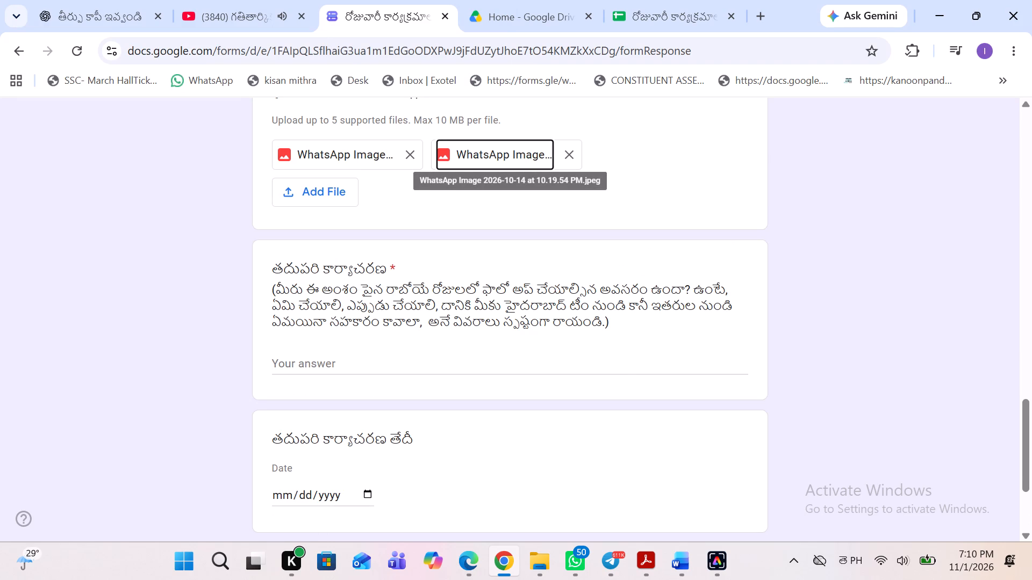
# Enter పాలో అప్ చేయాలి as the తదుపరి కార్యాచరణ answer and submit the form.
pyautogui.click(355, 358)
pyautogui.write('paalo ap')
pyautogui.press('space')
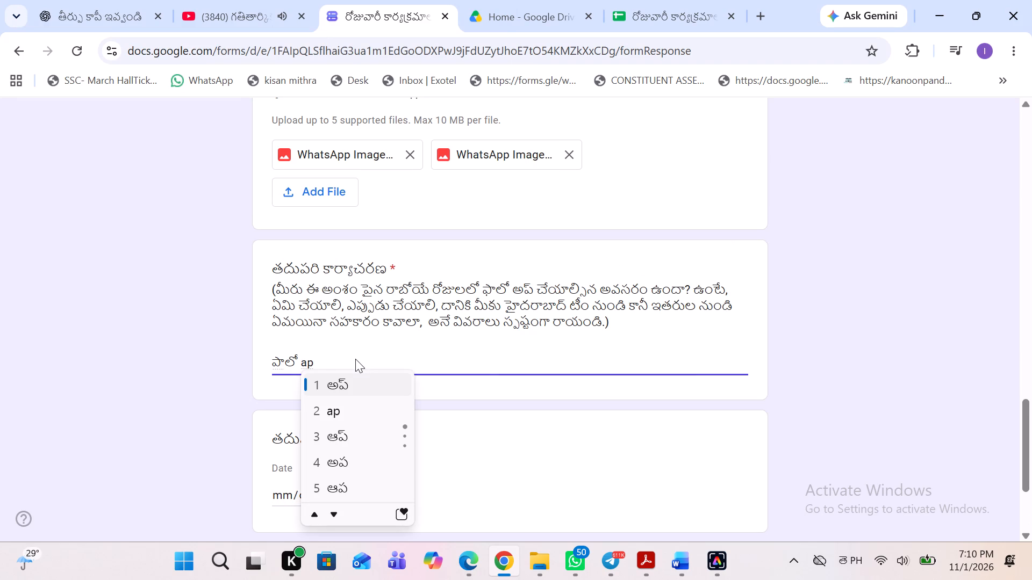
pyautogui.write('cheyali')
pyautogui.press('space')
pyautogui.scroll(-3, 341, 326)
pyautogui.click(355, 387)
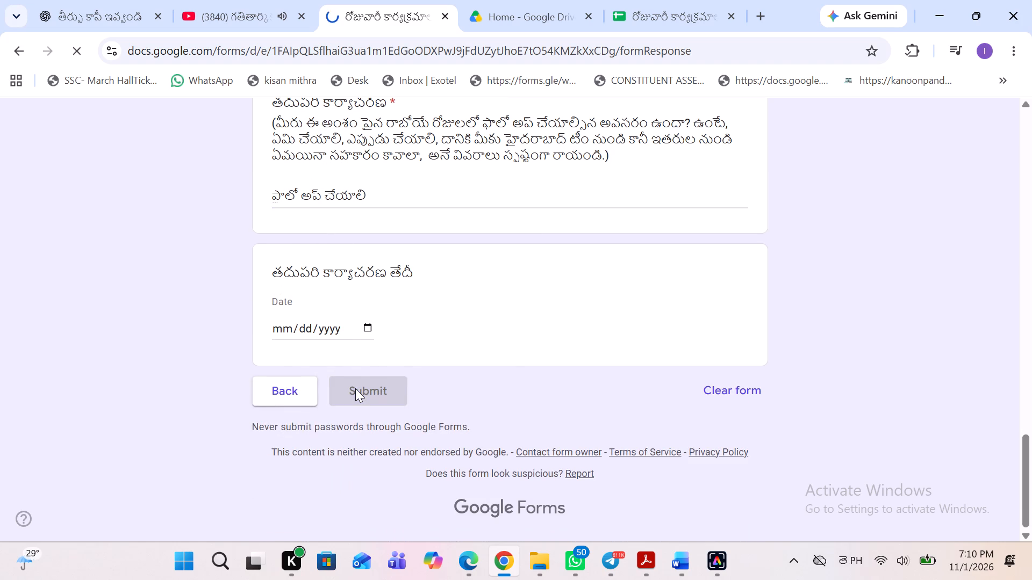
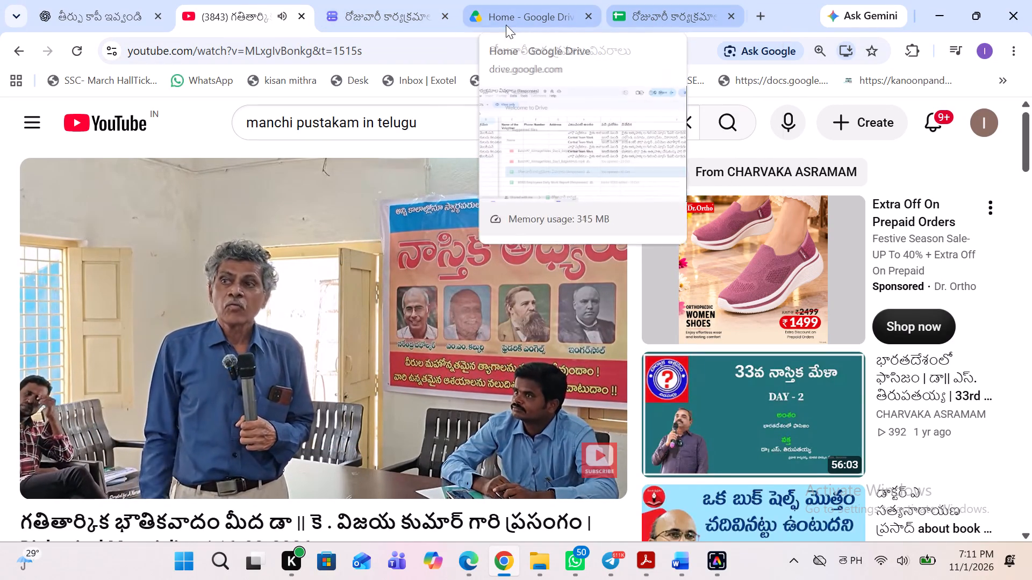
# Return to the రోజువారీ కార్యక్రమాల వివరాలు form in Google Forms and start another blank response.
pyautogui.click(408, 18)
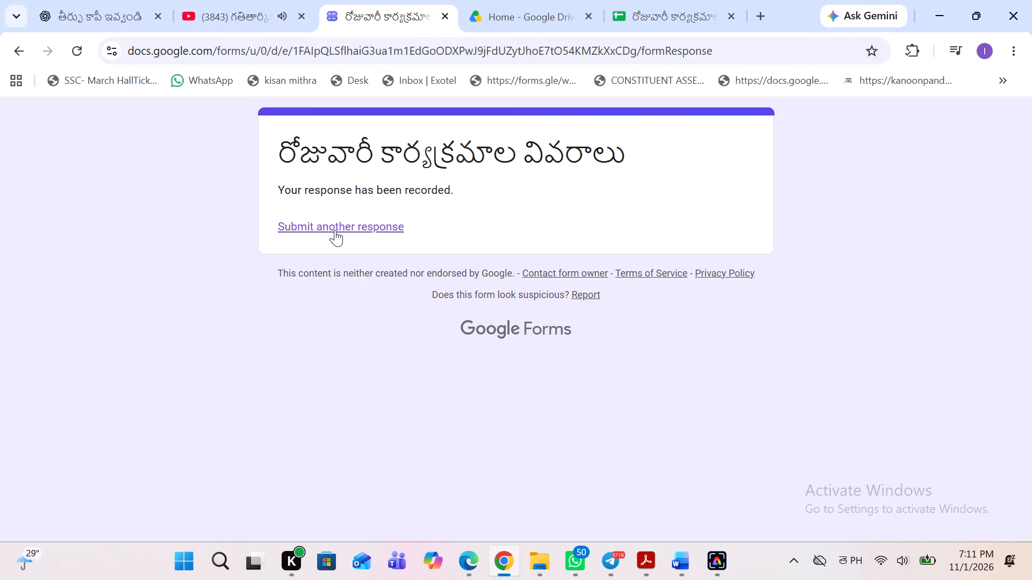
pyautogui.click(335, 230)
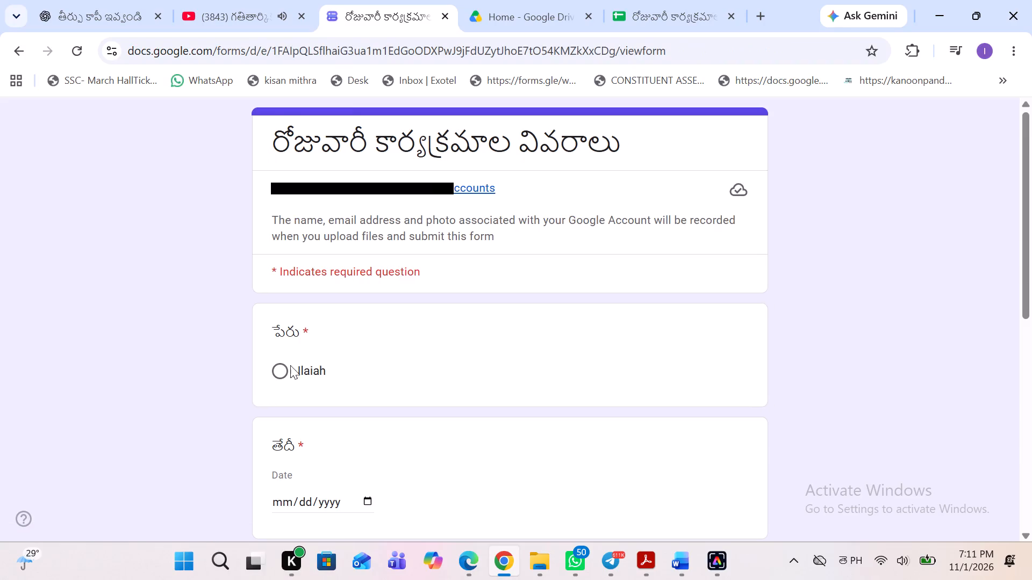
# Choose the listed name, set the date to 10/15/2026, and check it against the latest entries in the responses sheet.
pyautogui.click(284, 369)
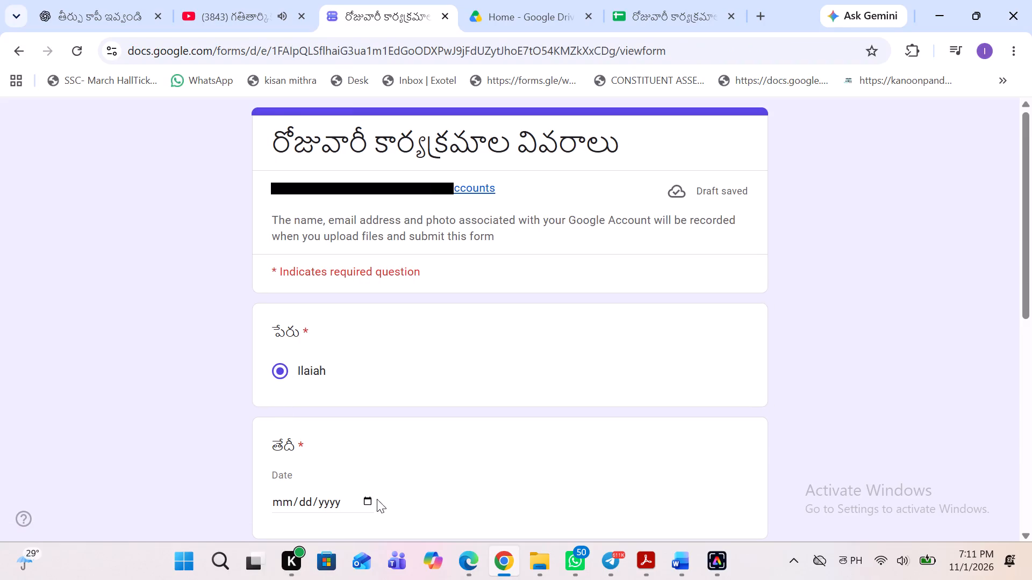
pyautogui.click(371, 501)
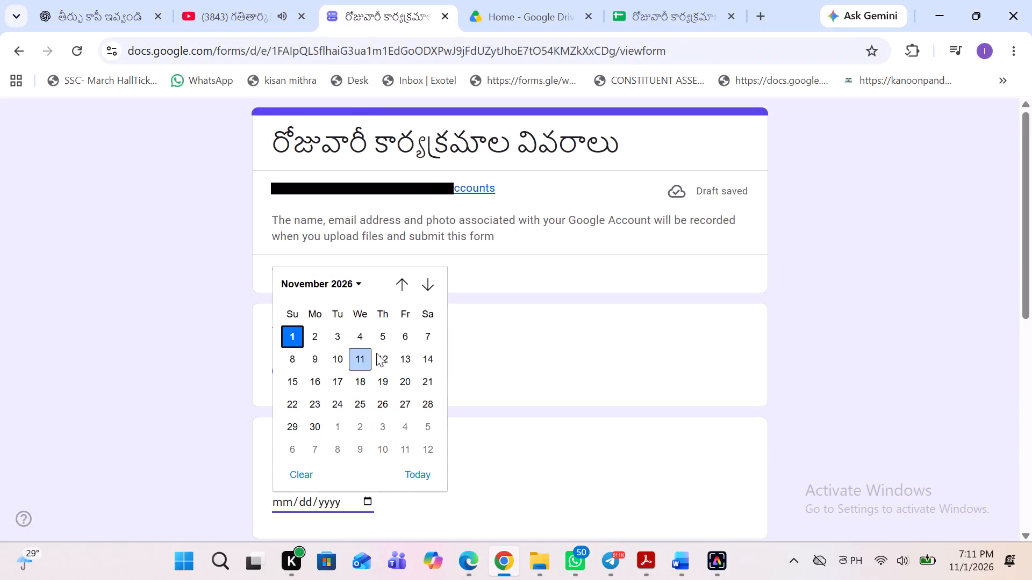
pyautogui.click(397, 277)
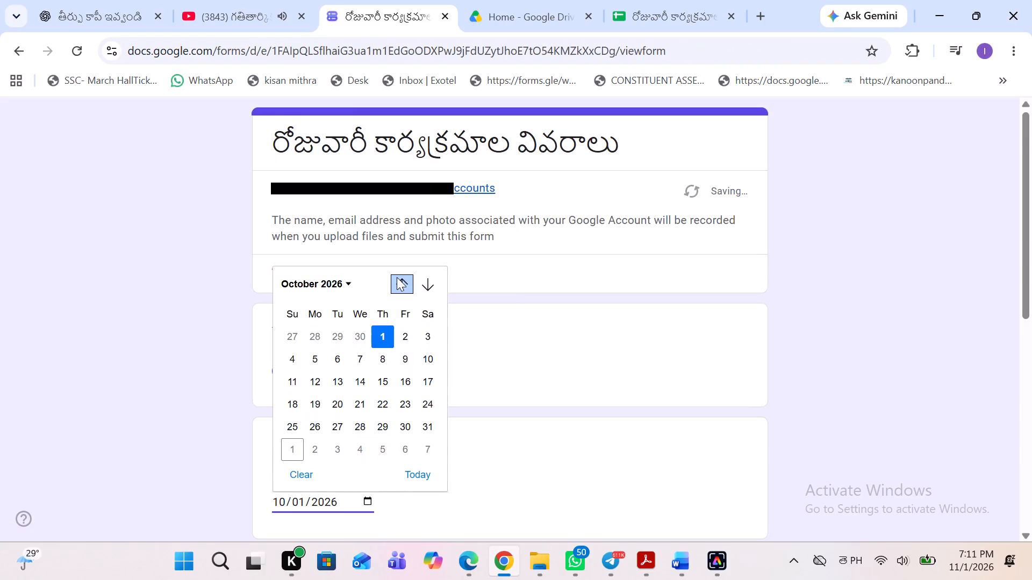
pyautogui.click(389, 383)
pyautogui.click(665, 12)
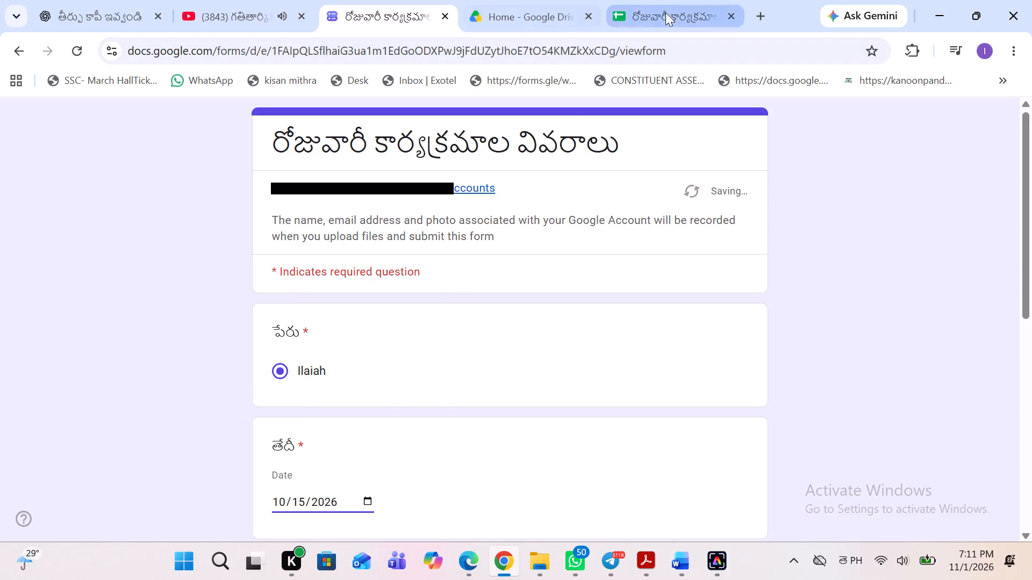
pyautogui.scroll(-1, 366, 382)
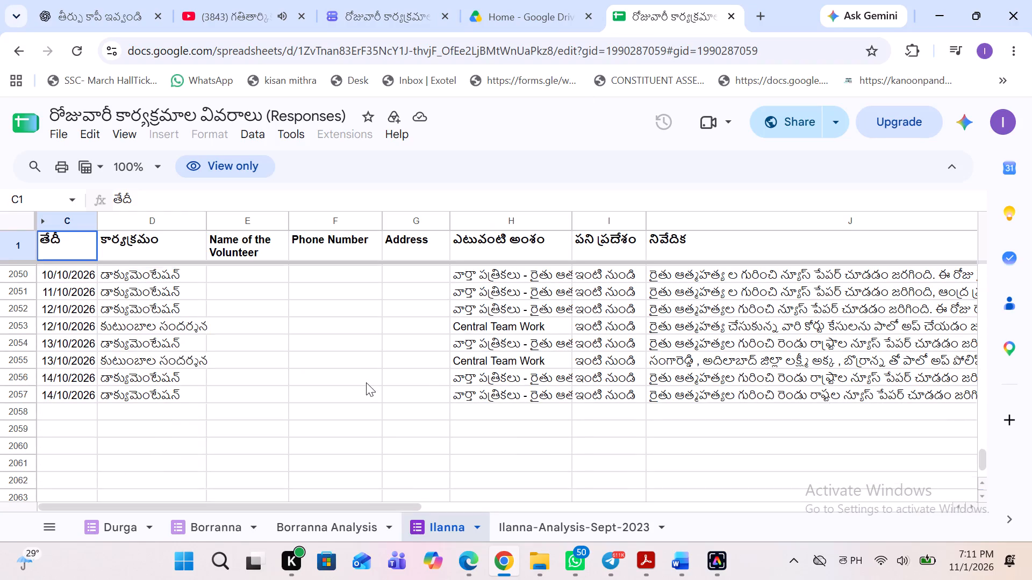
pyautogui.scroll(-1, 366, 382)
pyautogui.scroll(1, 366, 382)
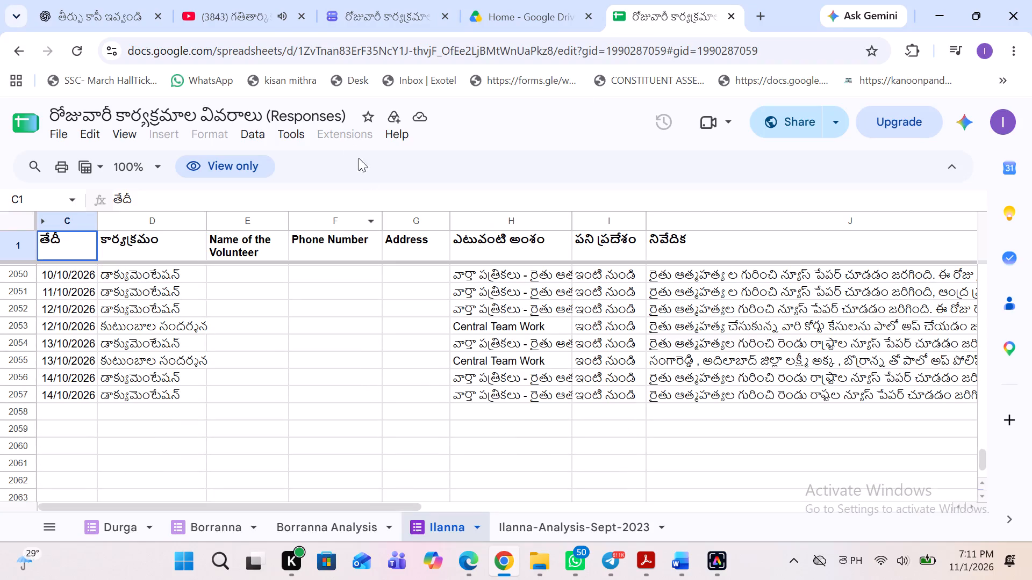
pyautogui.click(395, 13)
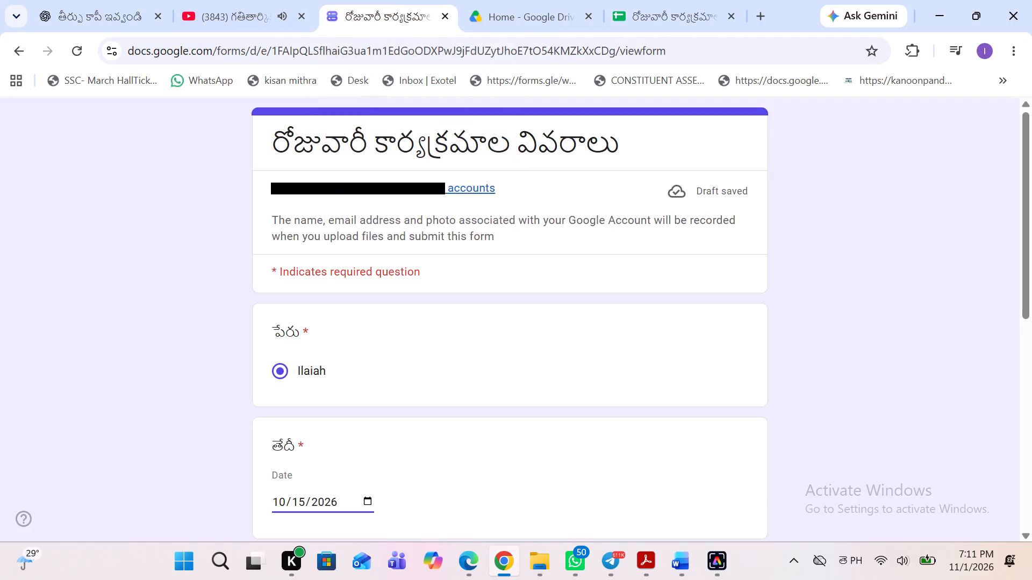
# Set the కార్యక్రమం answer to డాక్యుమెంటేషన్ and continue to the Additional Details section.
pyautogui.scroll(-3, 390, 485)
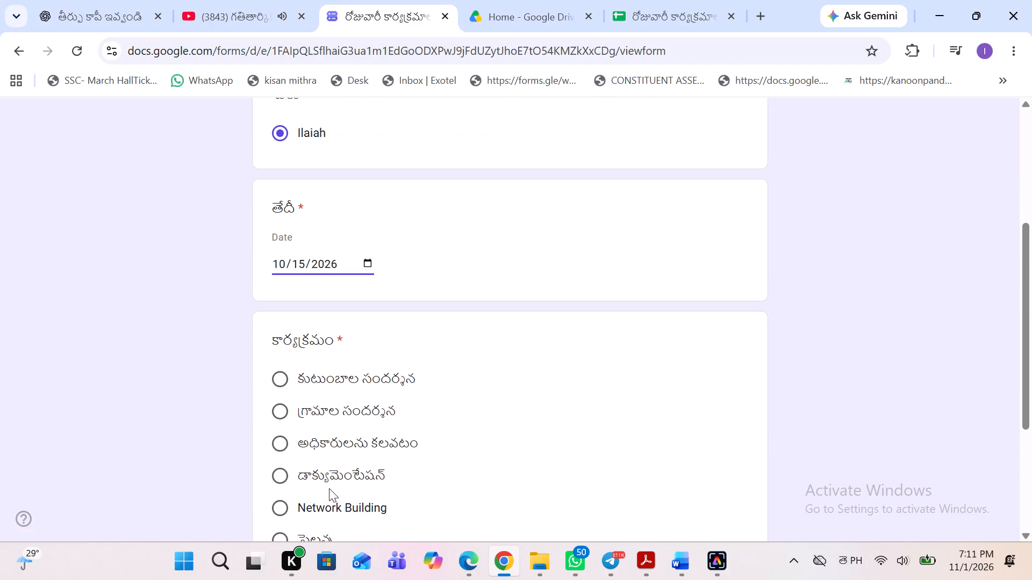
pyautogui.scroll(-2, 329, 488)
pyautogui.click(283, 308)
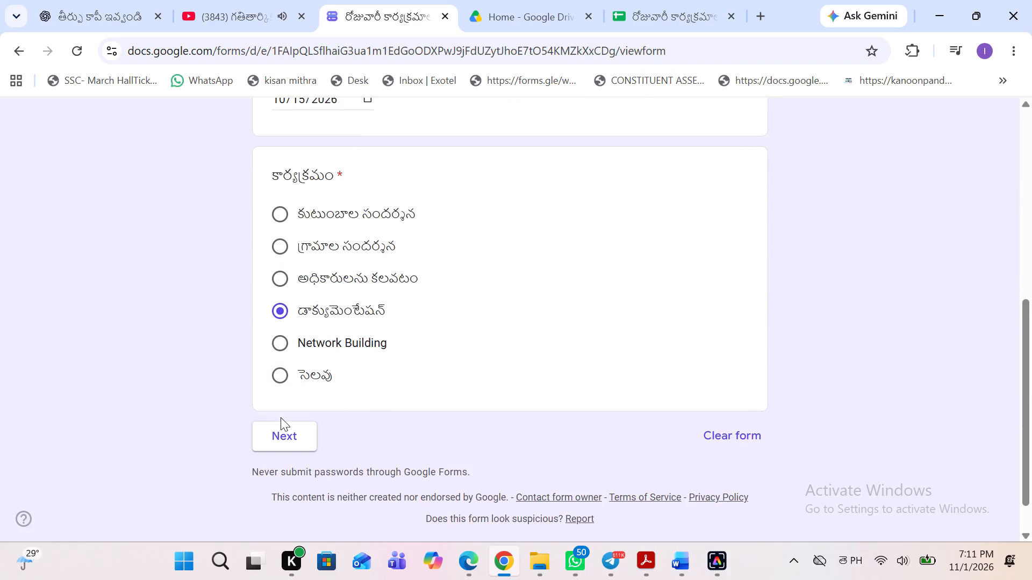
pyautogui.click(282, 434)
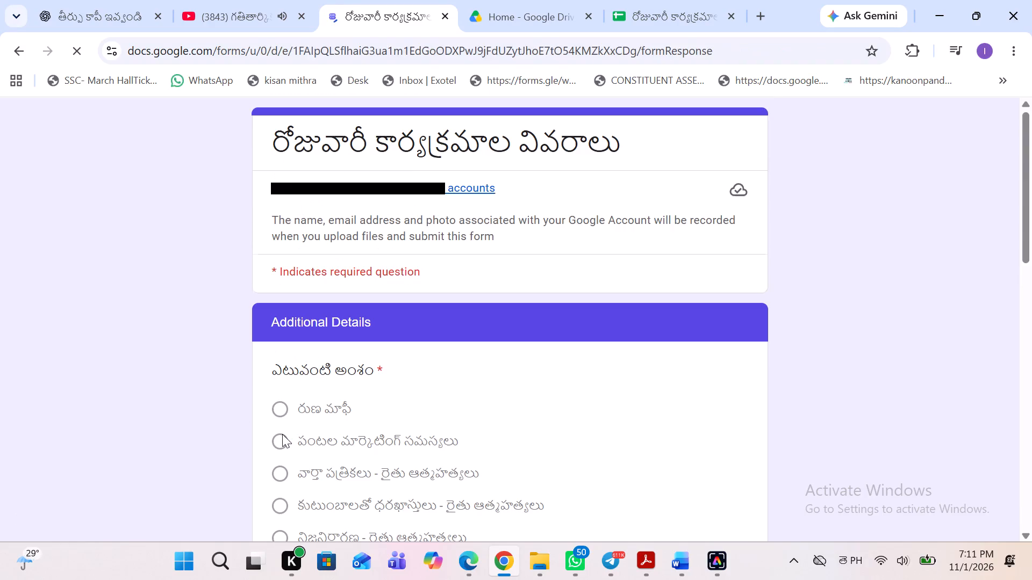
# Choose వార్తా పత్రికలు - రైతు ఆత్మహత్యలు as the subject and ఇంటి నుండి as the work location.
pyautogui.scroll(-3, 282, 434)
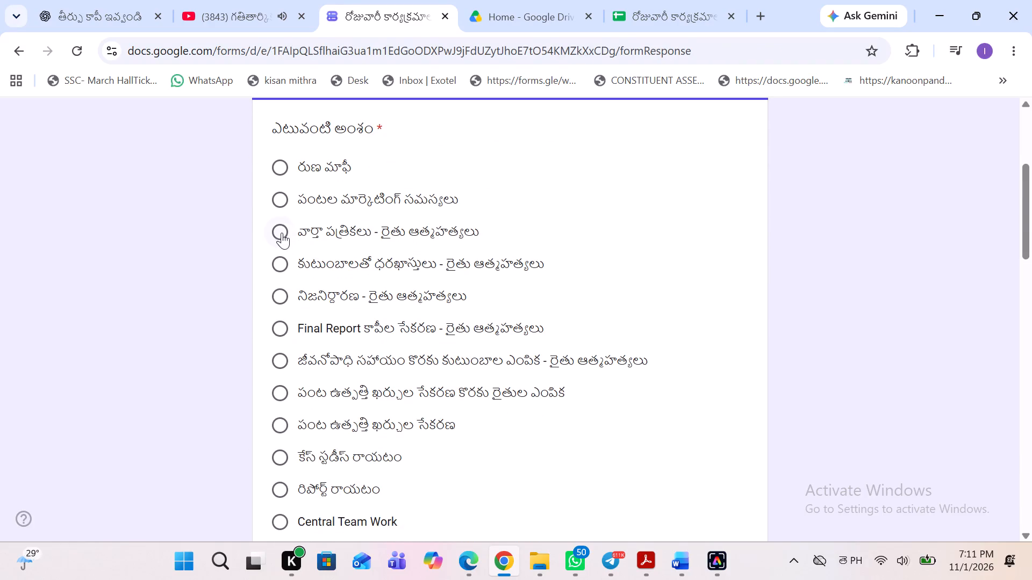
pyautogui.click(281, 231)
pyautogui.scroll(-3, 454, 463)
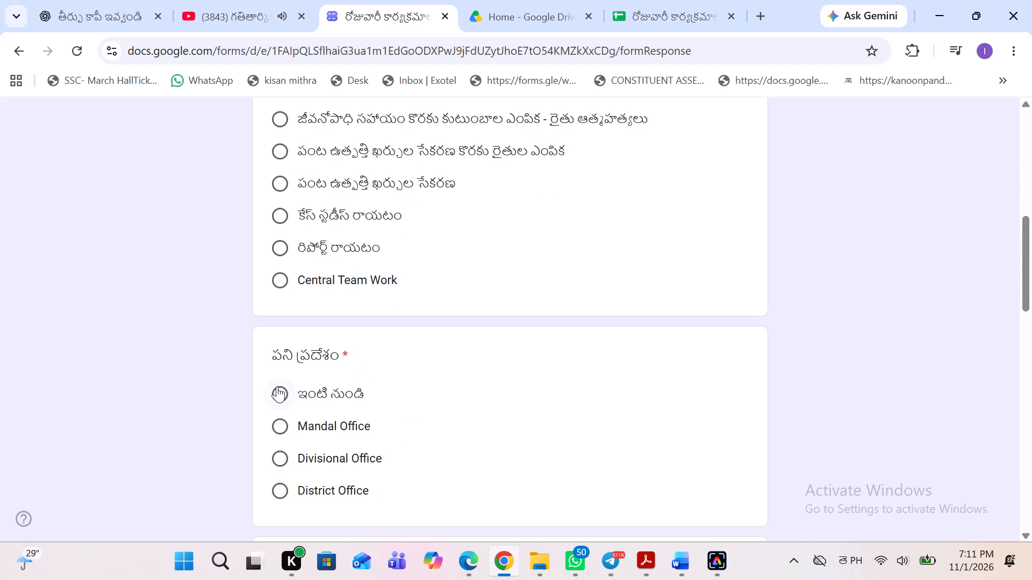
pyautogui.click(278, 387)
# Begin the నివేదిక answer with the sentence రైతు ఆత్మహత్యల గురించి న్యూస్ పేపర్ చూడడం జరిగింది.
pyautogui.scroll(-3, 382, 495)
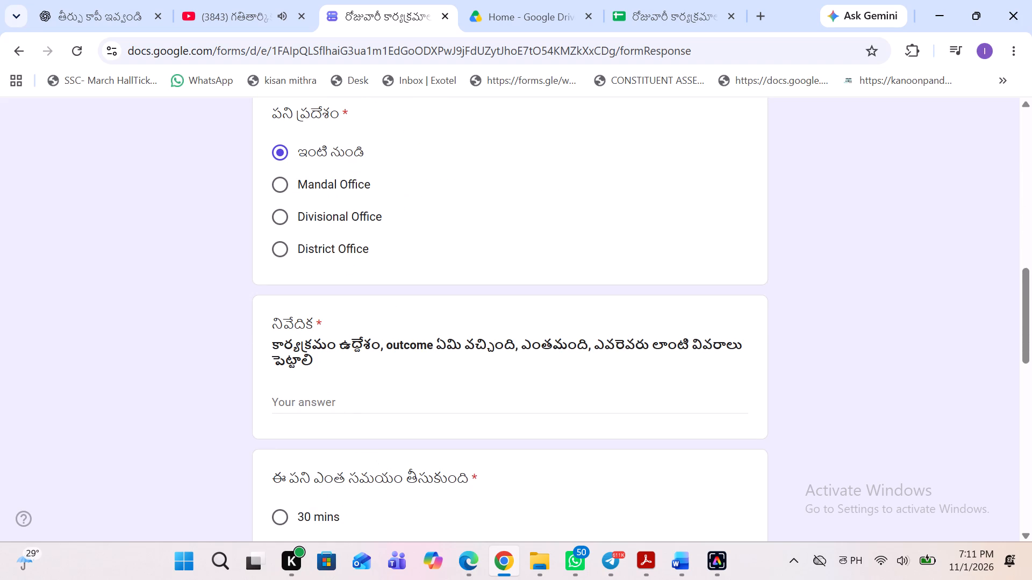
pyautogui.click(347, 399)
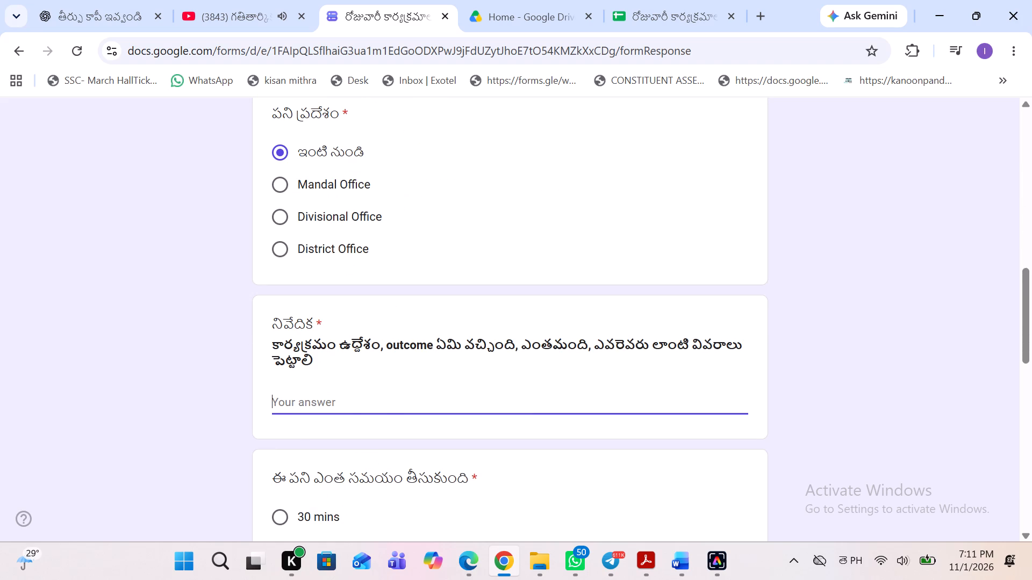
pyautogui.write('raitu atmahtyal')
pyautogui.press('space')
pyautogui.write('gurinchi m')
pyautogui.press('BackSpace')
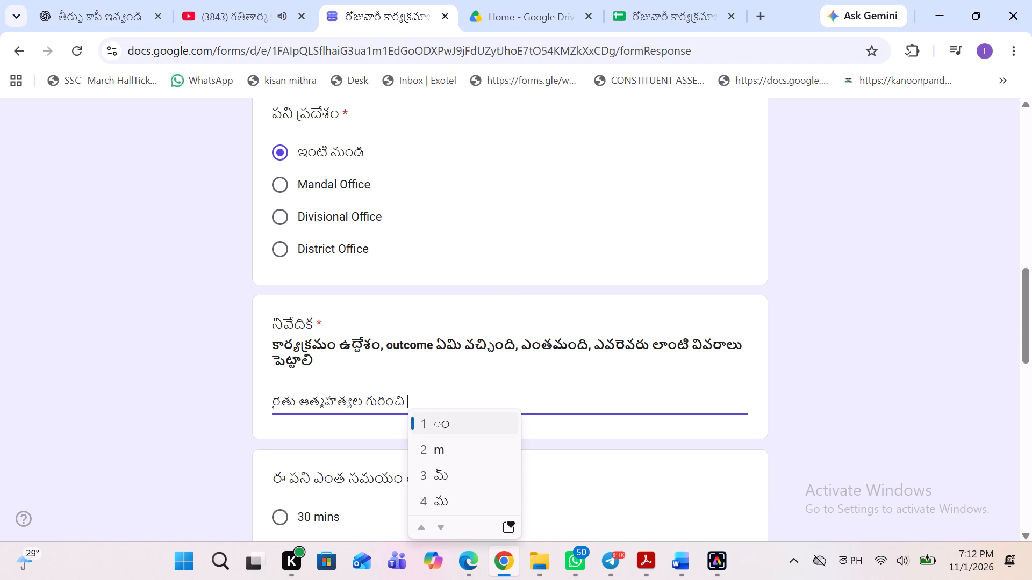
pyautogui.write('news pepar chudadam jarigimdi')
pyautogui.press('space')
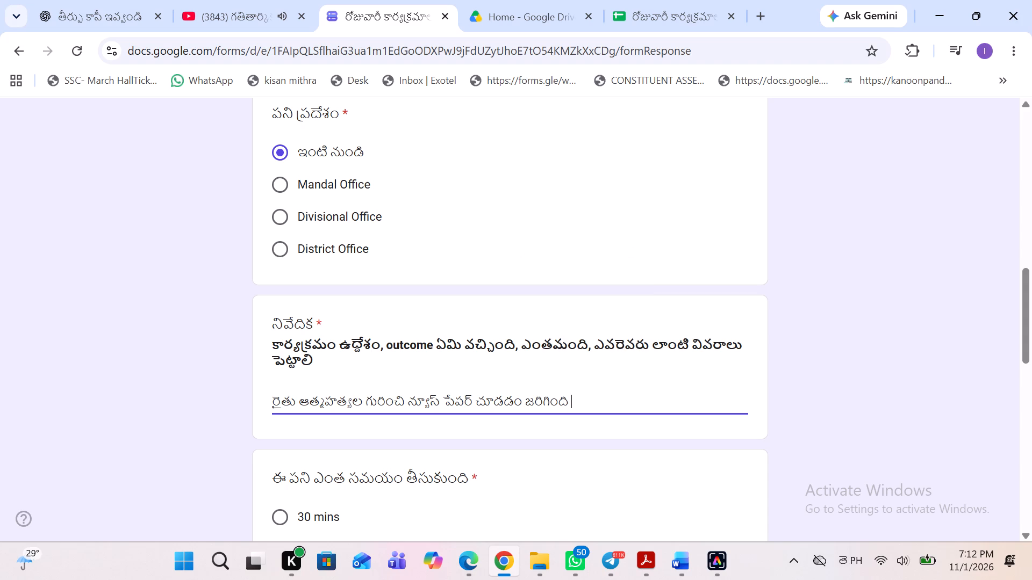
pyautogui.press('BackSpace')
# Add a second sentence to the నివేదిక answer: ఈ రోజు రైతు ఆత్మహత్యలు కనిపించ లేదు.
pyautogui.write('. ee roju')
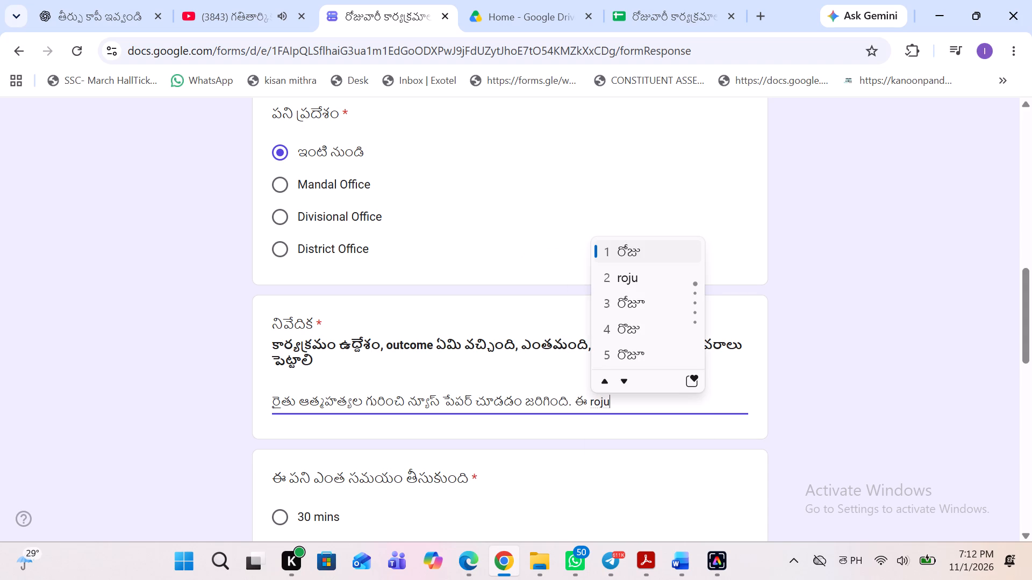
pyautogui.press('space')
pyautogui.write('raitu atmahtyalu kanipincha le')
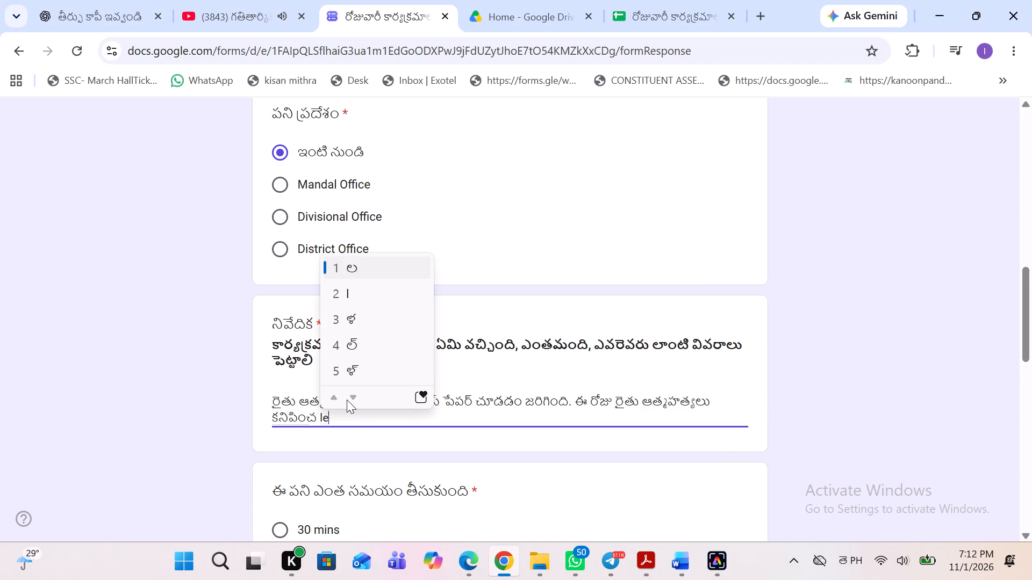
pyautogui.write('du')
pyautogui.press('space')
pyautogui.press('BackSpace')
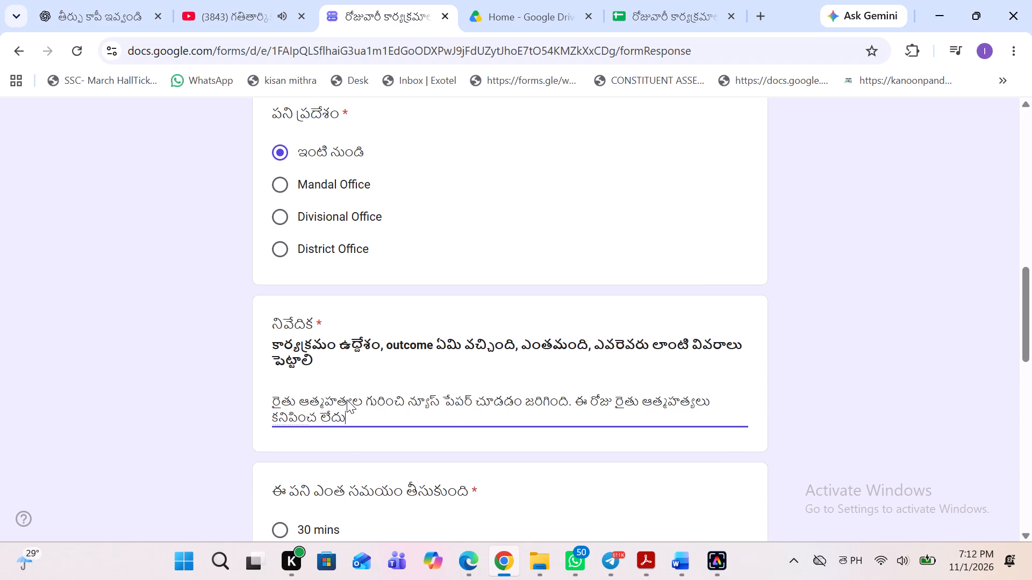
pyautogui.write('.')
pyautogui.press('space')
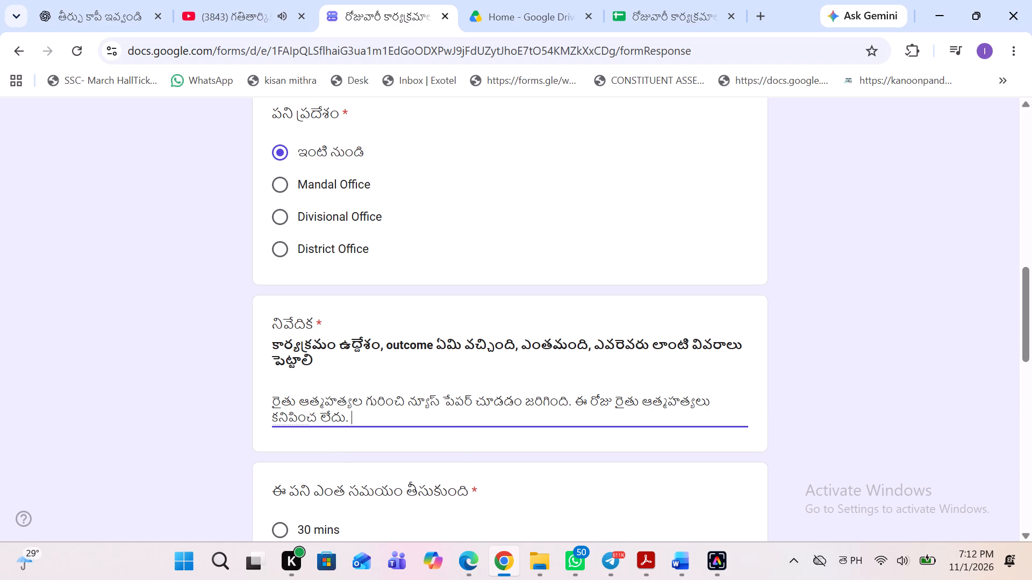
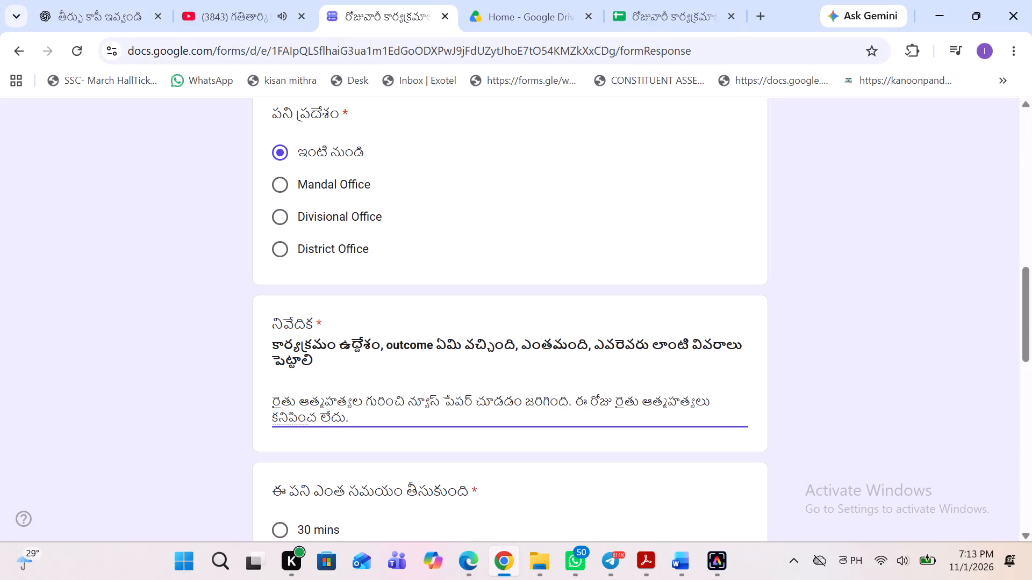
# Insert , మెదక్ , బద్ర ది కొత్తగూడెం జిల్లా లో ఇద్దరు after ఈ రోజు in the నివేదిక answer.
pyautogui.click(612, 402)
pyautogui.write(', medak')
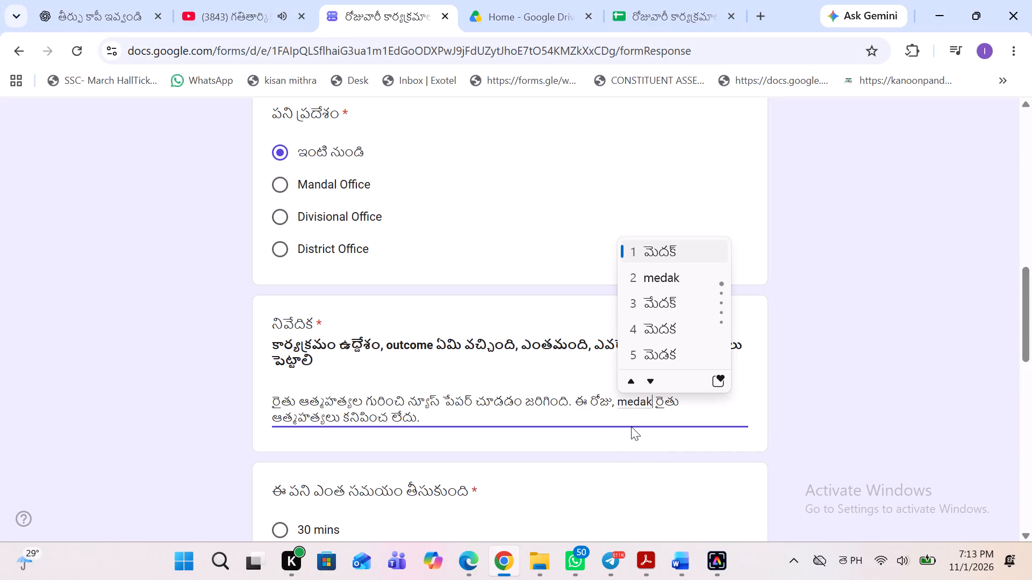
pyautogui.press('space')
pyautogui.write(',')
pyautogui.press('space')
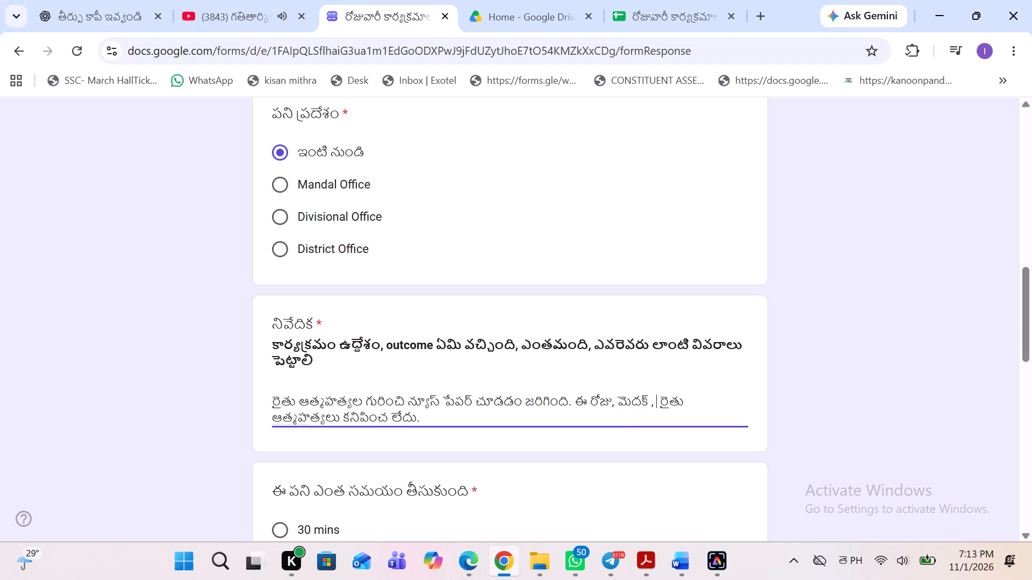
pyautogui.write('badradi')
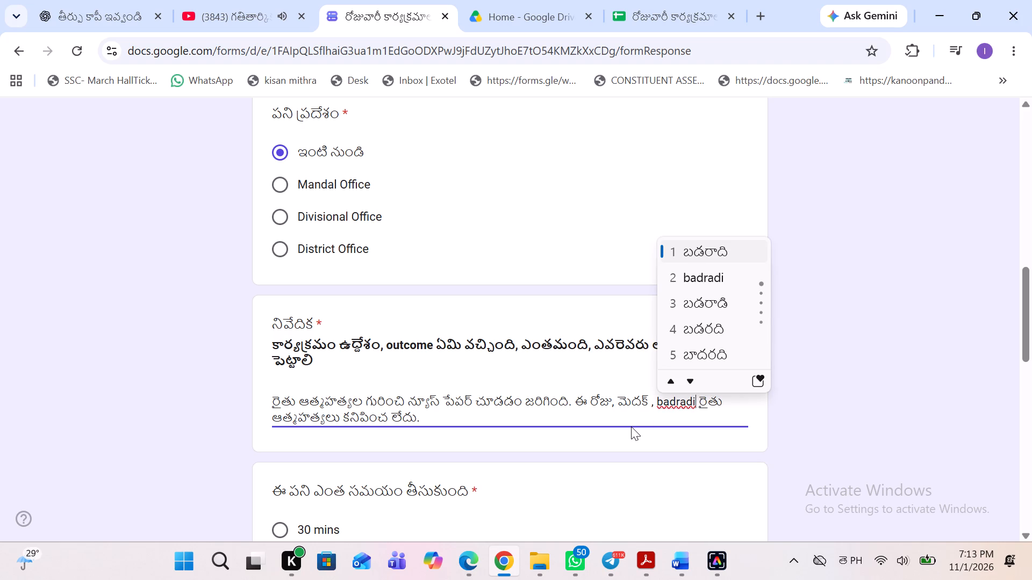
pyautogui.press('BackSpace')
pyautogui.press('BackSpace')
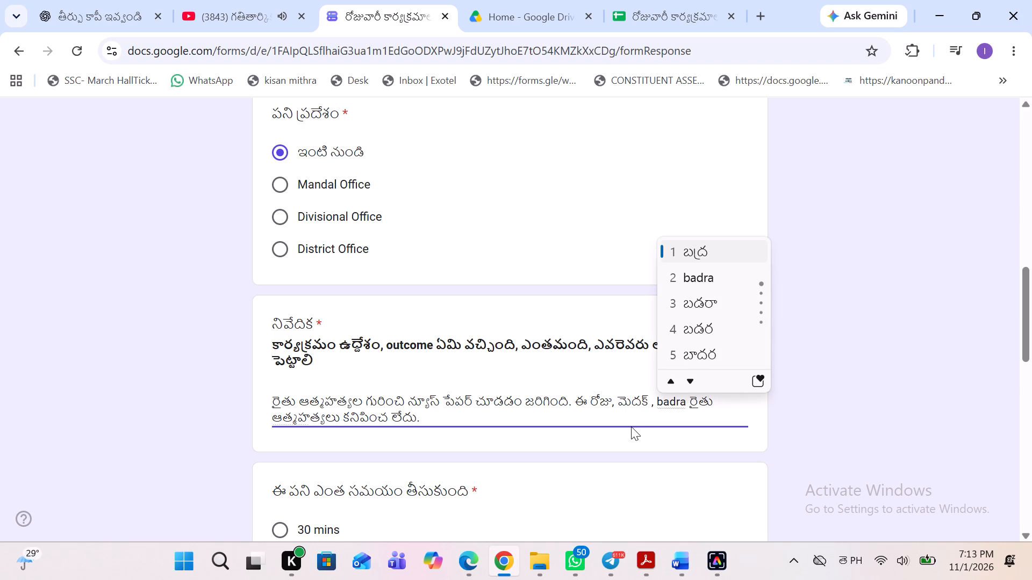
pyautogui.press('a')
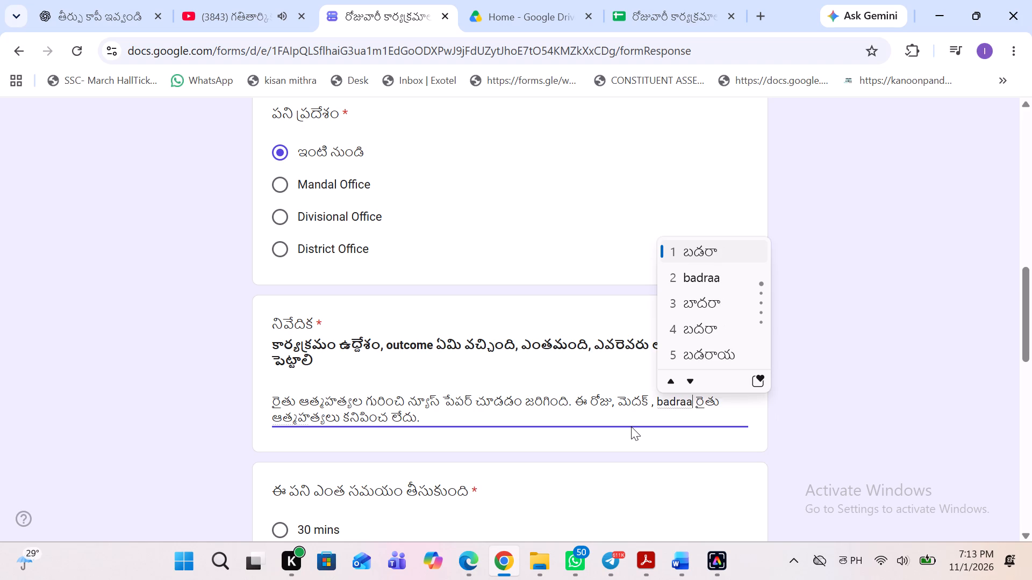
pyautogui.press('BackSpace')
pyautogui.press('BackSpace')
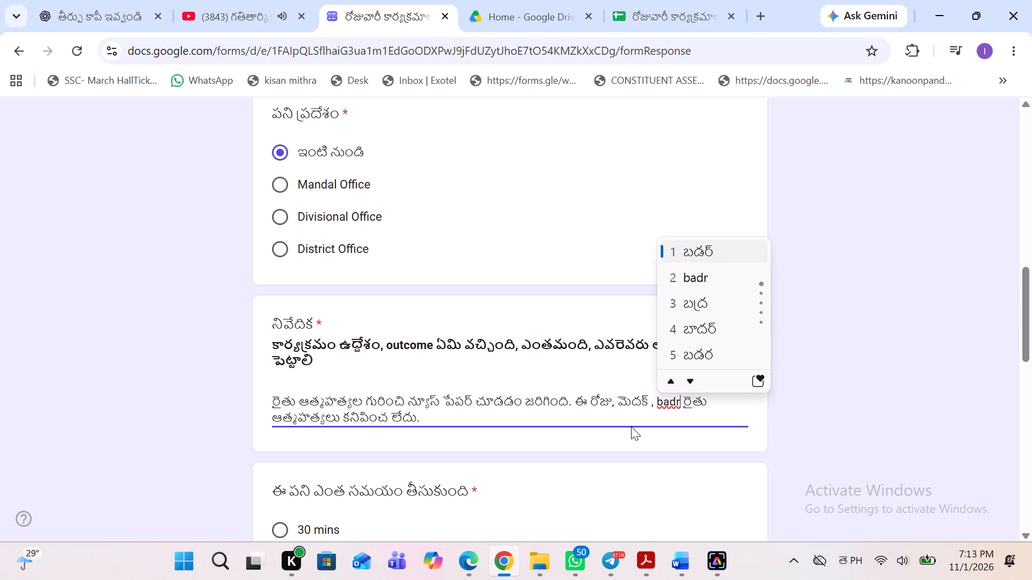
pyautogui.write('3di')
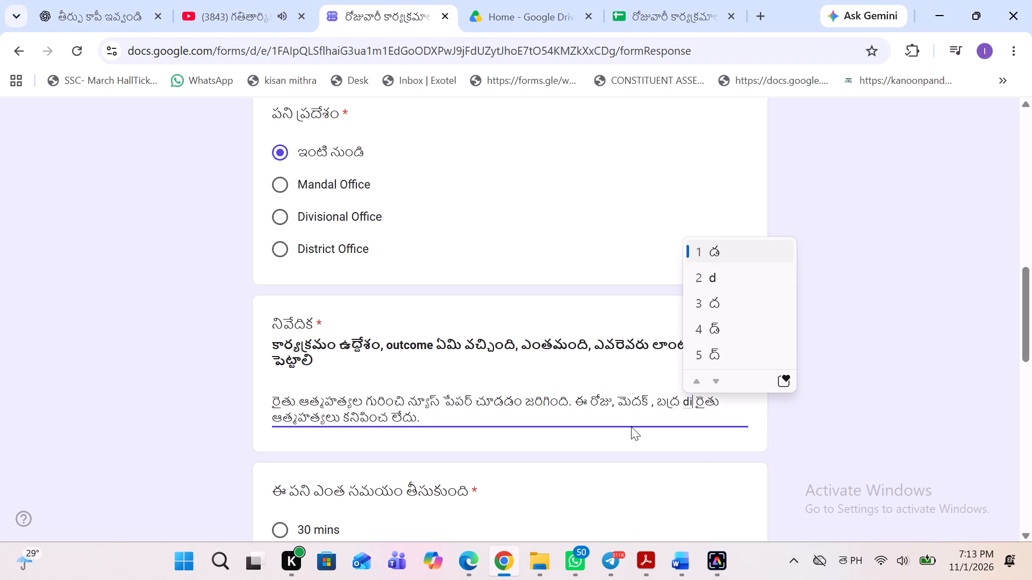
pyautogui.write('3kothagudem')
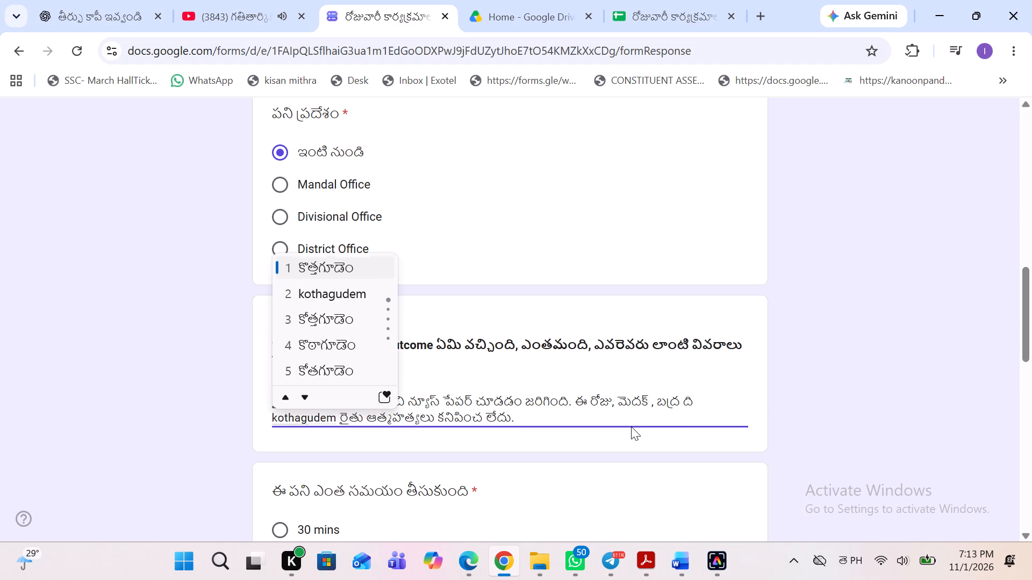
pyautogui.press('space')
pyautogui.write('jillo')
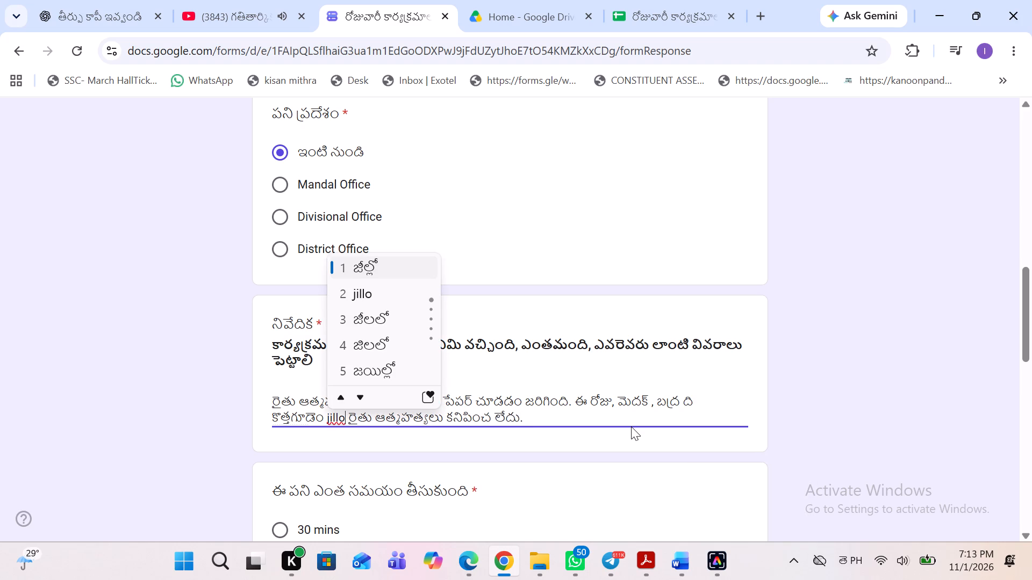
pyautogui.press('BackSpace')
pyautogui.press('BackSpace')
pyautogui.write('la lo')
pyautogui.press('space')
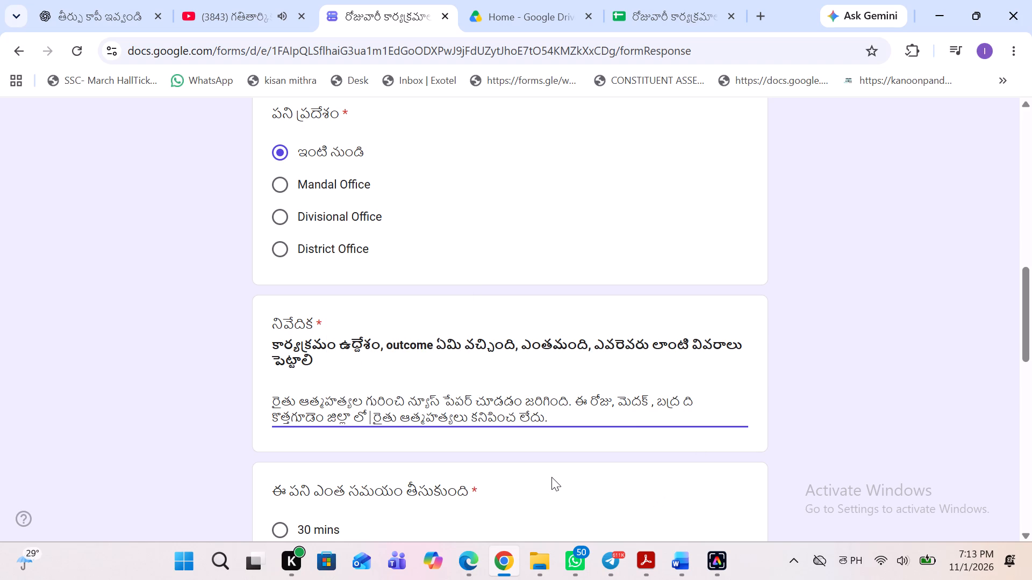
pyautogui.write('iddaru')
pyautogui.press('space')
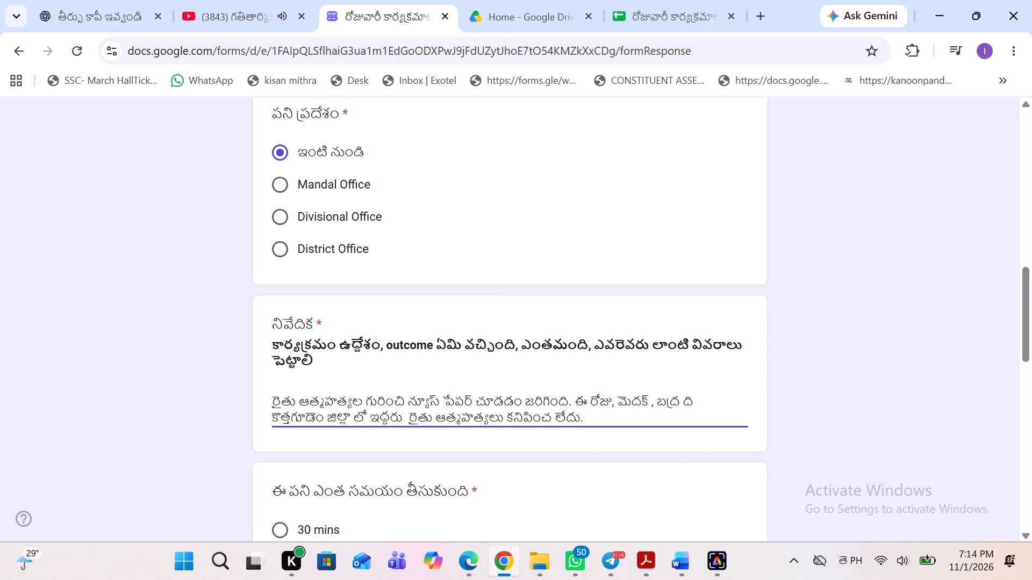
# Reword the end of the నివేదిక answer, replacing కనిపించ లేదు with చేసుకున్నారు and making రైతు plural as రైతులు.
pyautogui.moveTo(591, 414); pyautogui.dragTo(514, 419)
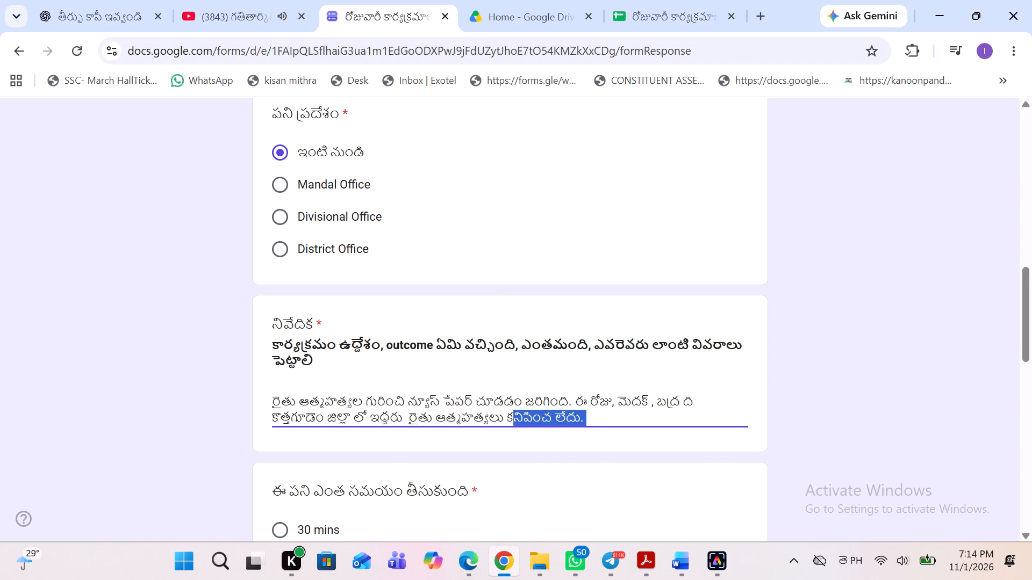
pyautogui.moveTo(514, 419); pyautogui.dragTo(506, 421)
pyautogui.press('Delete')
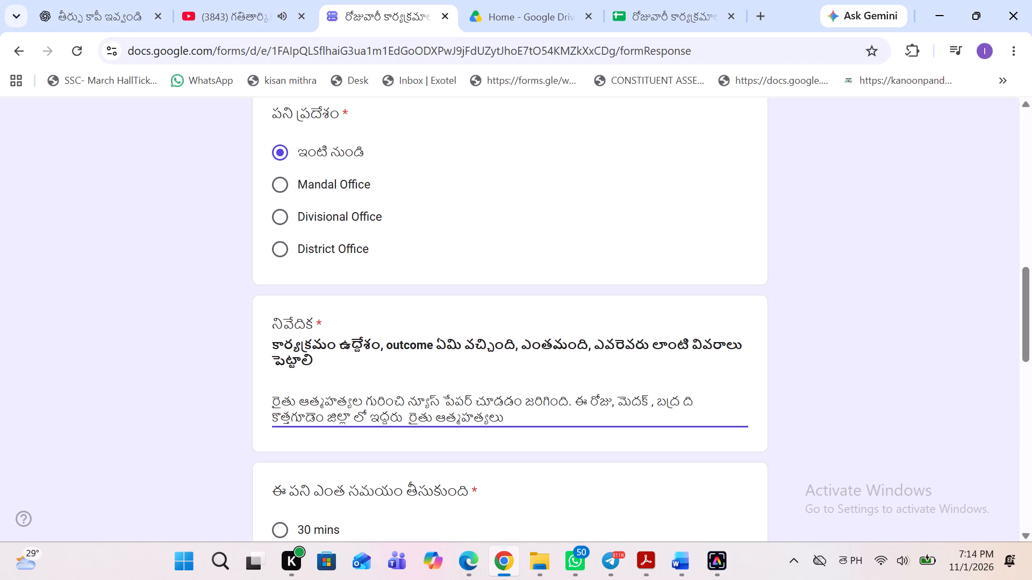
pyautogui.click(433, 418)
pyautogui.write('lu')
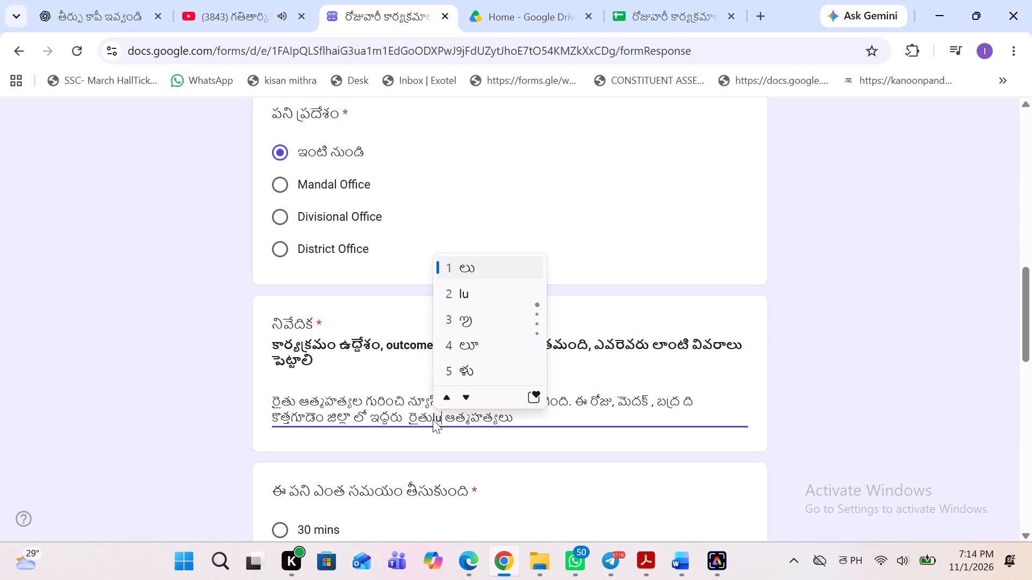
pyautogui.press('space')
pyautogui.click(526, 418)
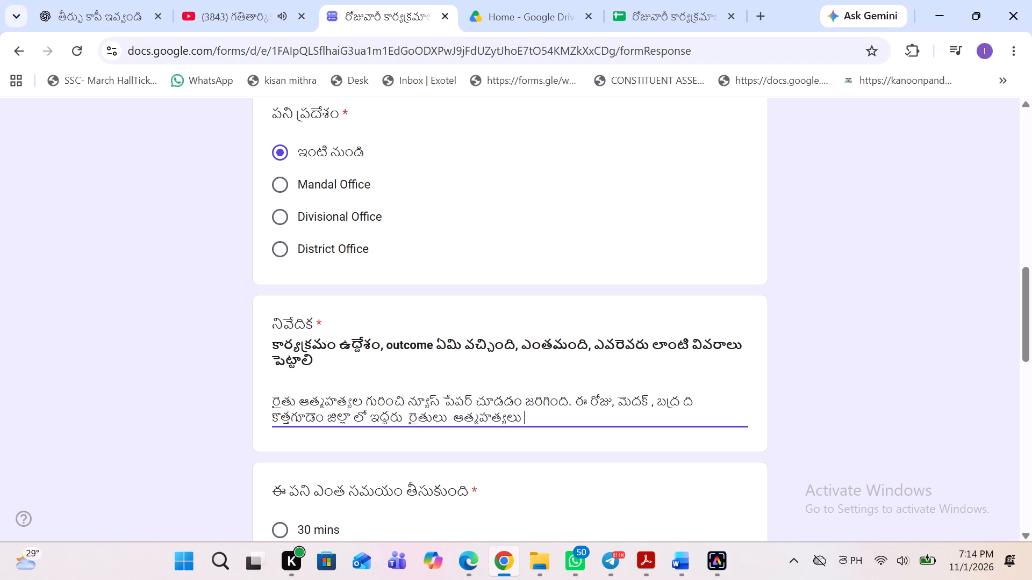
pyautogui.press('BackSpace')
pyautogui.press('BackSpace')
pyautogui.press('BackSpace')
pyautogui.press('space')
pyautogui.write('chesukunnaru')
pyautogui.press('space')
# Change ఆత్మహత్యలు to ఆత్మహత్య చేసుకున్నారు at the end of the నివేదిక answer and close the sentence with a full stop.
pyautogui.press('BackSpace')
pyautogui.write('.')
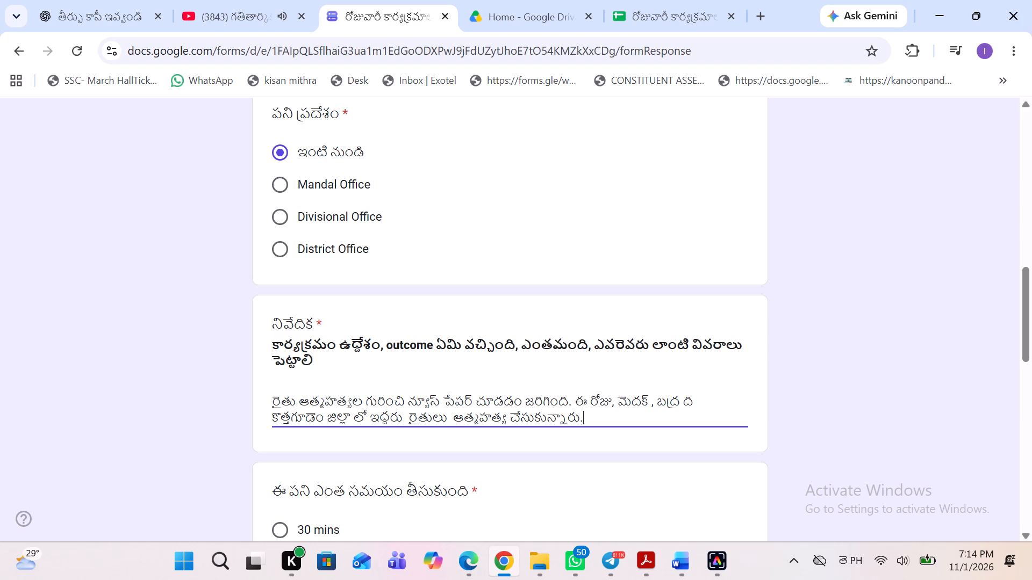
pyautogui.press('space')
# Answer the question on how long the work took with Other and the value 5.
pyautogui.scroll(-4, 530, 388)
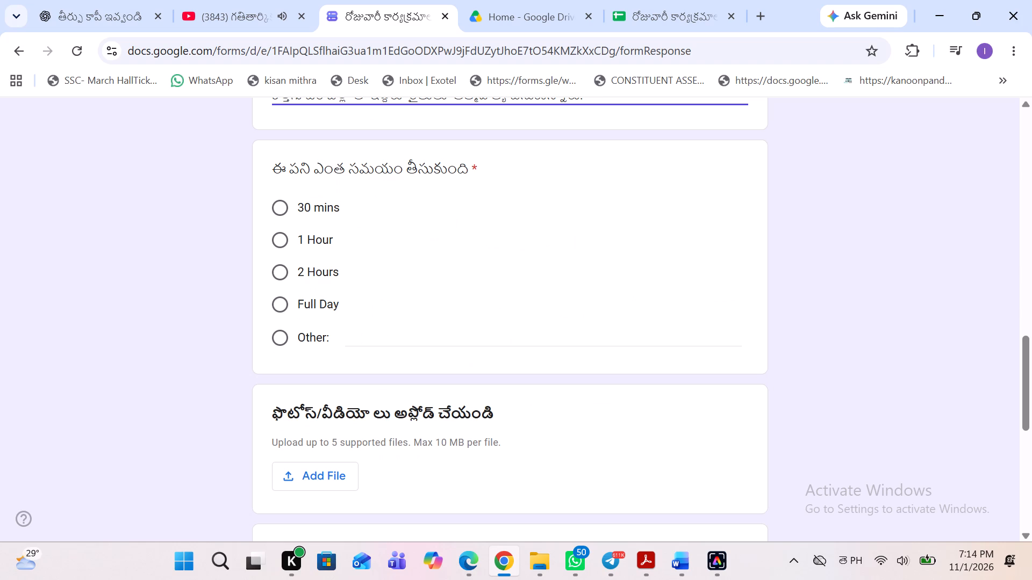
pyautogui.click(370, 339)
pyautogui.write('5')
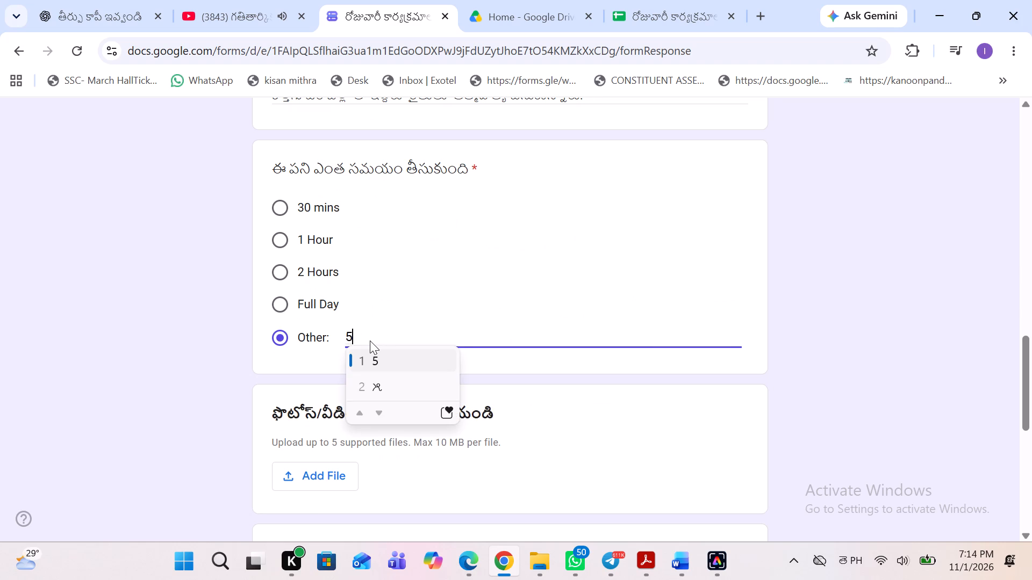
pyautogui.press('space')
# Attach the two WhatsApp images dated 2026-10-15 at 7.04.10 PM and 7.04.23 PM to the photo/video upload question.
pyautogui.scroll(-4, 371, 342)
pyautogui.click(292, 150)
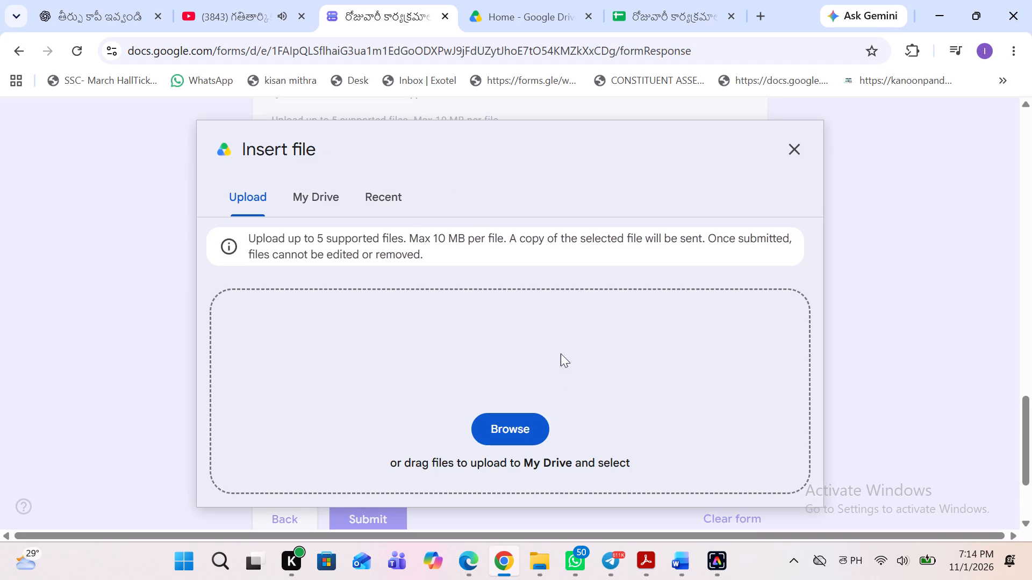
pyautogui.click(504, 430)
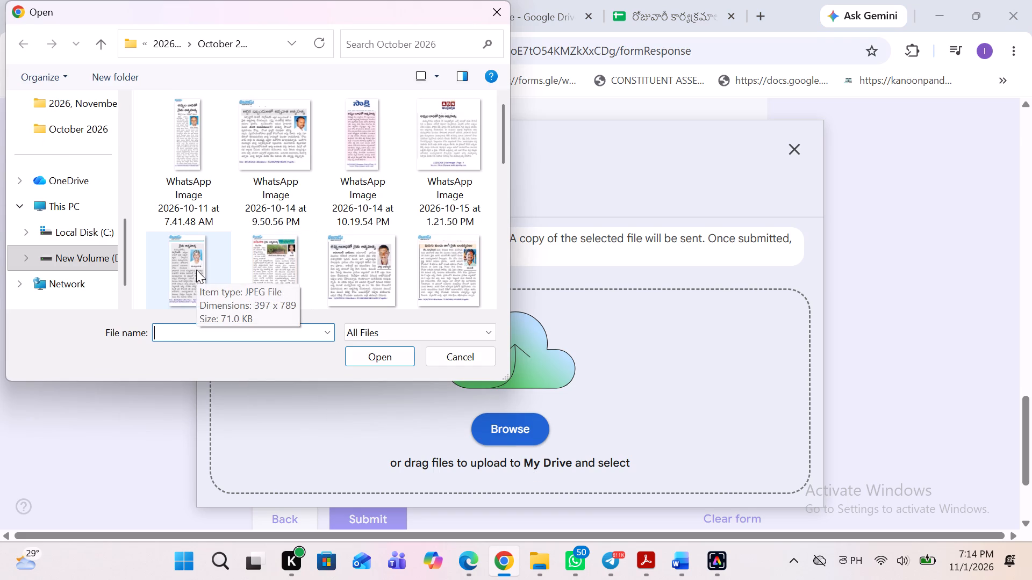
pyautogui.keyDown('ctrl'); pyautogui.click(196, 270); pyautogui.keyUp('ctrl')
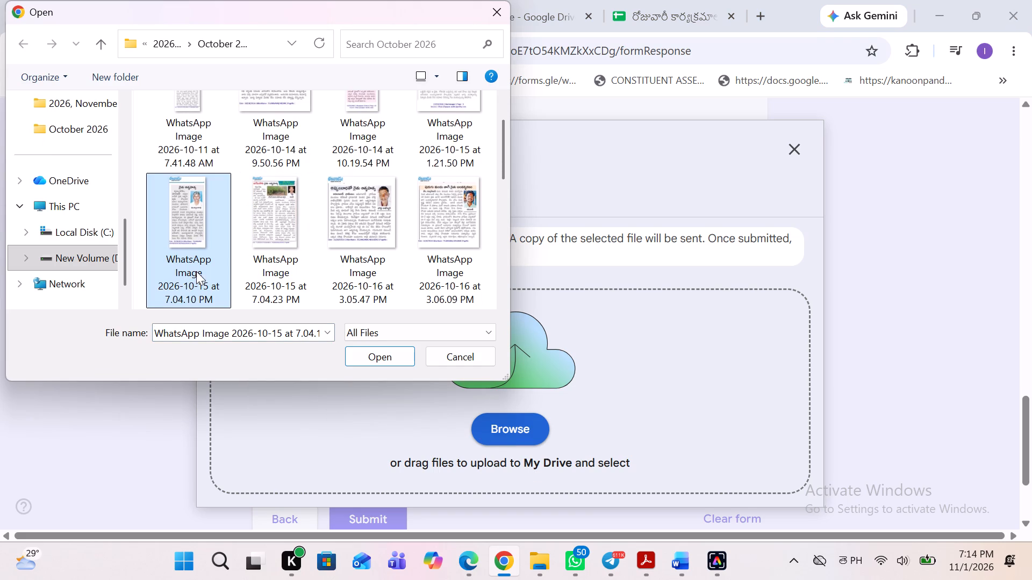
pyautogui.keyDown('ctrl'); pyautogui.click(267, 205); pyautogui.keyUp('ctrl')
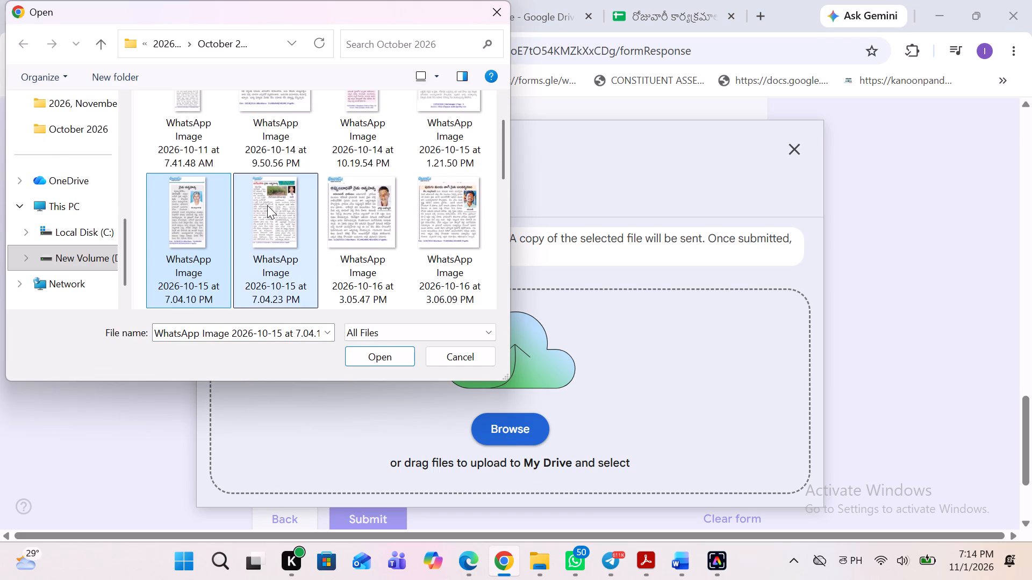
pyautogui.click(390, 359)
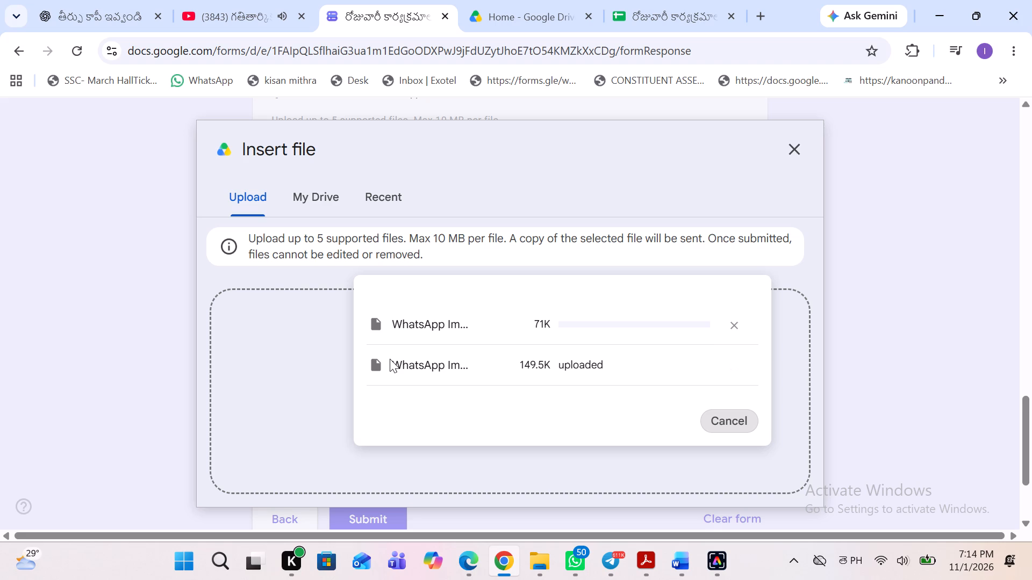
# Answer the తదుపరి కార్యాచరణ question with పాలో అప్ చేయాలి.
pyautogui.click(352, 362)
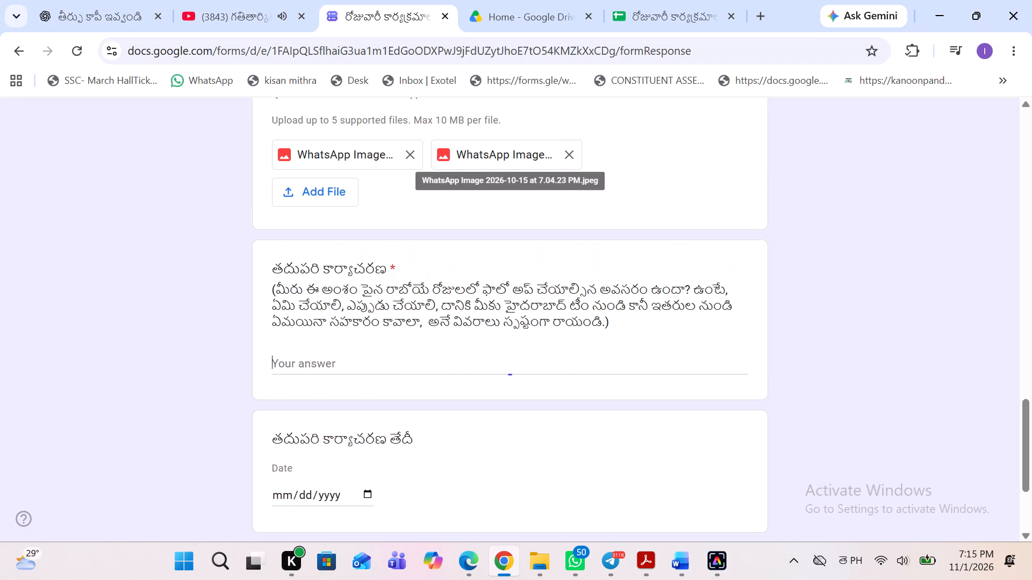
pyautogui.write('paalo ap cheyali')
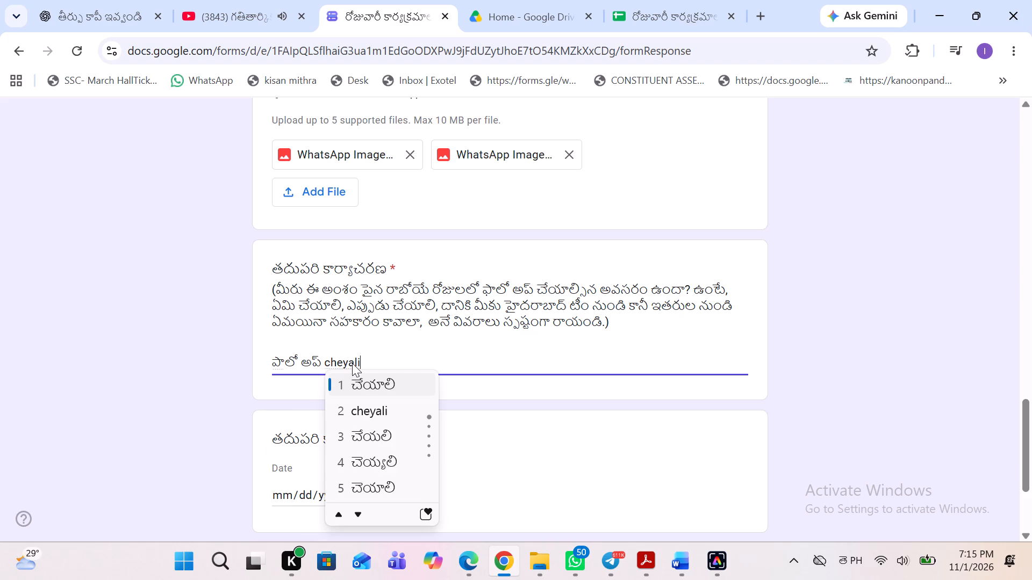
# Finish the తదుపరి కార్యాచరణ answer as పాలో అప్ చేయాలి and submit the form.
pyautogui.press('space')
pyautogui.scroll(-3, 352, 363)
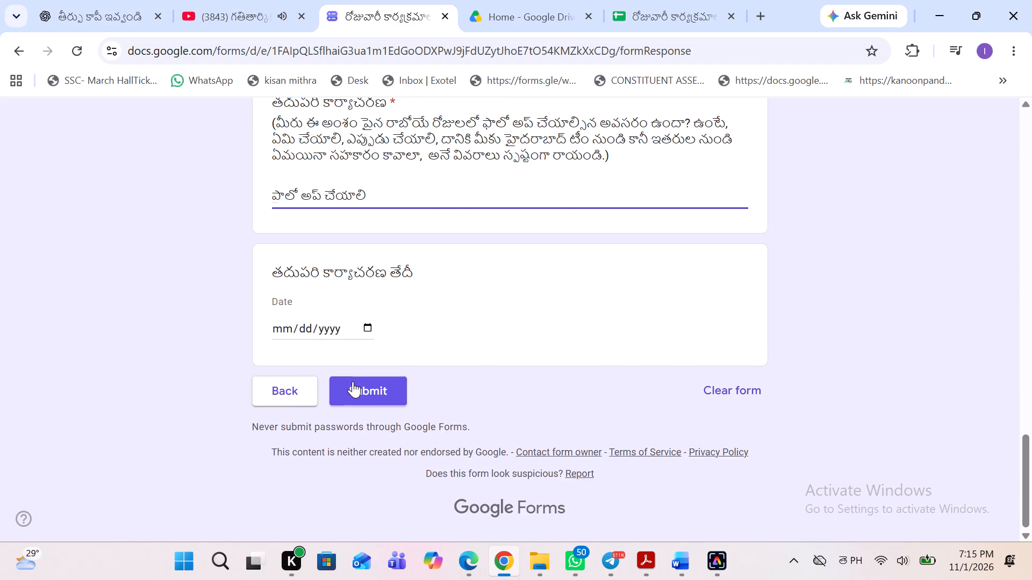
pyautogui.click(354, 382)
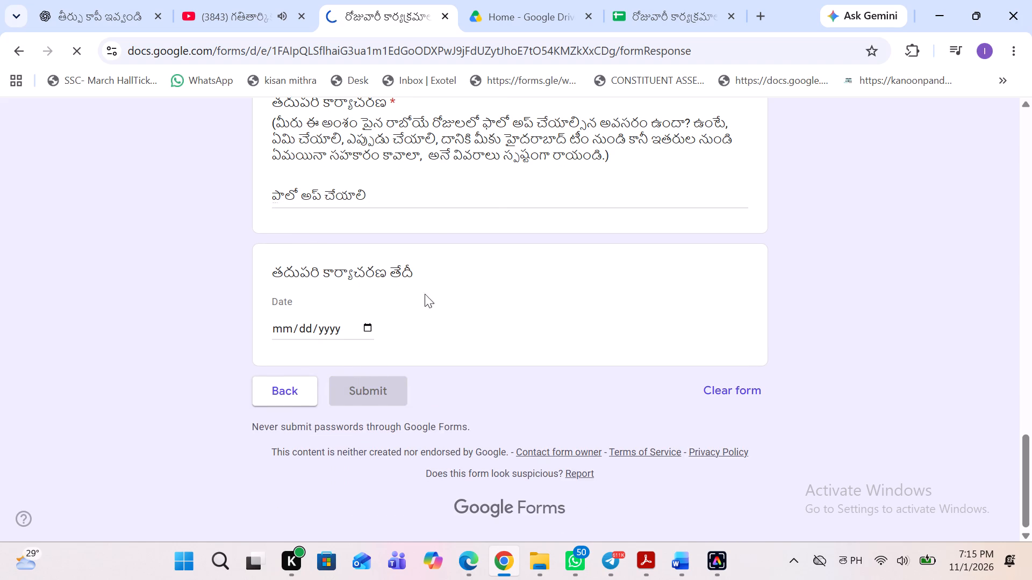
# Check the last logged date in the responses sheet, and start another form response with the listed name and date 10/16/2026.
pyautogui.click(657, 16)
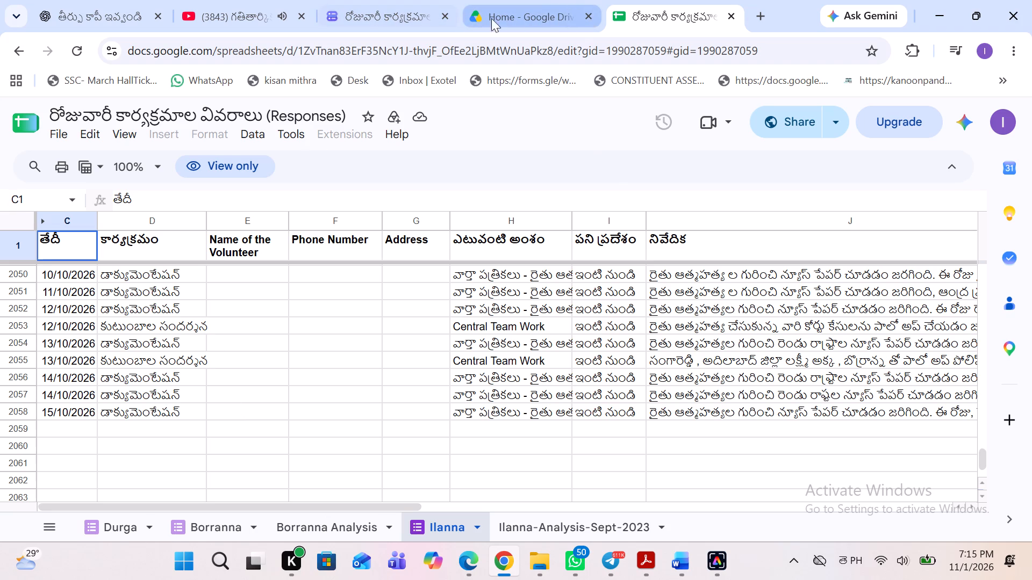
pyautogui.click(375, 21)
pyautogui.click(350, 229)
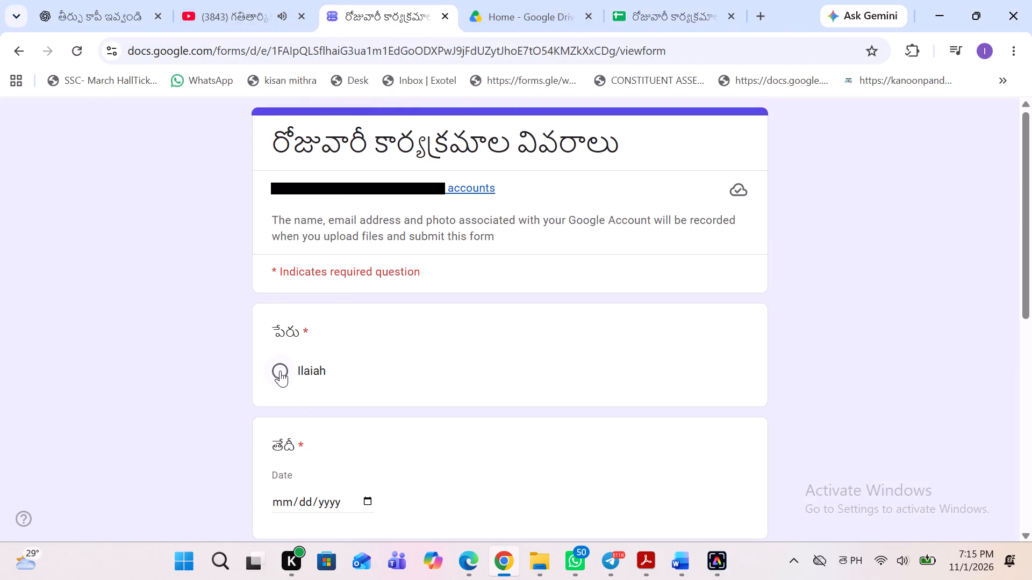
pyautogui.click(280, 370)
pyautogui.click(368, 505)
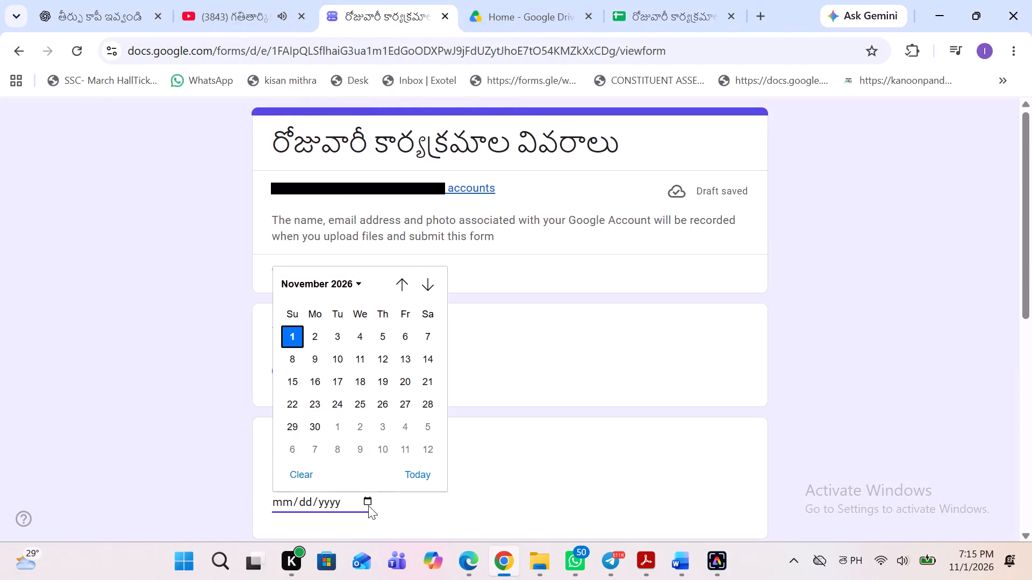
pyautogui.click(402, 279)
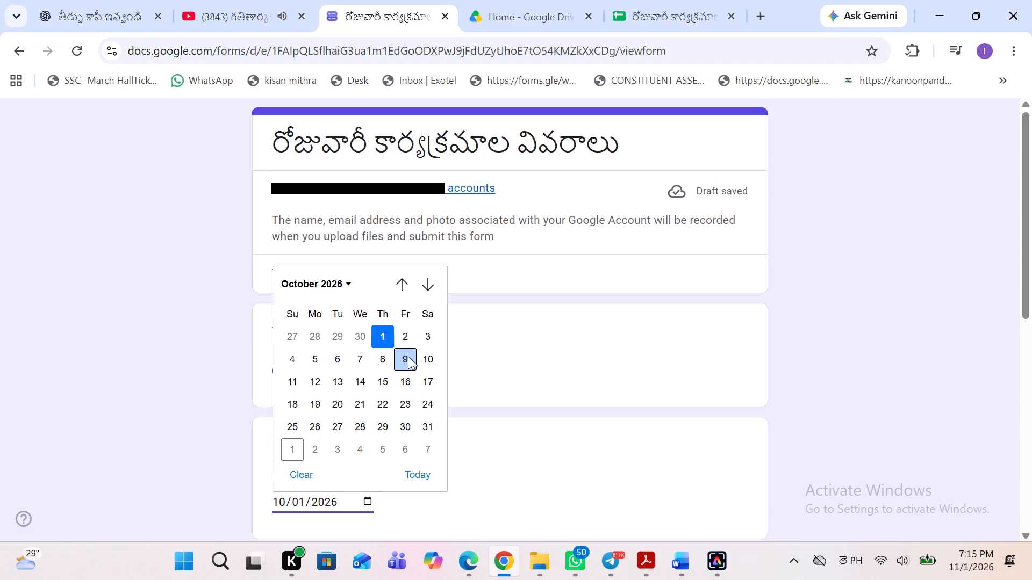
pyautogui.click(408, 378)
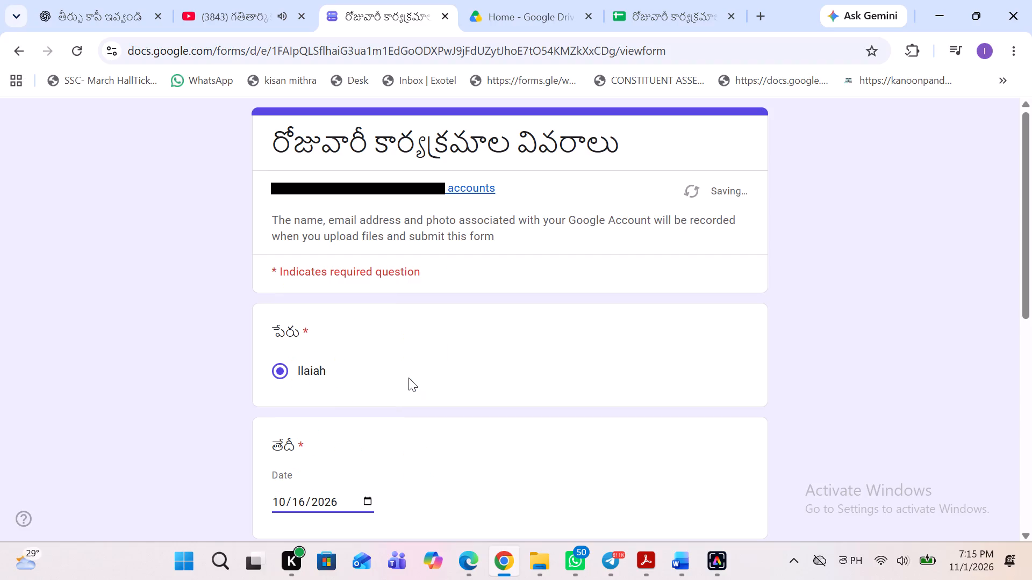
# Set the కార్యక్రమం answer to డాక్యుమెంటేషన్ and continue to the Additional Details section.
pyautogui.scroll(-3, 408, 378)
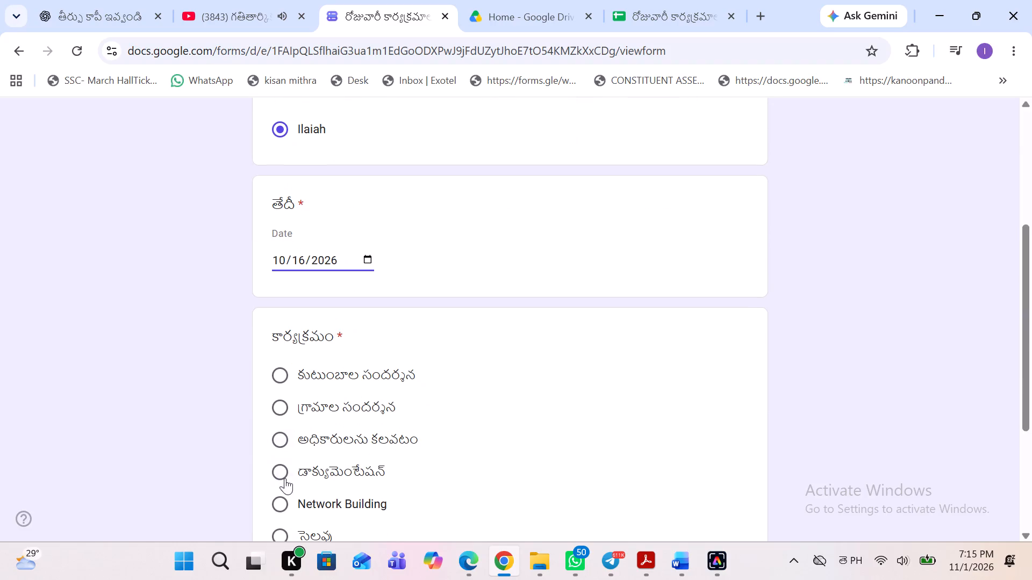
pyautogui.click(282, 476)
pyautogui.scroll(-3, 358, 436)
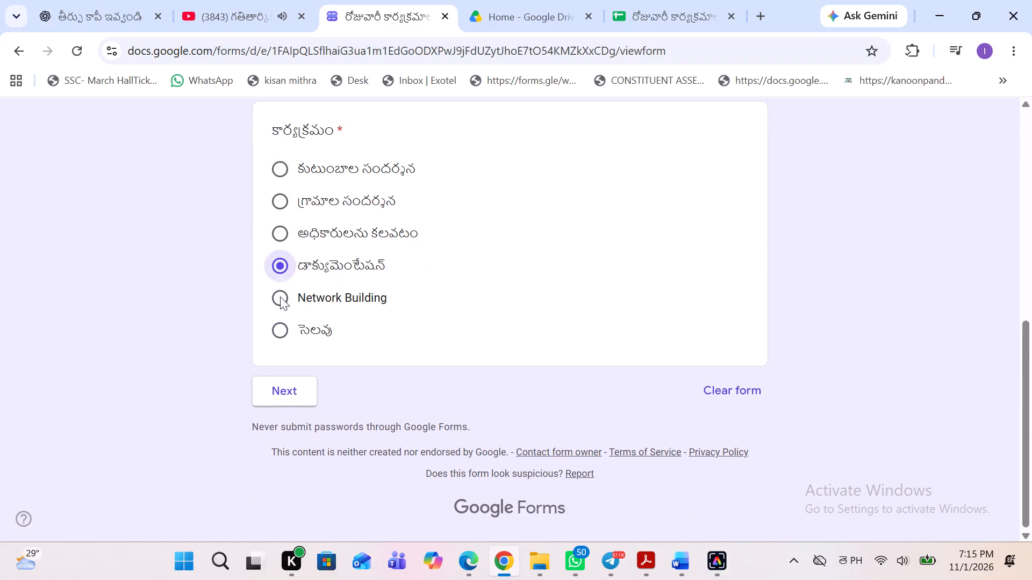
pyautogui.click(277, 390)
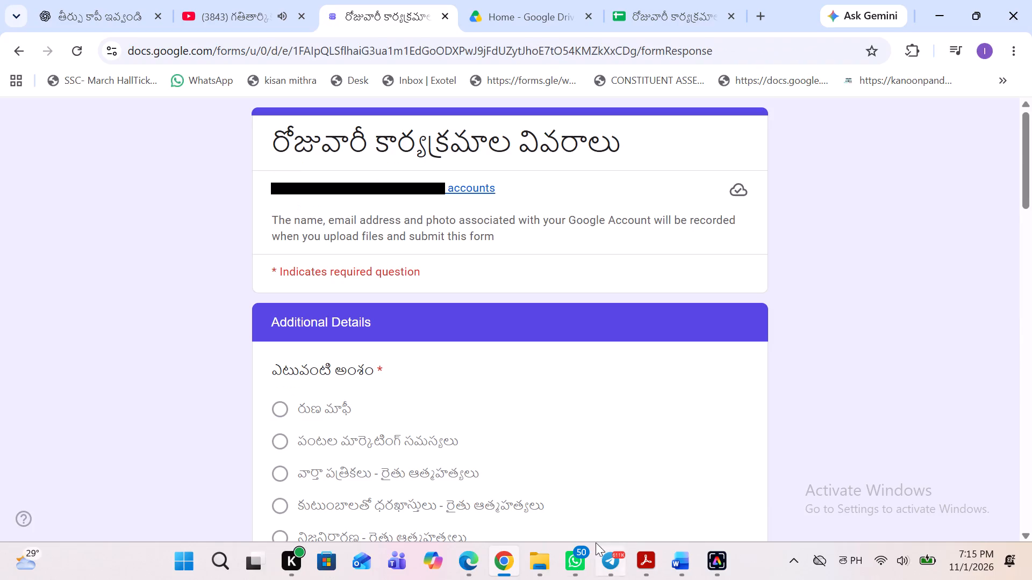
# Choose వార్తా పత్రికలు - రైతు ఆత్మహత్యలు as the subject and ఇంటి నుండి as the work location.
pyautogui.scroll(-2, 403, 476)
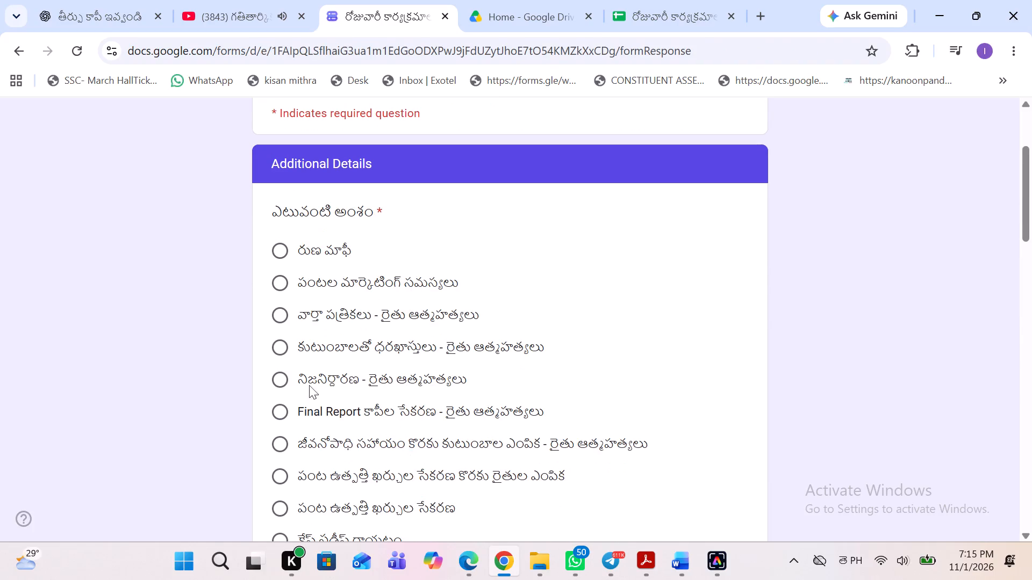
pyautogui.click(281, 314)
pyautogui.scroll(-3, 419, 351)
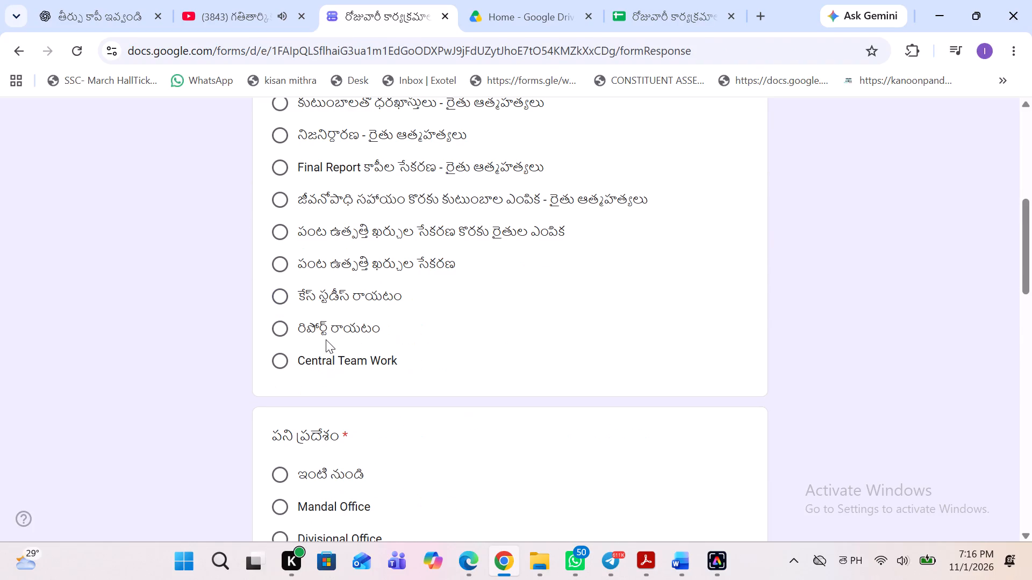
pyautogui.click(278, 474)
# Begin the నివేదిక answer with the sentence రైతు ఆత్మహత్యల గురించి న్యూస్ పేపర్ చూడడం జరిగింది.
pyautogui.scroll(-4, 349, 409)
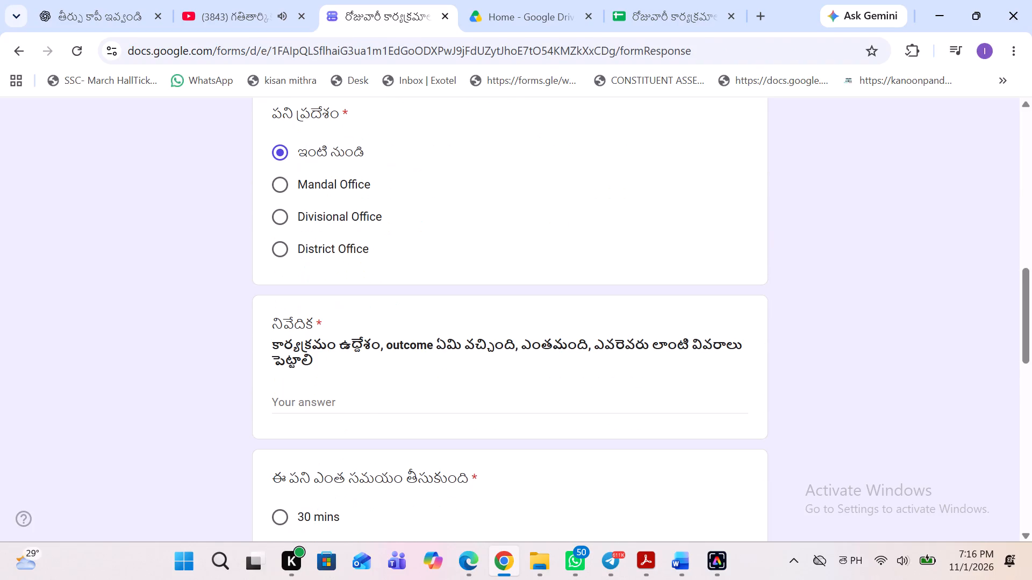
pyautogui.click(342, 405)
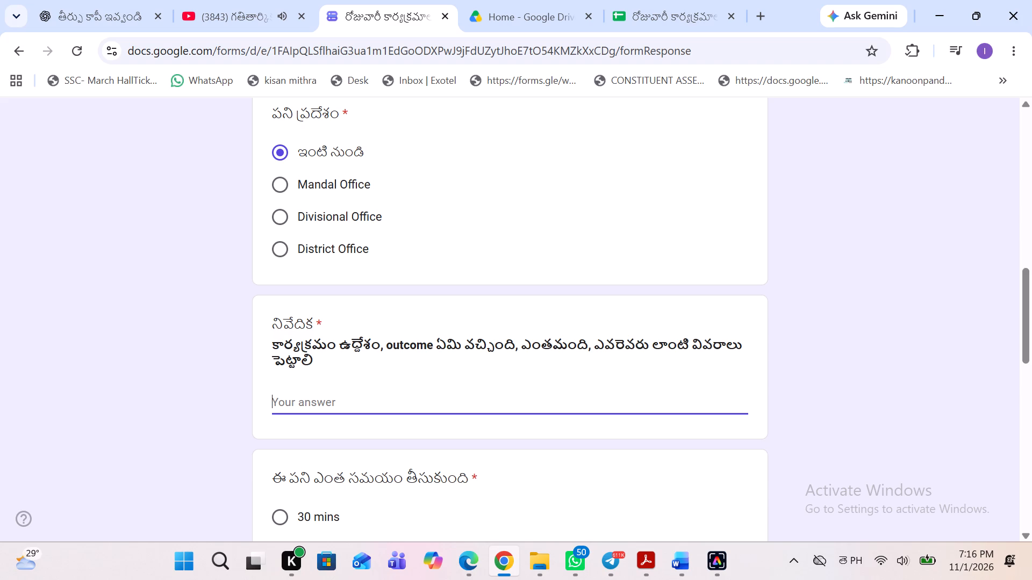
pyautogui.write('raitu atmahtya')
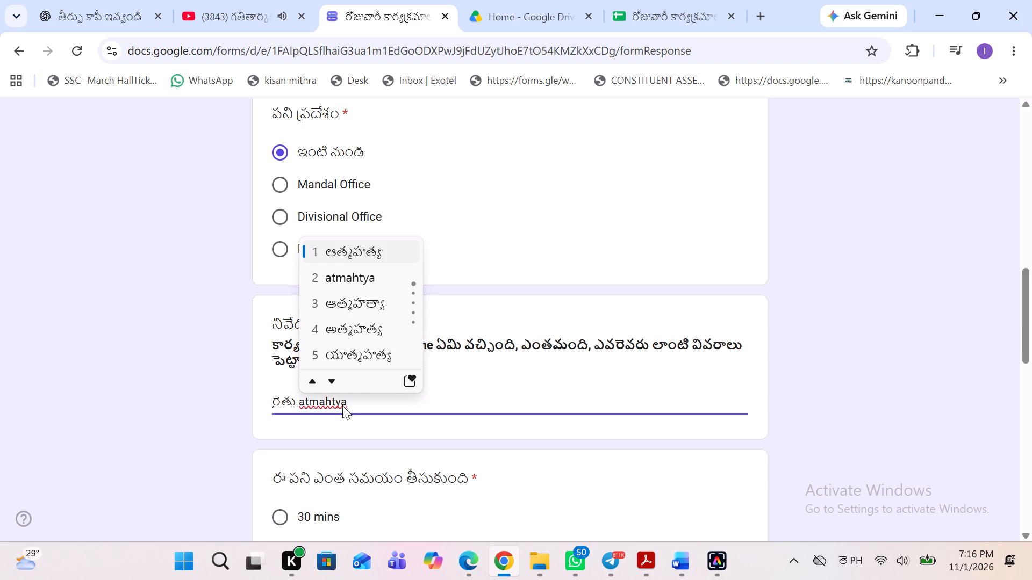
pyautogui.write('l gurinchi news pepar chudadam')
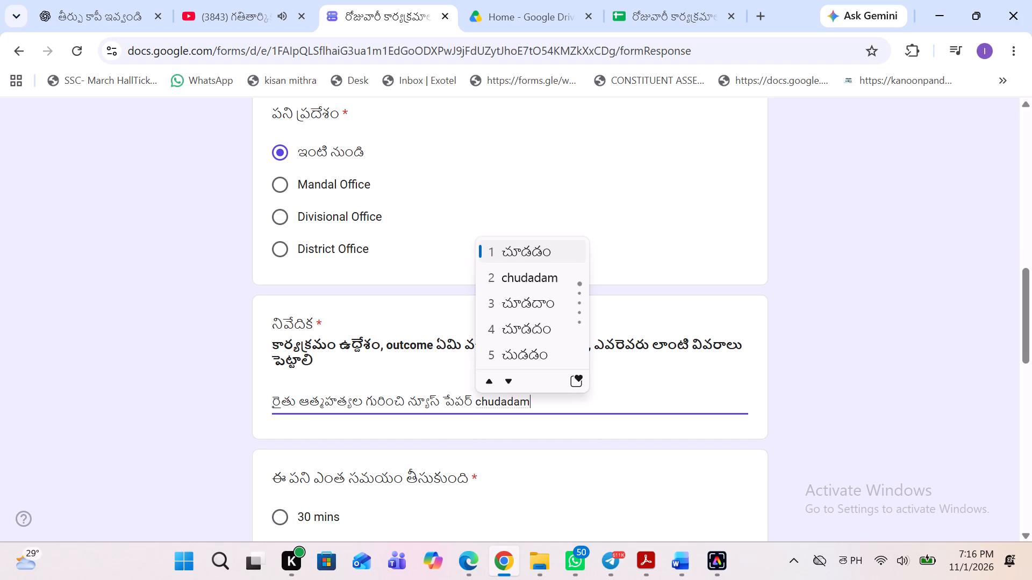
pyautogui.press('space')
pyautogui.write('jarigimdi')
pyautogui.press('space')
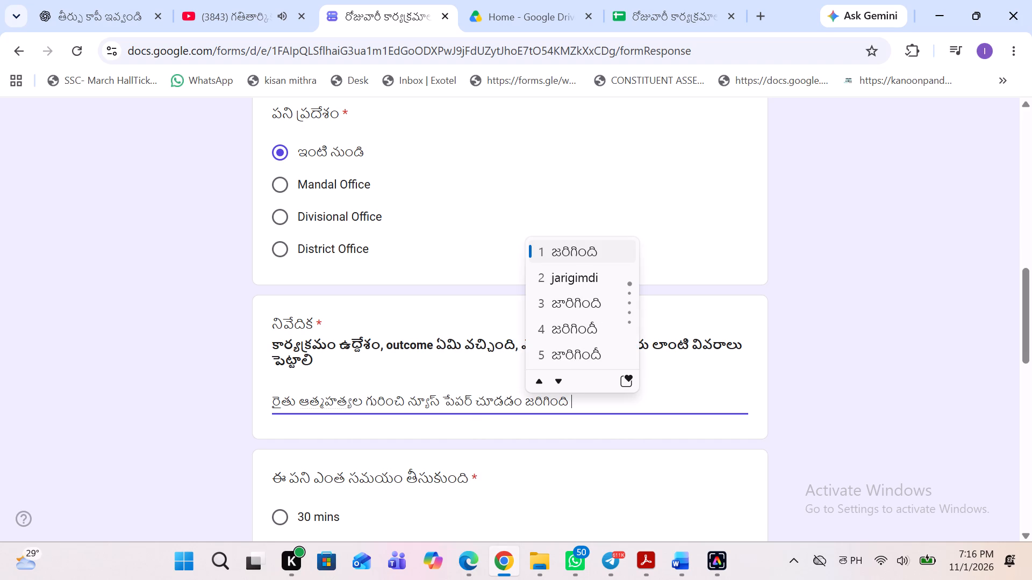
# Add to the నివేదిక answer that ఈ రోజు అదిలాబాద్ జిల్లాలో ఇద్దరు రైతు ఆత్మహత్య చేసుకున్నారు.
pyautogui.press('BackSpace')
pyautogui.press('.')
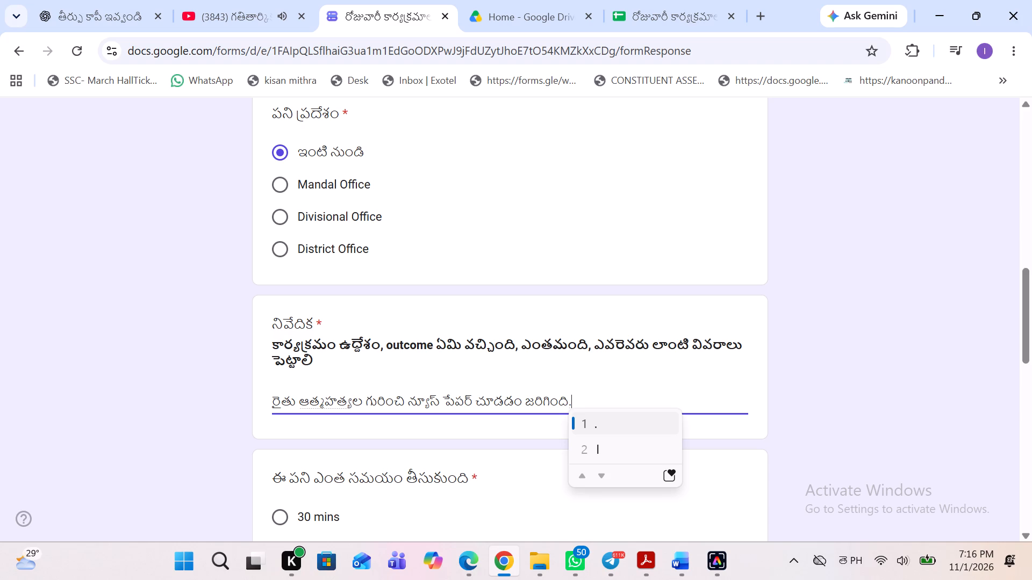
pyautogui.press('space')
pyautogui.write('ee roju adilabad jillalo iddaru')
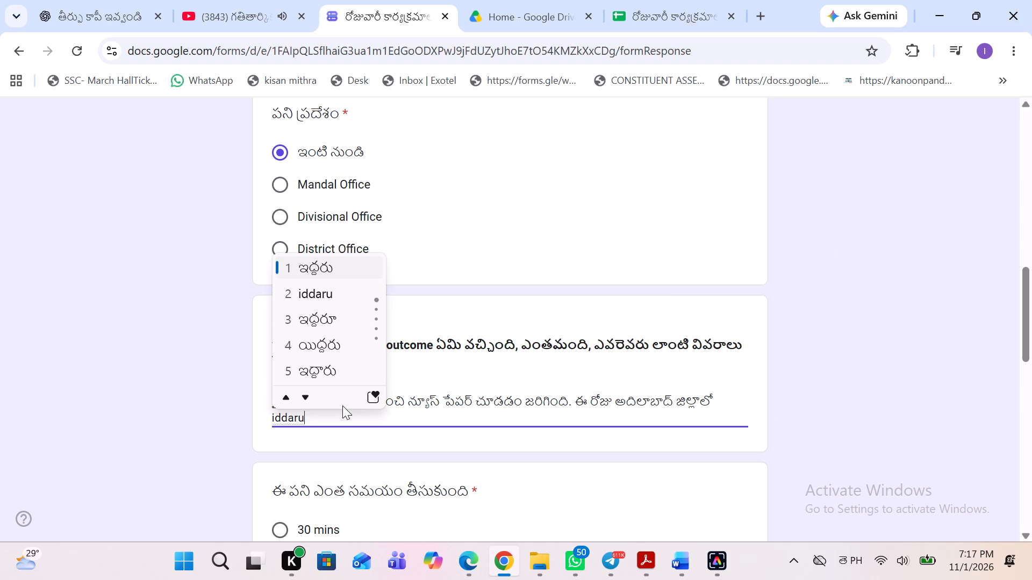
pyautogui.press('space')
pyautogui.write('raitu atmahtya chesukunnaru')
pyautogui.press('space')
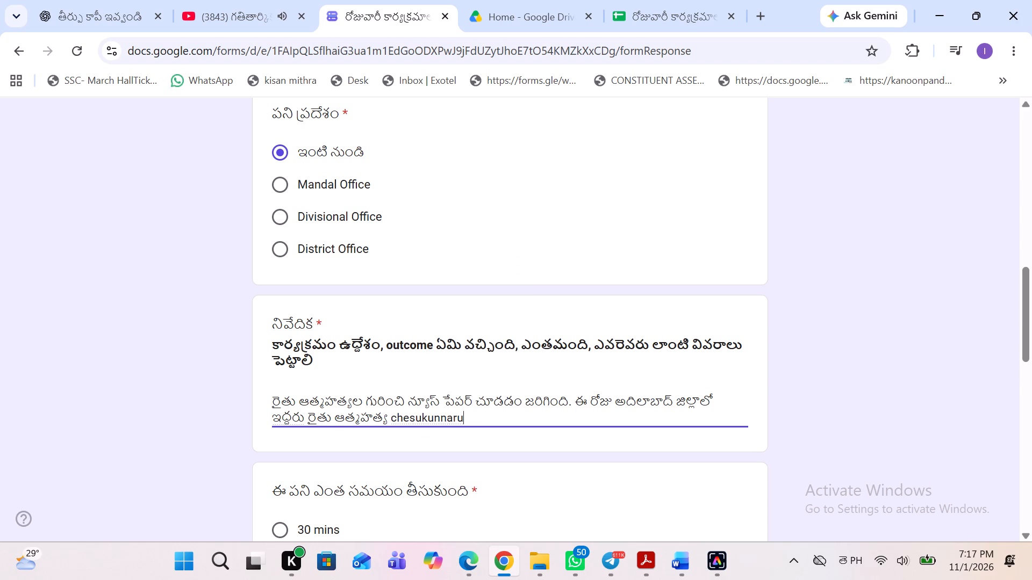
# Finish the నివేదిక sentence about the Adilabad district farmers with చేసుకున్నారు and a full stop.
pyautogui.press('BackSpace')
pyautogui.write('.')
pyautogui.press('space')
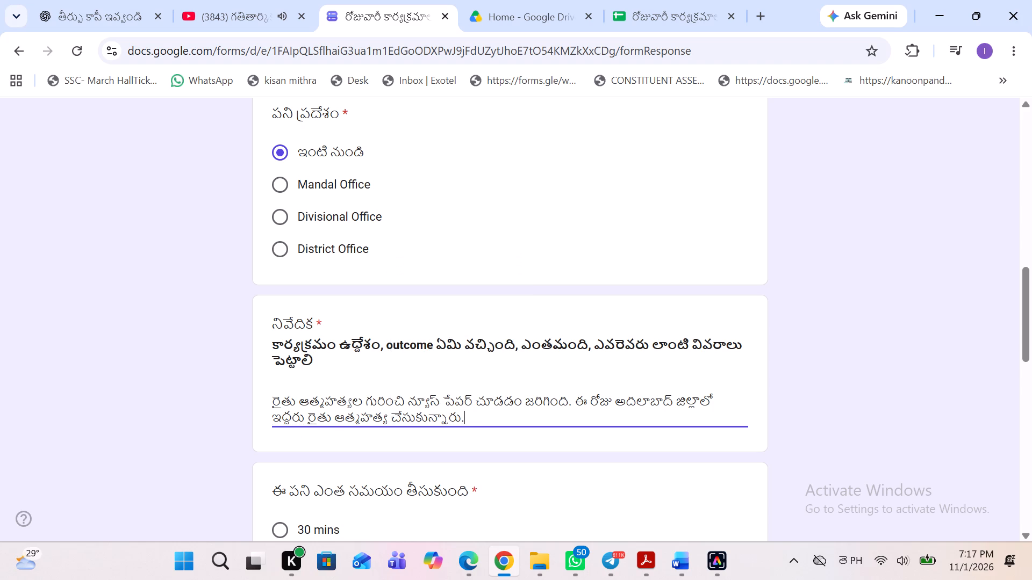
# Answer the ఈ పని ఎంత సమయం తీసుకుంది question with Other and the value 5.
pyautogui.scroll(-4, 374, 385)
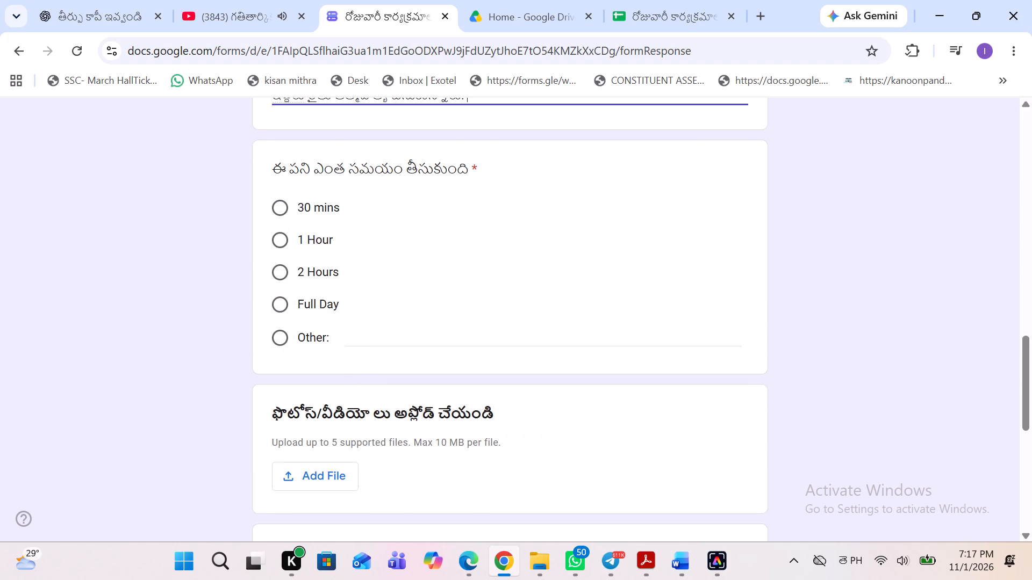
pyautogui.click(358, 336)
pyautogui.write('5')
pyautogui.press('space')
# Attach the October 2026 folder's WhatsApp images dated 2026-10-16 at 3.05.47 PM and 3.06.09 PM to the photo upload question.
pyautogui.scroll(-3, 359, 337)
pyautogui.click(278, 230)
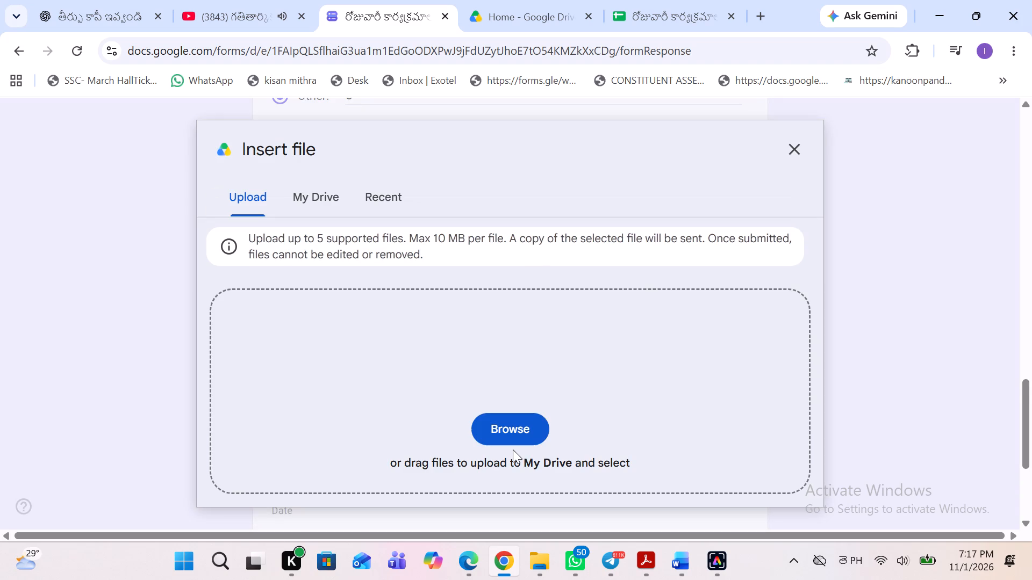
pyautogui.click(513, 423)
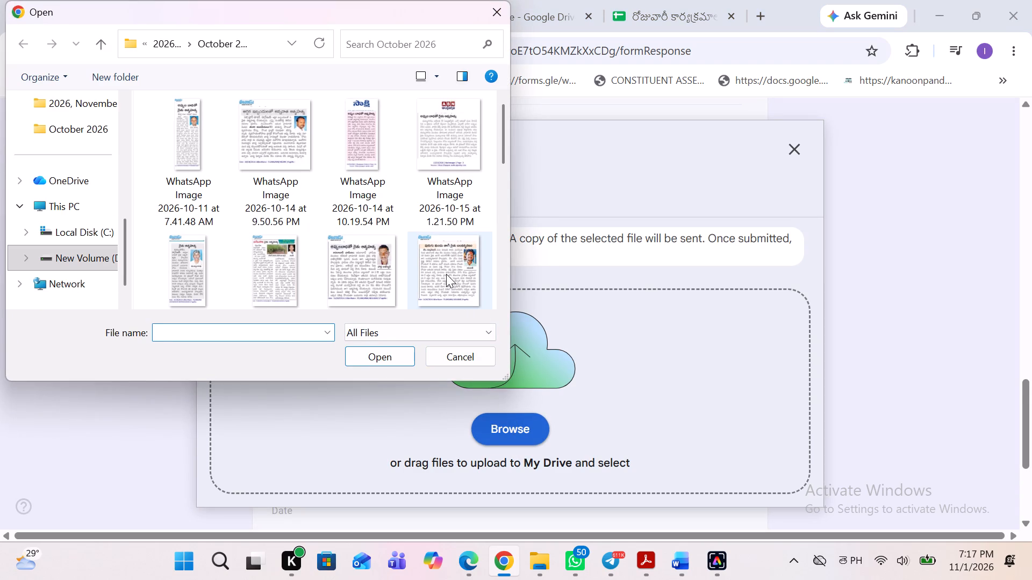
pyautogui.keyDown('ctrl'); pyautogui.click(446, 273); pyautogui.keyUp('ctrl')
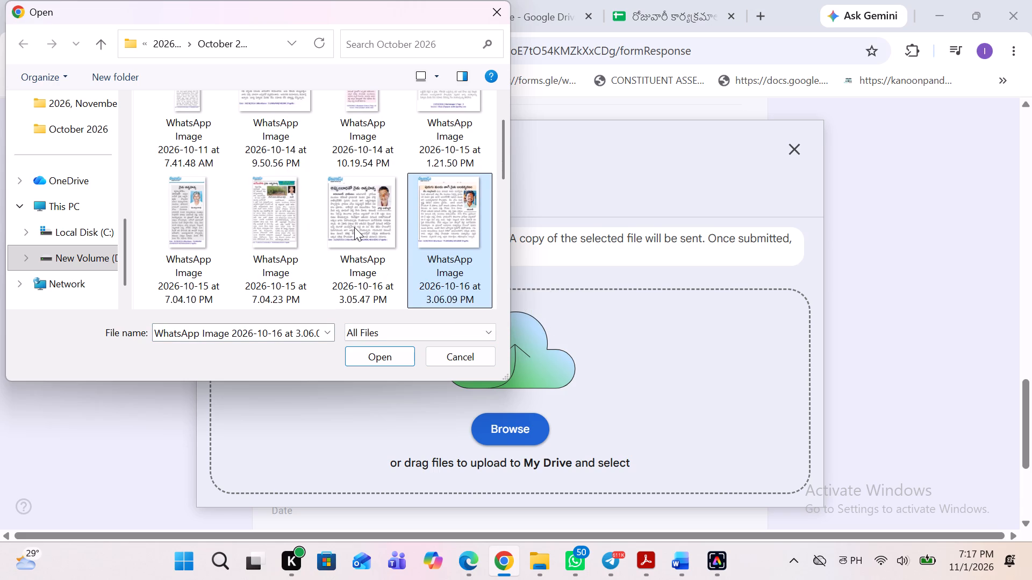
pyautogui.keyDown('ctrl'); pyautogui.click(354, 227); pyautogui.keyUp('ctrl')
pyautogui.click(385, 357)
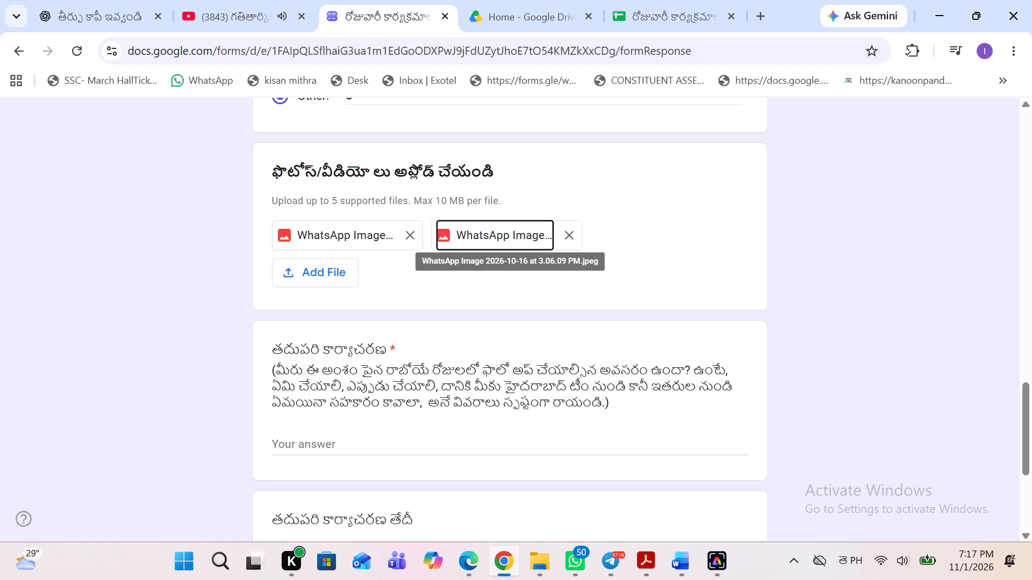
# Enter పాలో అప్ చేయాలి as the తదుపరి కార్యాచరణ answer and submit the form without a follow-up date.
pyautogui.click(342, 446)
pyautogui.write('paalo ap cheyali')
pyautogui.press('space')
pyautogui.scroll(-3, 389, 419)
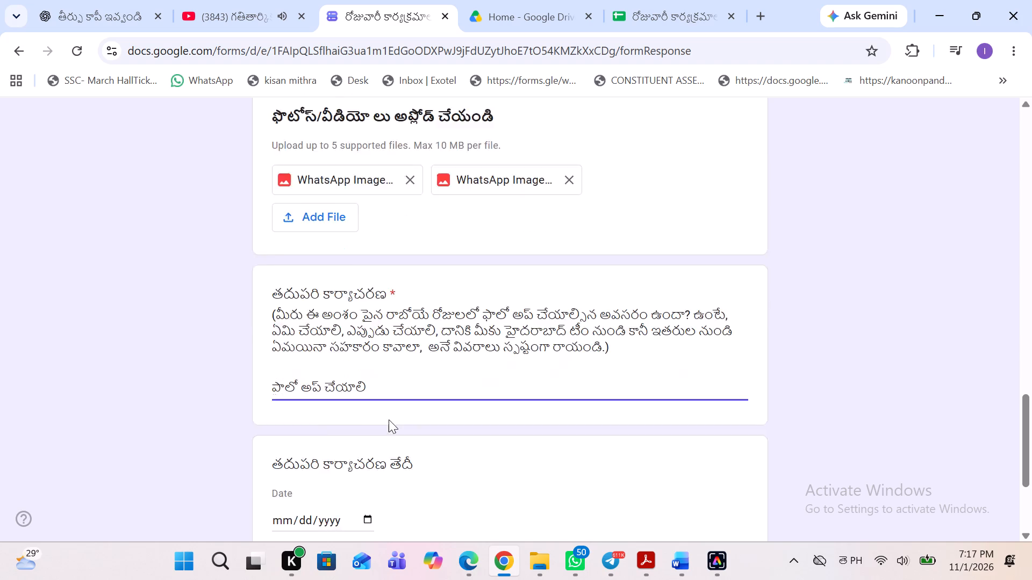
pyautogui.scroll(-1, 389, 419)
pyautogui.click(368, 393)
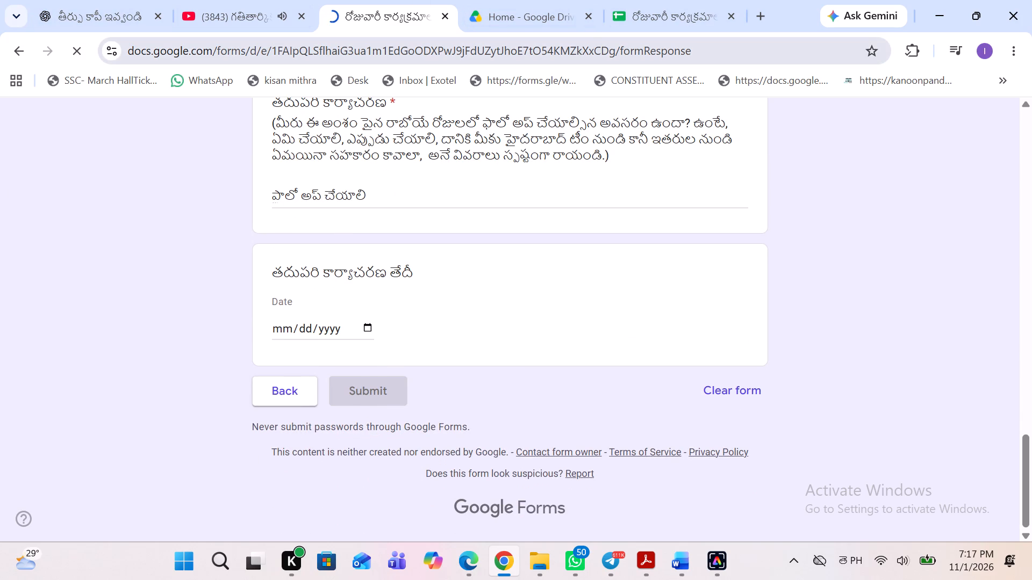
# Switch to the responses spreadsheet to check the latest dated entries on the Ilanna sheet.
pyautogui.click(676, 14)
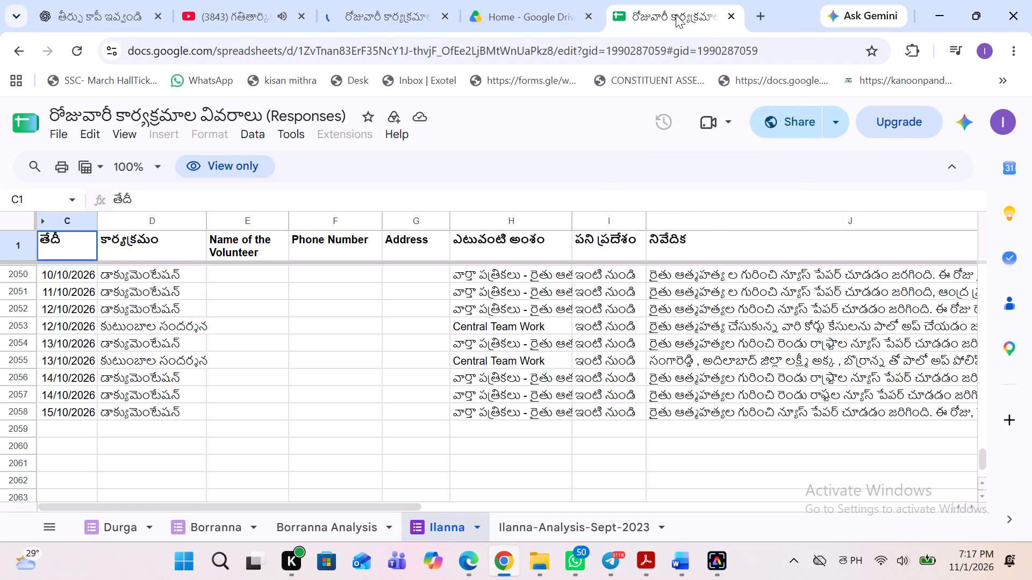
# Start another form response with the listed name and the date 10/16/2026.
pyautogui.click(382, 12)
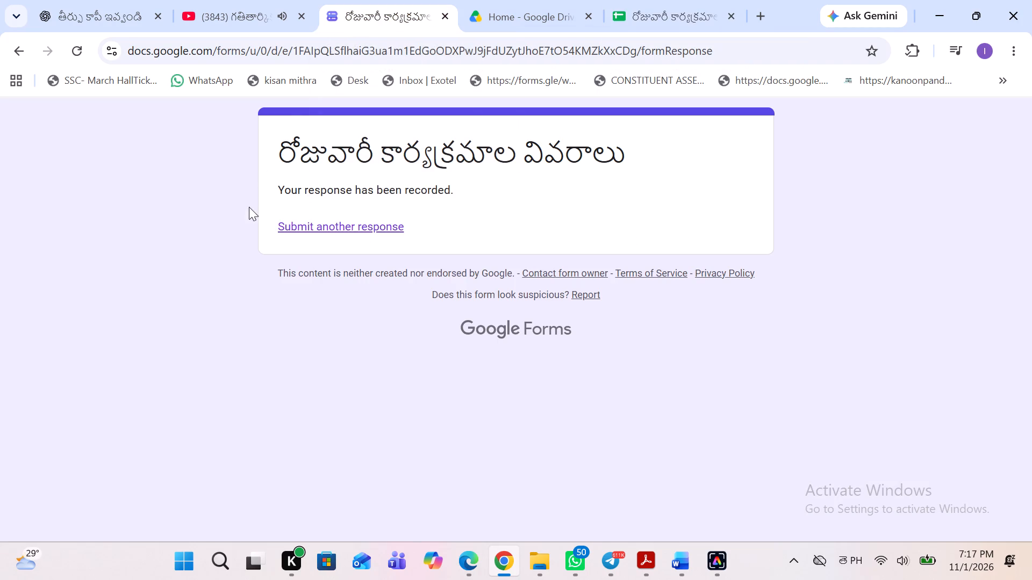
pyautogui.click(349, 227)
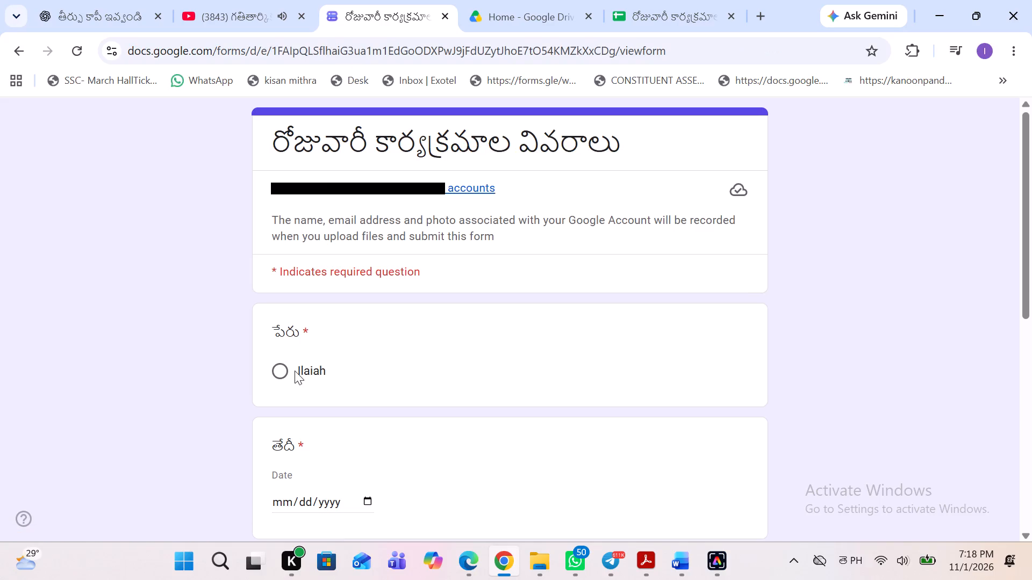
pyautogui.click(286, 367)
pyautogui.scroll(-2, 323, 386)
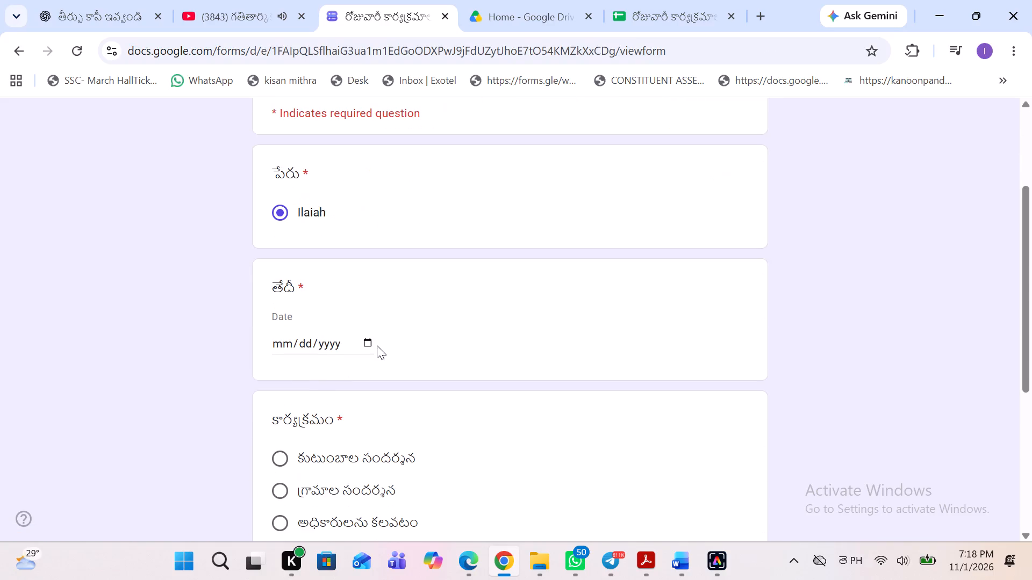
pyautogui.click(371, 337)
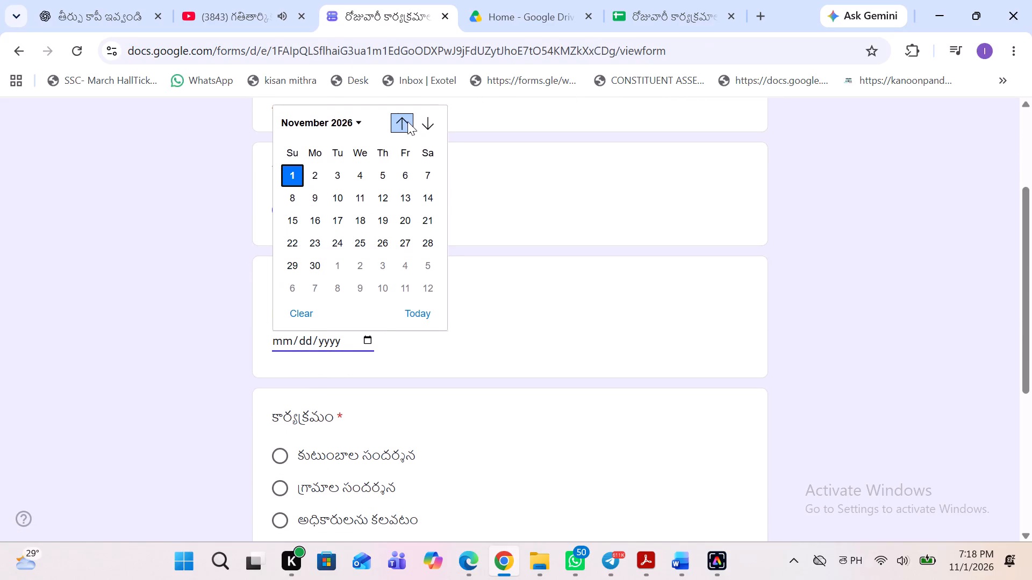
pyautogui.click(407, 121)
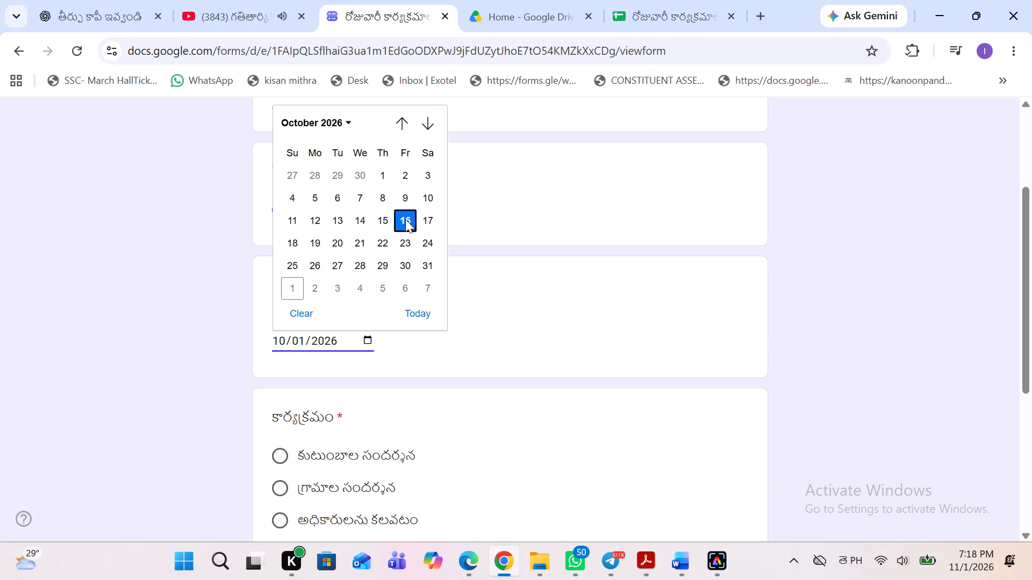
# Set the కార్యక్రమం answer to డాక్యుమెంటేషన్ and continue to the Additional Details section.
pyautogui.scroll(-3, 406, 222)
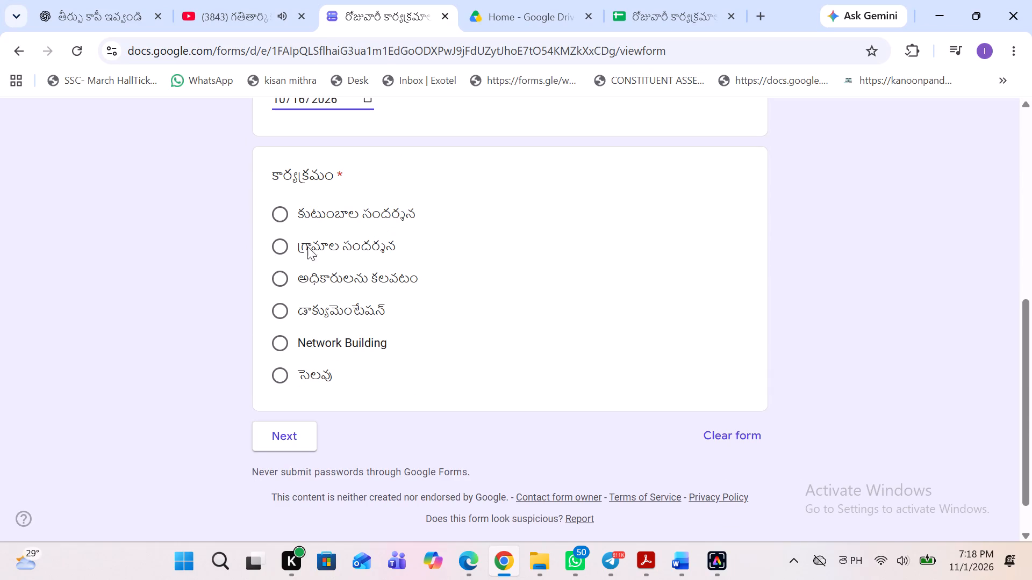
pyautogui.click(283, 310)
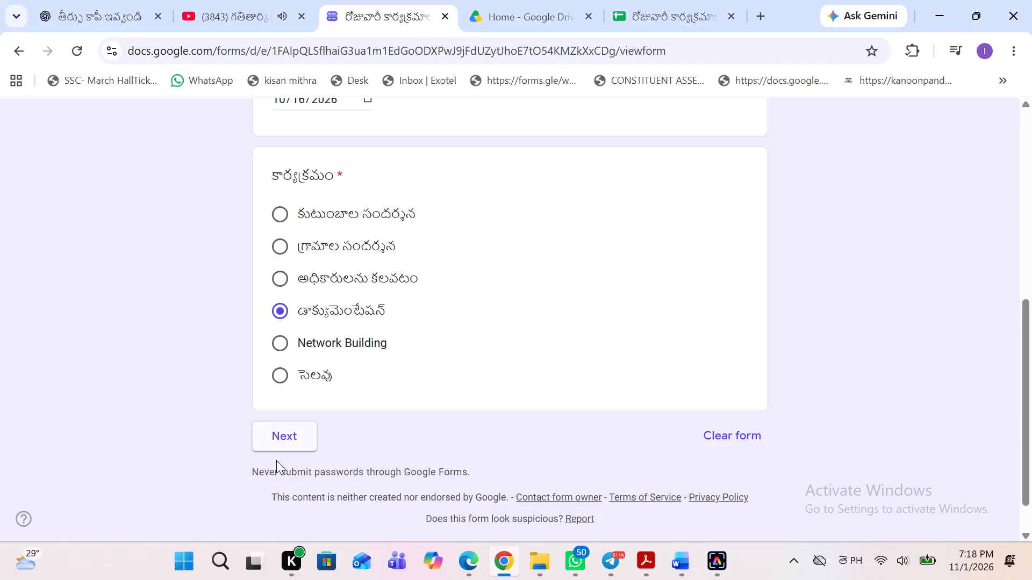
pyautogui.click(285, 427)
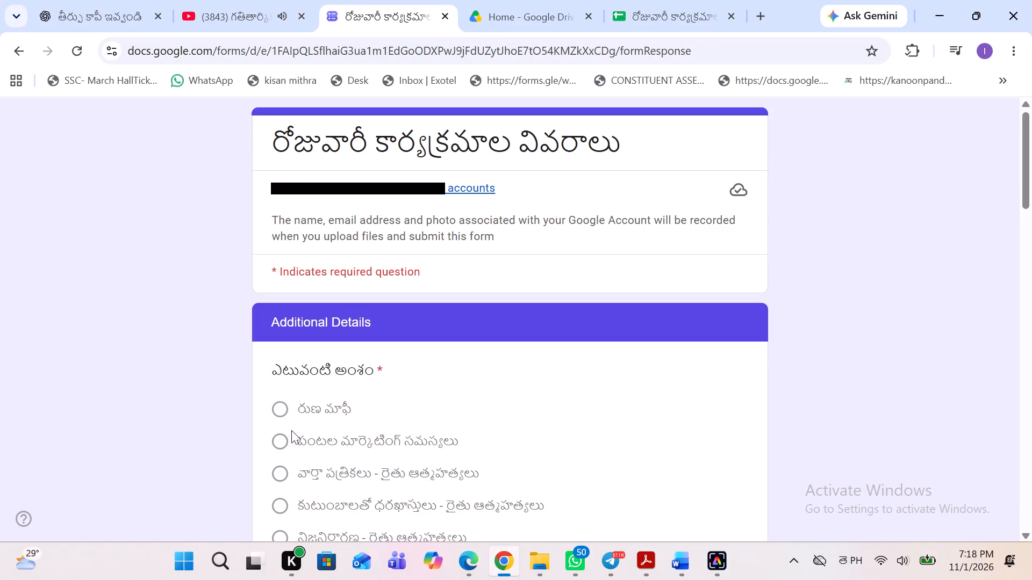
# Choose వార్తా పత్రికలు - రైతు ఆత్మహత్యలు as the subject and ఇంటి నుండి as the work location.
pyautogui.scroll(-3, 353, 378)
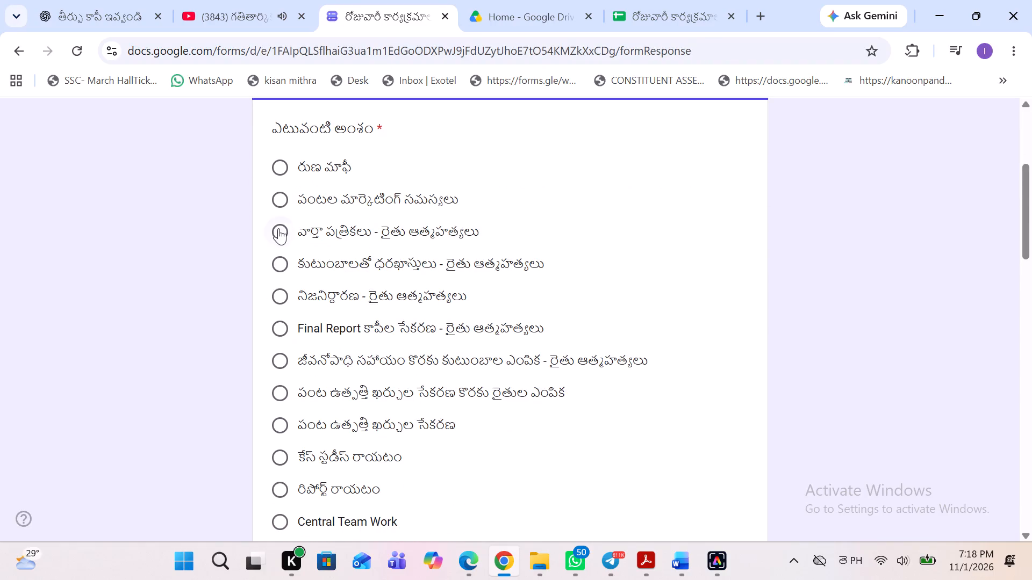
pyautogui.click(278, 228)
pyautogui.scroll(-3, 355, 373)
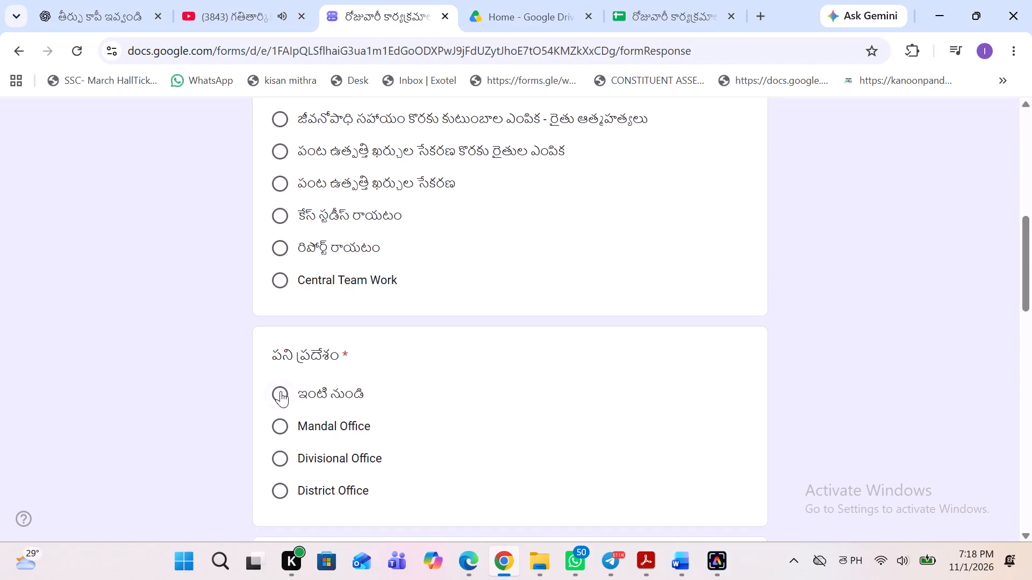
pyautogui.click(281, 391)
# Begin the నివేదిక answer with the sentence రైతు ఆత్మహత్యల గురించి న్యూస్ పేపర్ చూడడం జరిగింది.
pyautogui.scroll(-3, 285, 390)
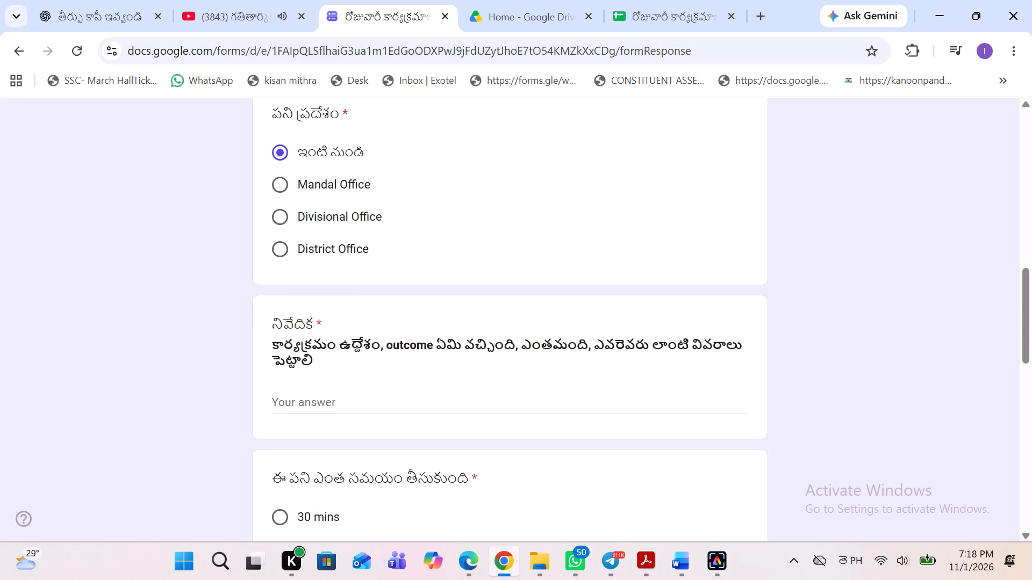
pyautogui.click(332, 400)
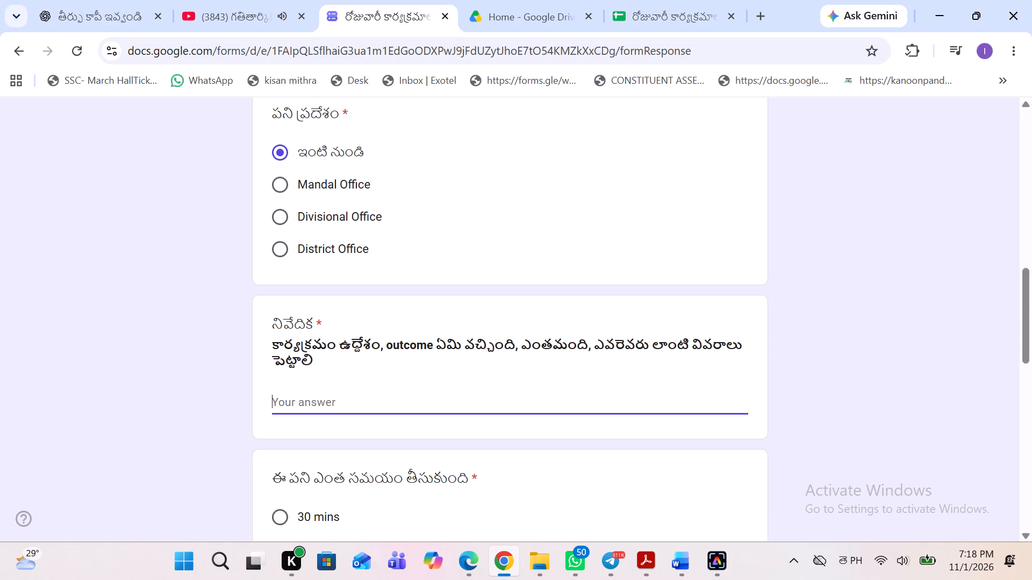
pyautogui.write('raitu atmahtyal gurinchi news pepar')
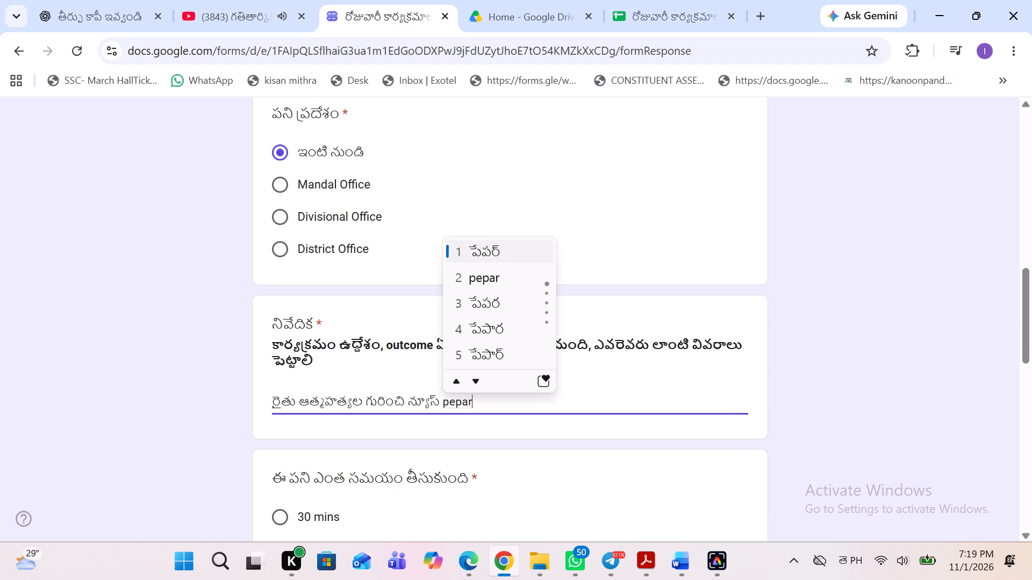
pyautogui.press('space')
pyautogui.write('chudadam jarigimdi')
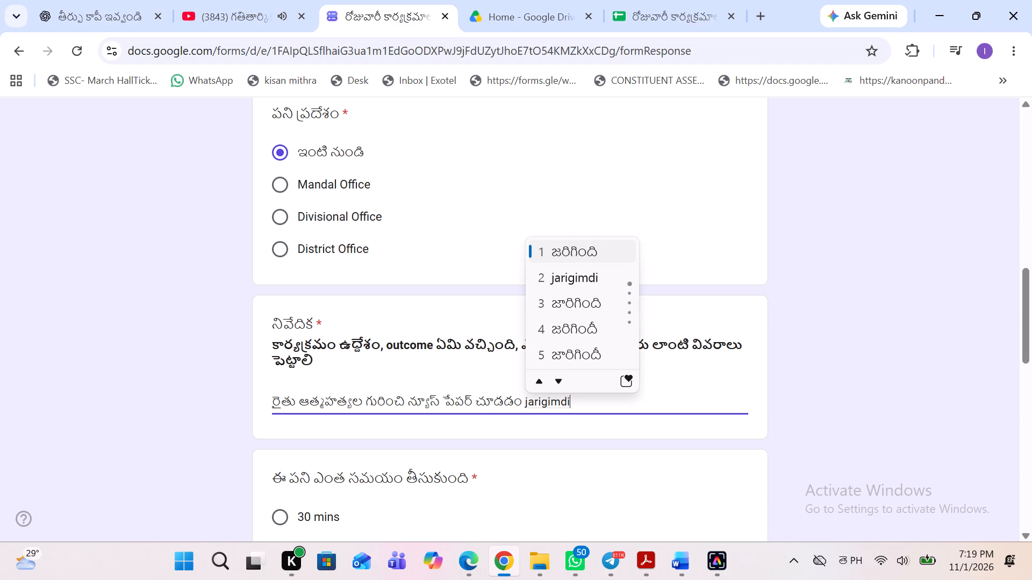
pyautogui.press('space')
pyautogui.press('BackSpace')
# Complete the నివేదిక answer with the sentence ఈ రోజు రైతు ఆత్మహత్యలు కనిపించ లేదు.
pyautogui.write('. ee roju')
pyautogui.press('space')
pyautogui.write('raitu atmahtyalu kaini')
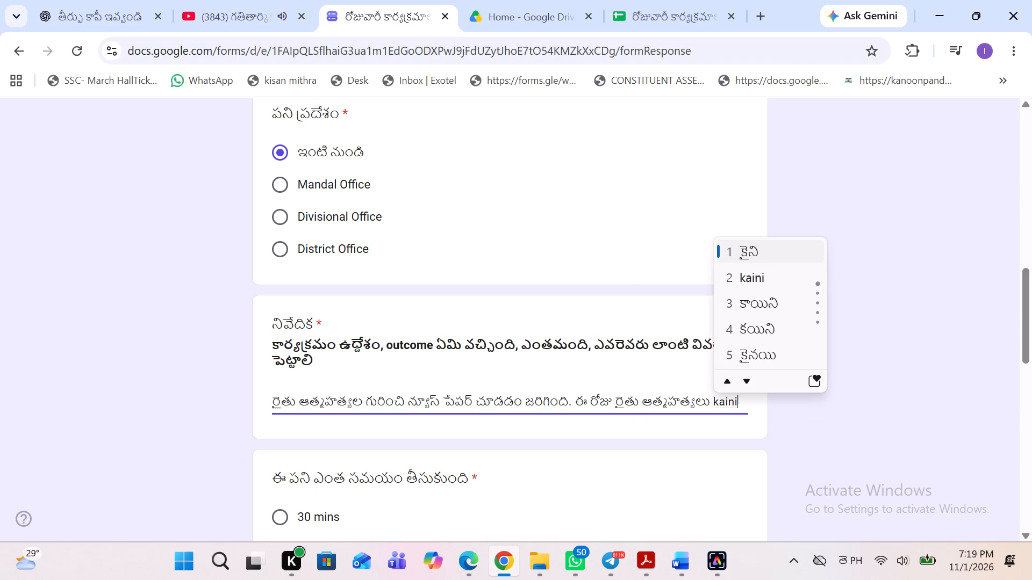
pyautogui.write('ncha')
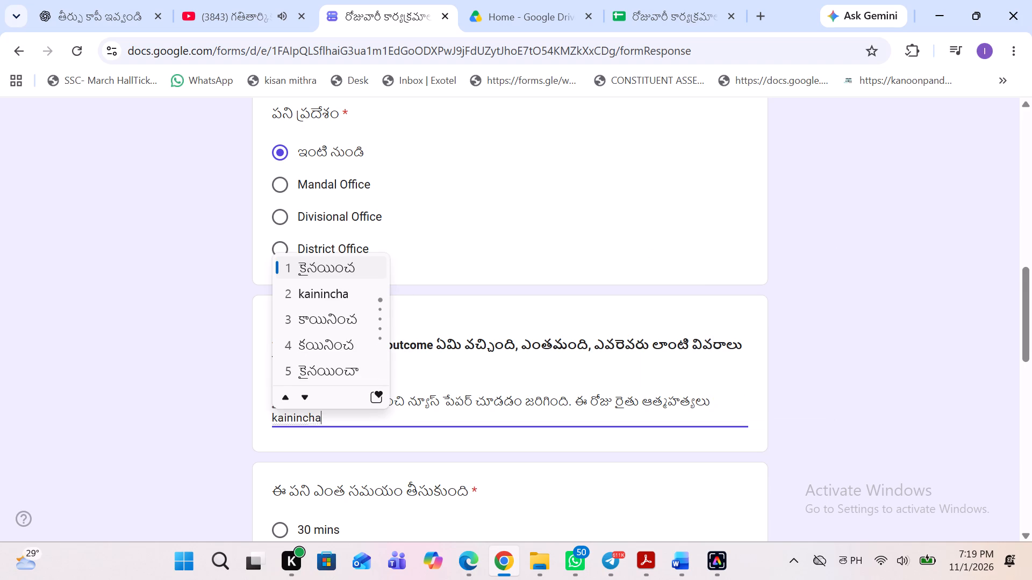
pyautogui.press('BackSpace')
pyautogui.press('BackSpace')
pyautogui.press('BackSpace')
pyautogui.press('BackSpace')
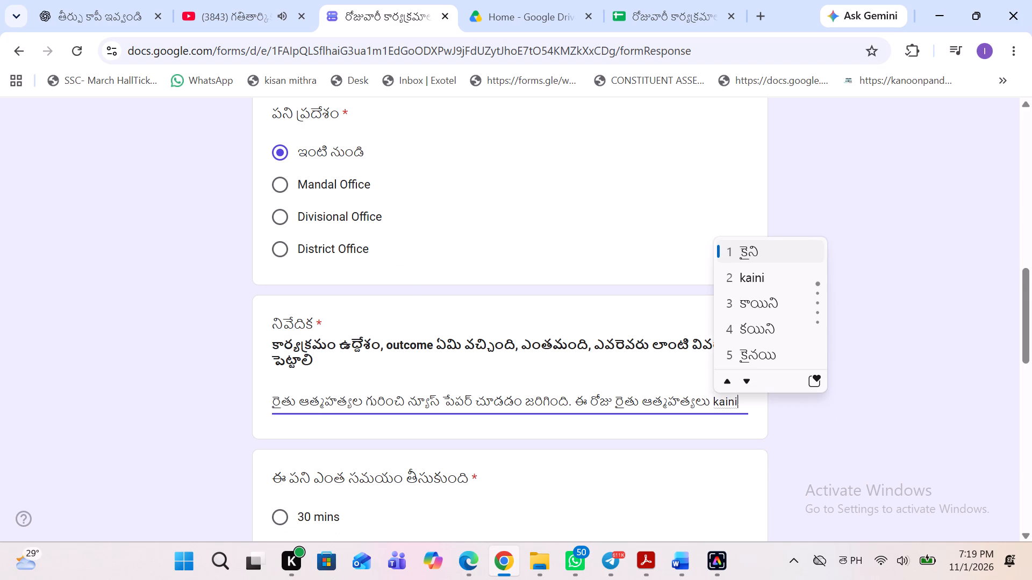
pyautogui.press('BackSpace')
pyautogui.press('BackSpace')
pyautogui.press('BackSpace')
pyautogui.write('nipincha ledu')
pyautogui.press('space')
pyautogui.press('BackSpace')
pyautogui.write('.')
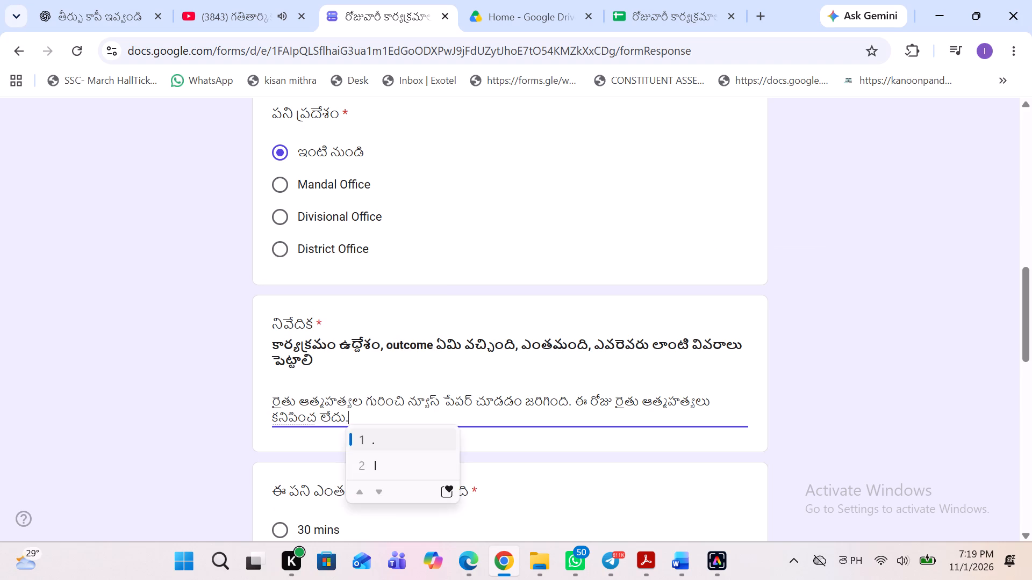
pyautogui.press('space')
# Answer the time-taken question with Other and the value 5.
pyautogui.scroll(-4, 400, 340)
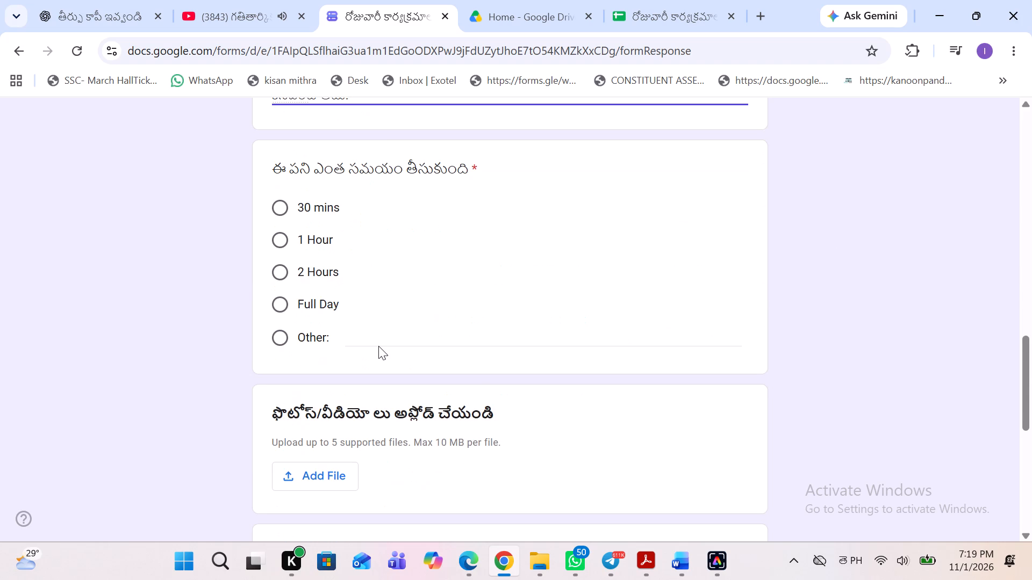
pyautogui.click(378, 346)
pyautogui.click(378, 337)
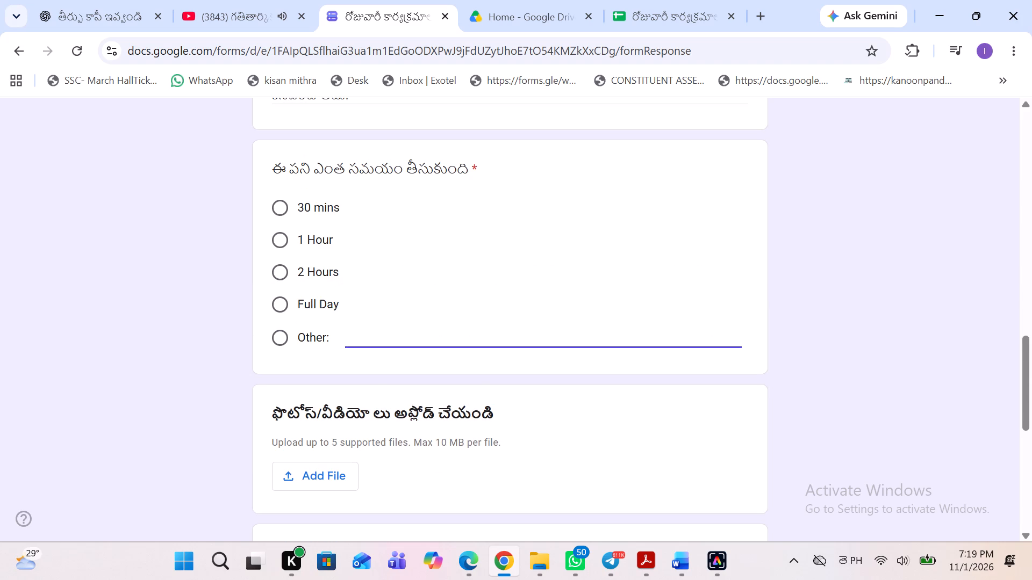
pyautogui.write('5')
pyautogui.press('space')
# Enter పాలో అప్ లేదు as the తదుపరి కార్యాచరణ answer, leave its date empty, and submit the response.
pyautogui.scroll(-3, 378, 337)
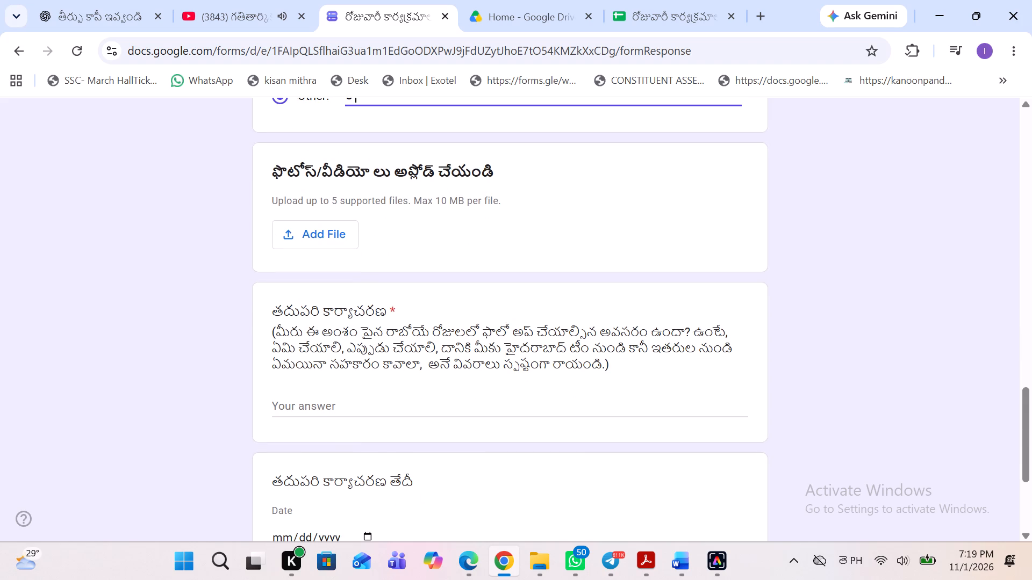
pyautogui.click(333, 408)
pyautogui.write('paalo ap ledu')
pyautogui.press('space')
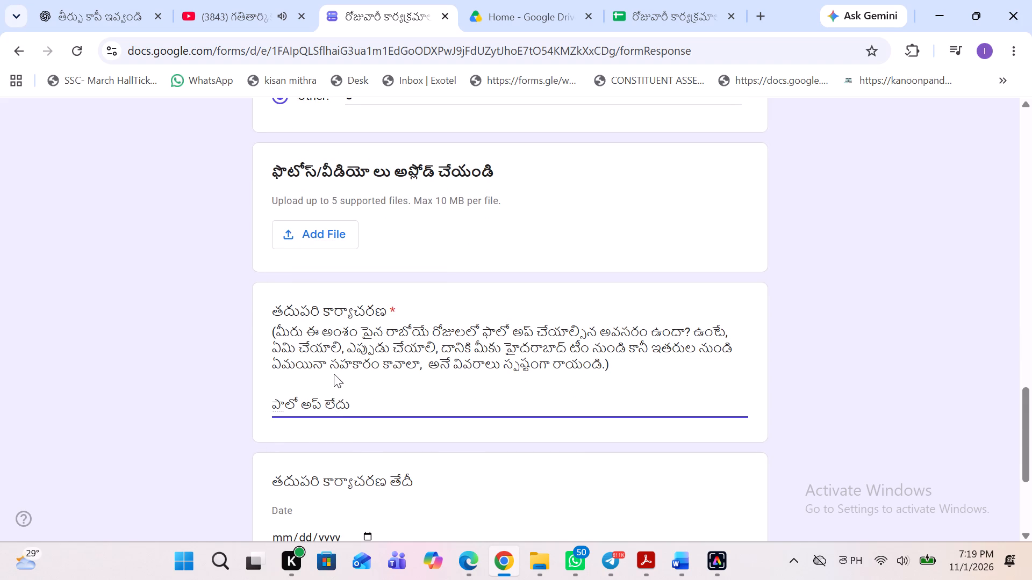
pyautogui.scroll(-3, 393, 291)
pyautogui.click(369, 385)
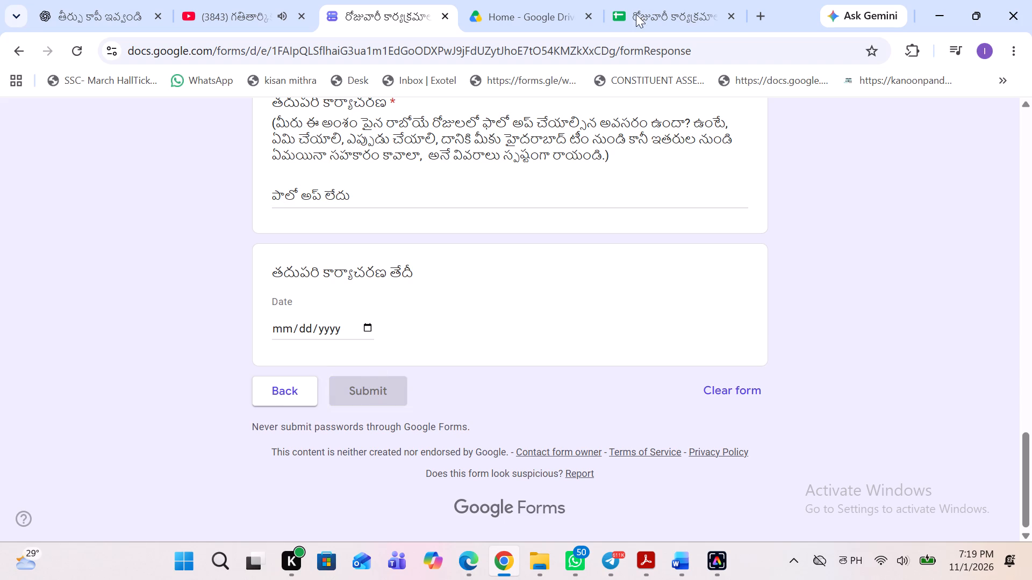
# Check the last logged date in the responses sheet, and start another form response with the listed name and date 10/17/2026.
pyautogui.click(654, 12)
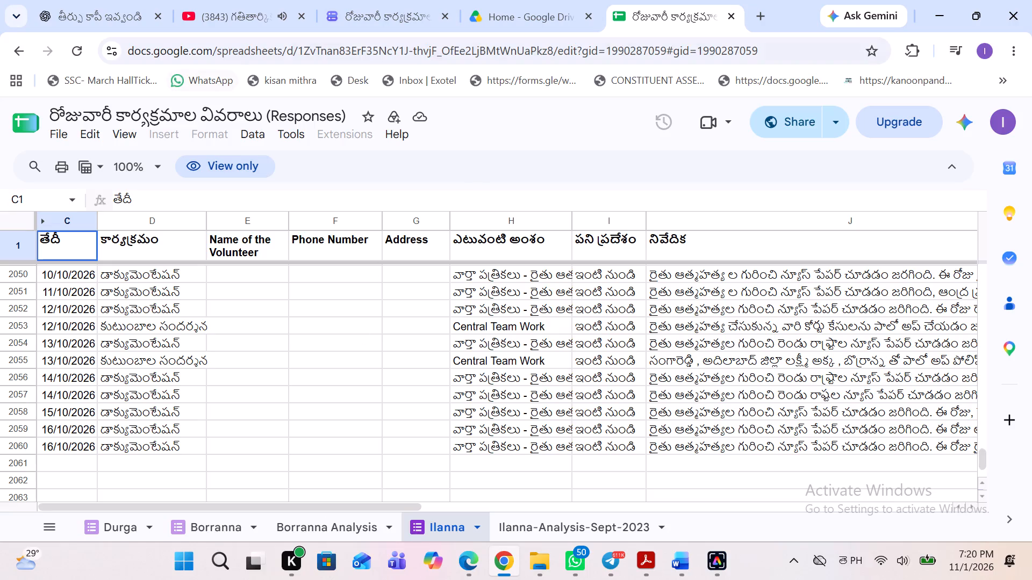
pyautogui.click(392, 21)
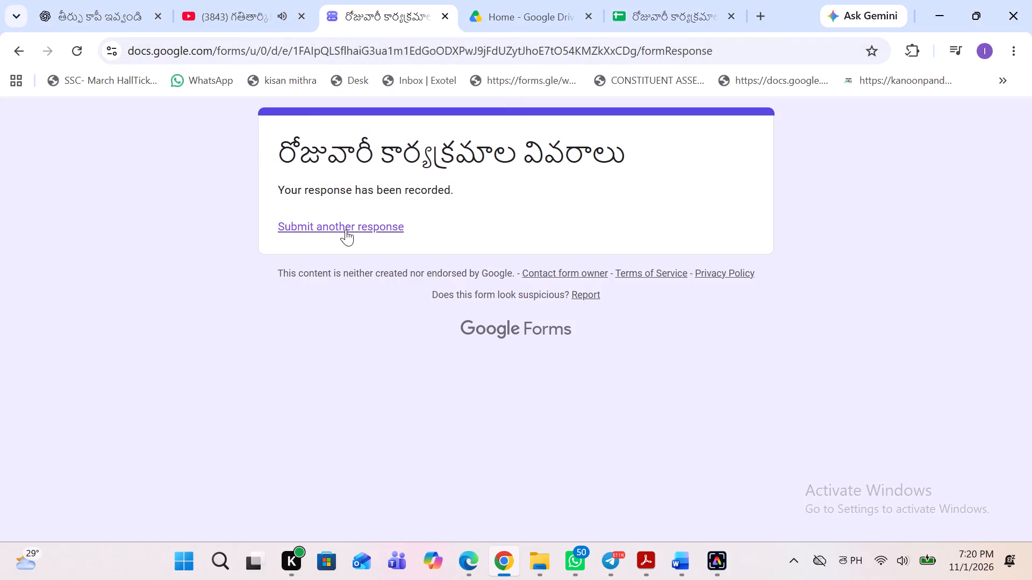
pyautogui.click(346, 229)
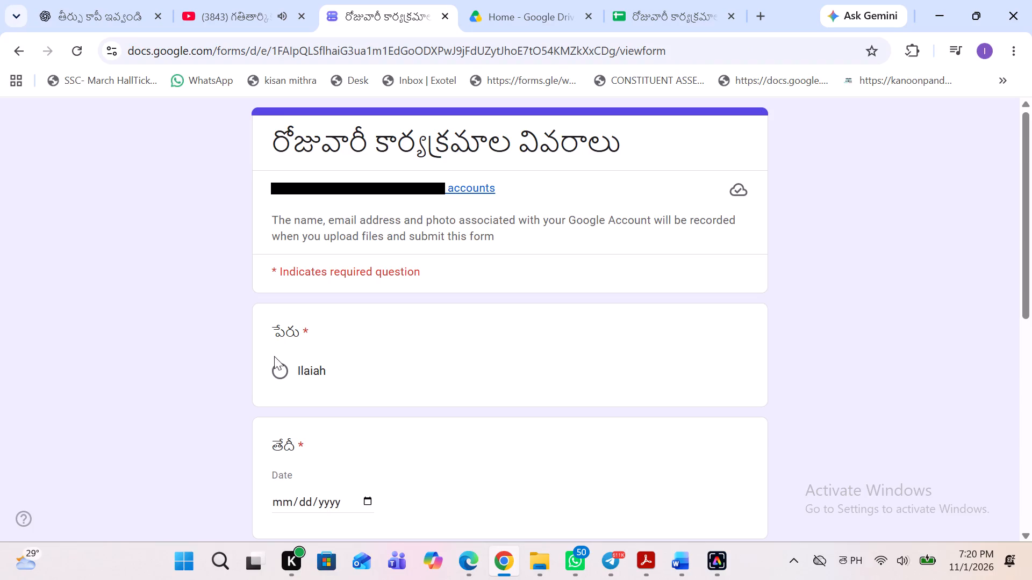
pyautogui.click(277, 371)
pyautogui.scroll(-2, 341, 390)
pyautogui.click(368, 340)
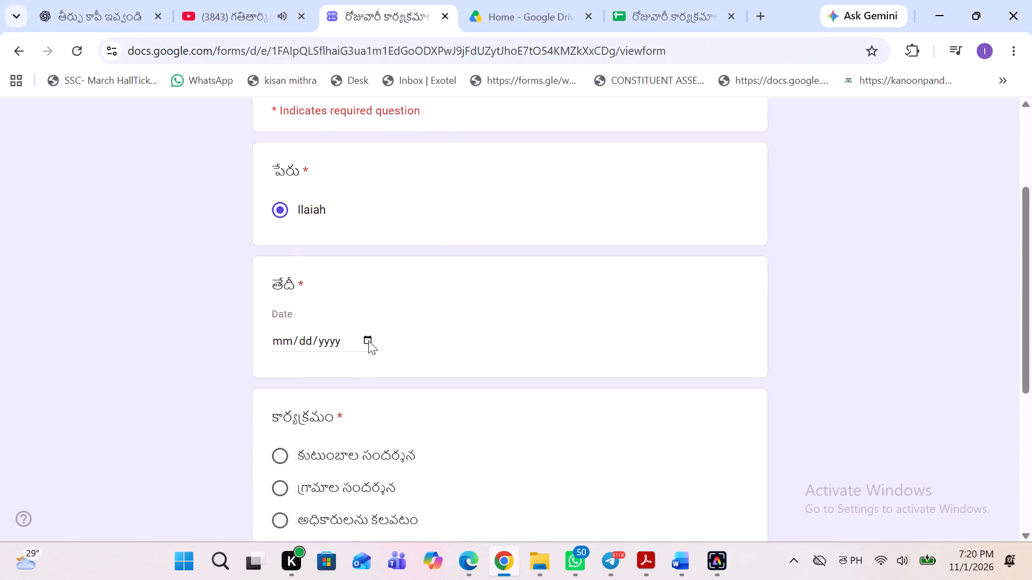
pyautogui.click(405, 122)
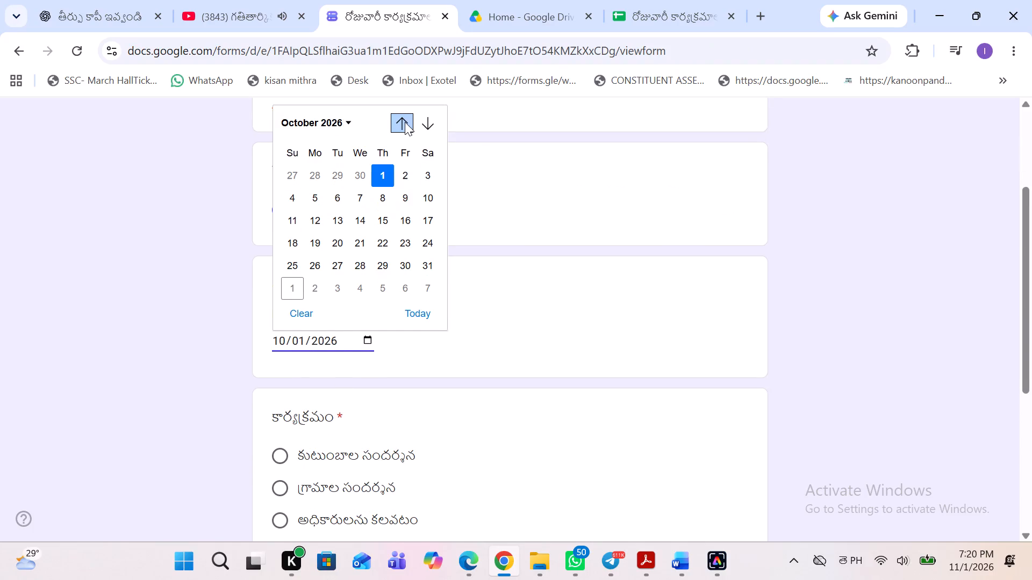
pyautogui.click(430, 220)
# Set the కార్యక్రమం answer to డాక్యుమెంటేషన్ and continue to the Additional Details section.
pyautogui.scroll(-3, 305, 391)
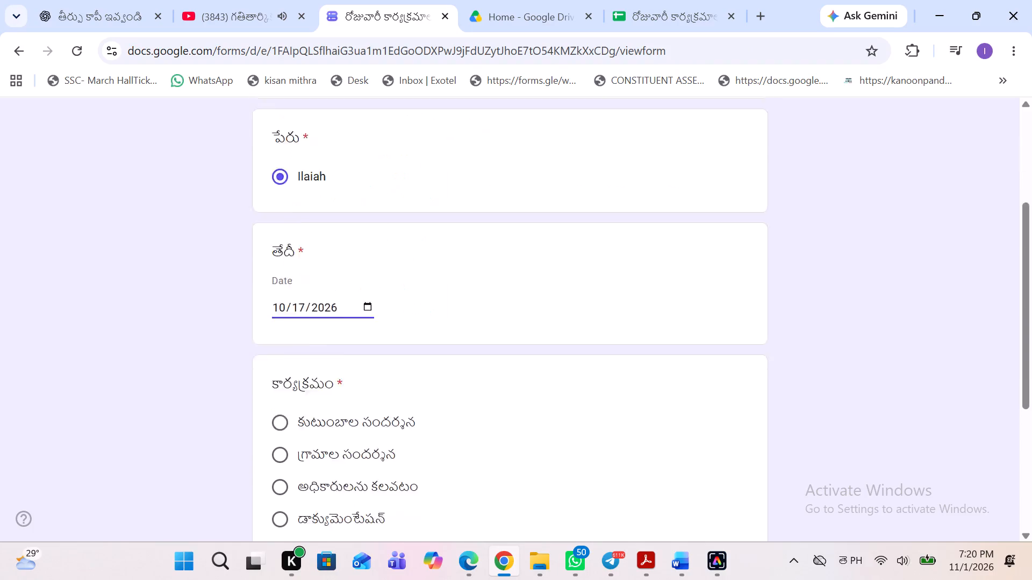
pyautogui.scroll(-1, 306, 392)
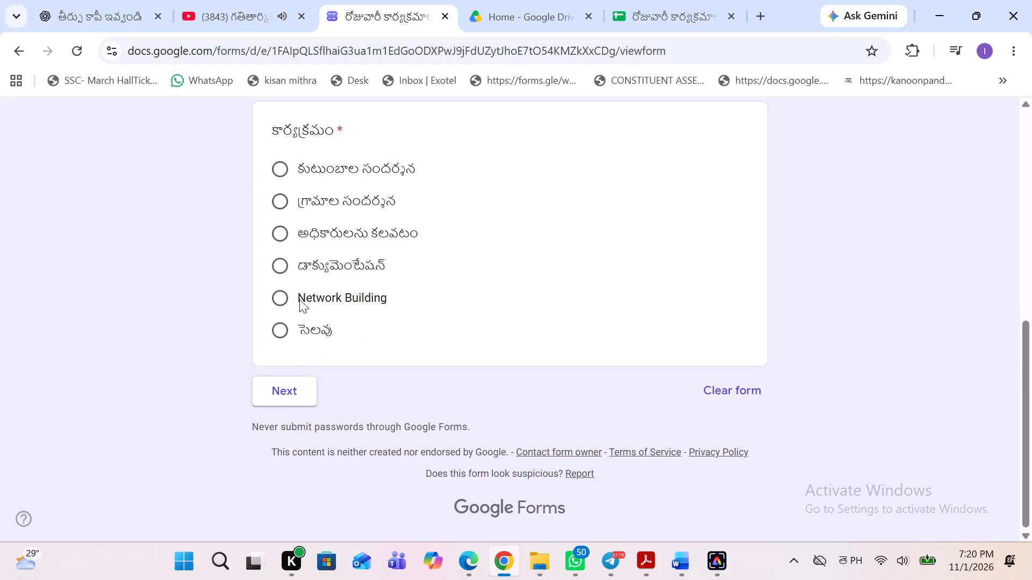
pyautogui.click(278, 265)
pyautogui.click(290, 396)
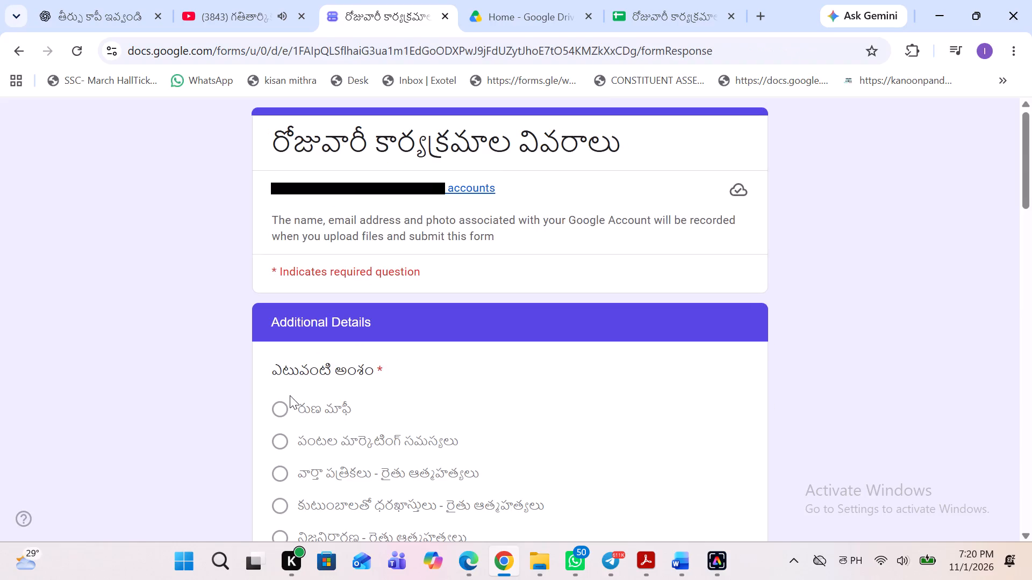
# Set the ఎటువంటి అంశం answer to వార్తా పత్రికలు - రైతు ఆత్మహత్యలు and the పని ప్రదేశం answer to ఇంటి నుండి.
pyautogui.scroll(-3, 290, 395)
pyautogui.click(278, 231)
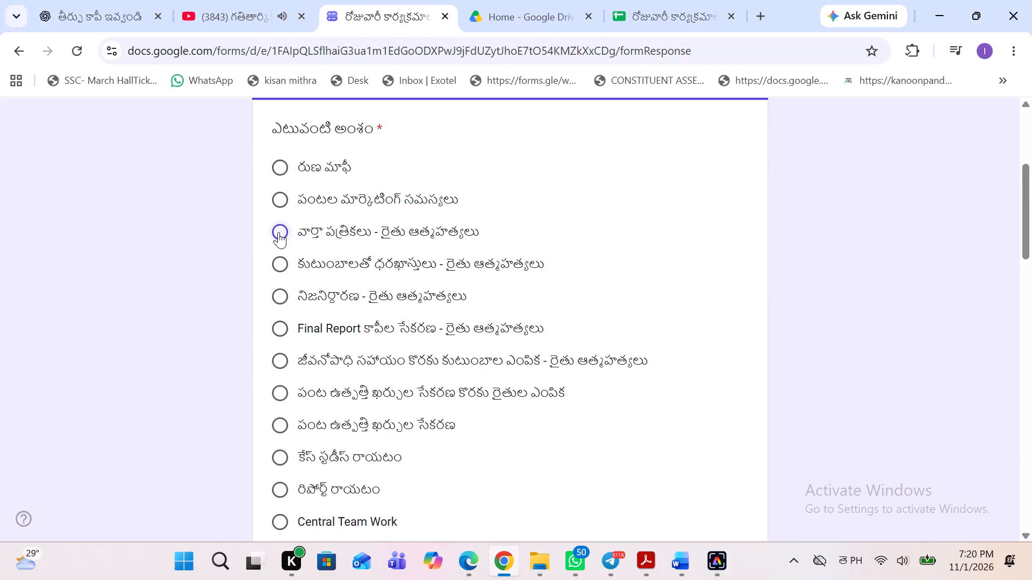
pyautogui.scroll(-4, 360, 346)
pyautogui.click(274, 313)
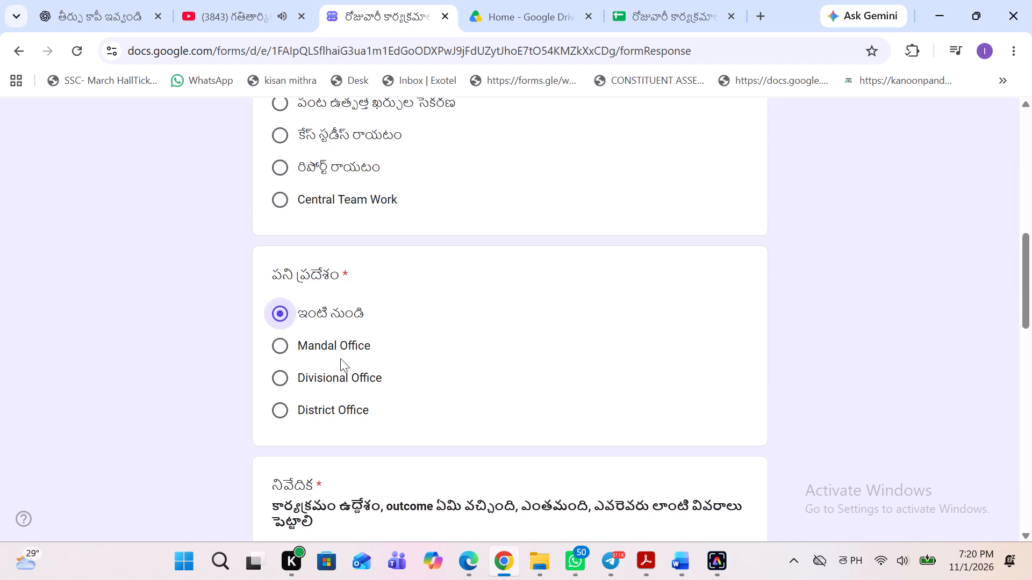
# Enter the నివేదిక answer: రైతు ఆత్మహత్యల గురించి న్యూస్ పేపర్ చూడడం జరిగినది. ఈ రోజు రైతు ఆత్మహత్యలు కనిపించ లేదు.
pyautogui.scroll(-3, 369, 366)
pyautogui.click(335, 323)
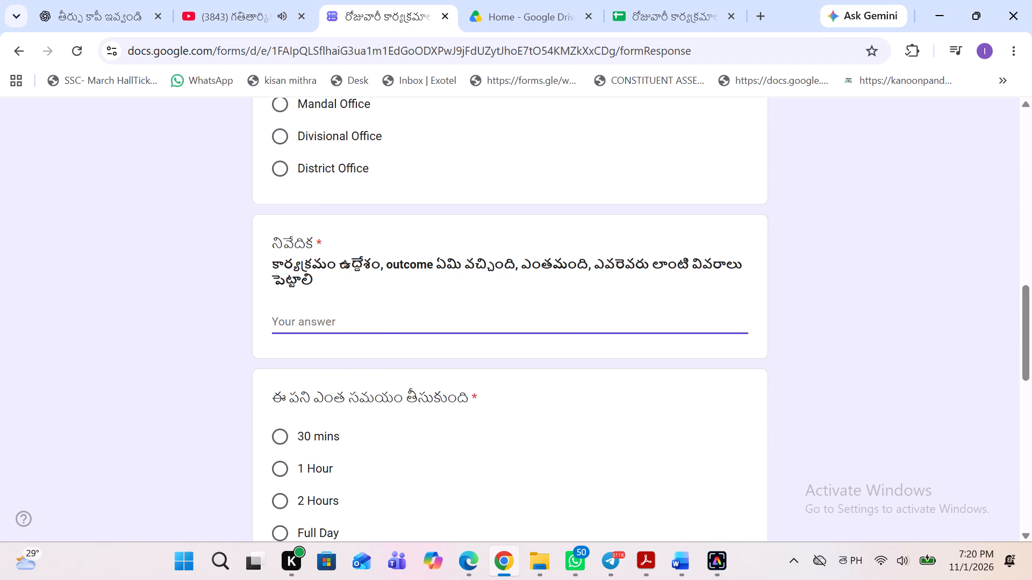
pyautogui.write('raitu atmahtyal gurinchi news pepaqr')
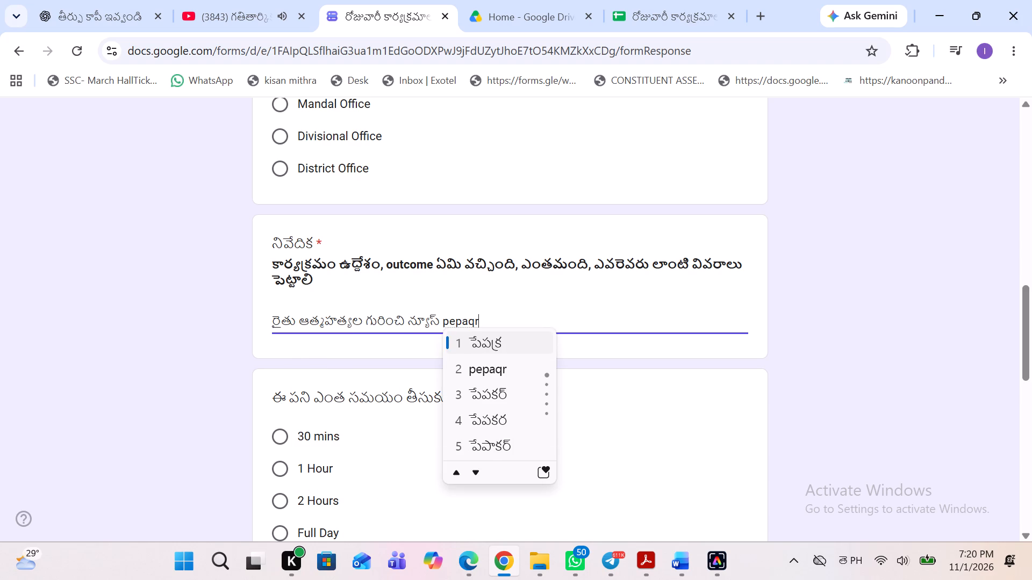
pyautogui.press('BackSpace')
pyautogui.press('BackSpace')
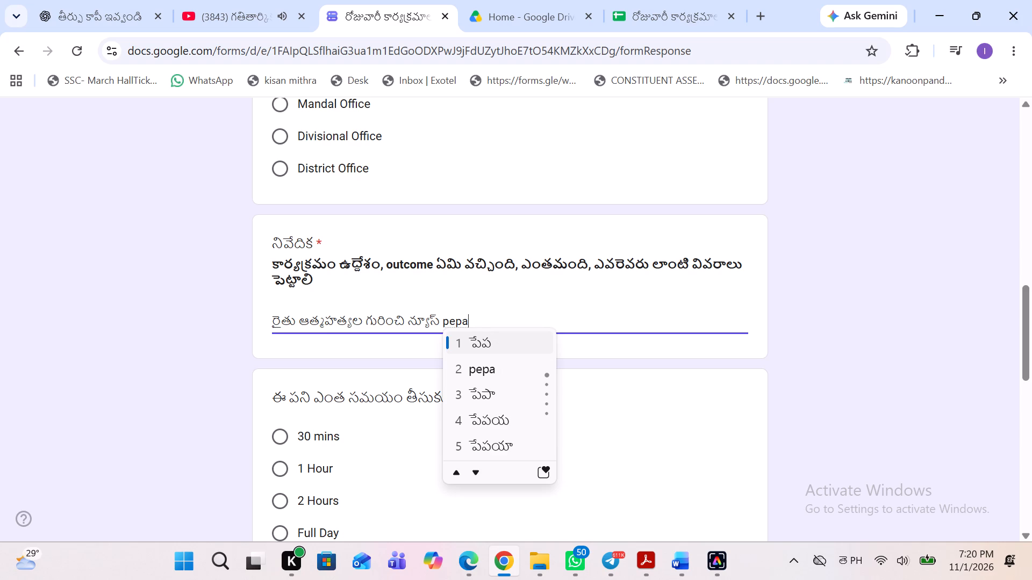
pyautogui.write('r chudadam jarigindi')
pyautogui.press('space')
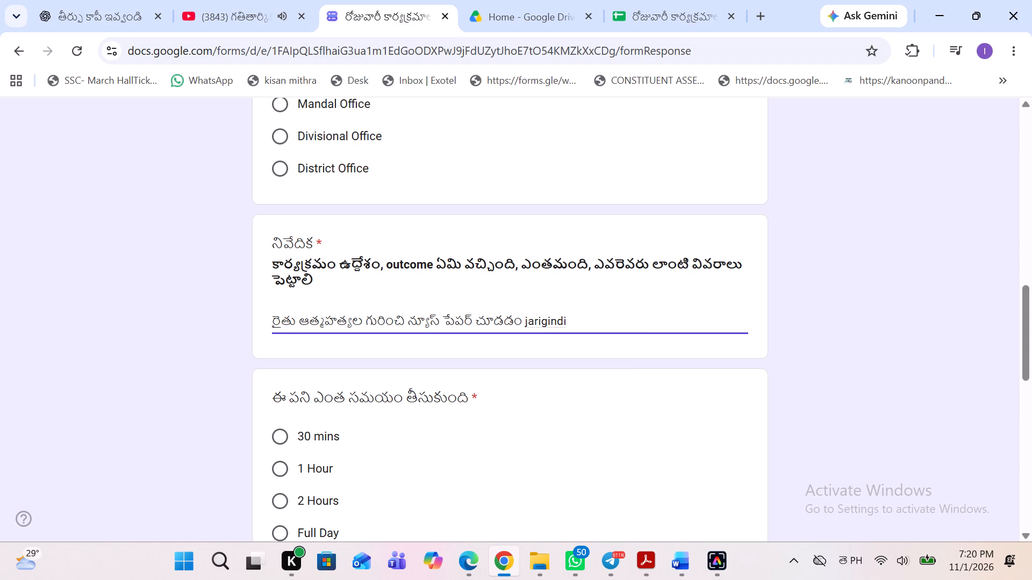
pyautogui.press('BackSpace')
pyautogui.write('.')
pyautogui.press('space')
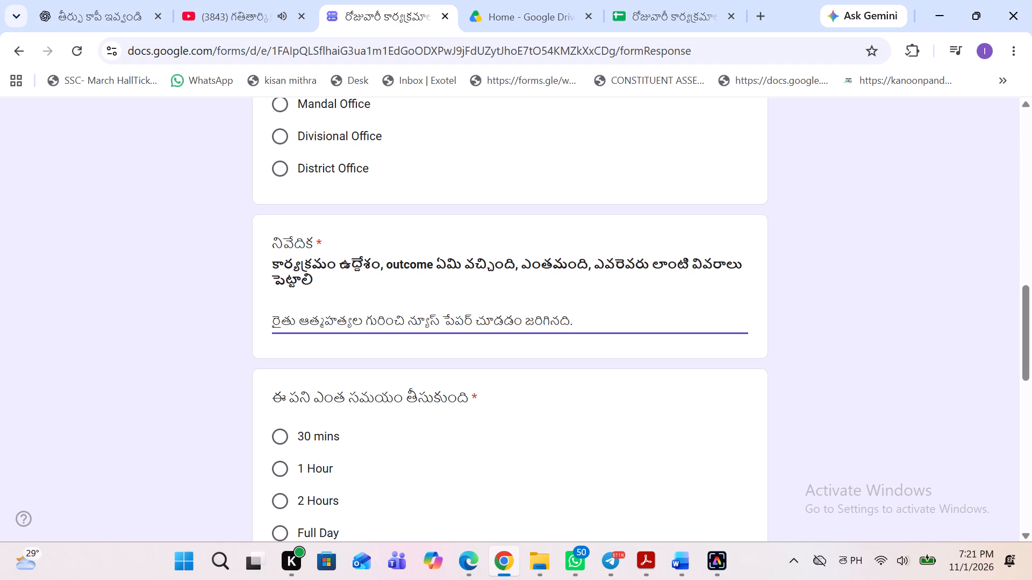
pyautogui.write('ee roju raitu atmhtyalu ka')
pyautogui.write('nipincha ledu')
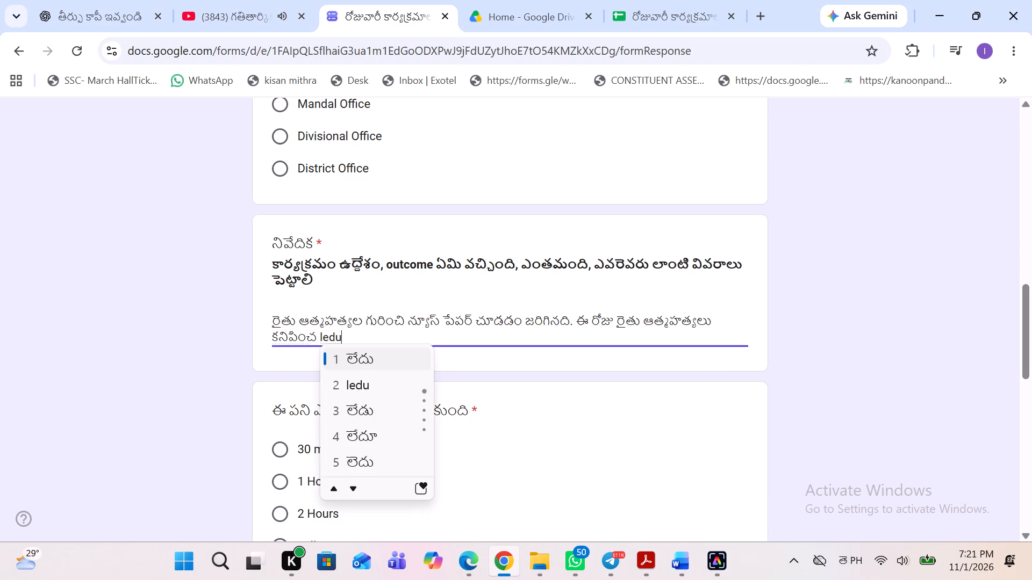
pyautogui.press('space')
pyautogui.press('BackSpace')
pyautogui.write('.')
pyautogui.press('space')
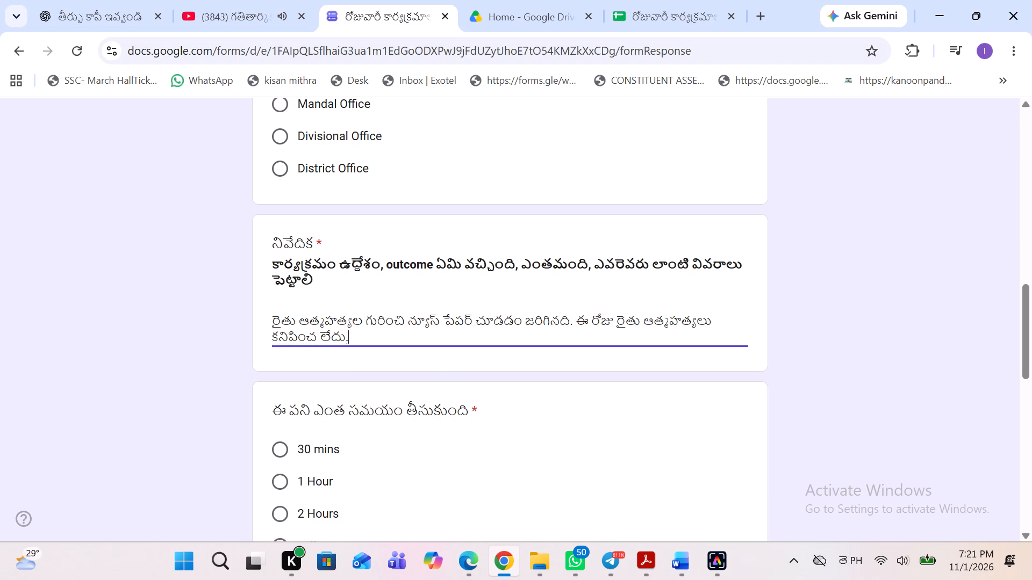
# Answer the time-taken question with Other and the value 5.
pyautogui.scroll(-3, 335, 323)
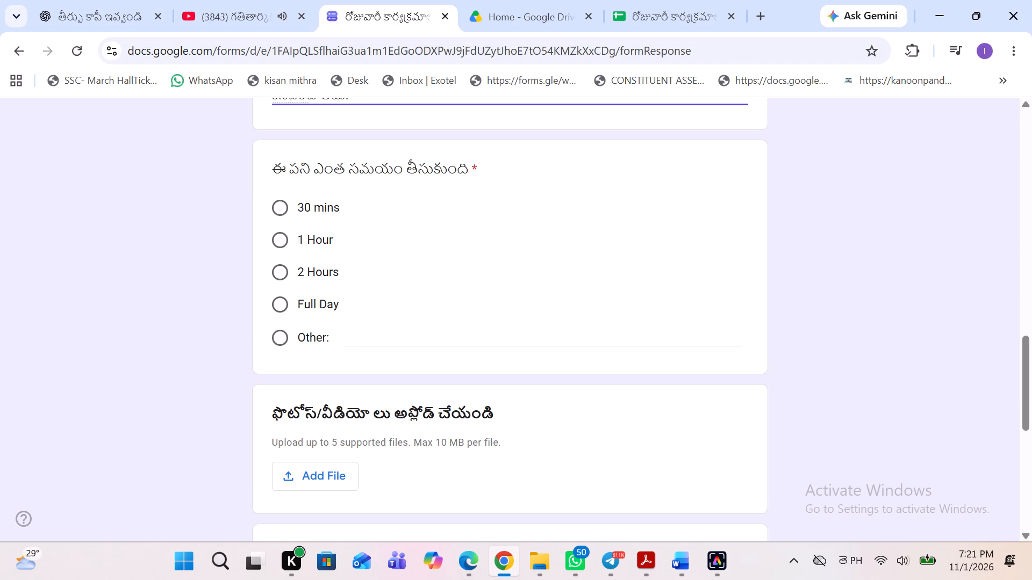
pyautogui.click(349, 338)
pyautogui.press('5')
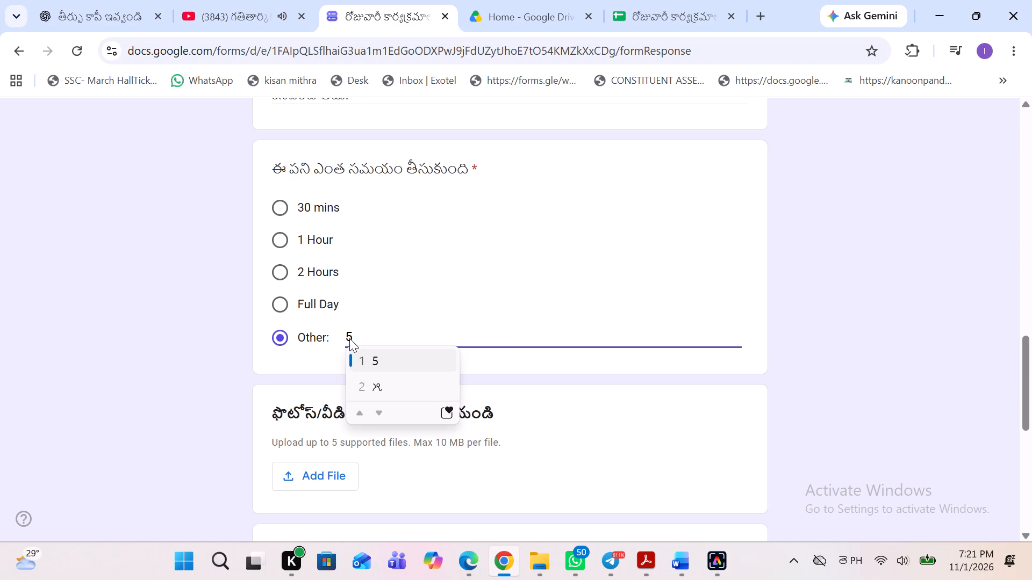
pyautogui.press('space')
# Enter పాలో అప్ లేదు as the తదుపరి కార్యాచరణ answer, leave its date empty, and submit the response.
pyautogui.scroll(-3, 349, 338)
pyautogui.click(355, 404)
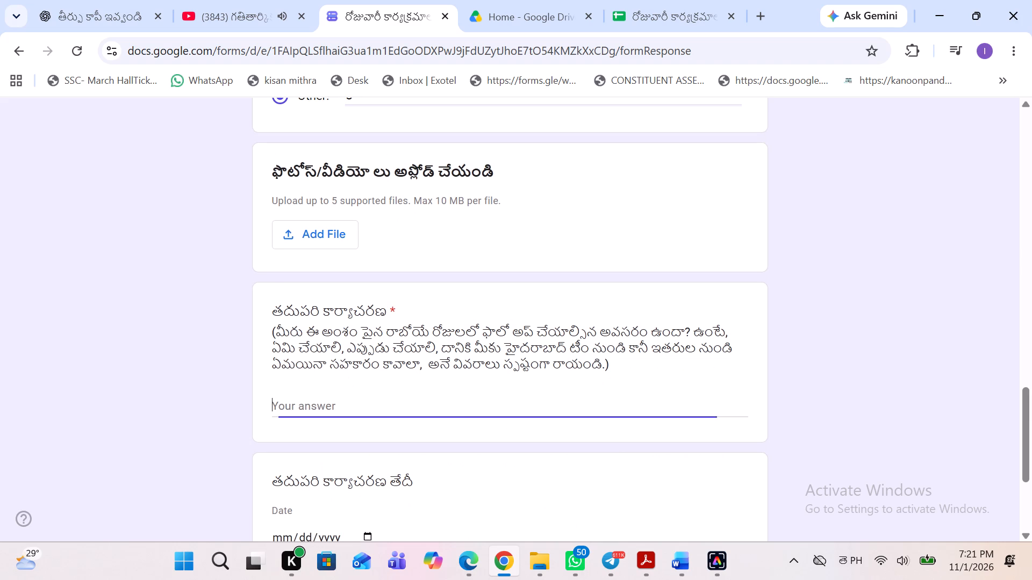
pyautogui.write('paalo ap ledu')
pyautogui.press('space')
pyautogui.scroll(-3, 355, 388)
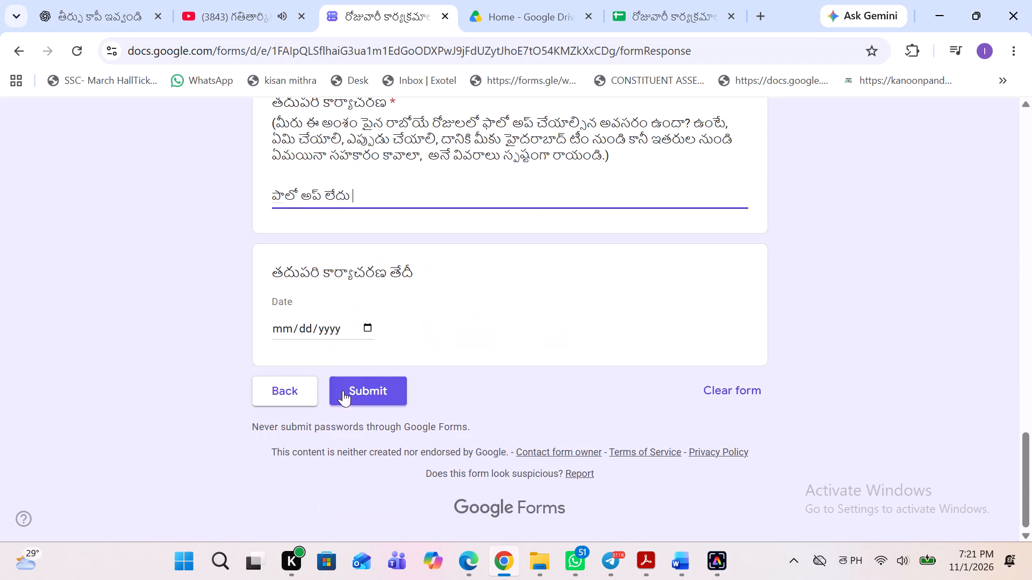
pyautogui.click(353, 389)
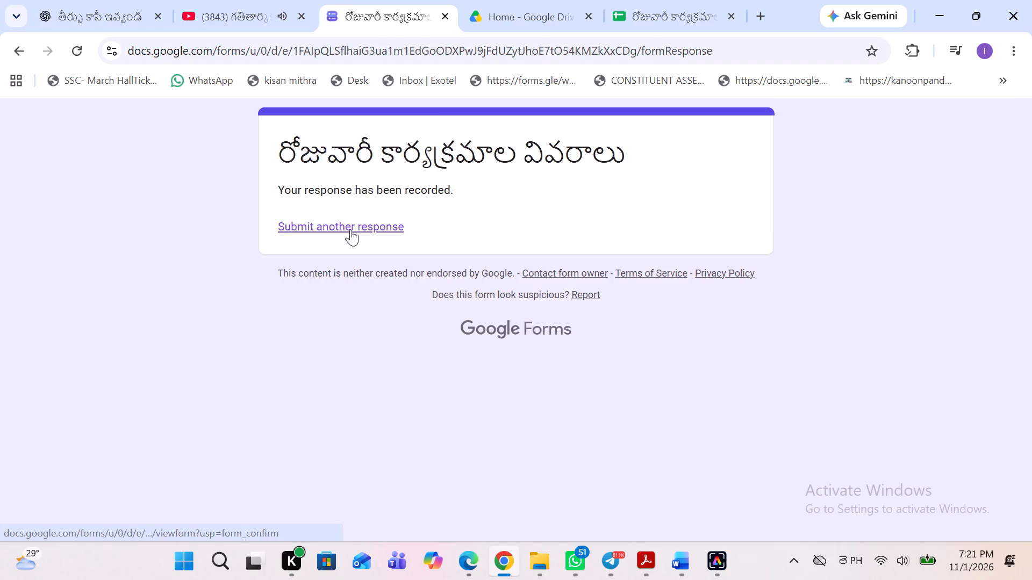
# Start another form response with the listed name and the date 10/18/2026.
pyautogui.click(350, 229)
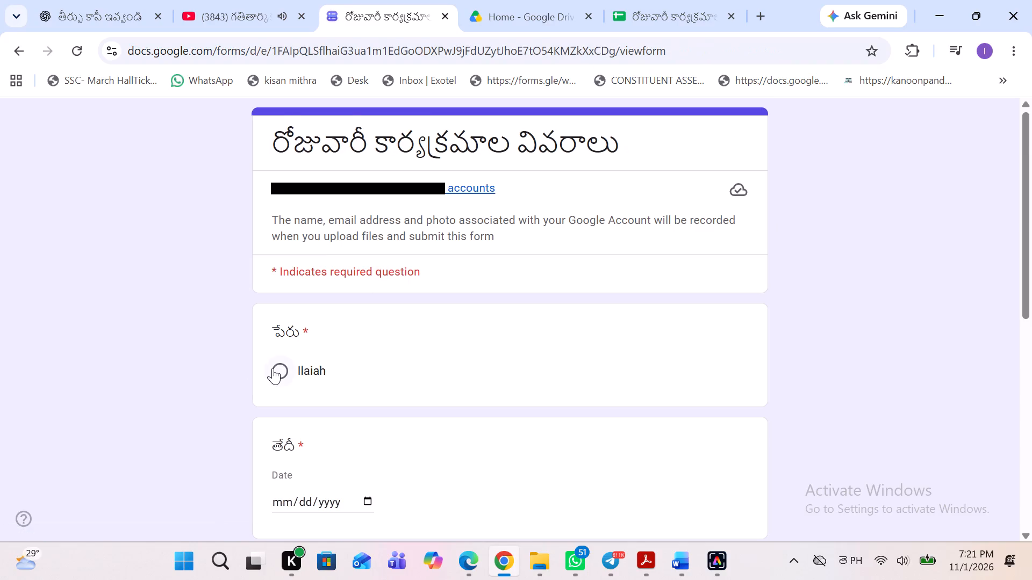
pyautogui.click(273, 368)
pyautogui.click(367, 499)
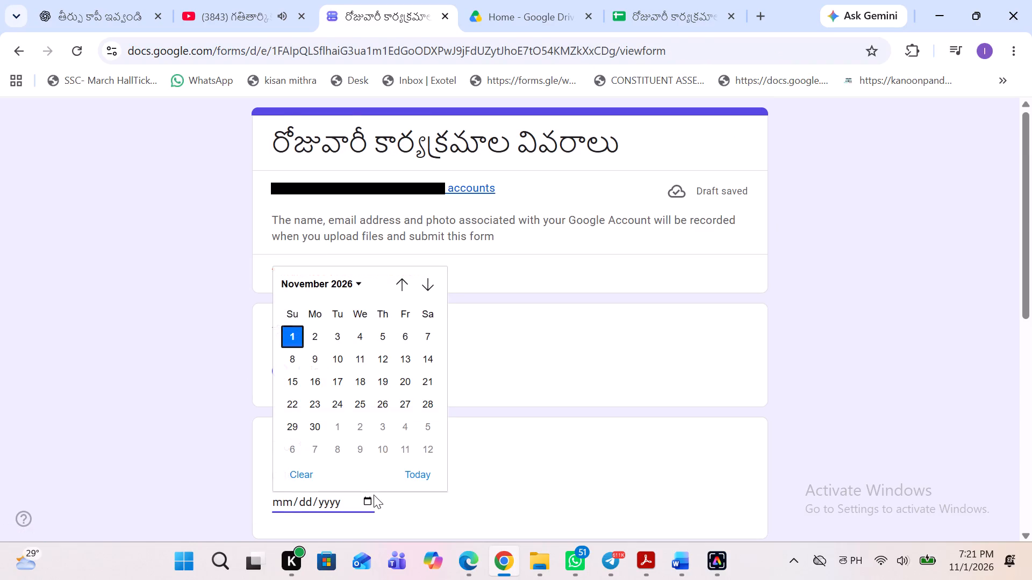
pyautogui.click(399, 275)
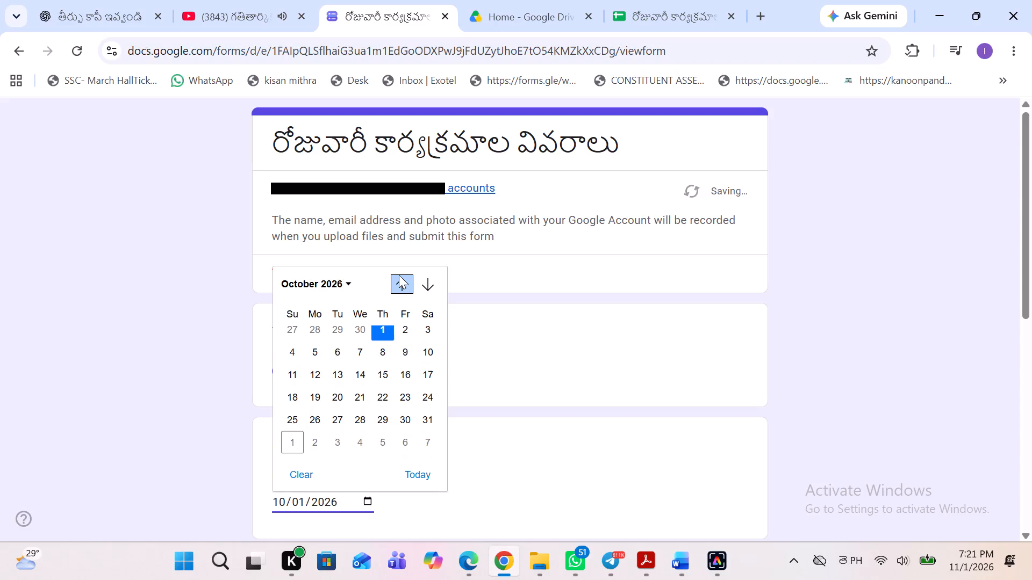
pyautogui.click(286, 404)
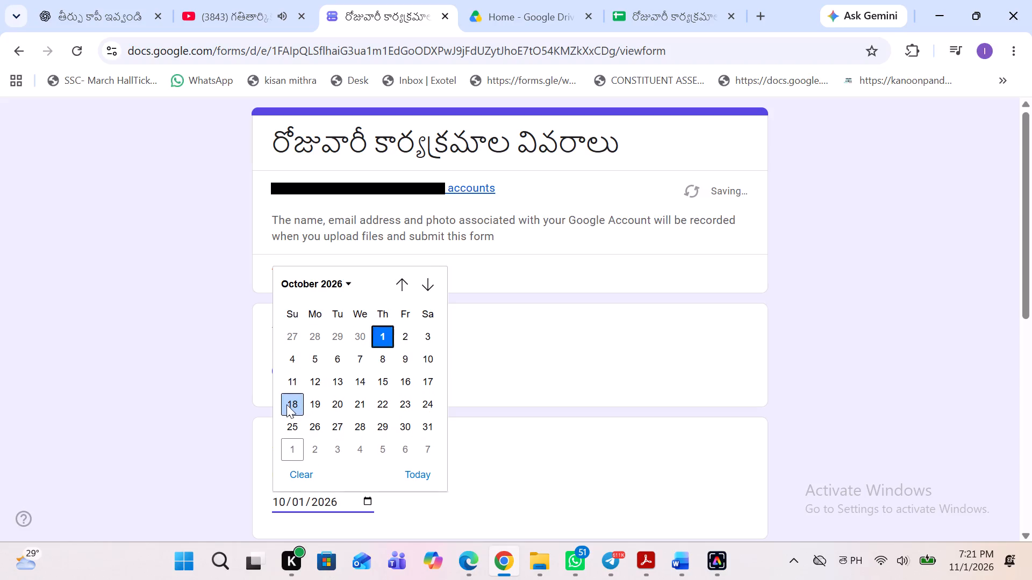
# Set the కార్యక్రమం answer to డాక్యుమెంటేషన్ and continue to the Additional Details section.
pyautogui.scroll(-4, 289, 404)
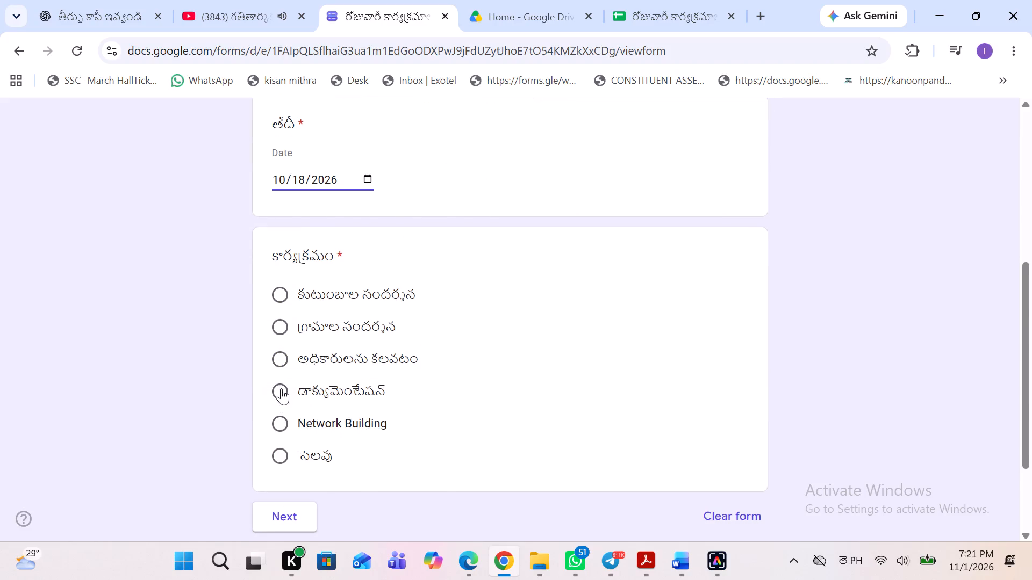
pyautogui.click(282, 385)
pyautogui.scroll(-2, 325, 445)
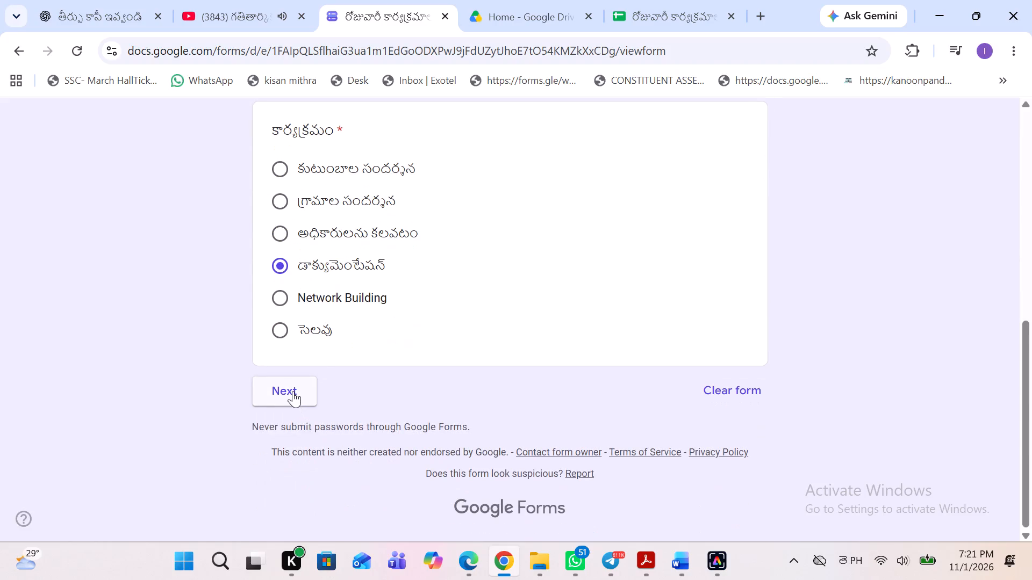
pyautogui.click(293, 390)
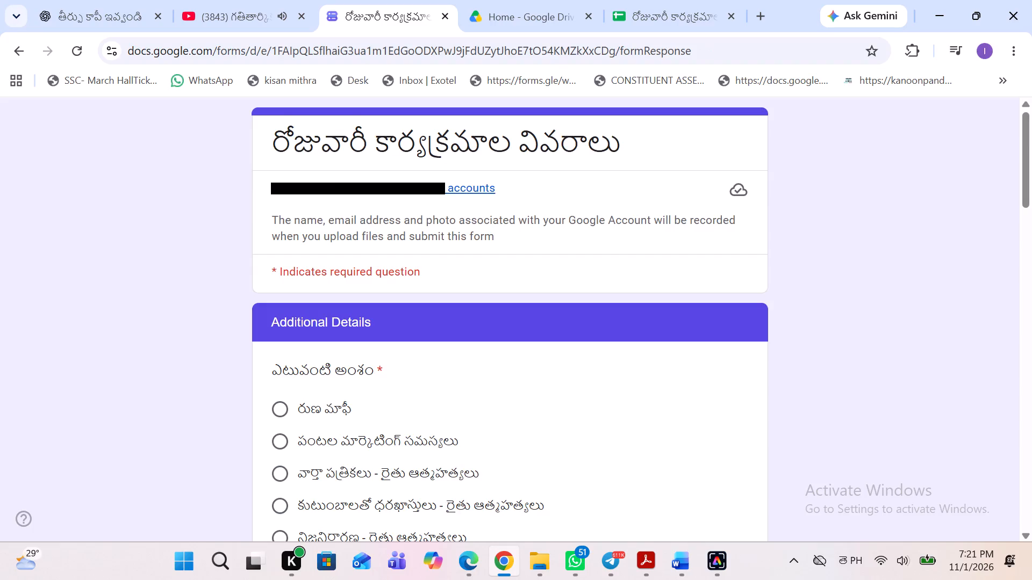
# Choose వార్తా పత్రికలు - రైతు ఆత్మహత్యలు for ఎటువంటి అంశం and ఇంటి నుండి for పని ప్రదేశం.
pyautogui.scroll(-3, 303, 373)
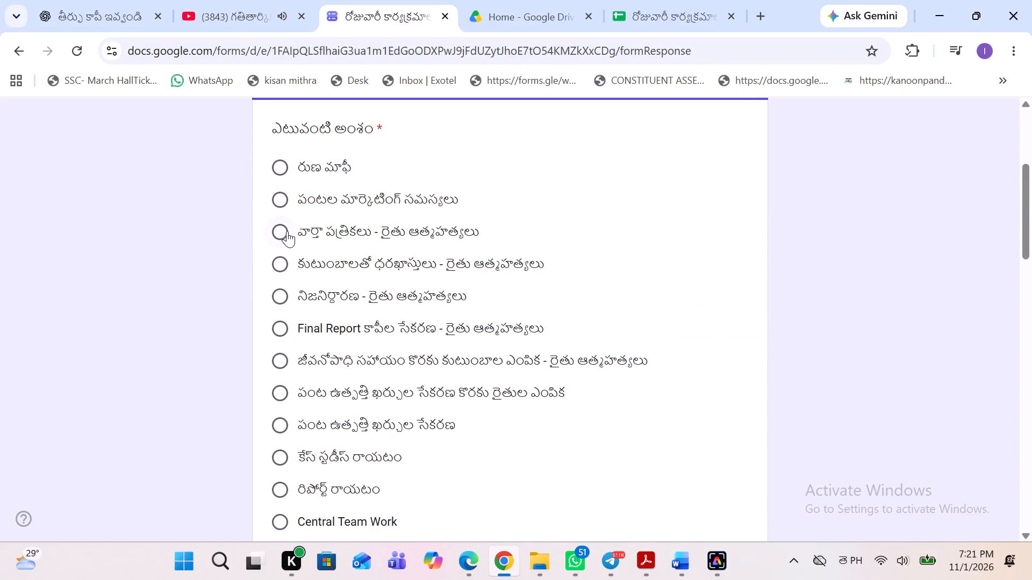
pyautogui.click(286, 229)
pyautogui.scroll(-3, 378, 308)
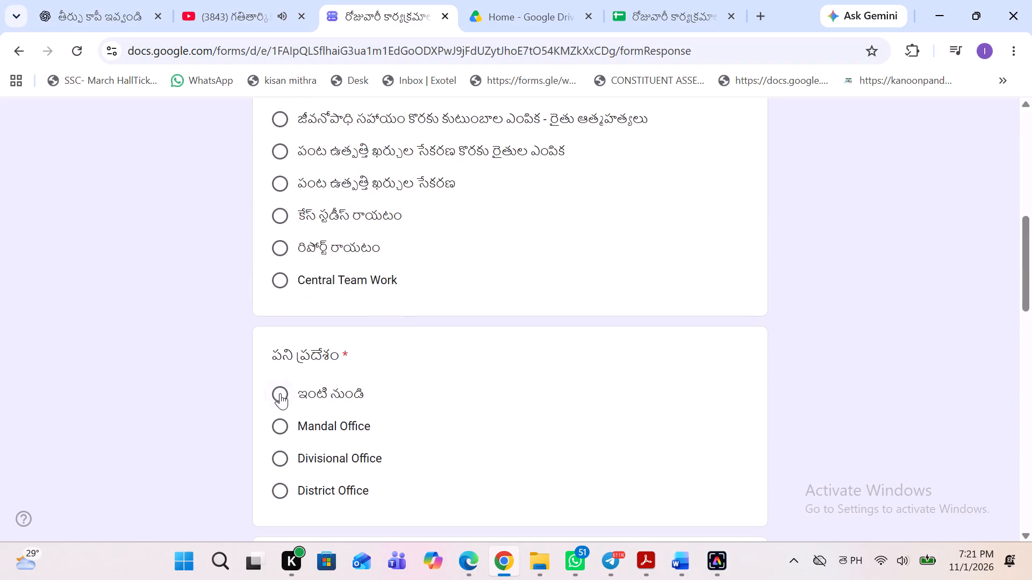
pyautogui.click(280, 393)
# Fill in the నివేదిక answer with రైతు ఆత్మహత్యల గురించి న్యూస్ పేపర్ చూడడం జరిగినది. ఈ రోజు రైతు ఆత్మహత్యలు కనిపించ లేదు.
pyautogui.scroll(-4, 293, 391)
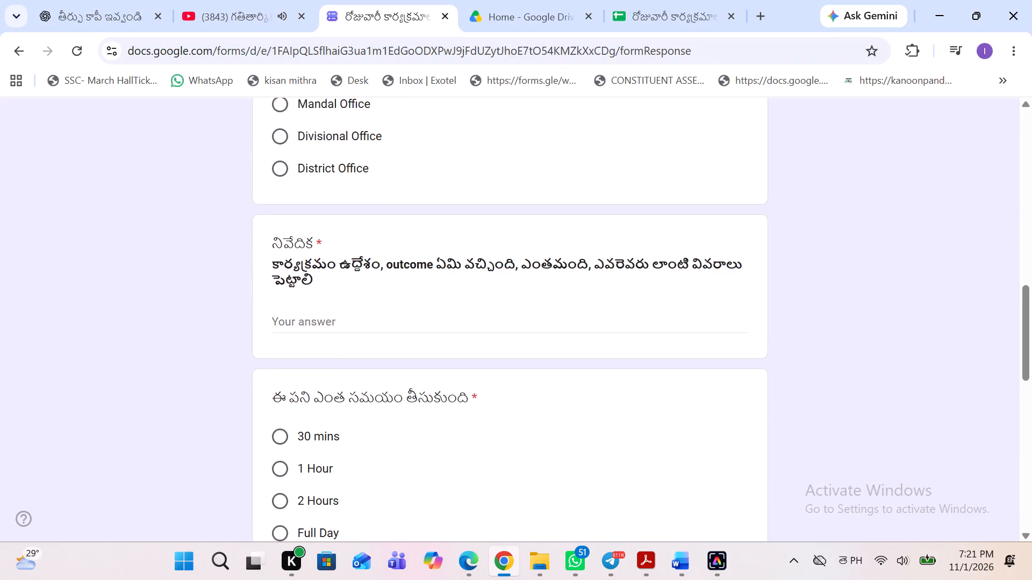
pyautogui.click(343, 315)
pyautogui.write('raitu atmahtyal')
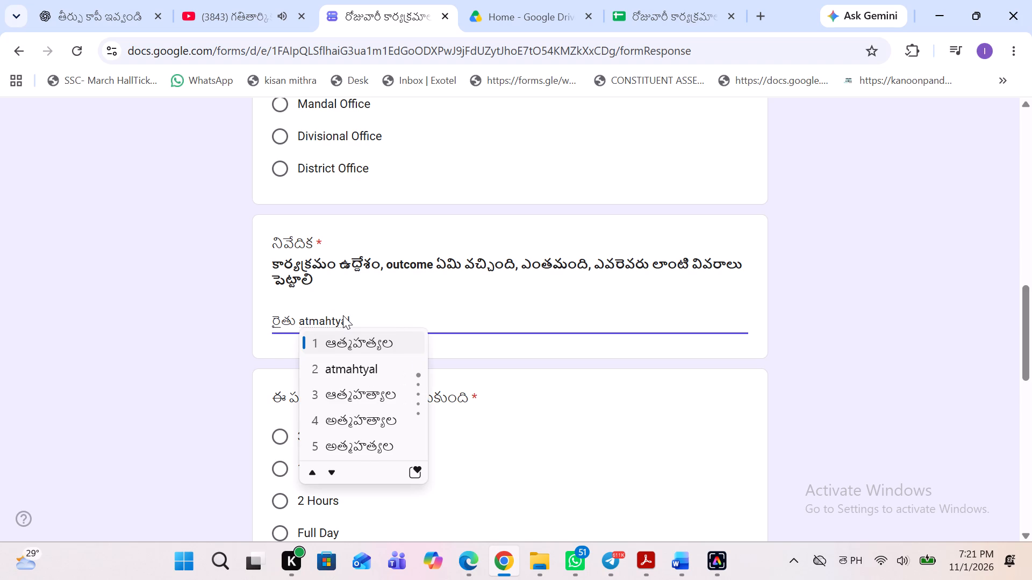
pyautogui.press('space')
pyautogui.write('gurinchi news pepar chudadam')
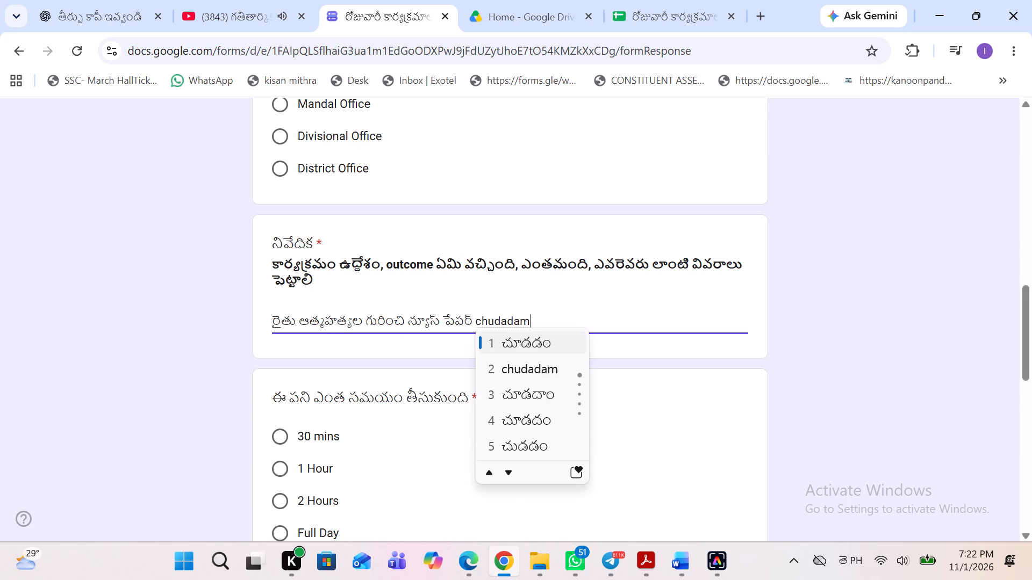
pyautogui.press('space')
pyautogui.write('jarigindi')
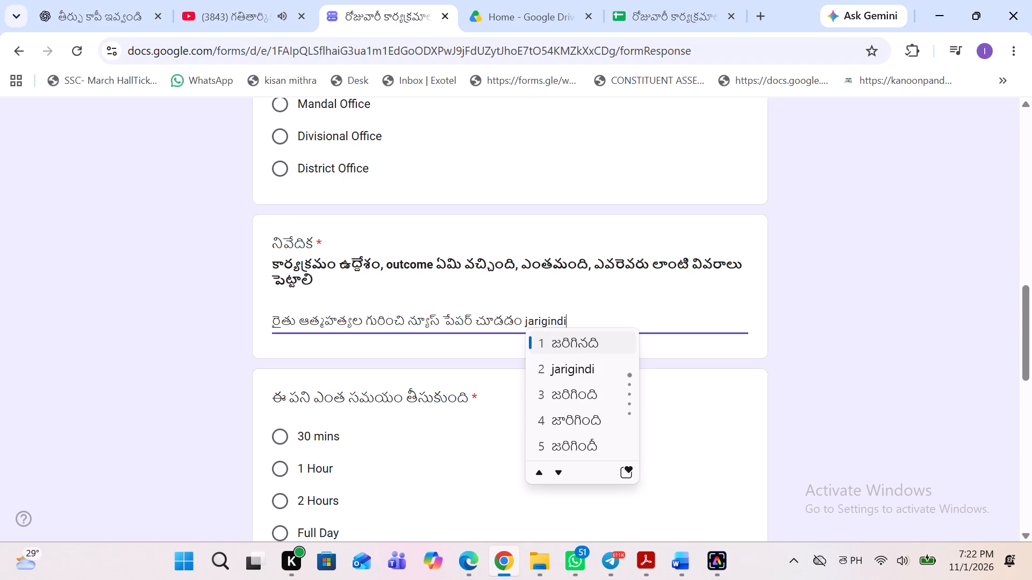
pyautogui.press('space')
pyautogui.press('BackSpace')
pyautogui.write('.')
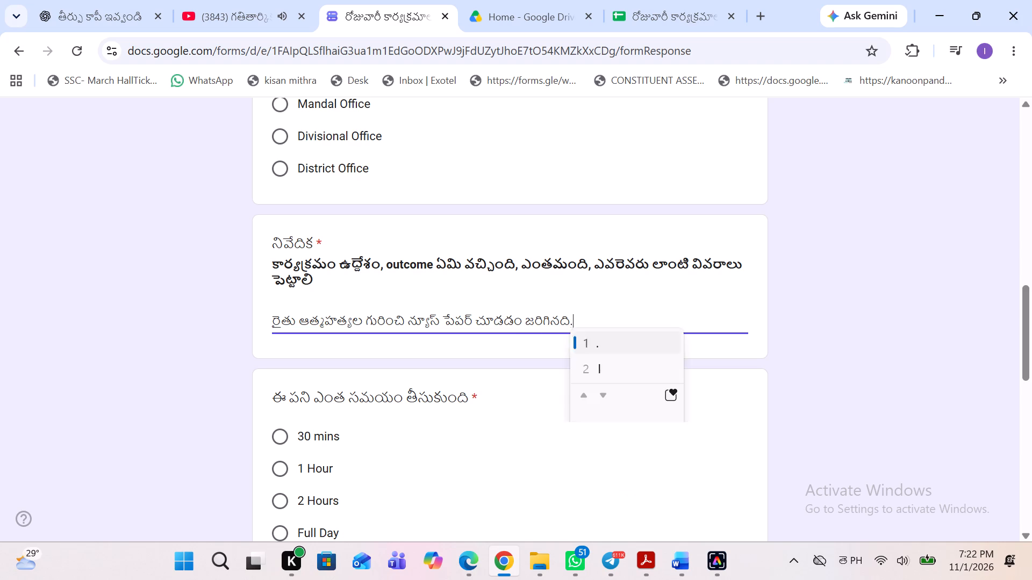
pyautogui.press('space')
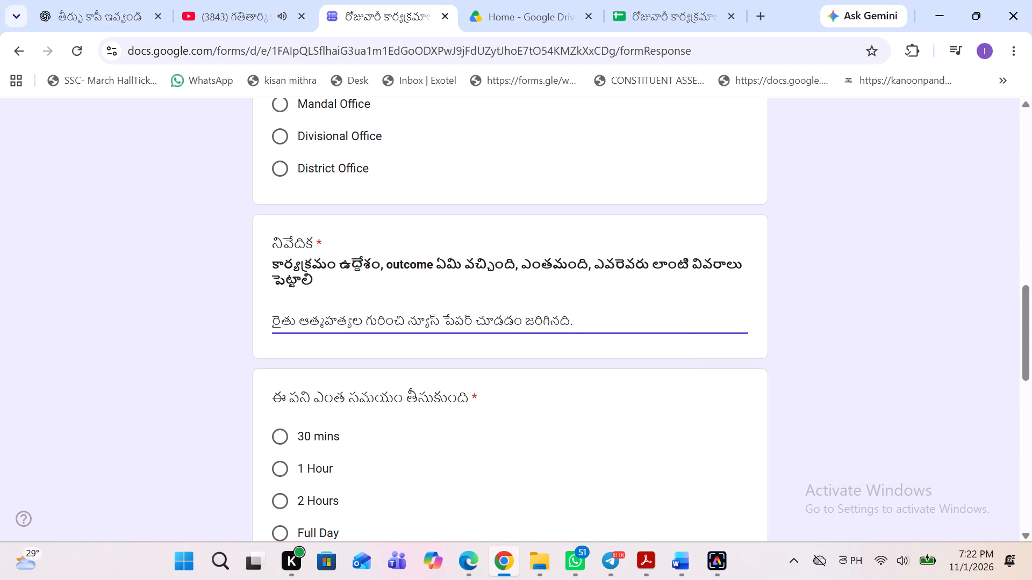
pyautogui.write('ee roju')
pyautogui.press('space')
pyautogui.write('raitu atmahtyalu kanipincha le')
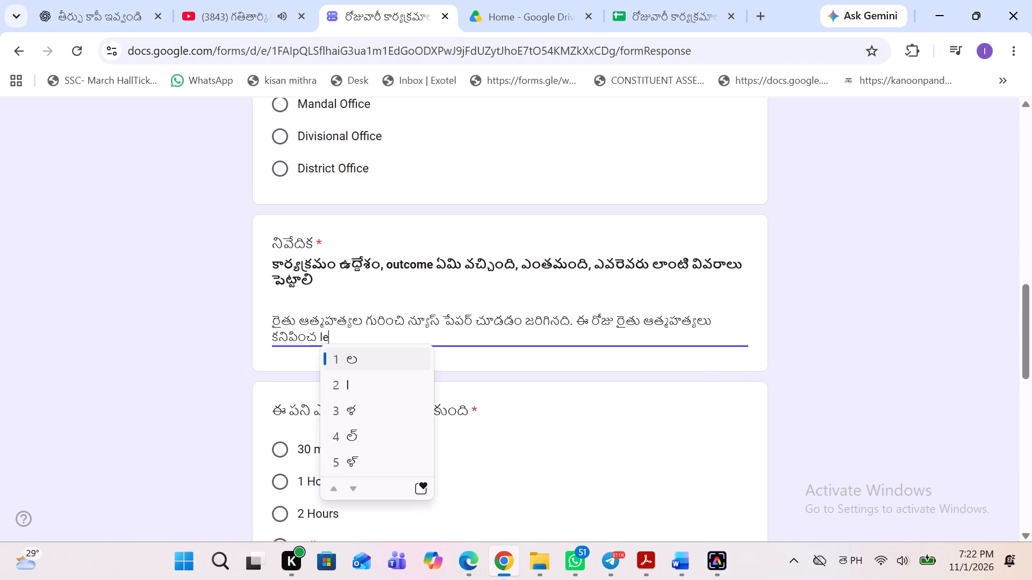
pyautogui.write('du')
pyautogui.press('space')
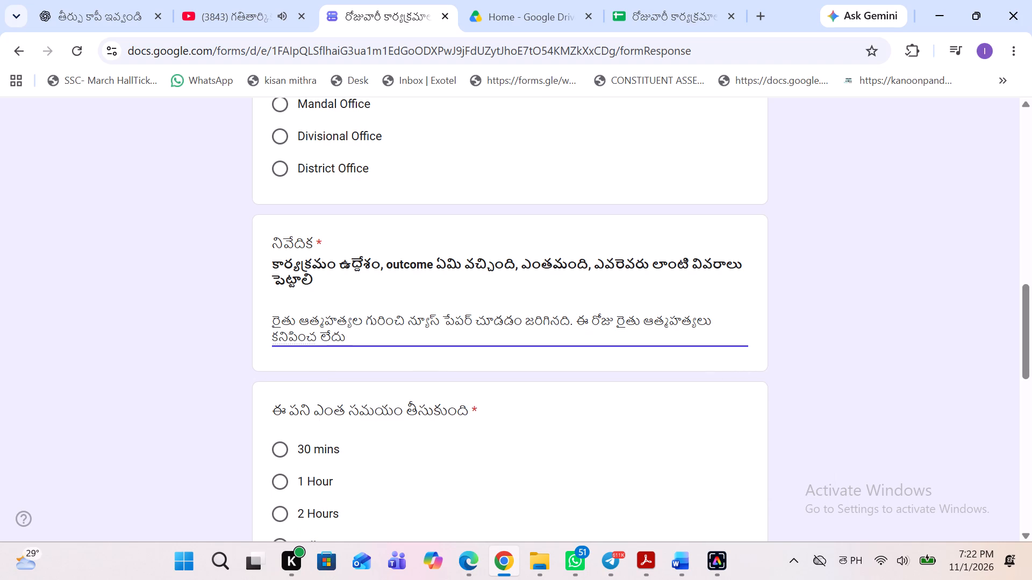
pyautogui.press('BackSpace')
pyautogui.write('.')
pyautogui.press('space')
# Answer the time-taken question with Other and the value 5.
pyautogui.scroll(-3, 343, 315)
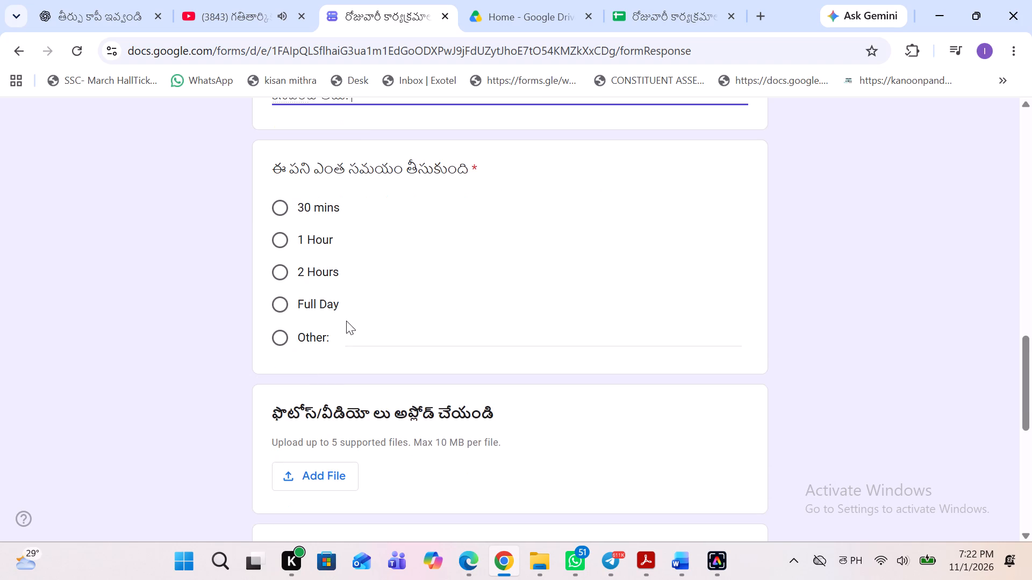
pyautogui.click(355, 337)
pyautogui.write('5')
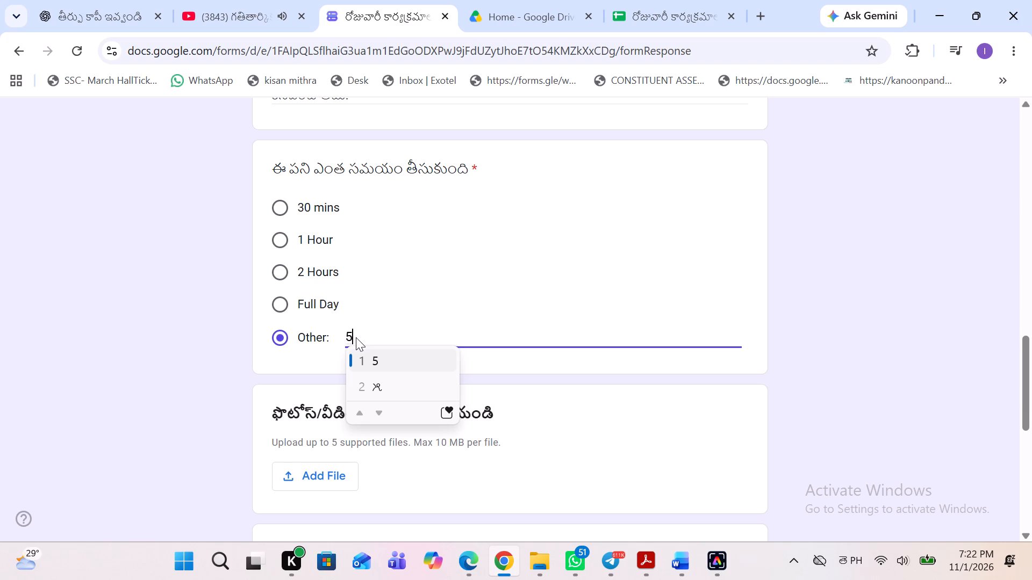
pyautogui.press('space')
# Answer తదుపరి కార్యాచరణ with పాలో అప్ లేదు and submit the response.
pyautogui.scroll(-3, 356, 337)
pyautogui.click(360, 409)
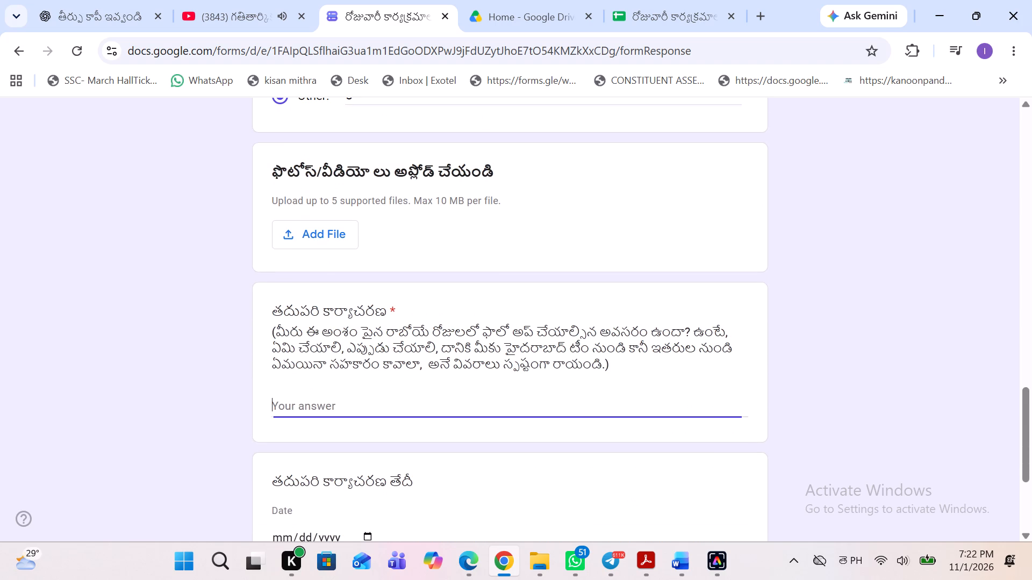
pyautogui.write('paalo ap')
pyautogui.press('space')
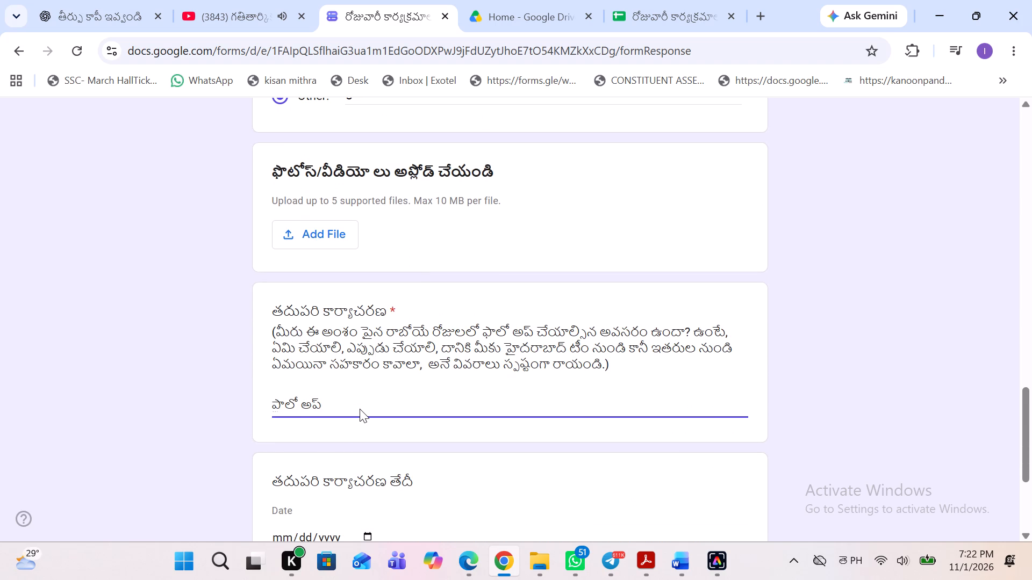
pyautogui.write('ledu')
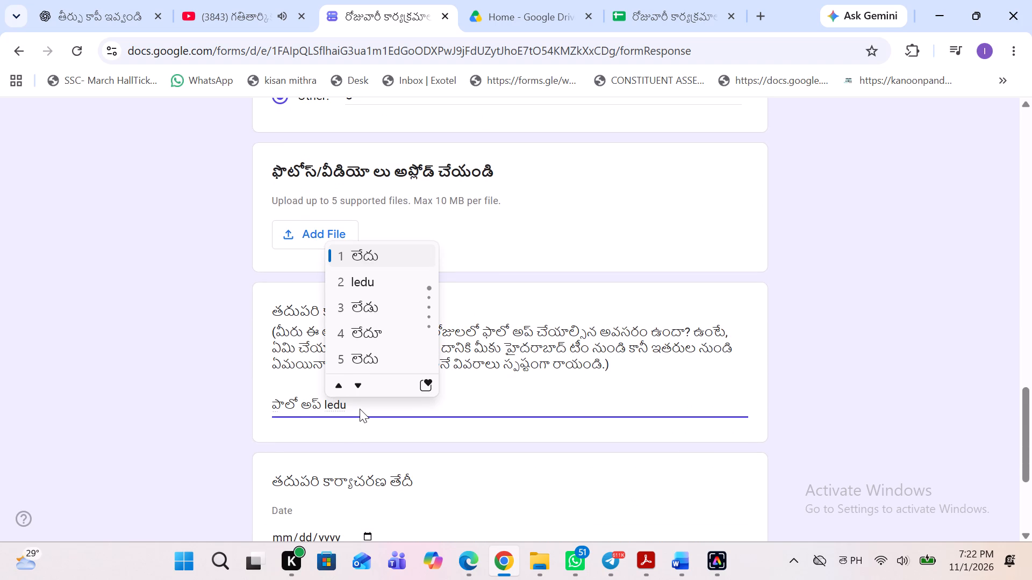
pyautogui.press('space')
pyautogui.scroll(-4, 360, 409)
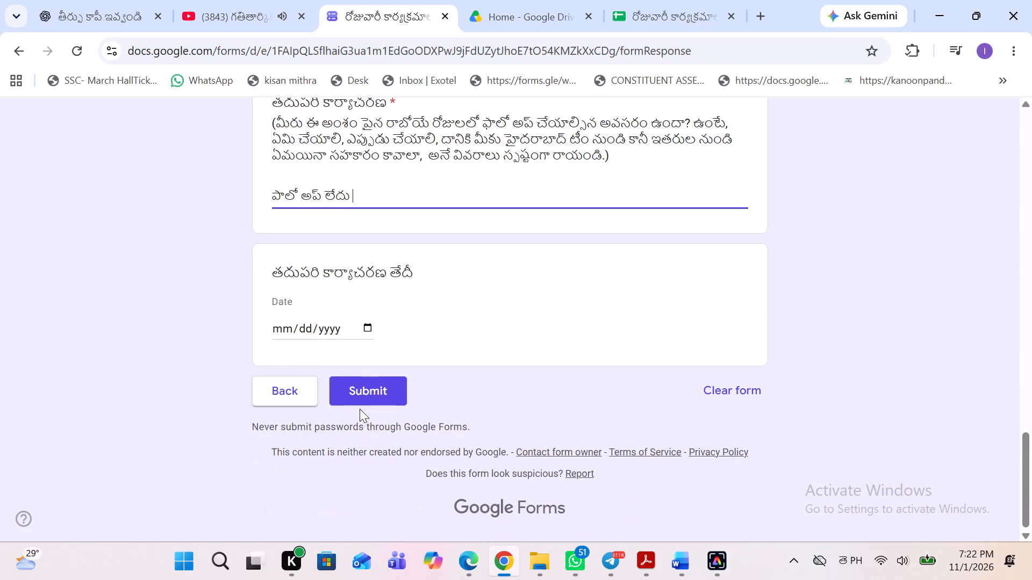
pyautogui.click(375, 387)
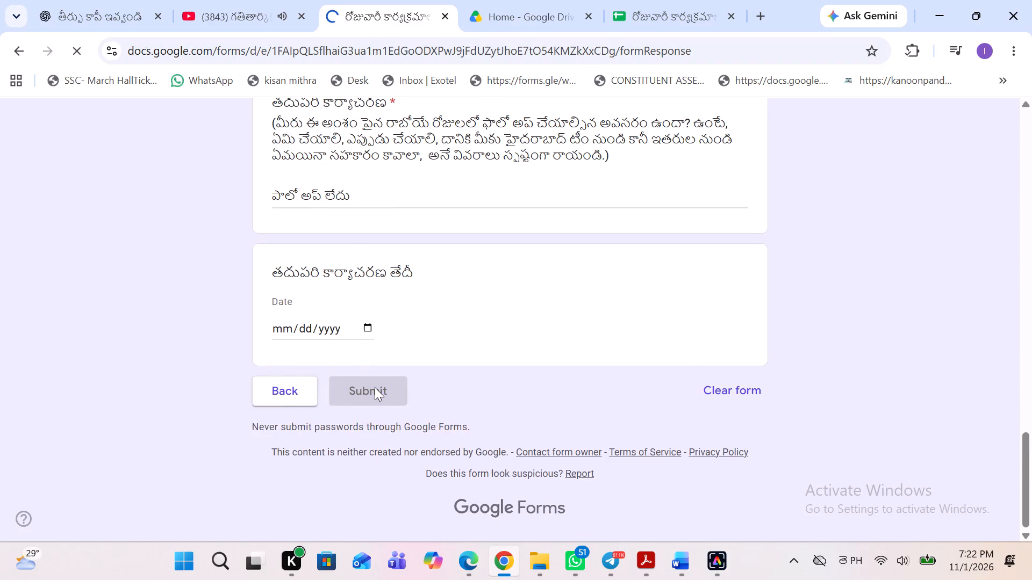
# Start another response, check the latest entries in the responses sheet, then choose the listed name and set the date to 10/19/2026.
pyautogui.click(335, 230)
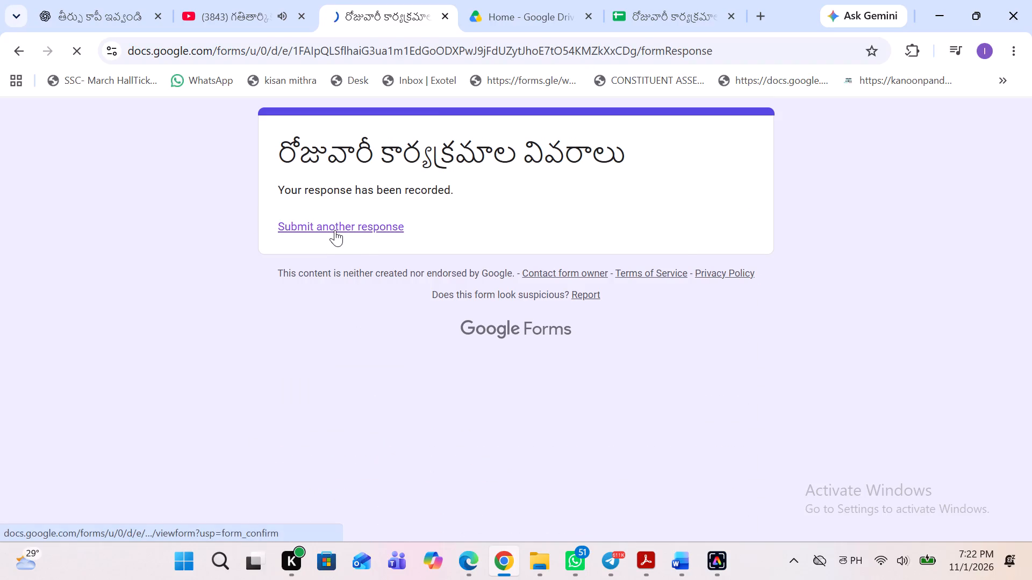
pyautogui.click(673, 13)
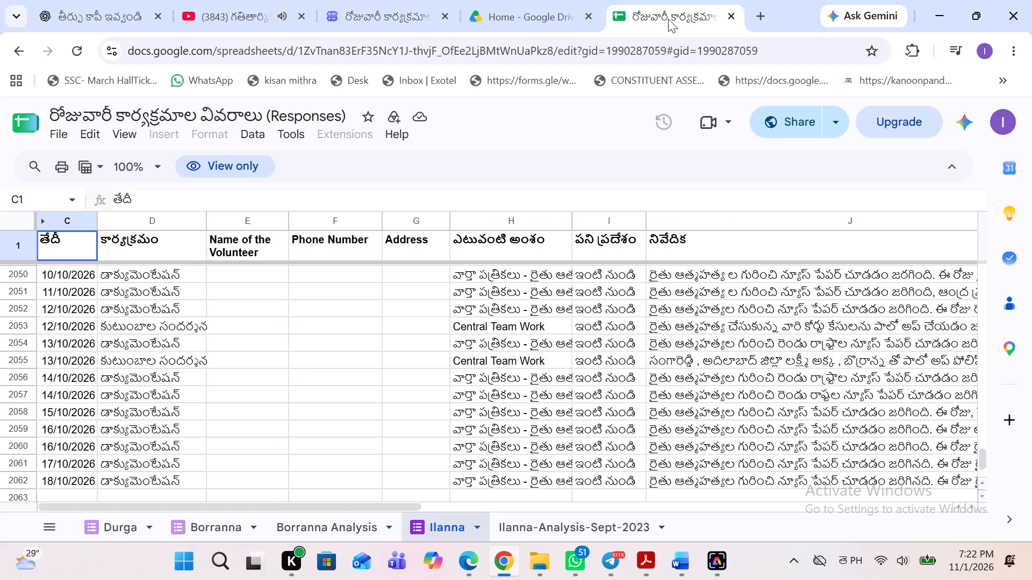
pyautogui.scroll(-2, 647, 335)
pyautogui.click(385, 1)
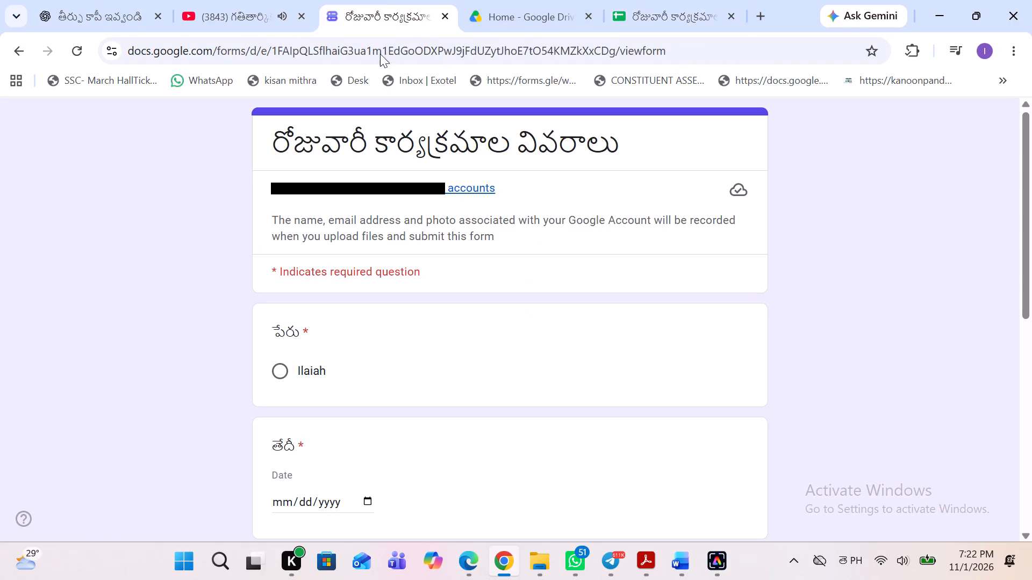
pyautogui.click(284, 370)
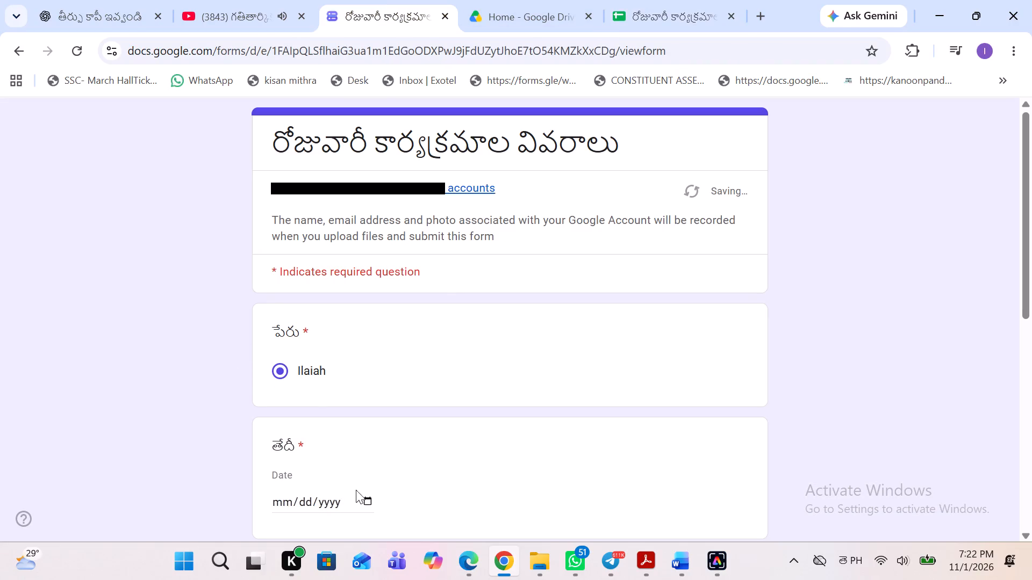
pyautogui.click(362, 501)
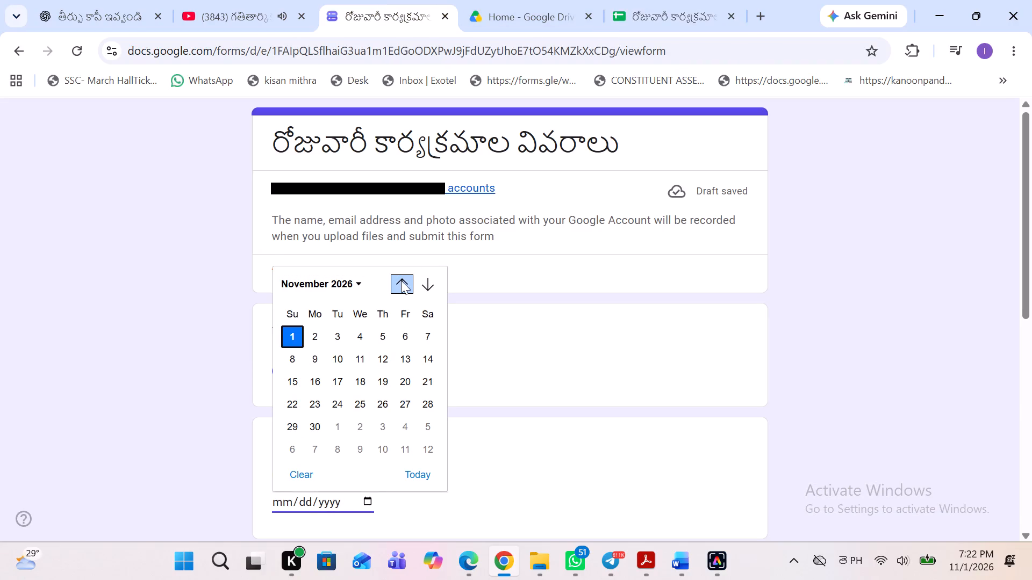
pyautogui.click(401, 280)
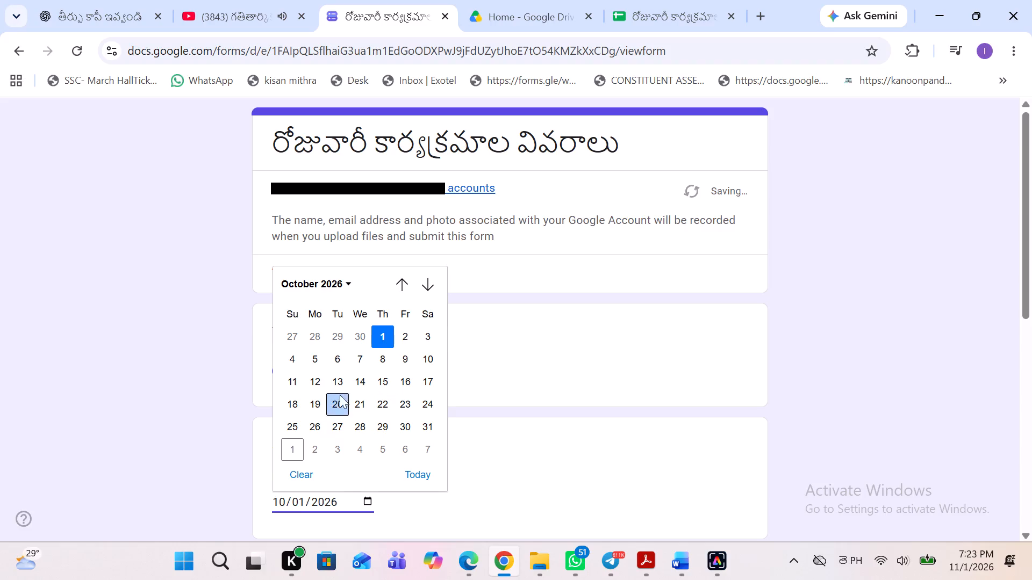
pyautogui.click(317, 398)
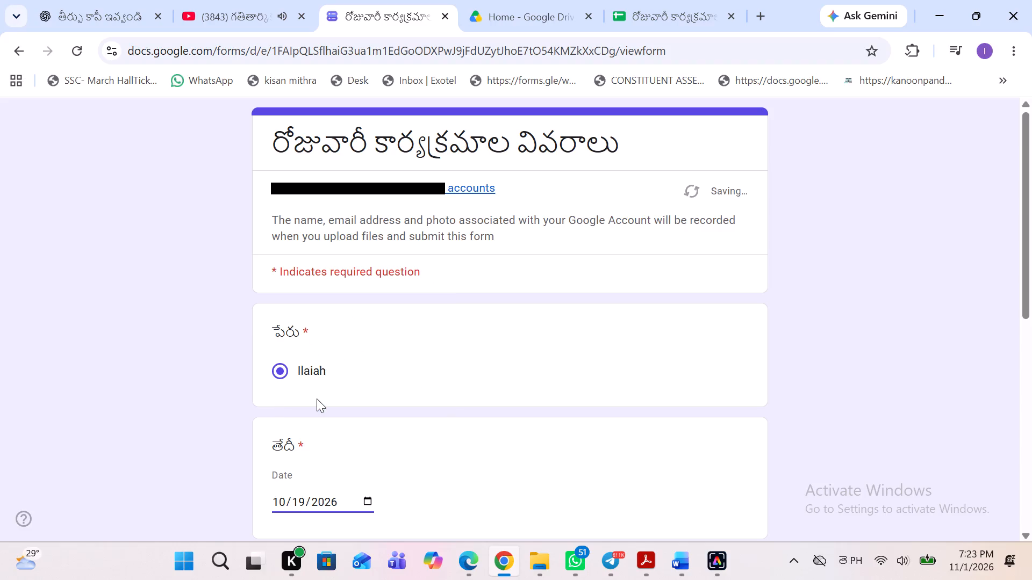
# Set the కార్యక్రమం answer to డాక్యుమెంటేషన్ and continue to the Additional Details section.
pyautogui.scroll(-5, 317, 398)
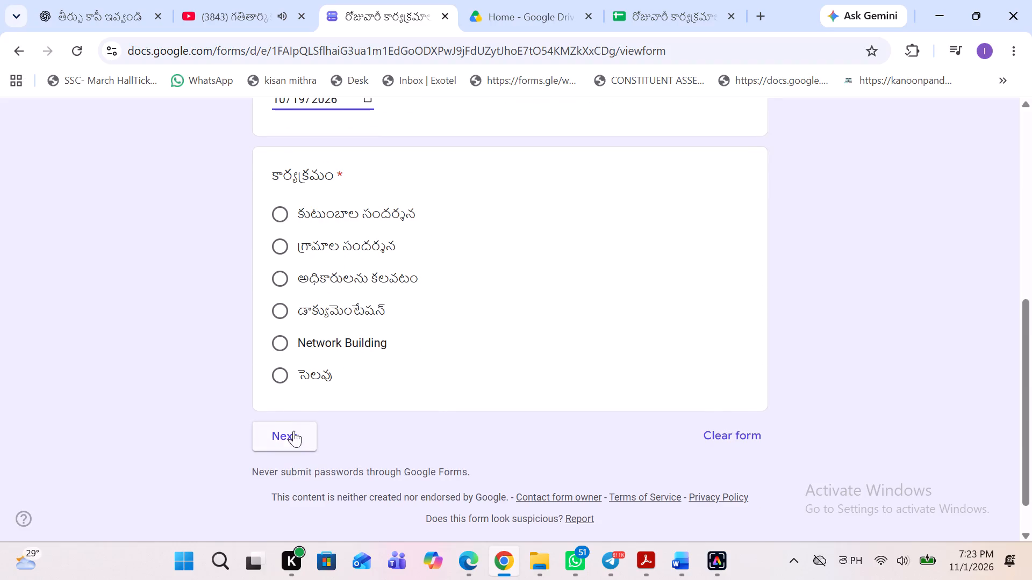
pyautogui.click(278, 310)
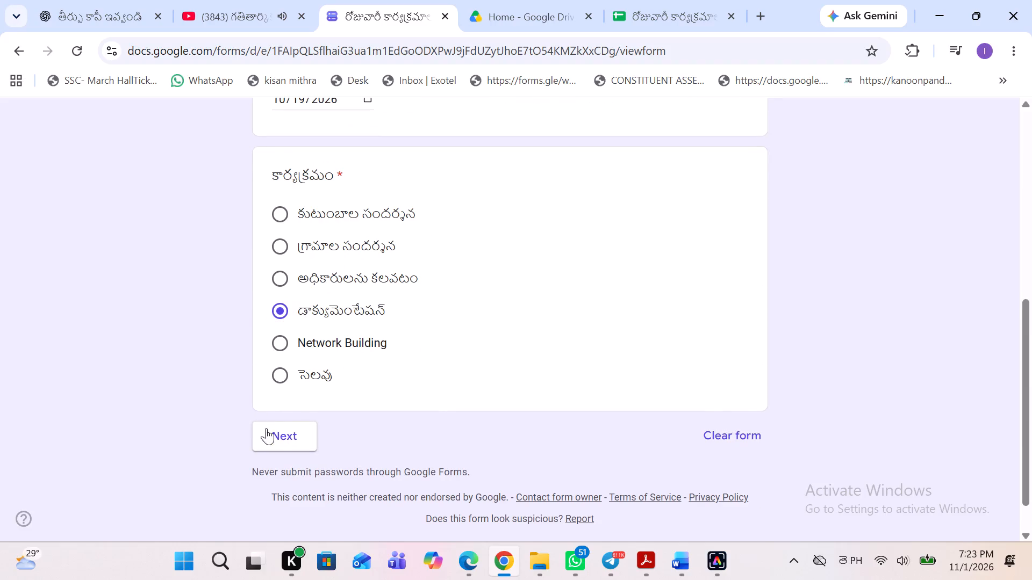
pyautogui.click(276, 438)
# Choose వార్తా పత్రికలు - రైతు ఆత్మహత్యలు for ఎటువంటి అంశం and ఇంటి నుండి for పని ప్రదేశం.
pyautogui.scroll(-1, 276, 438)
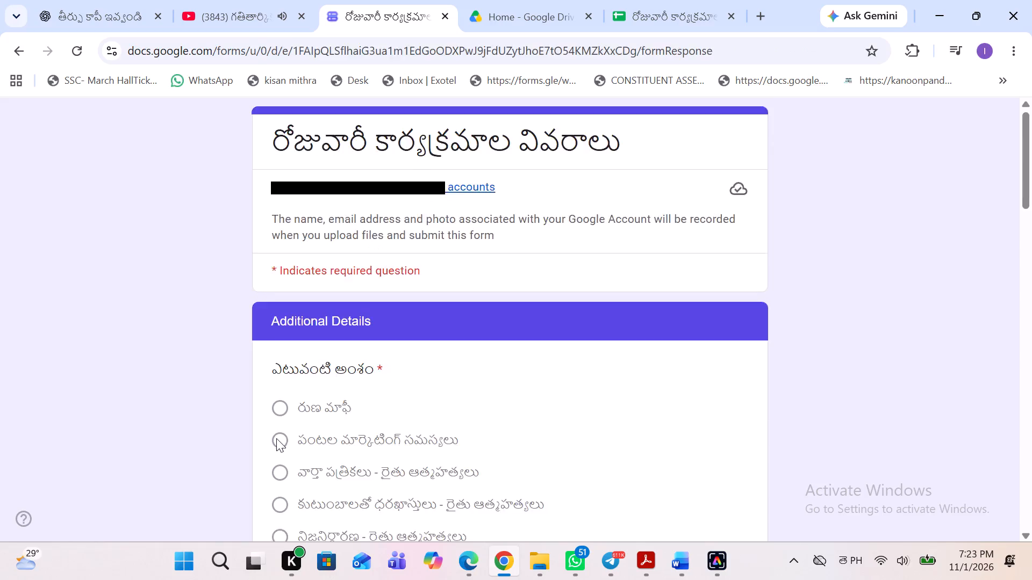
pyautogui.scroll(-2, 276, 438)
pyautogui.click(283, 231)
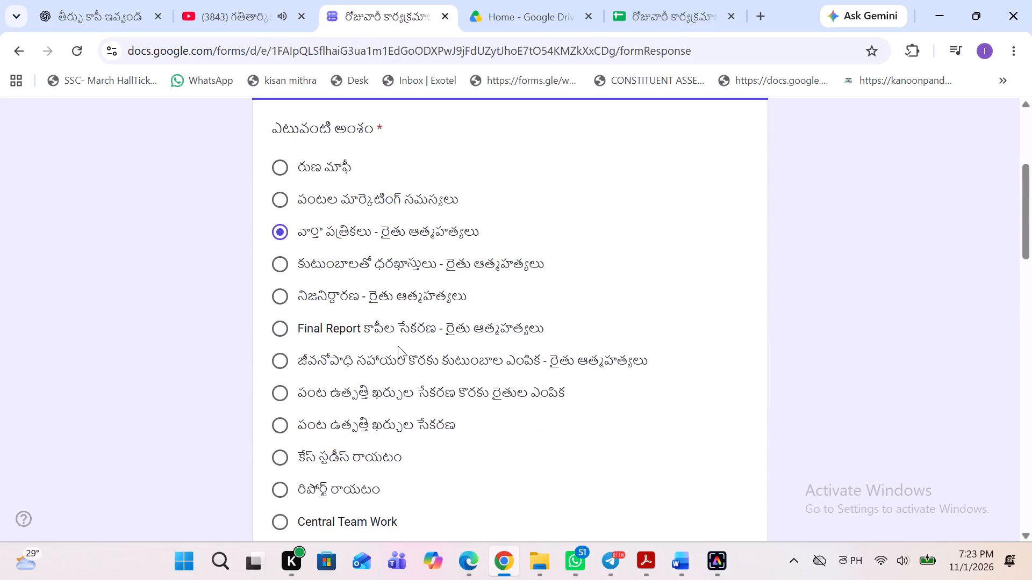
pyautogui.scroll(-3, 398, 346)
pyautogui.click(281, 386)
pyautogui.scroll(-4, 432, 376)
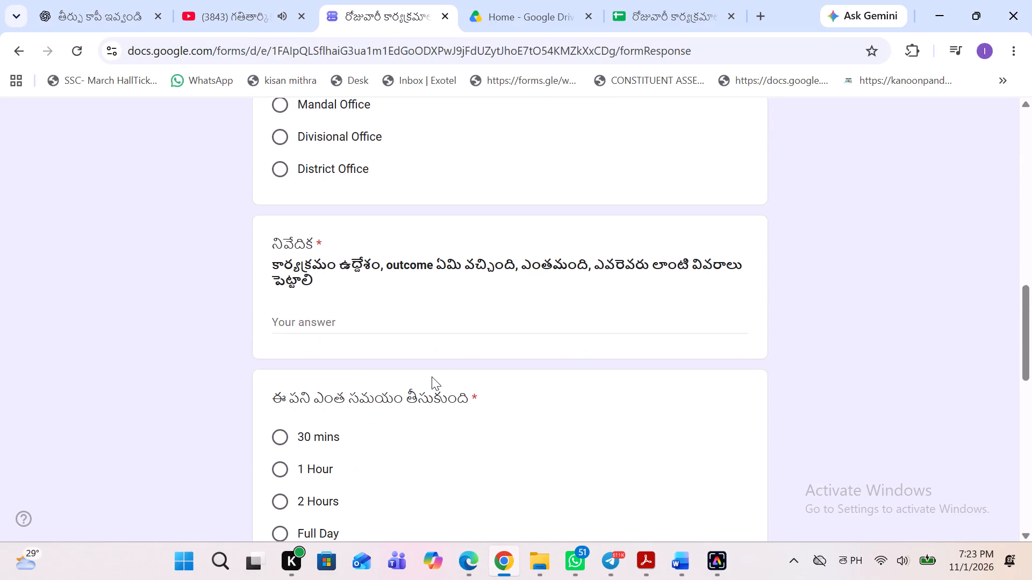
# Fill in the నివేదిక answer with రైతు ఆత్మహత్యల గురించి న్యూస్ పేపర్ చూడడం జరిగినది. ఈ రోజు ఖమ్మం జిల్లాలో ఒక రైతు ఆత్మహత్య.
pyautogui.click(343, 323)
pyautogui.write('raitu atmahtyal gurinchi news')
pyautogui.press('space')
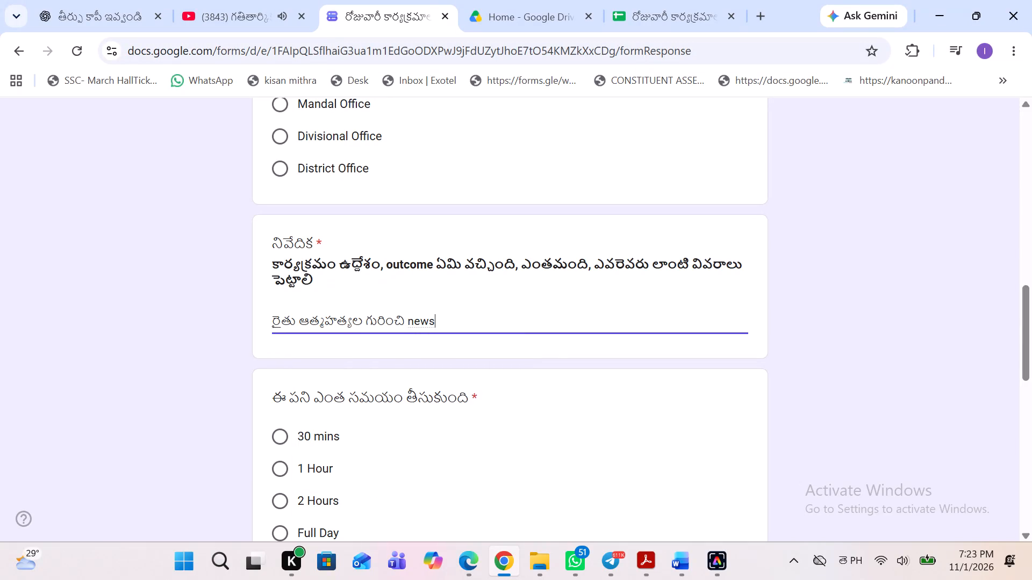
pyautogui.write('pepar chudadam')
pyautogui.press('space')
pyautogui.write('jarigindi')
pyautogui.press('space')
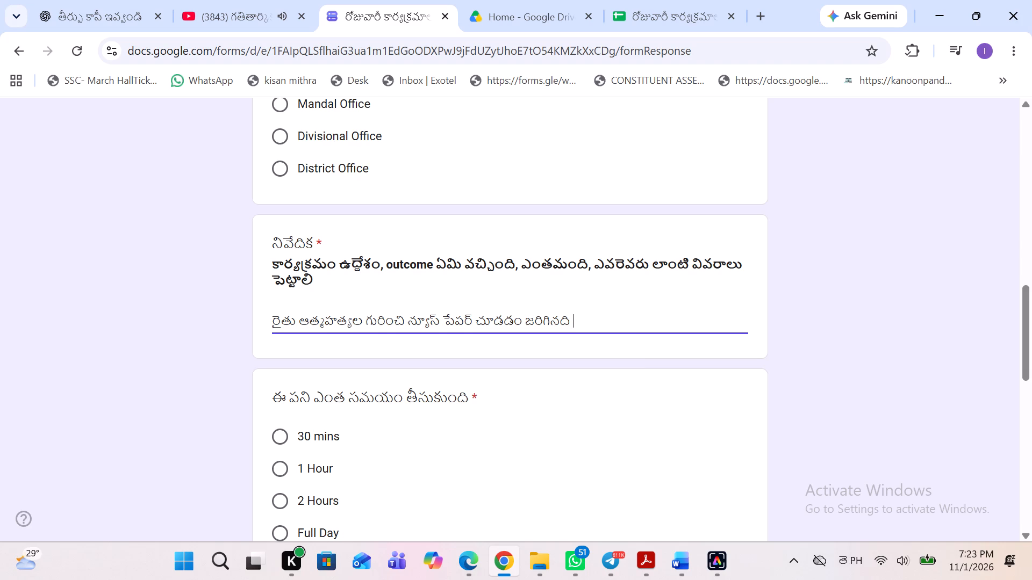
pyautogui.write('. ee roju')
pyautogui.press('space')
pyautogui.press('k')
pyautogui.press('h')
pyautogui.press('a')
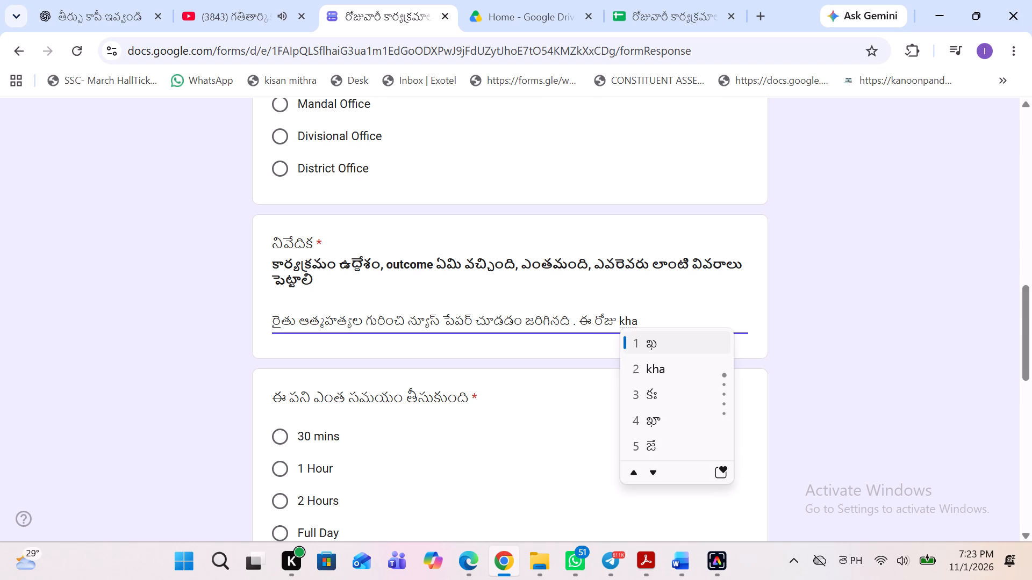
pyautogui.write('mmam jillalo oka raitu atmahtya')
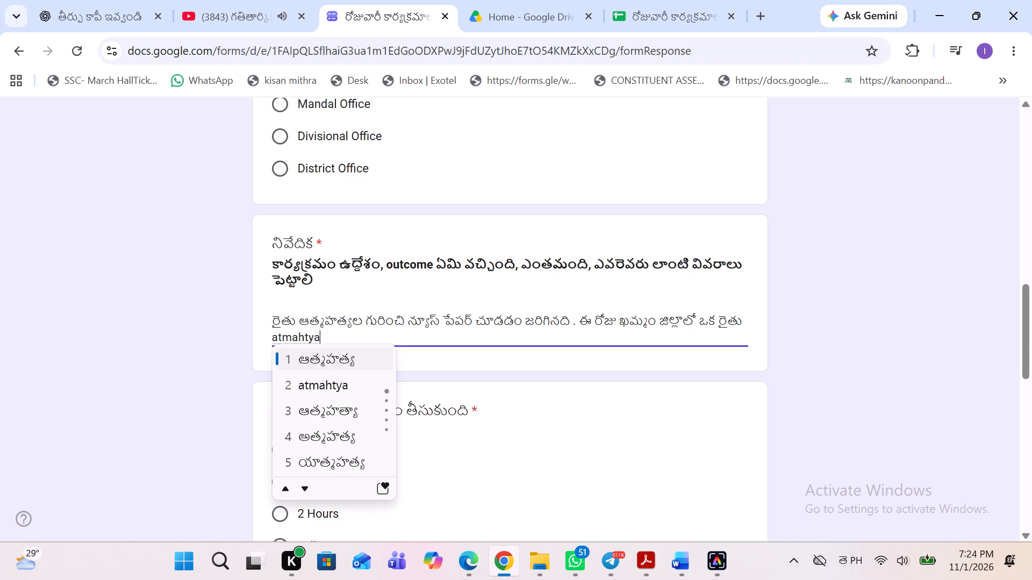
# Finish the నివేదిక answer's last sentence with చేసుకున్నాడు and a full stop.
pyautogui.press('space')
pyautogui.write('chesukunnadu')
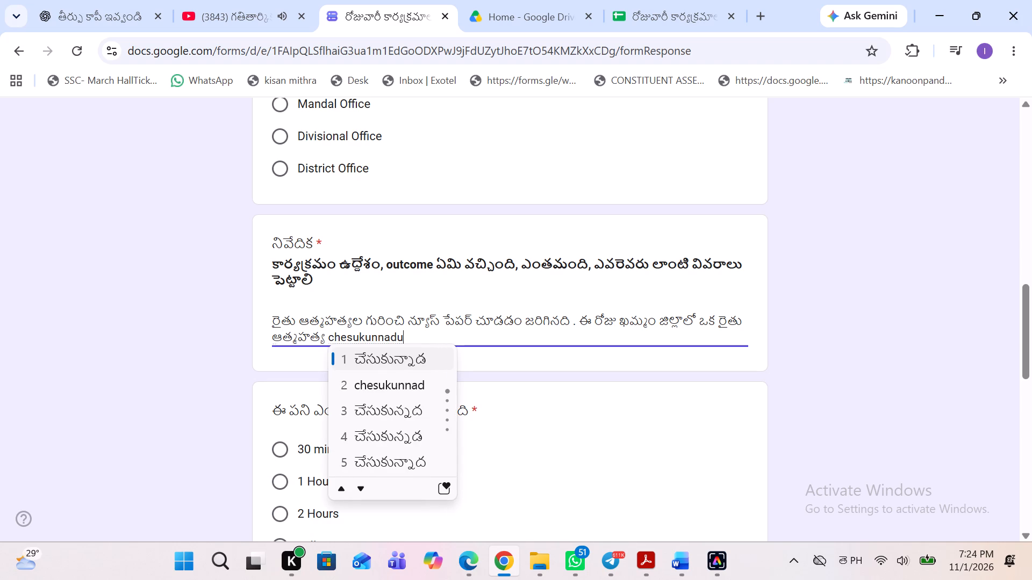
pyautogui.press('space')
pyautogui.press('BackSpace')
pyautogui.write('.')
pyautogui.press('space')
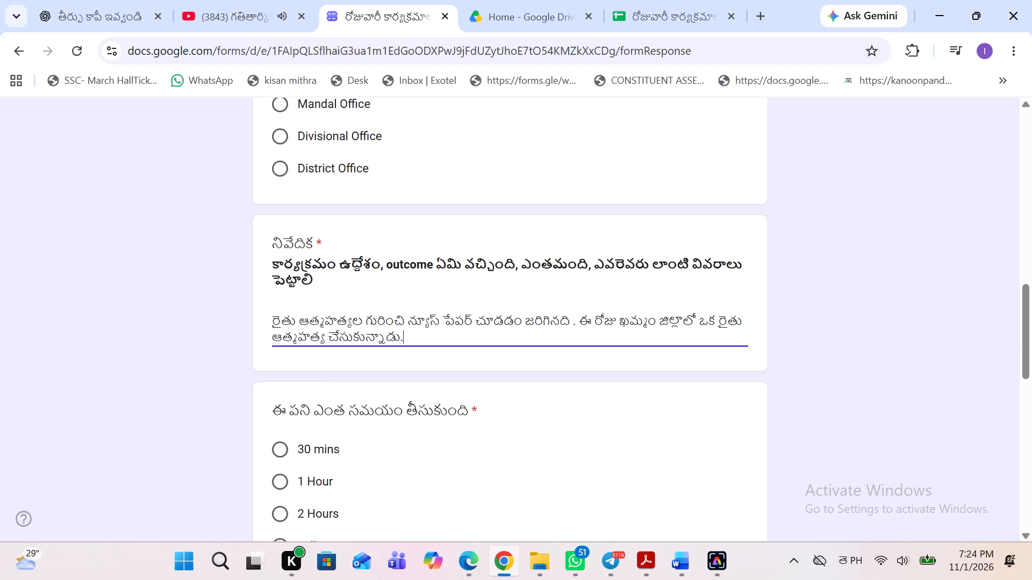
# Answer ఈ పని ఎంత సమయం తీసుకుంది with the Other option and the value 5.
pyautogui.scroll(-2, 469, 377)
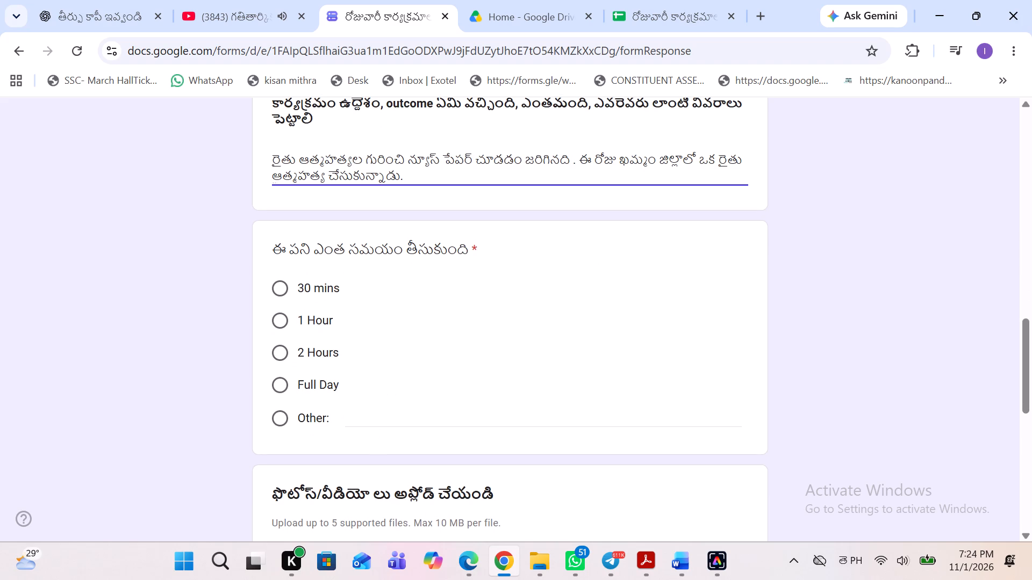
pyautogui.click(373, 419)
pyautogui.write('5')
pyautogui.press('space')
# Upload WhatsApp Image 2026-10-19 at 11.25.59 AM from the October 2026 folder to the photos/videos question.
pyautogui.scroll(-3, 372, 419)
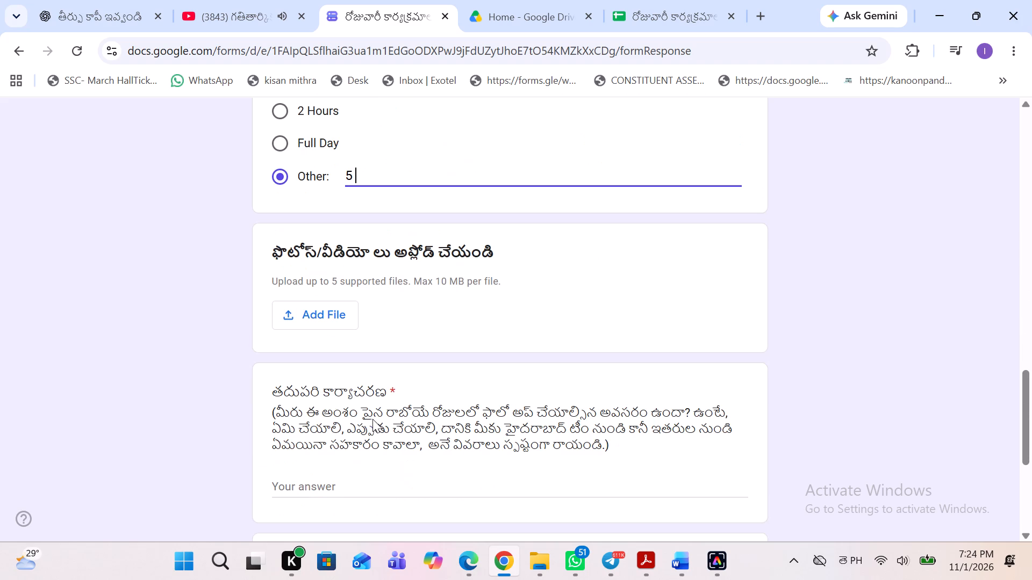
pyautogui.click(306, 302)
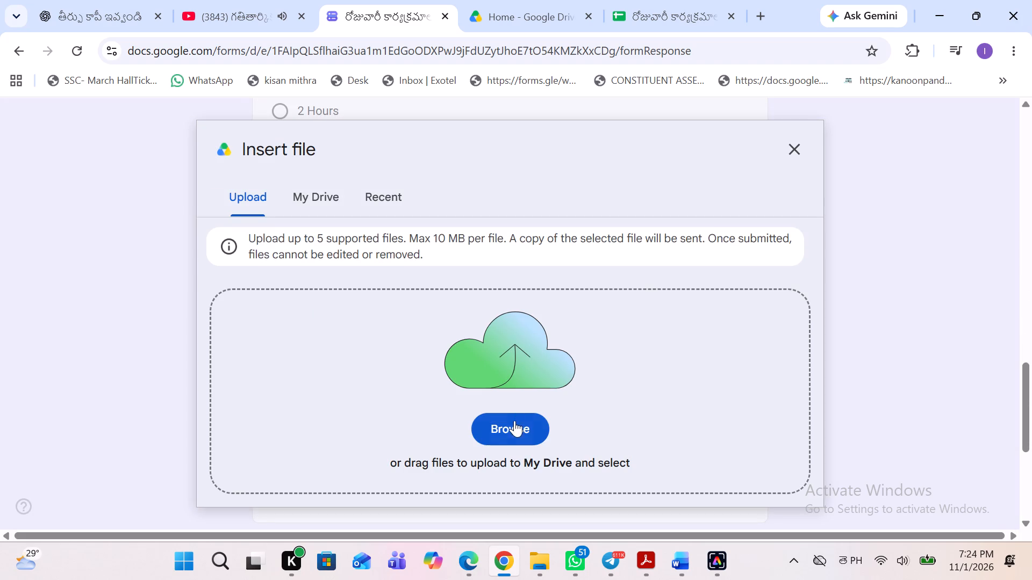
pyautogui.click(514, 424)
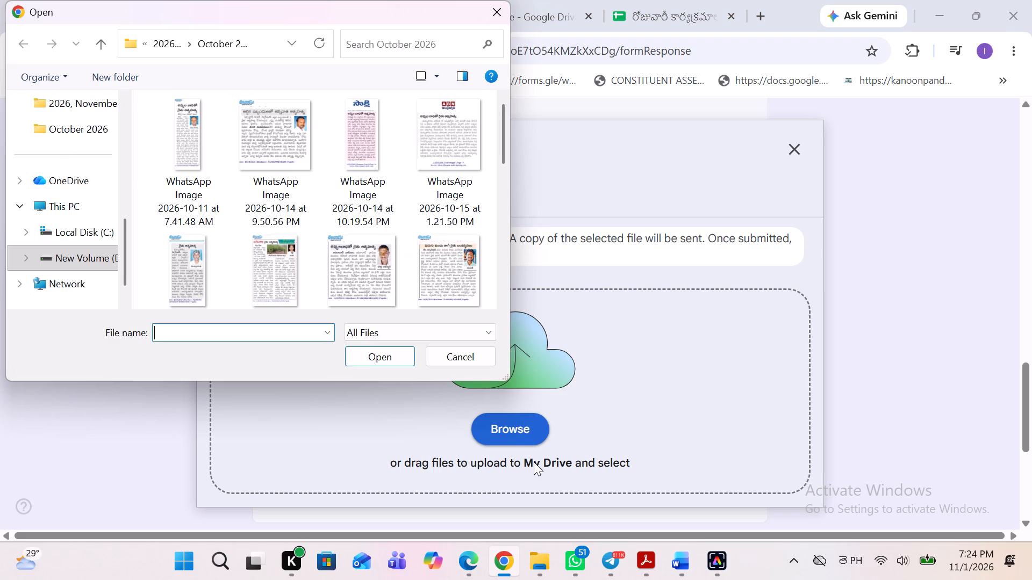
pyautogui.scroll(-3, 376, 210)
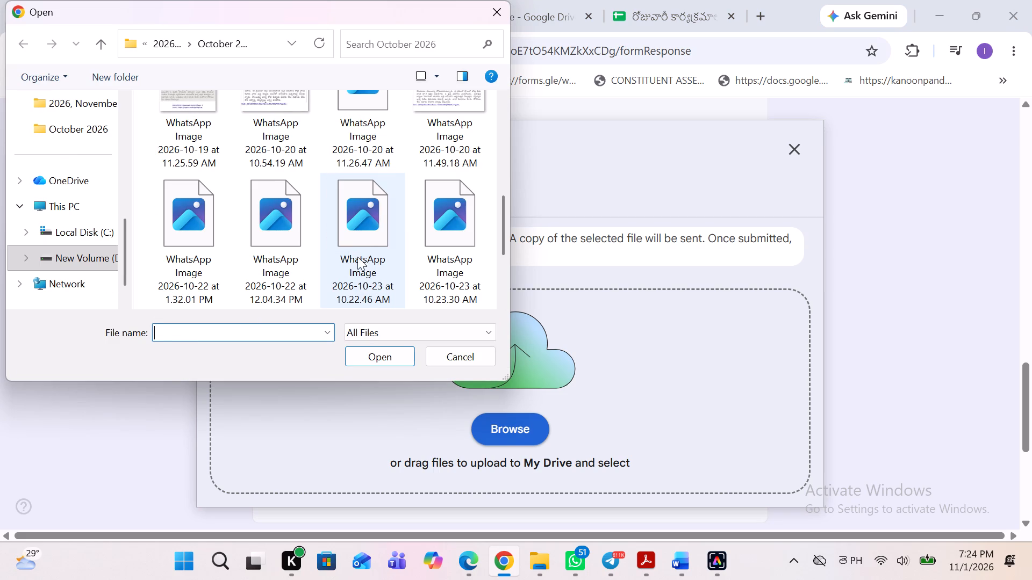
pyautogui.scroll(1, 392, 232)
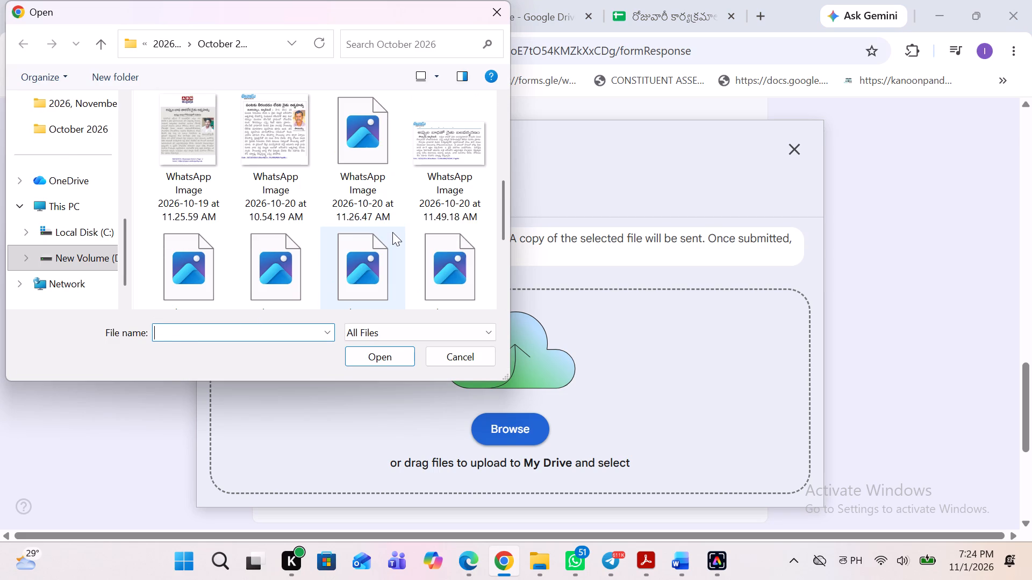
pyautogui.scroll(2, 392, 232)
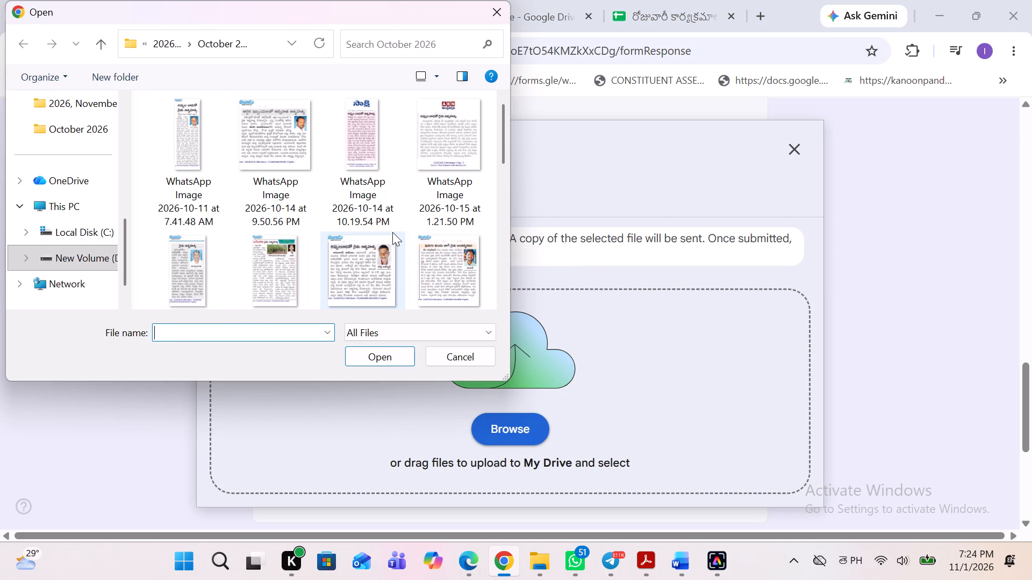
pyautogui.scroll(-1, 392, 232)
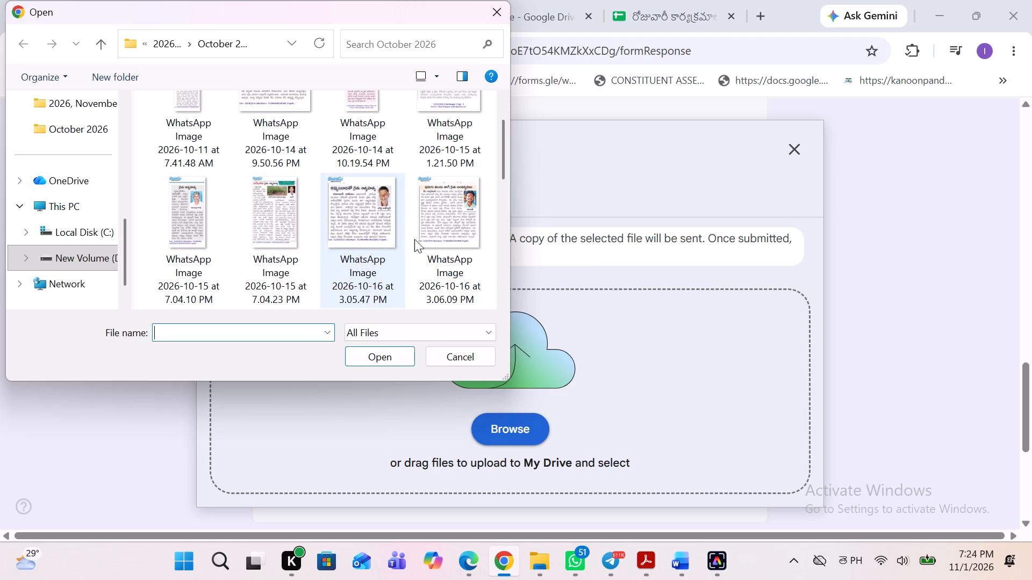
pyautogui.click(501, 298)
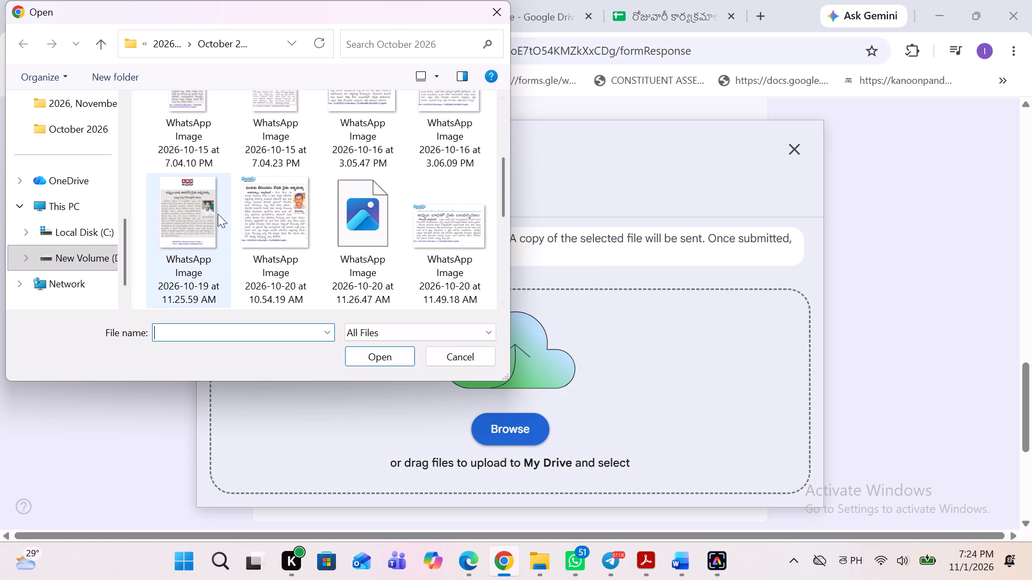
pyautogui.click(200, 215)
pyautogui.click(368, 353)
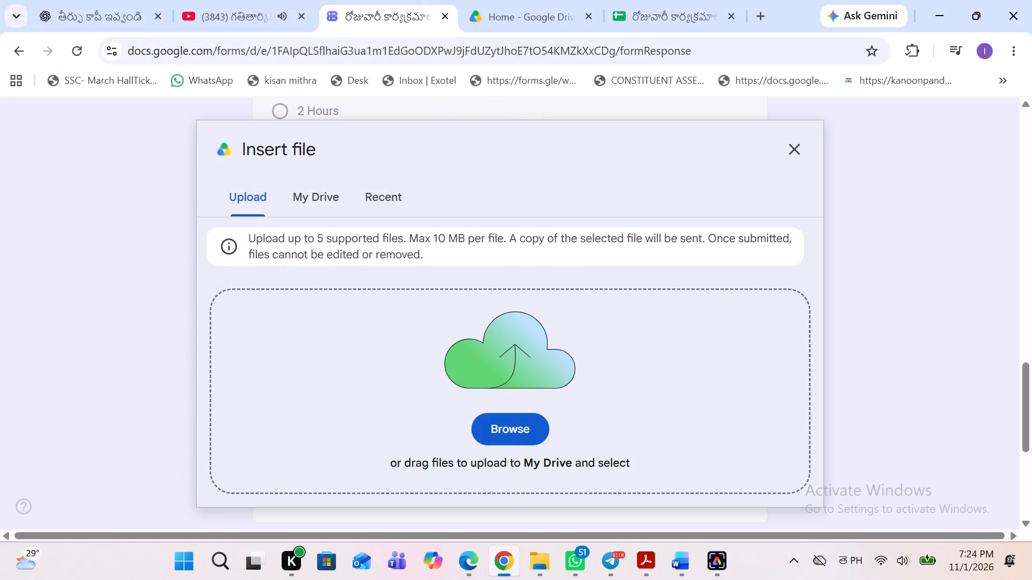
# Enter పాలో అప్ చేయాలి as the తదుపరి కార్యాచరణ answer and submit the form without a follow-up date.
pyautogui.scroll(-2, 368, 353)
pyautogui.click(362, 366)
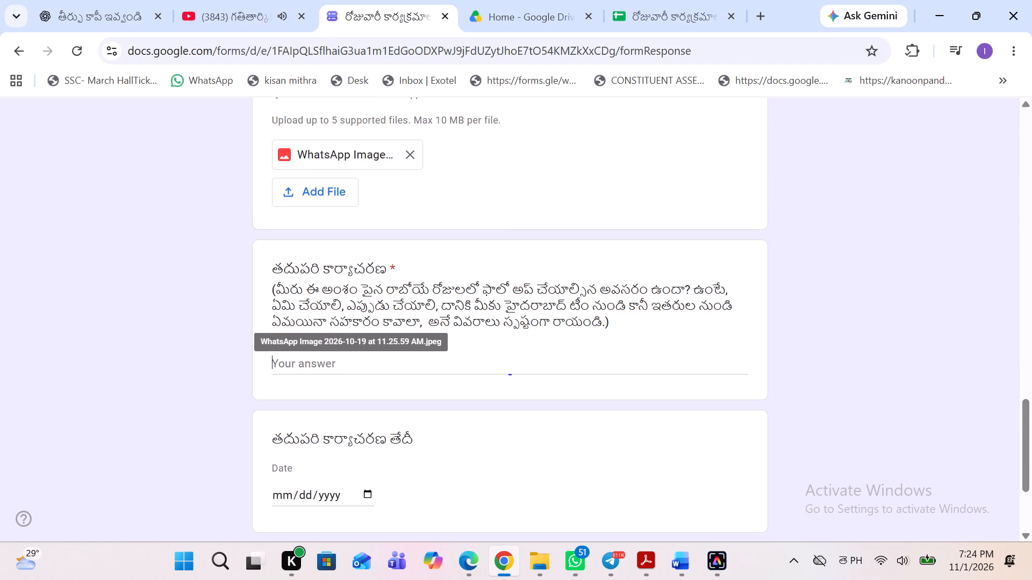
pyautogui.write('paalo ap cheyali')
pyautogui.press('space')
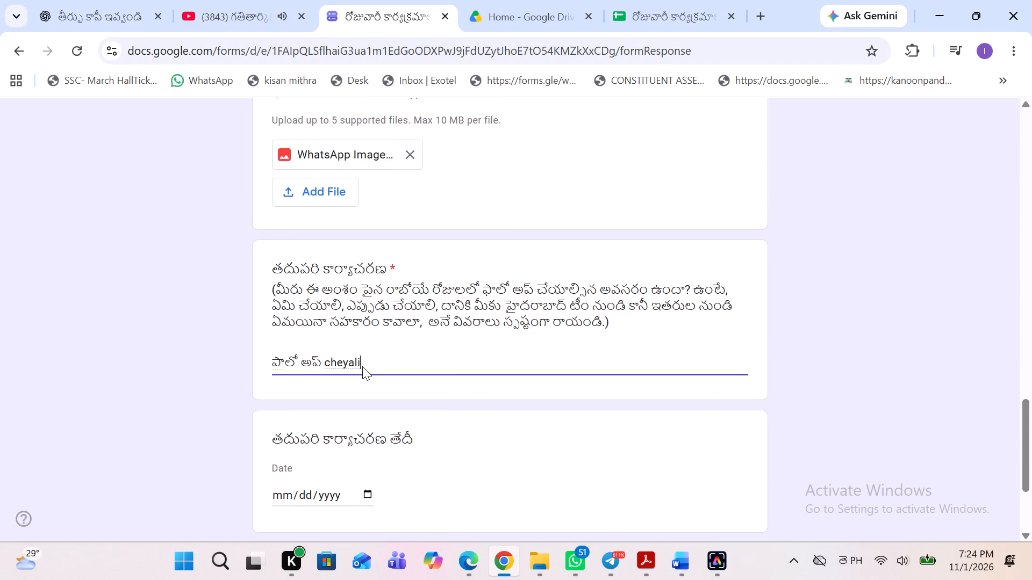
pyautogui.scroll(-3, 362, 366)
pyautogui.click(363, 387)
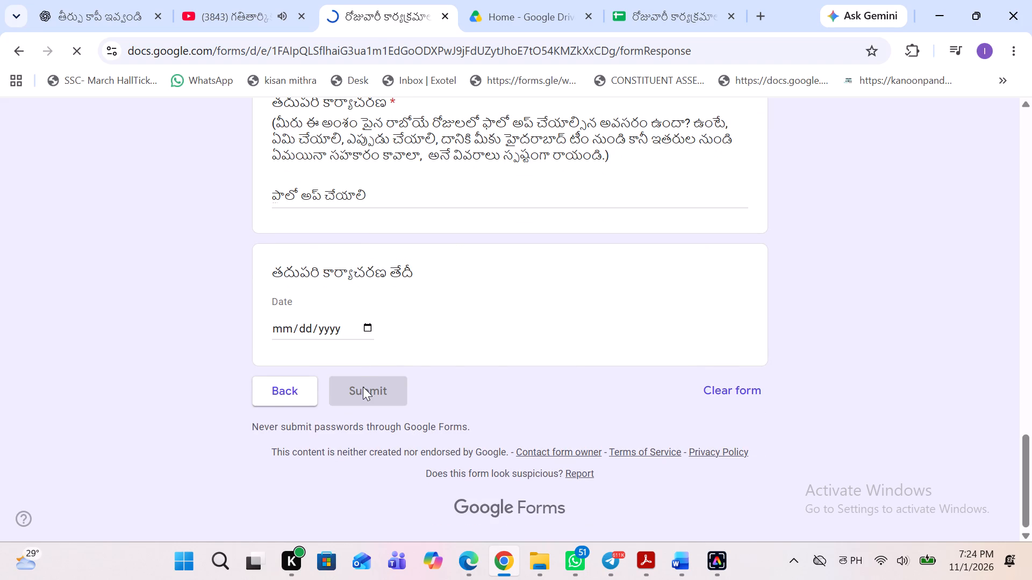
# Start another response, choose the listed name and set the date to 10/20/2026.
pyautogui.click(348, 229)
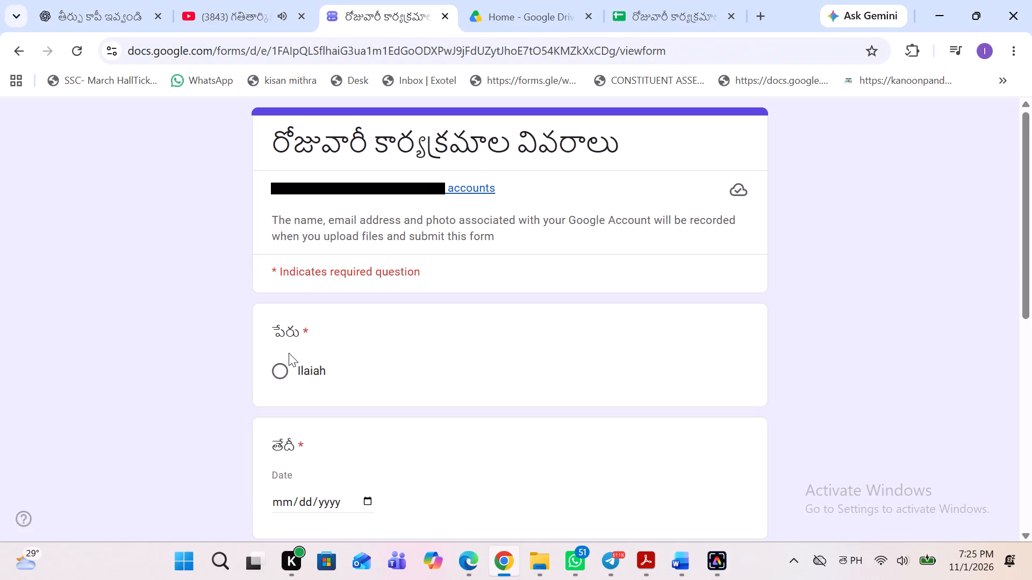
pyautogui.click(276, 373)
pyautogui.click(360, 503)
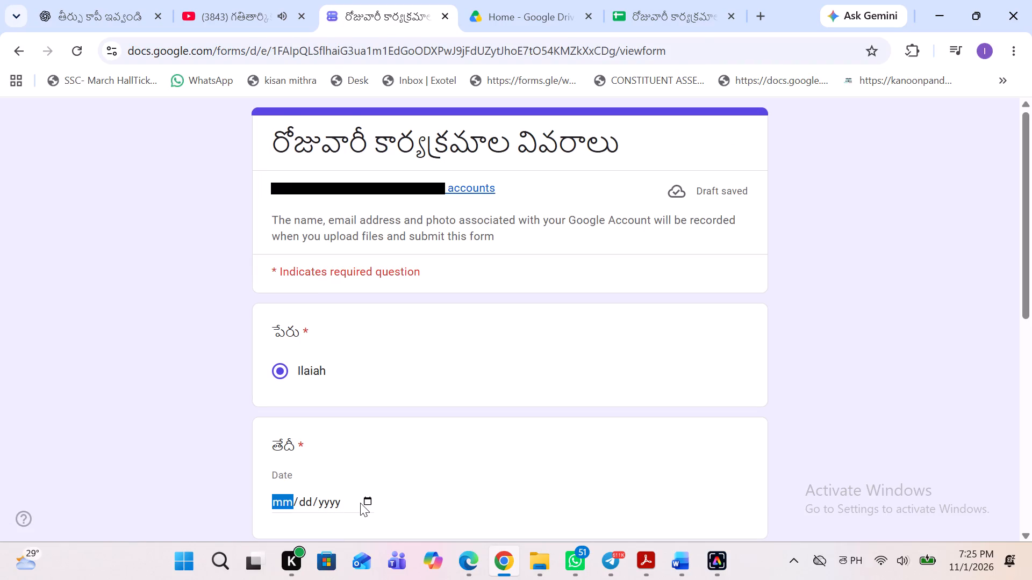
pyautogui.click(365, 500)
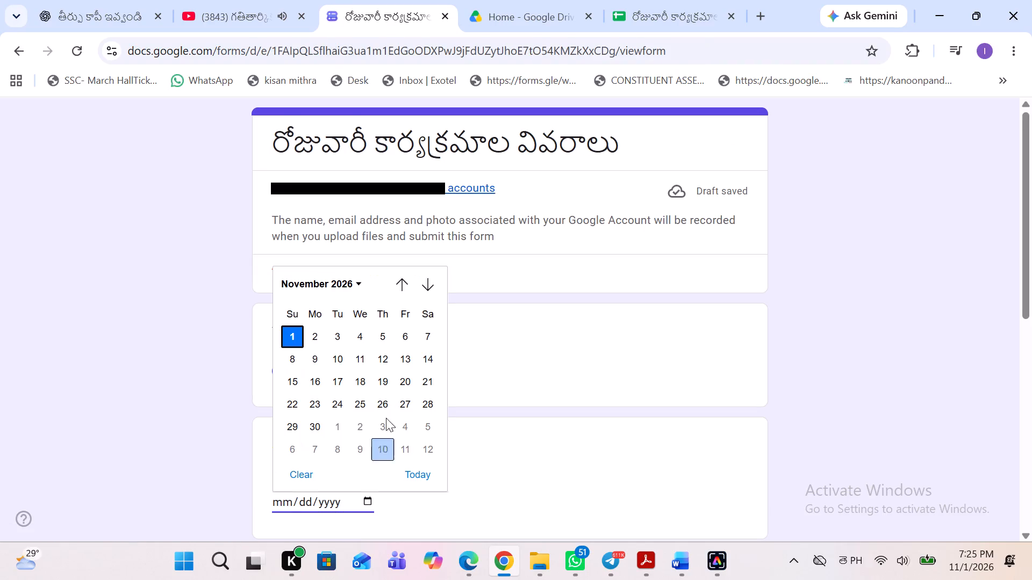
pyautogui.click(397, 280)
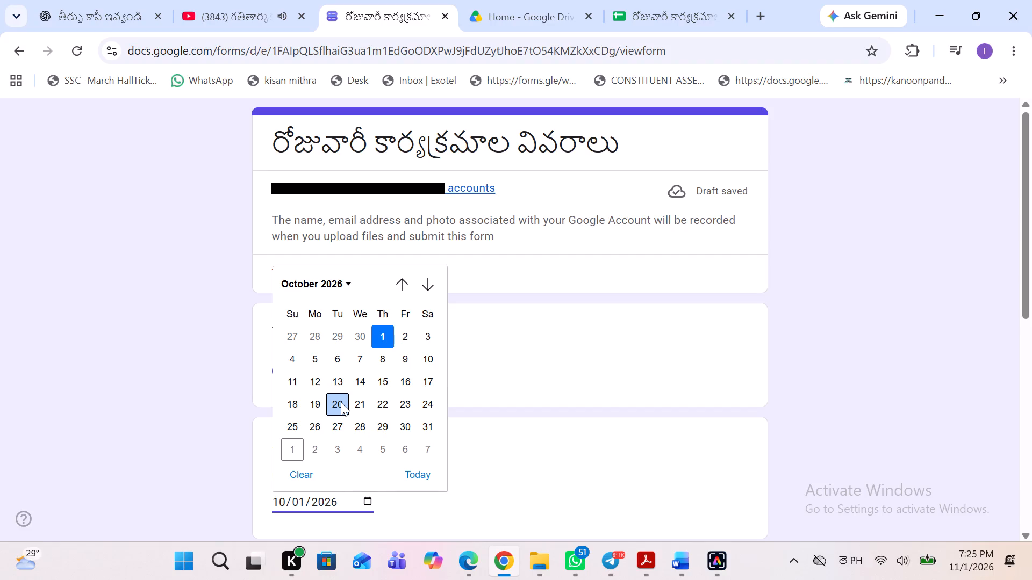
# Set the కార్యక్రమం answer to సెలవు and submit the response.
pyautogui.scroll(-3, 341, 403)
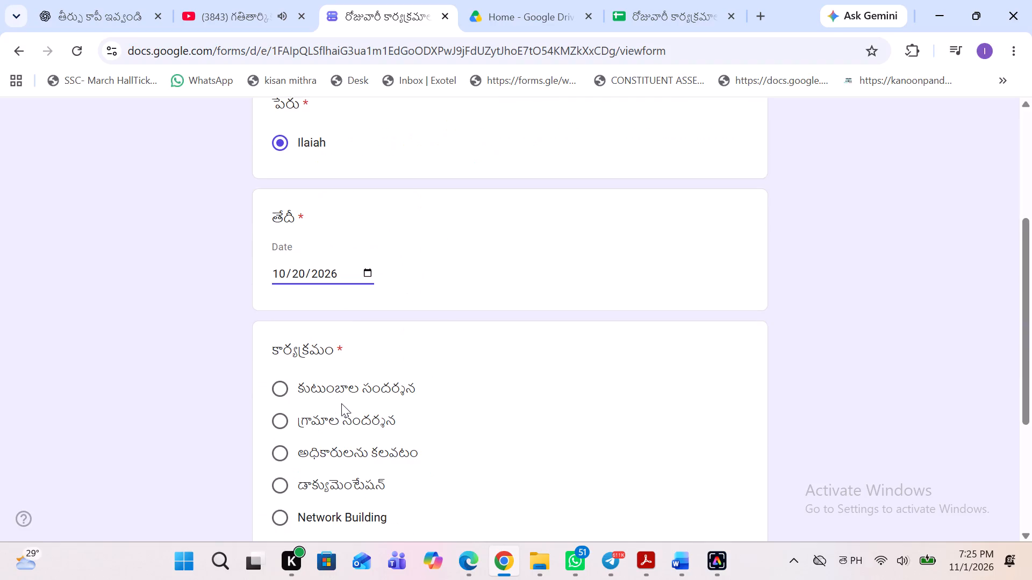
pyautogui.scroll(-2, 341, 403)
pyautogui.click(277, 372)
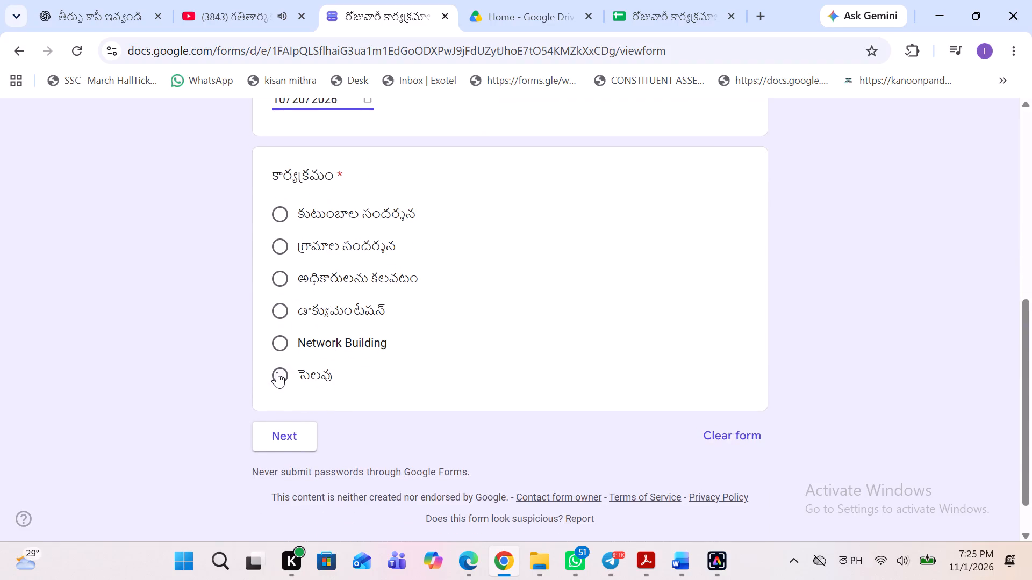
pyautogui.click(284, 433)
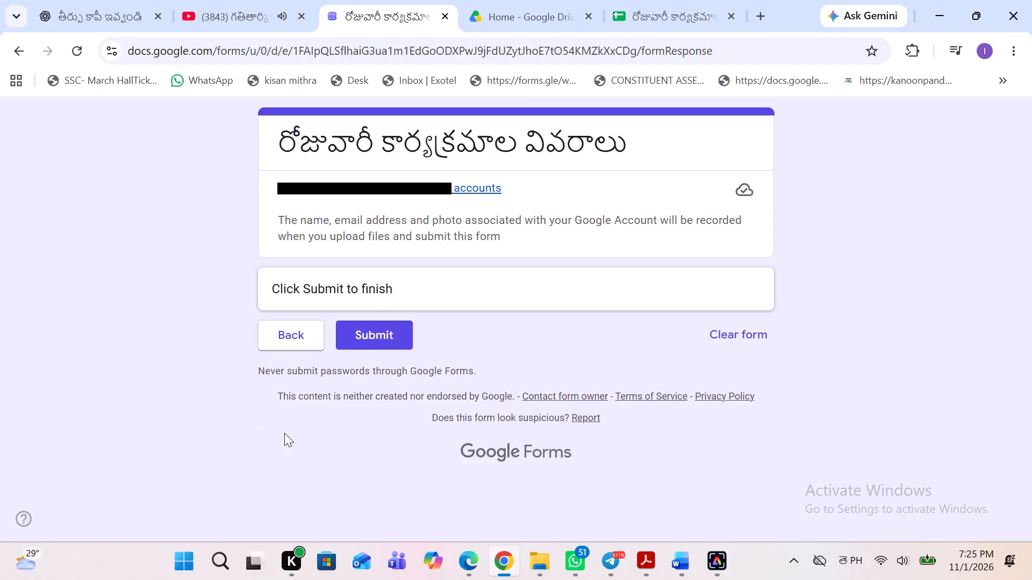
pyautogui.click(369, 330)
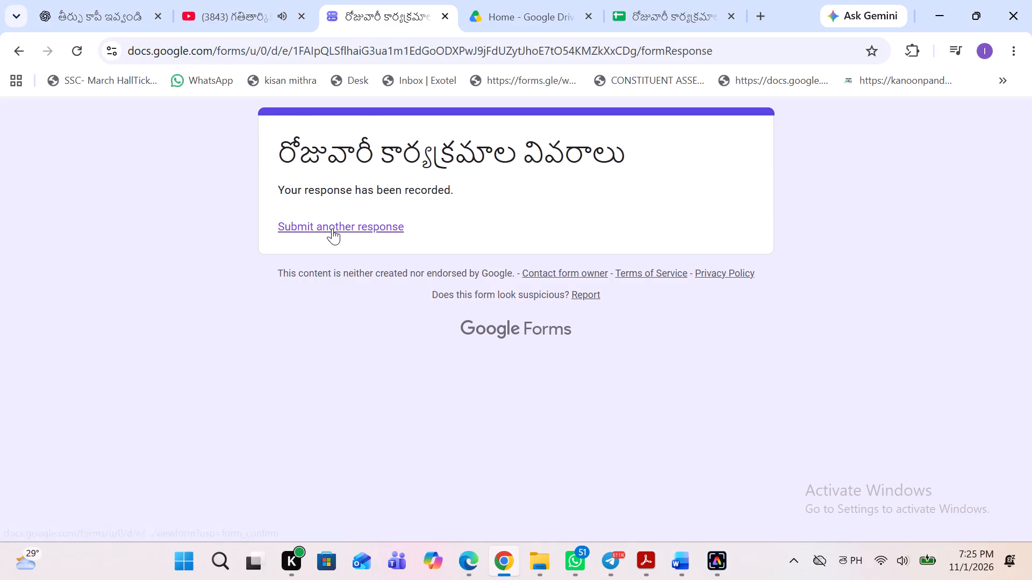
# Start another response, choose the listed name and set the date to 10/21/2026.
pyautogui.click(332, 228)
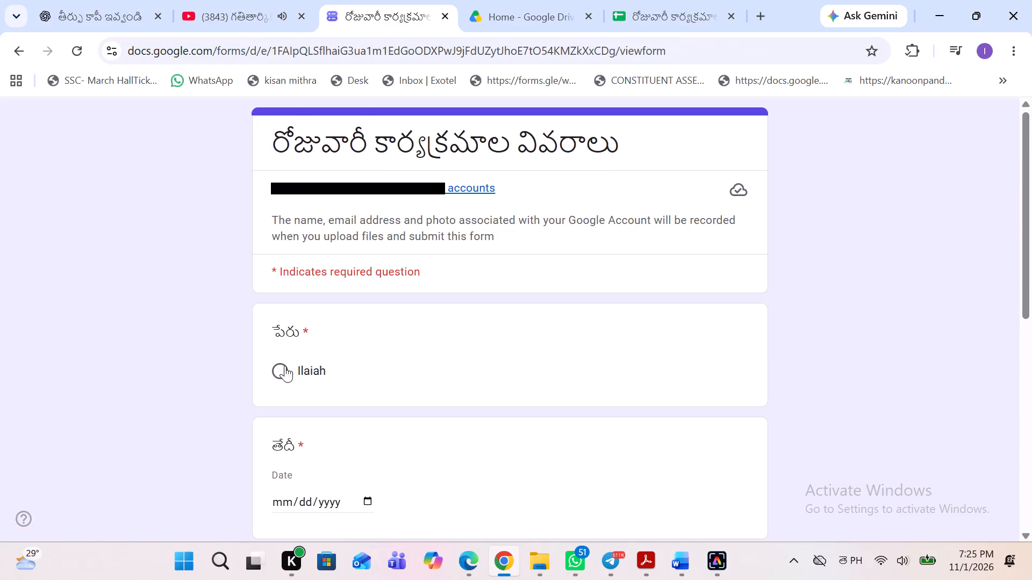
pyautogui.click(281, 371)
pyautogui.click(370, 502)
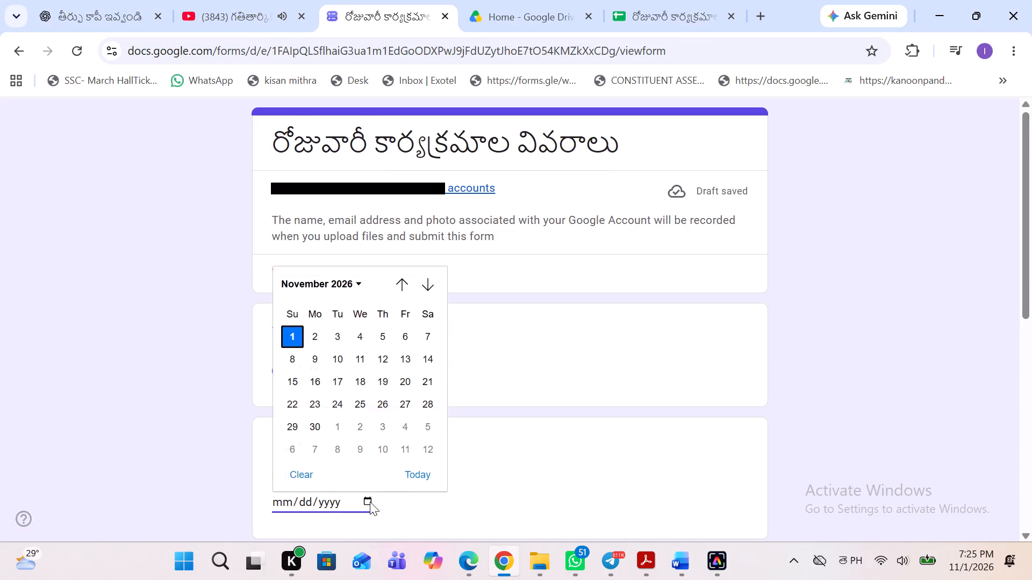
pyautogui.click(404, 279)
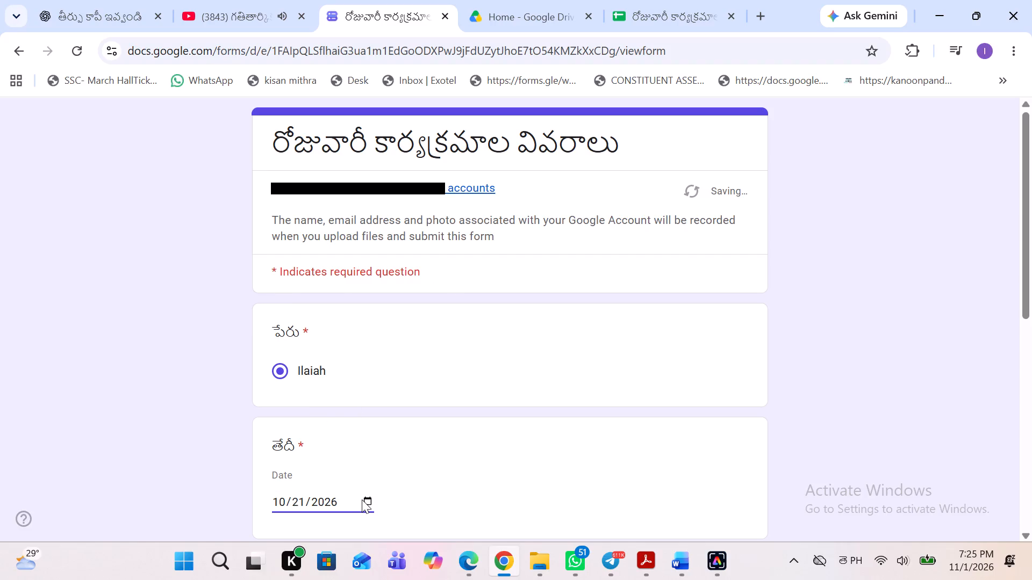
# Set the కార్యక్రమం answer to డాక్యుమెంటేషన్ and continue to the Additional Details section.
pyautogui.scroll(-3, 364, 501)
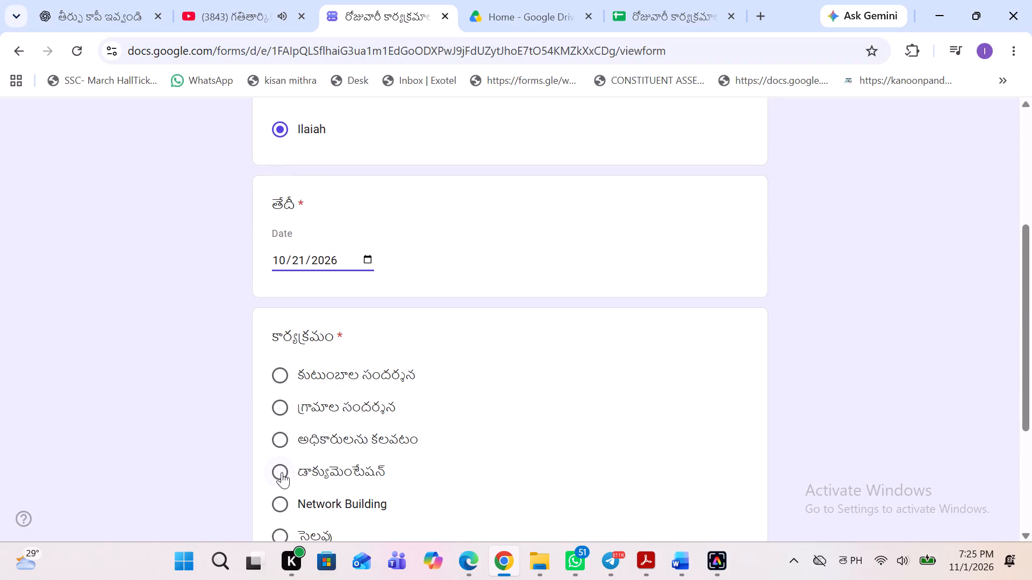
pyautogui.click(282, 472)
pyautogui.scroll(-3, 283, 471)
pyautogui.click(285, 395)
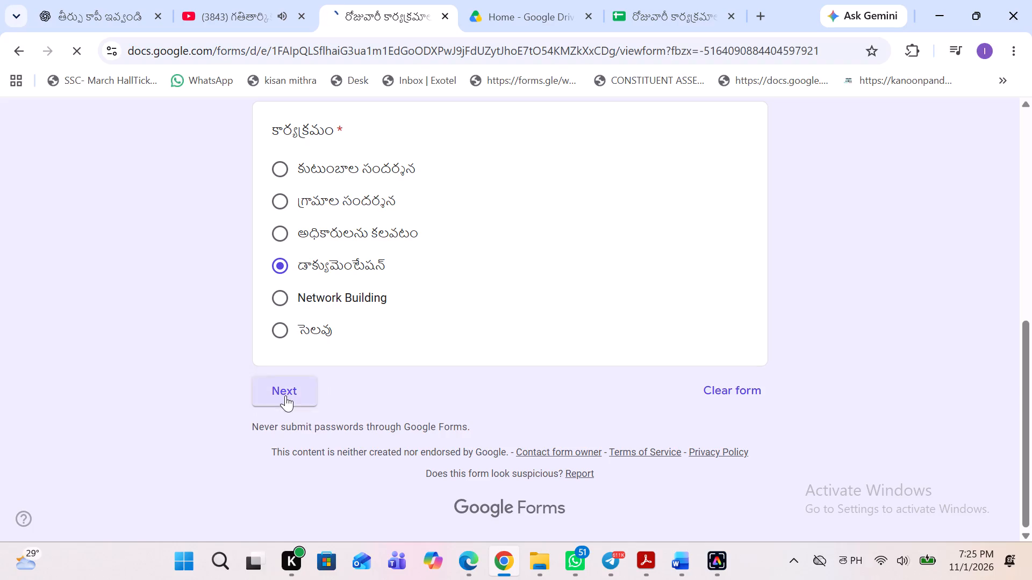
# Set the ఎటువంటి అంశం answer to వార్తా పత్రికలు - రైతు ఆత్మహత్యలు and the work location to ఇంటి నుండి.
pyautogui.scroll(-3, 288, 397)
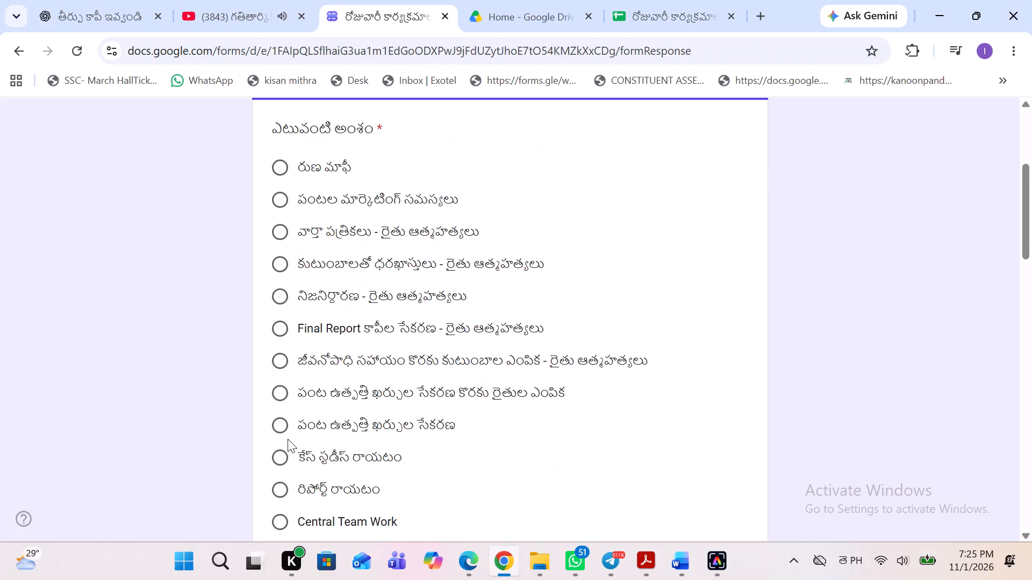
pyautogui.click(276, 224)
pyautogui.scroll(-3, 353, 416)
pyautogui.click(281, 388)
# Begin the నివేదిక answer with రైతుల ఆత్మహత్యల గురించి న్యూస్ పేపర్ చూడడం జరిగింది.
pyautogui.scroll(-4, 281, 389)
pyautogui.click(356, 319)
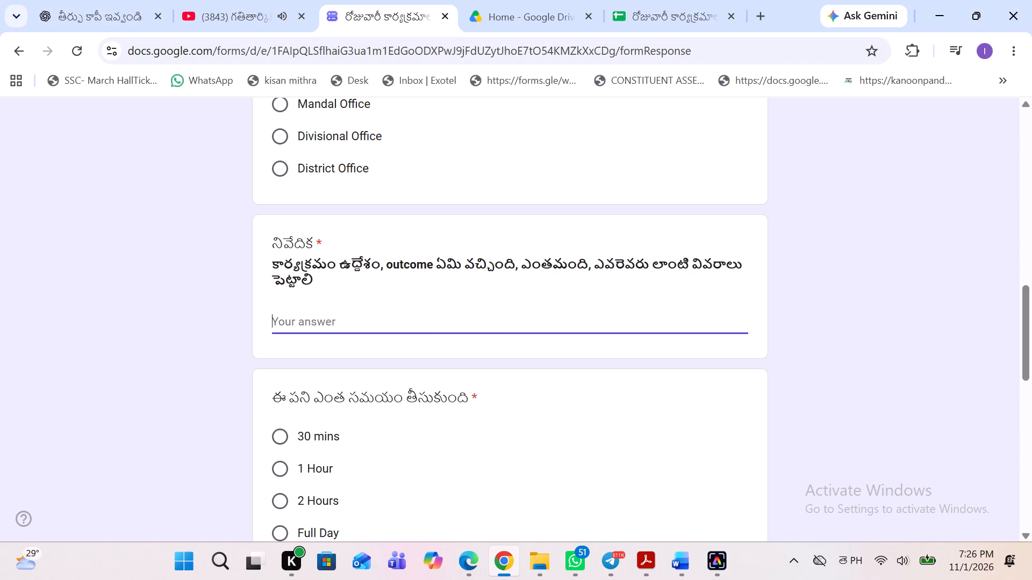
pyautogui.press('r')
pyautogui.write('aitula atmahtyal gurinchi news pepar')
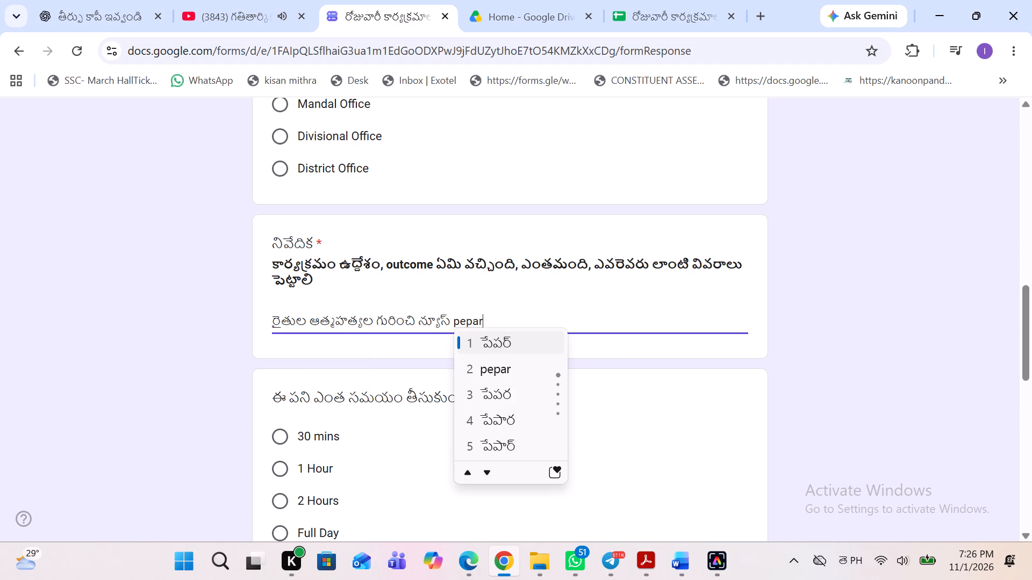
pyautogui.press('space')
pyautogui.write('chudadam jarigimdi')
pyautogui.press('space')
pyautogui.press('BackSpace')
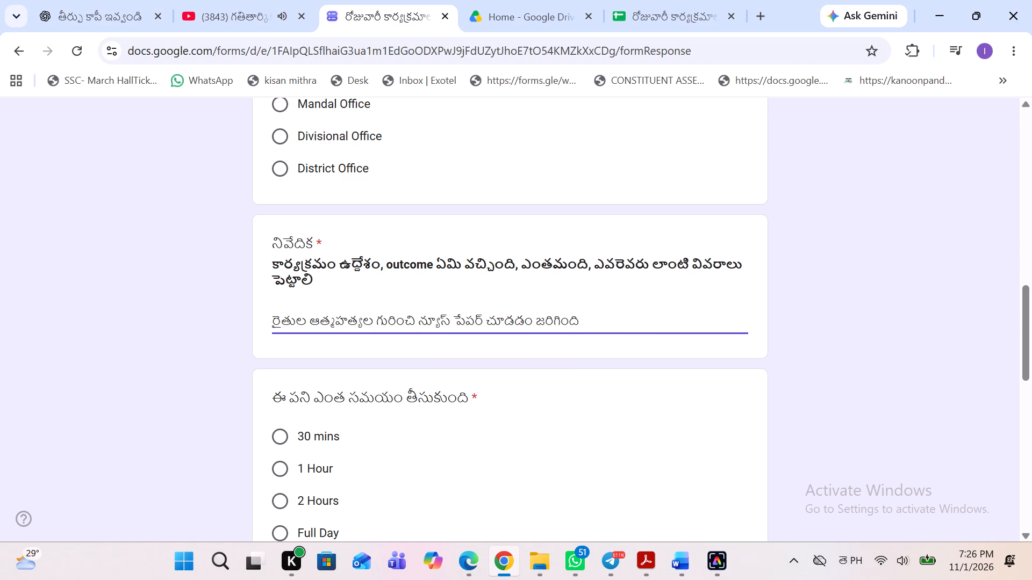
# Add a second sentence to the నివేదిక answer: ఈ రోజు రైతుల ఆత్మహత్యలు కనిపించ లేదు.
pyautogui.write('.')
pyautogui.press('space')
pyautogui.write('ee r')
pyautogui.write('oju raitula atmahtyalu')
pyautogui.press('space')
pyautogui.write('kanipincha ledu')
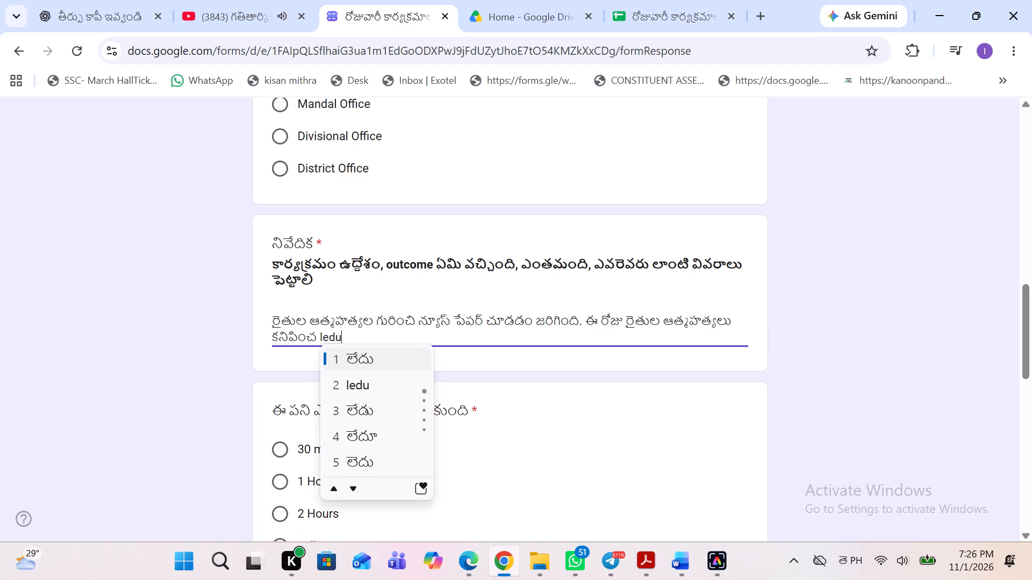
pyautogui.press('space')
pyautogui.press('BackSpace')
pyautogui.write('.')
pyautogui.press('space')
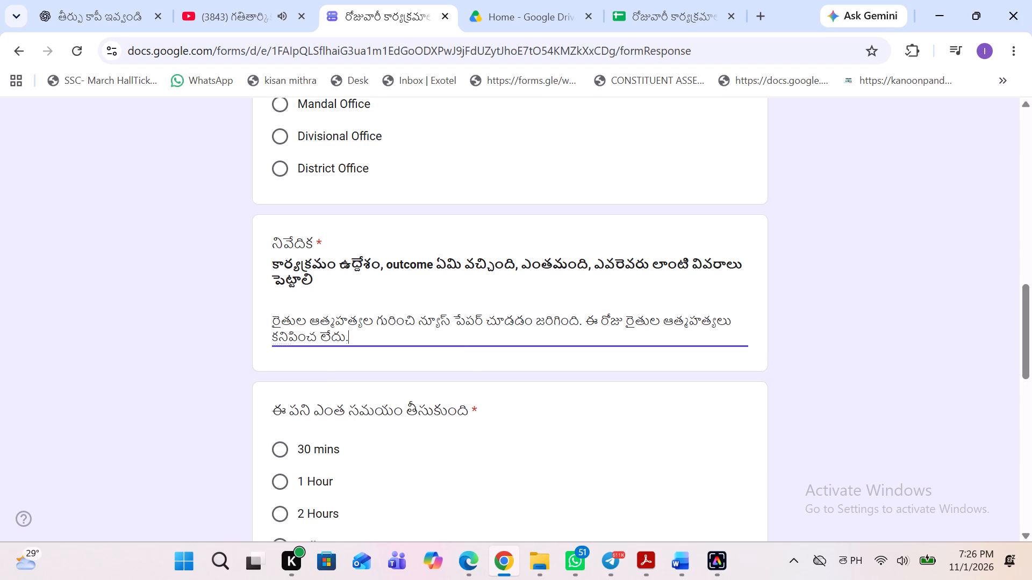
# Enter 5 as the Other answer for how long the work took.
pyautogui.scroll(-3, 356, 319)
pyautogui.click(363, 337)
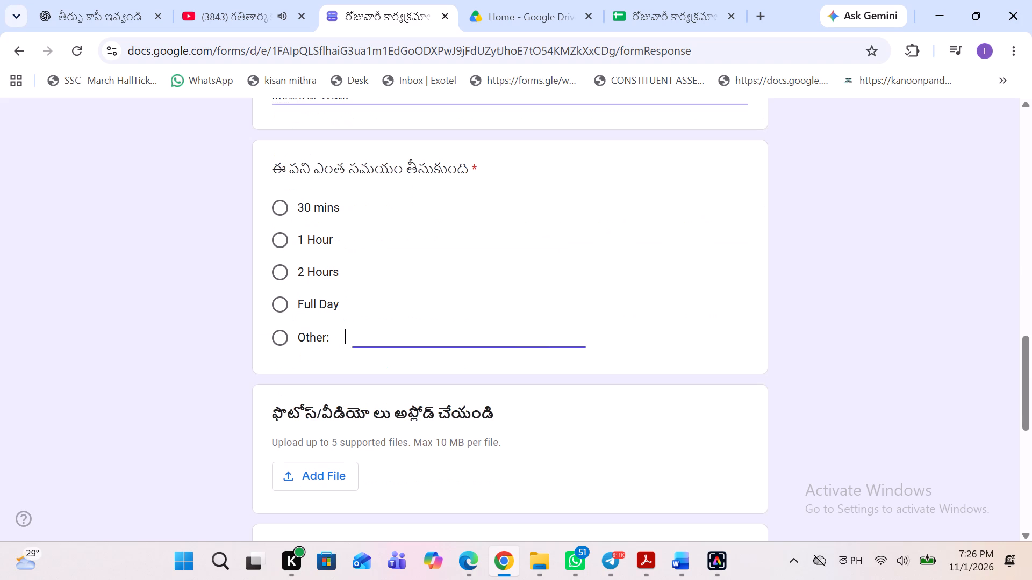
pyautogui.write('5')
pyautogui.press('space')
# Answer తదుపరి కార్యాచరణ with పాలో అప్ లేదు and submit the response.
pyautogui.scroll(-4, 364, 338)
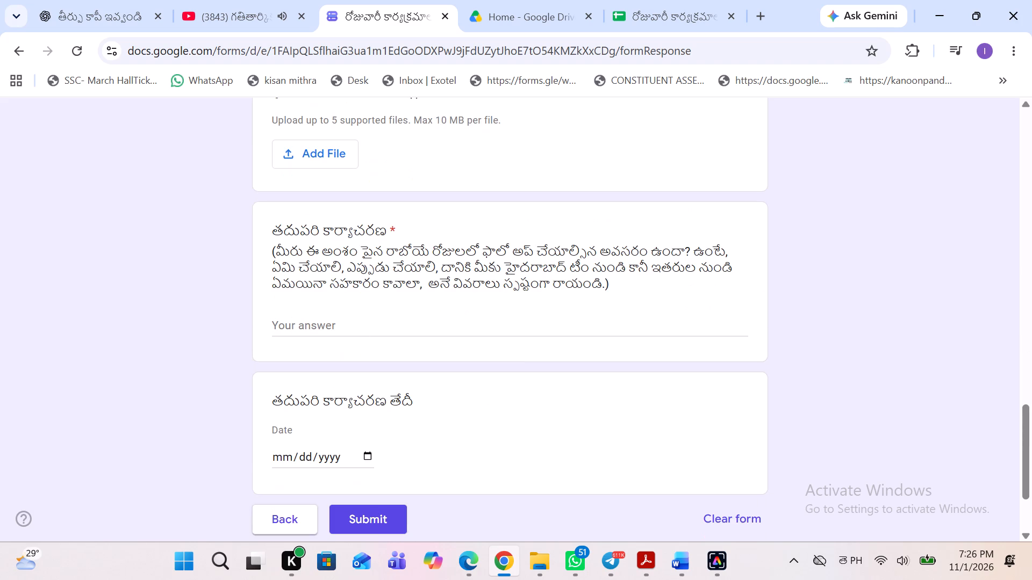
pyautogui.click(359, 327)
pyautogui.write('paalo ap ledu')
pyautogui.press('space')
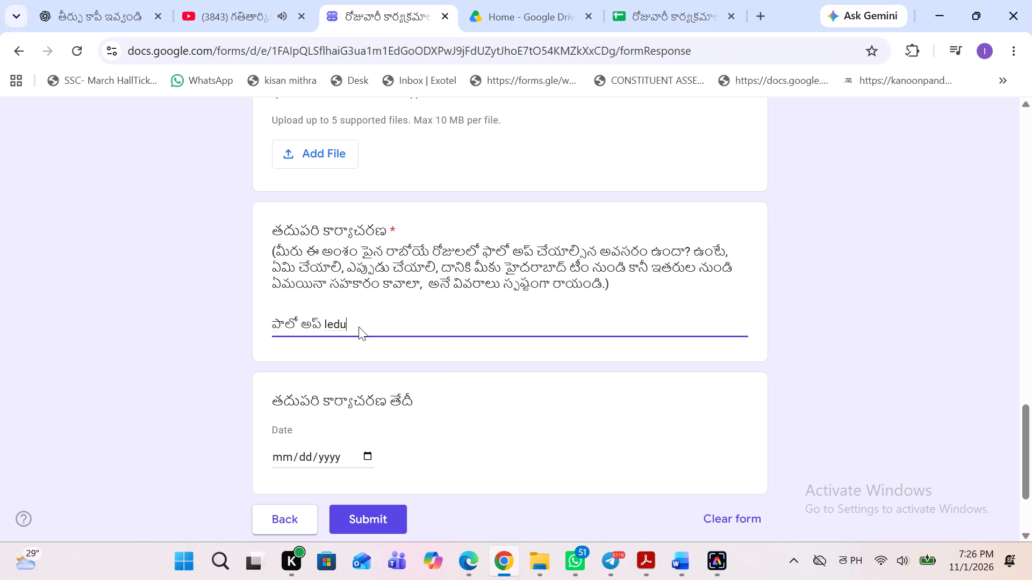
pyautogui.scroll(-2, 359, 327)
pyautogui.click(374, 386)
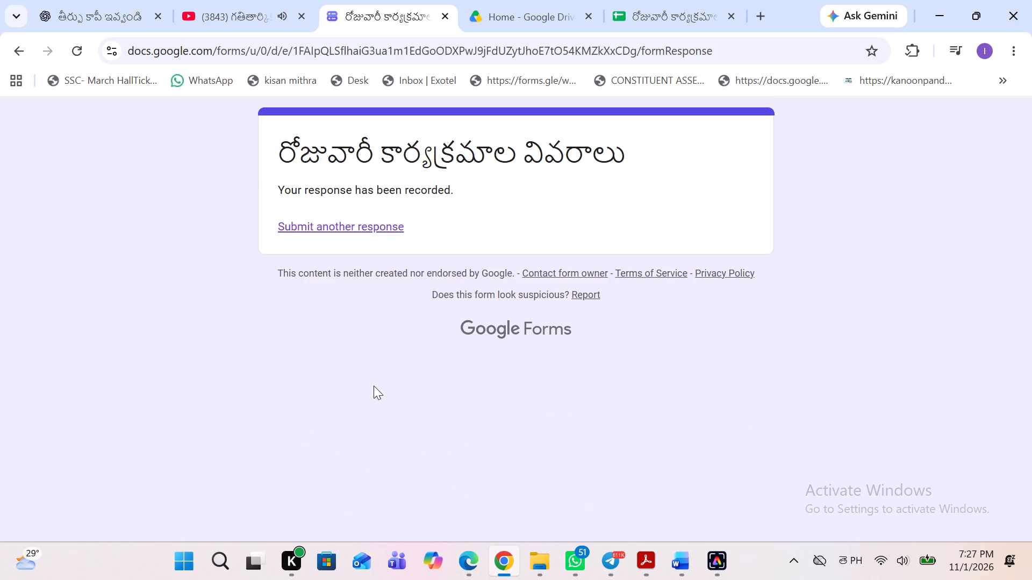
# Start another response, choose the listed name and set the date to 10/22/2026.
pyautogui.click(342, 228)
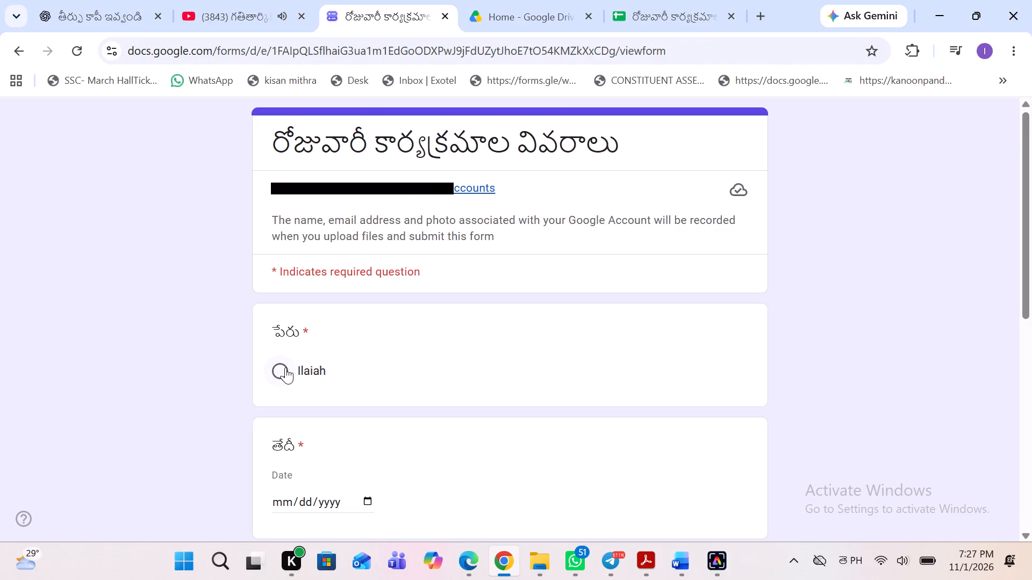
pyautogui.click(285, 366)
pyautogui.click(370, 504)
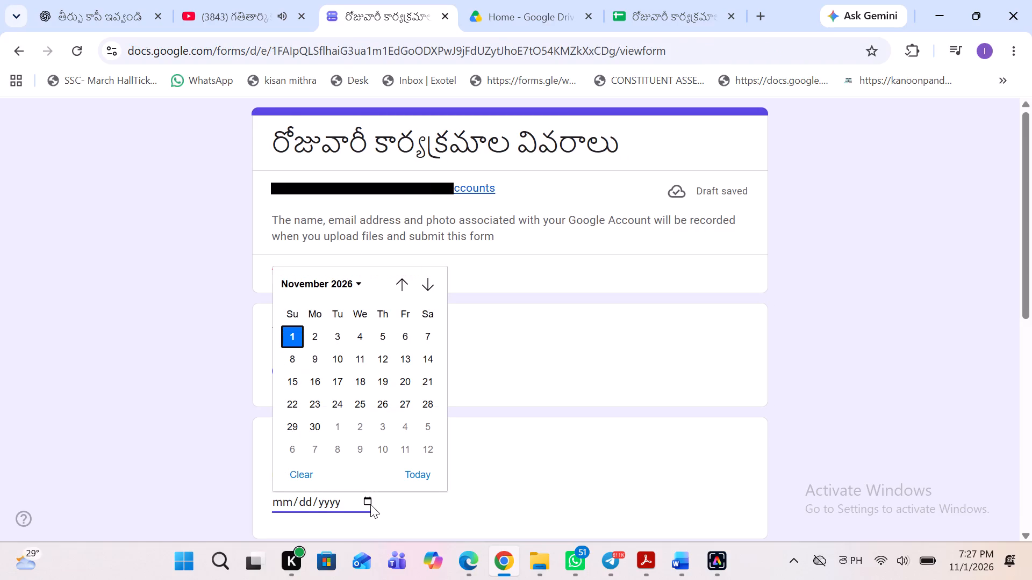
pyautogui.click(402, 280)
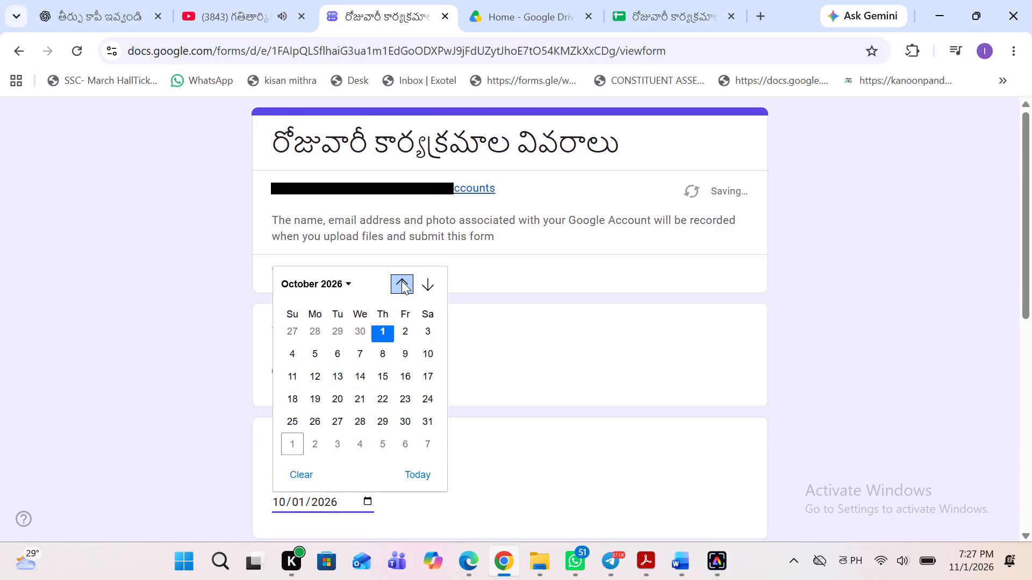
pyautogui.click(383, 403)
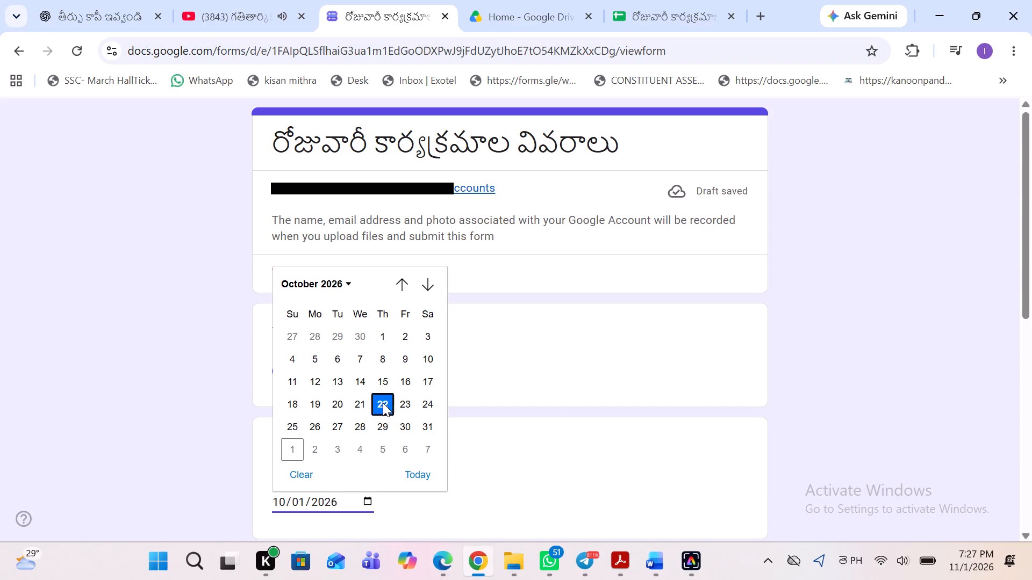
# Check the latest entries in the responses sheet, set the form's కార్యక్రమం answer to డాక్యుమెంటేషన్ and continue to Additional Details.
pyautogui.click(662, 12)
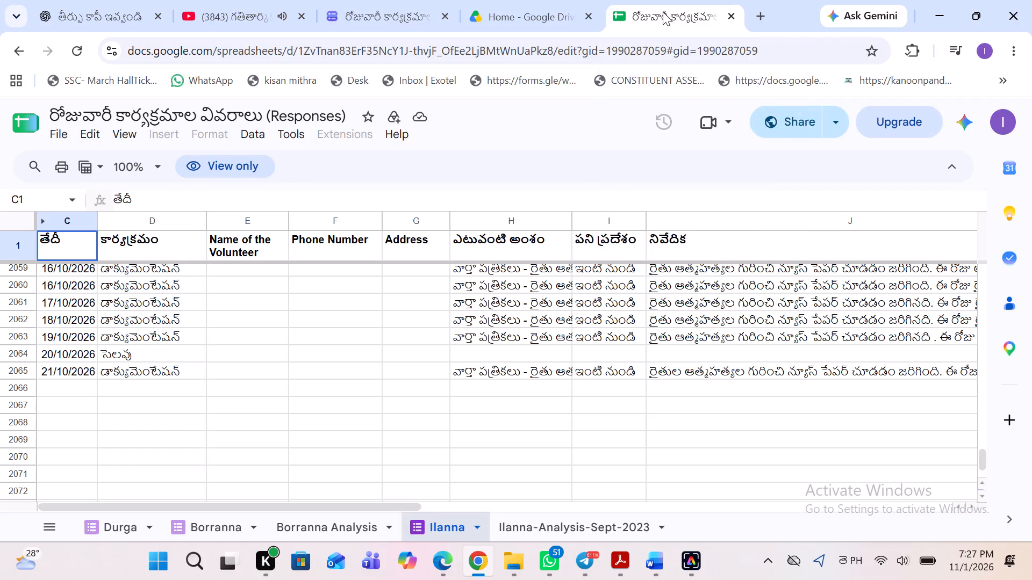
pyautogui.click(389, 13)
pyautogui.scroll(-2, 382, 371)
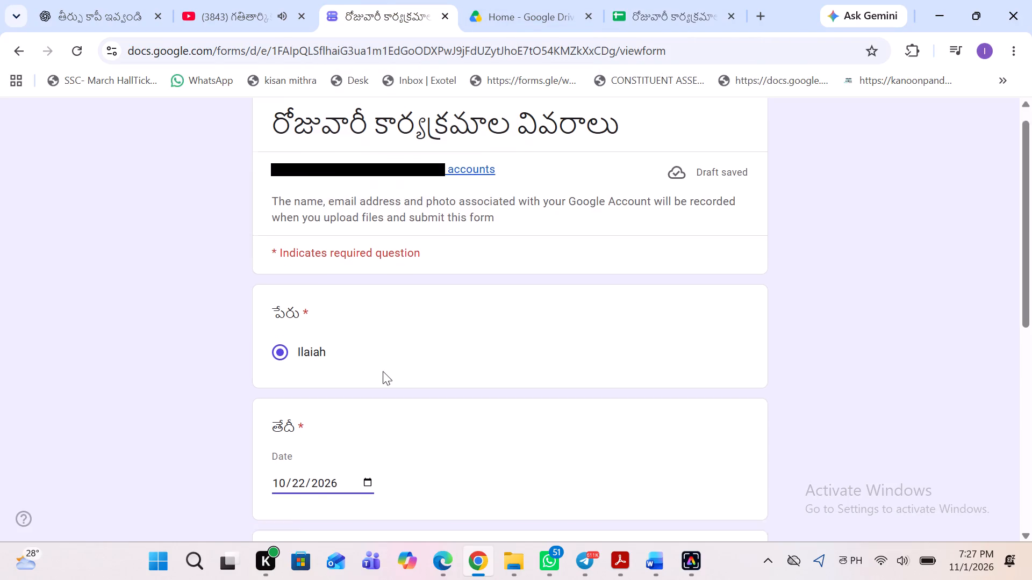
pyautogui.scroll(-1, 383, 371)
pyautogui.click(281, 475)
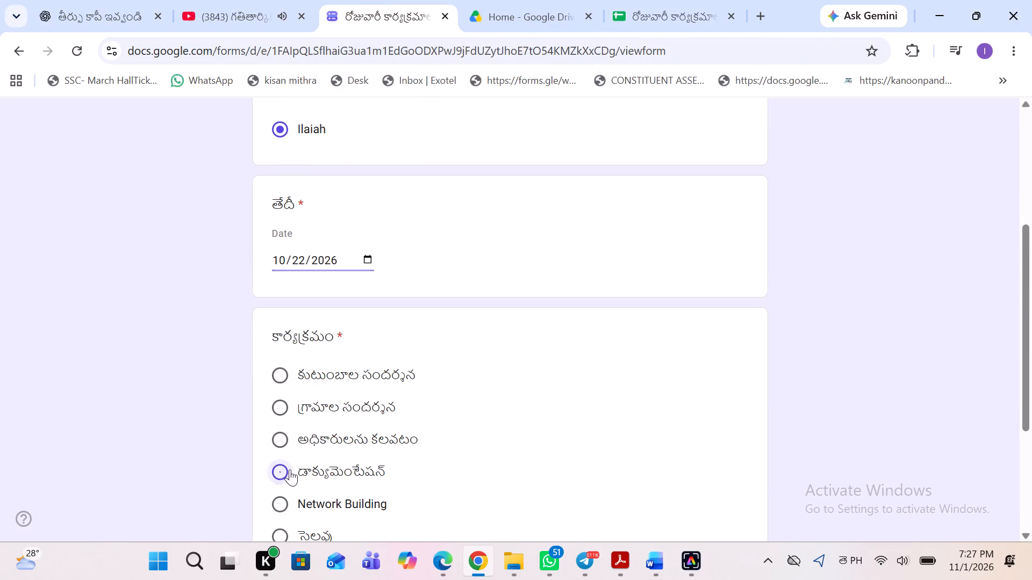
pyautogui.scroll(-3, 362, 441)
pyautogui.click(288, 389)
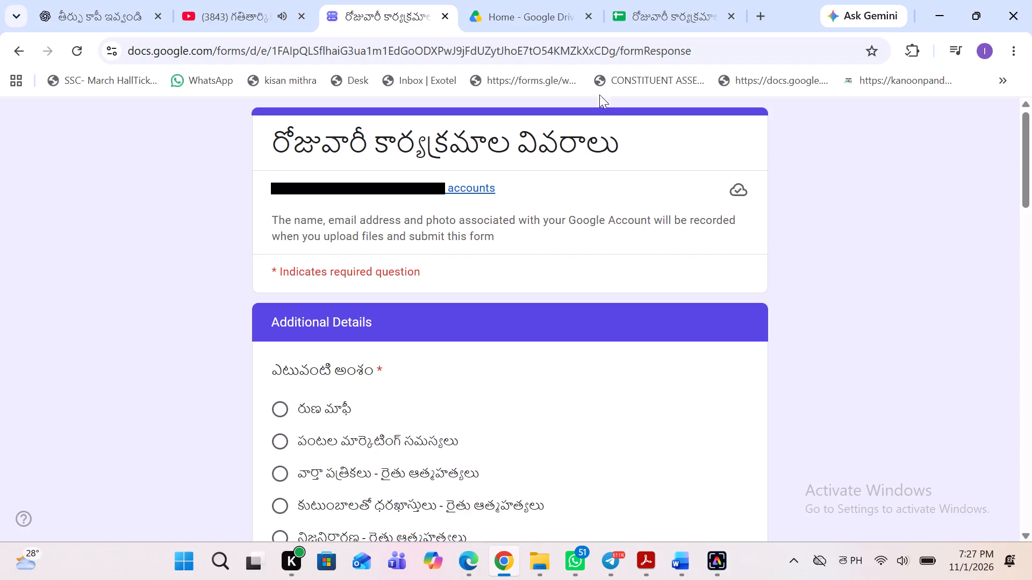
# Recheck the responses sheet, and in the form choose వార్తా పత్రికలు - రైతు ఆత్మహత్యలు with the work location ఇంటి నుండి.
pyautogui.click(663, 16)
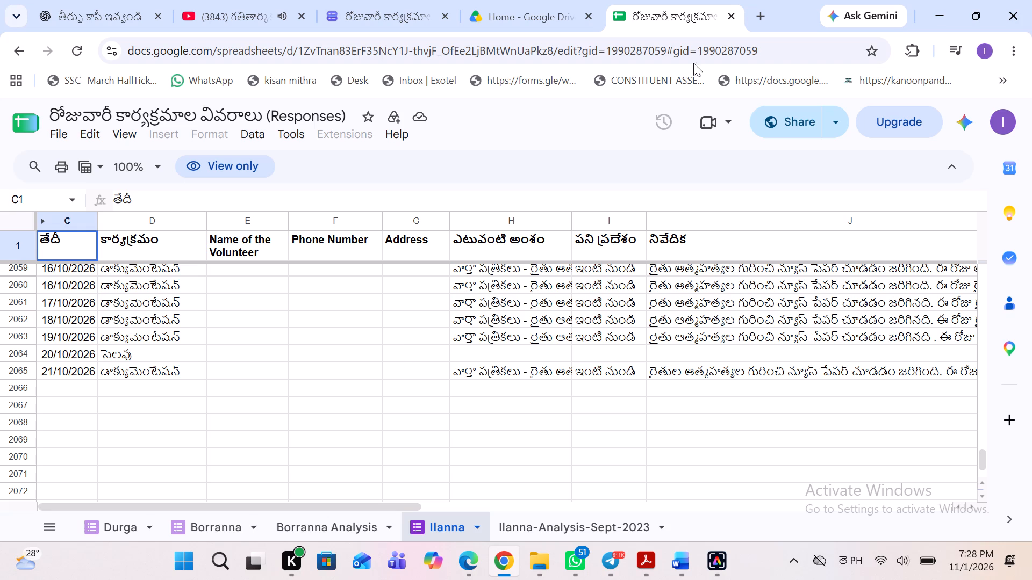
pyautogui.click(388, 15)
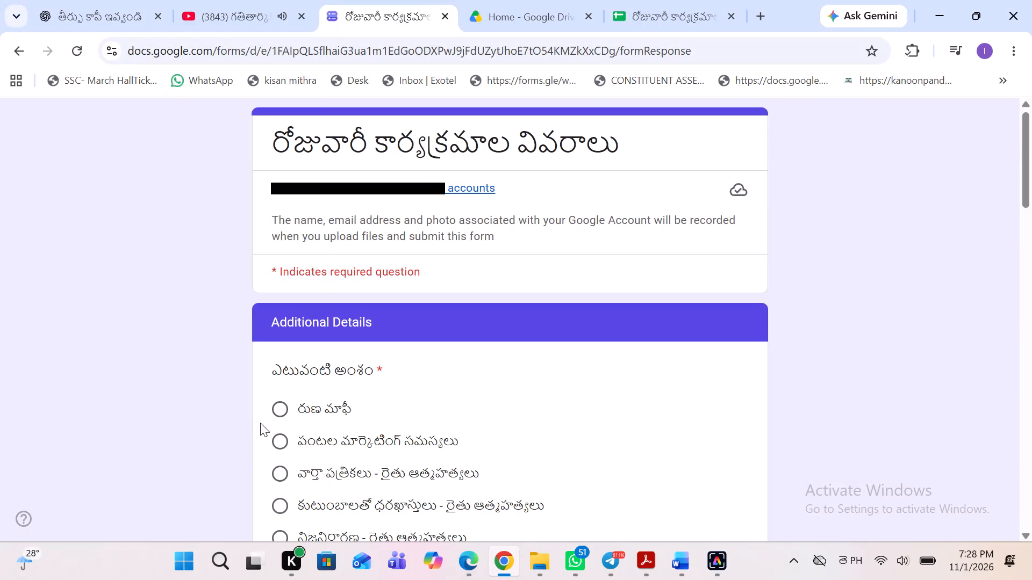
pyautogui.scroll(-3, 278, 417)
pyautogui.click(279, 226)
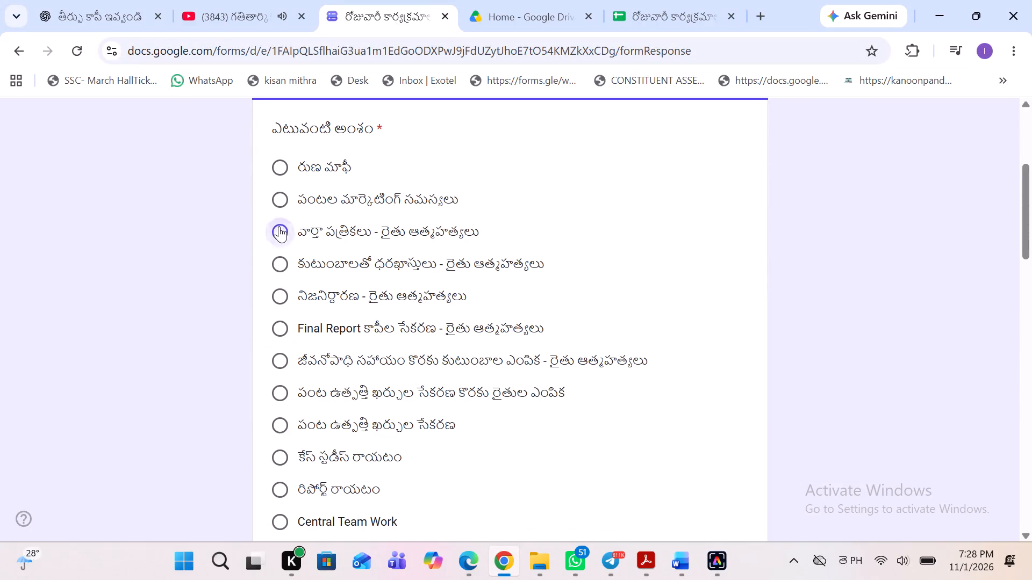
pyautogui.scroll(-3, 334, 284)
pyautogui.click(277, 394)
# Begin the నివేదిక answer with రైతు ఆత్మహత్యల గురించి న్యూస్ పేపర్ చూడడం జరిగినది.
pyautogui.scroll(-4, 291, 392)
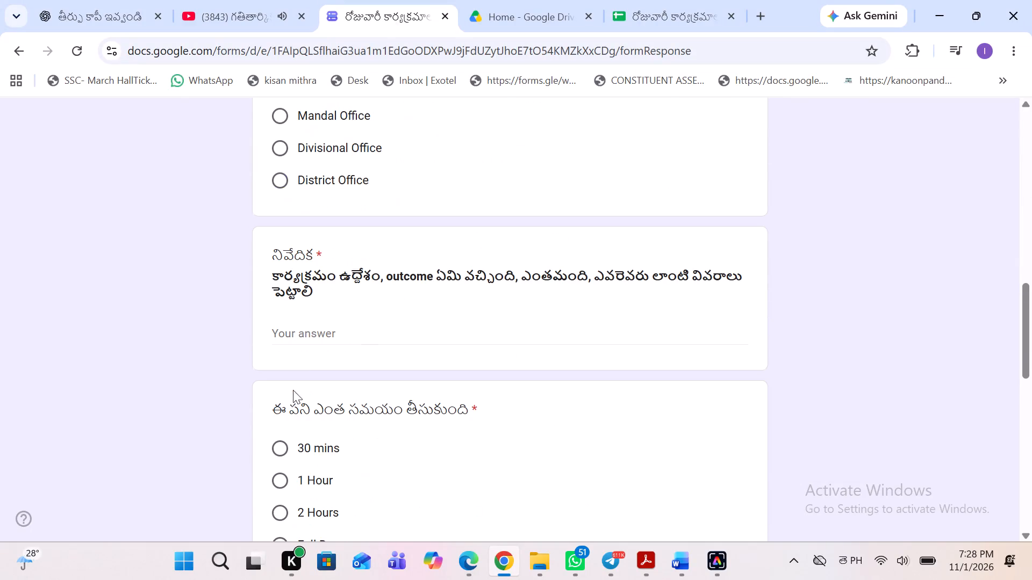
pyautogui.click(356, 325)
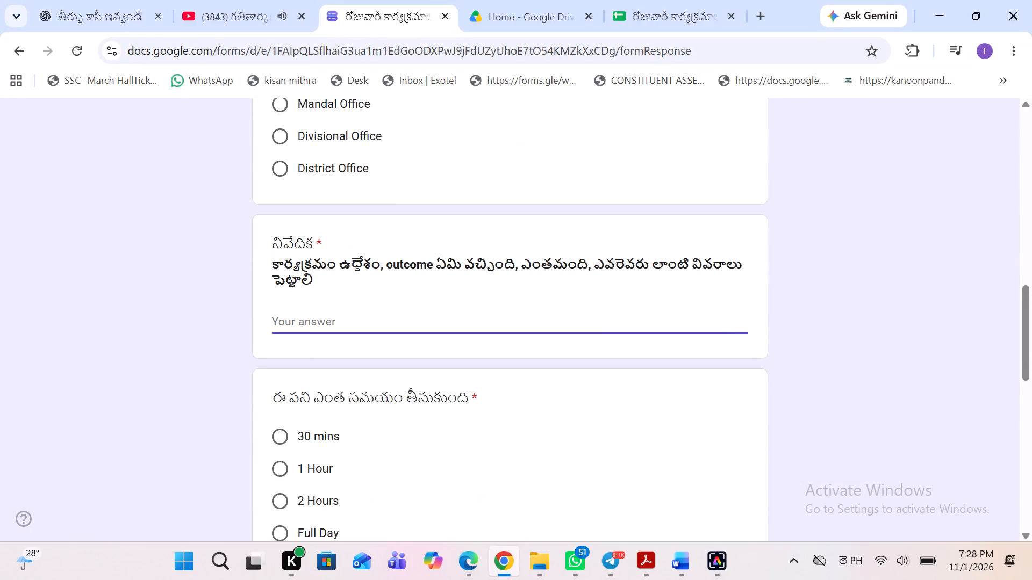
pyautogui.write('raitu atmahtyal gurinchi news')
pyautogui.press('space')
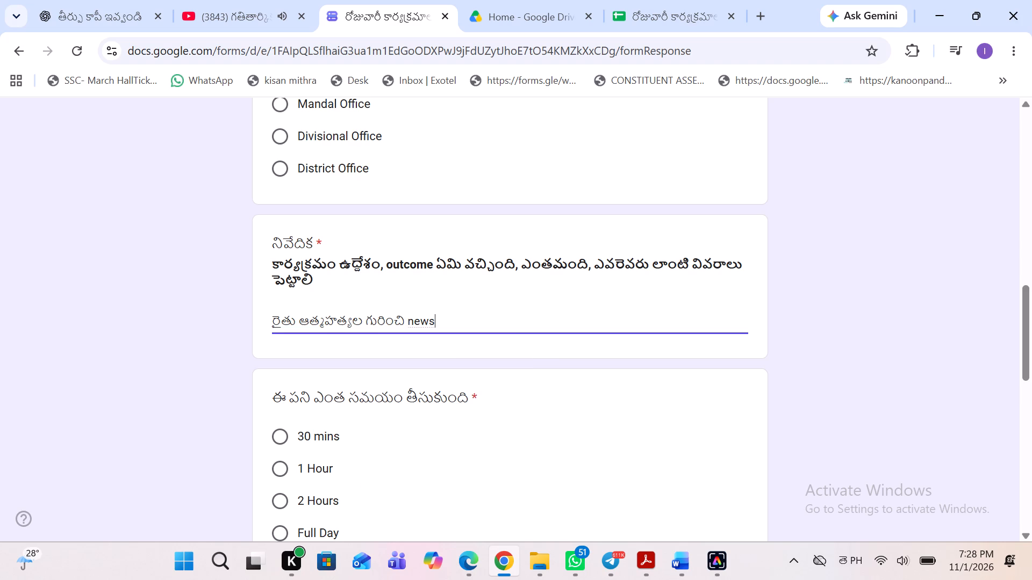
pyautogui.write('pepar chudadam jarigindi')
pyautogui.press('space')
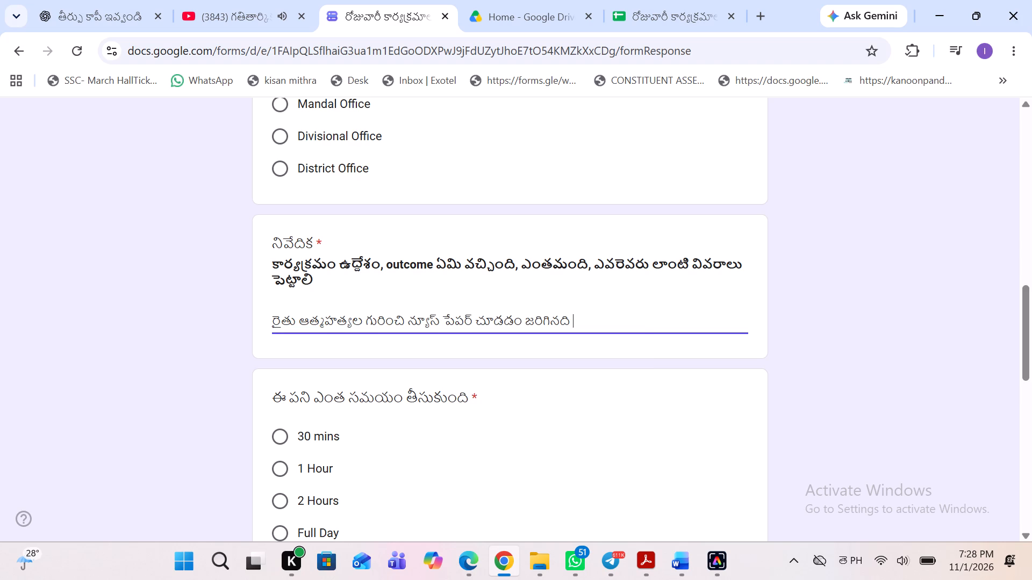
# Extend the నివేదిక answer to say 4 గురు రైతులు ఆత్మహత్య చేసుకున్నారు in అదిలాబాద్, కరీంనగర్, మెదక్, నల్గొండ జిల్లాలో.
pyautogui.press('BackSpace')
pyautogui.write(', adilabad')
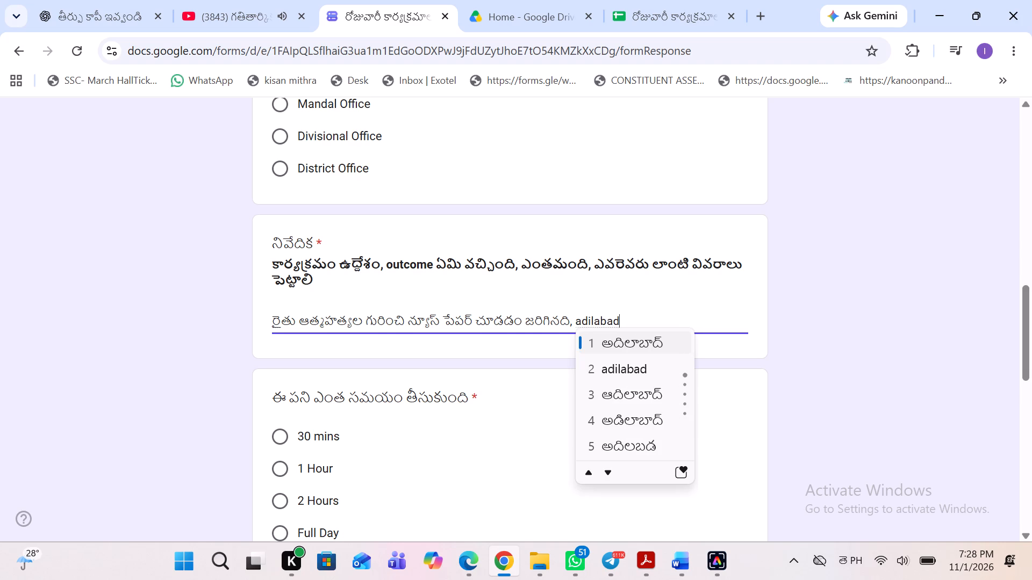
pyautogui.press('space')
pyautogui.write(', karimnagar')
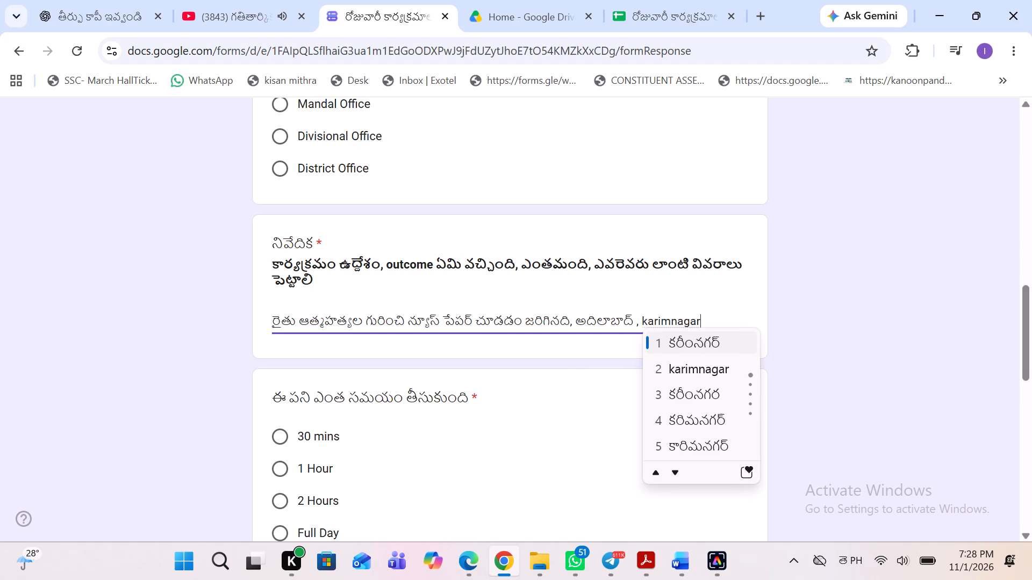
pyautogui.press('space')
pyautogui.write(',medak')
pyautogui.press('space')
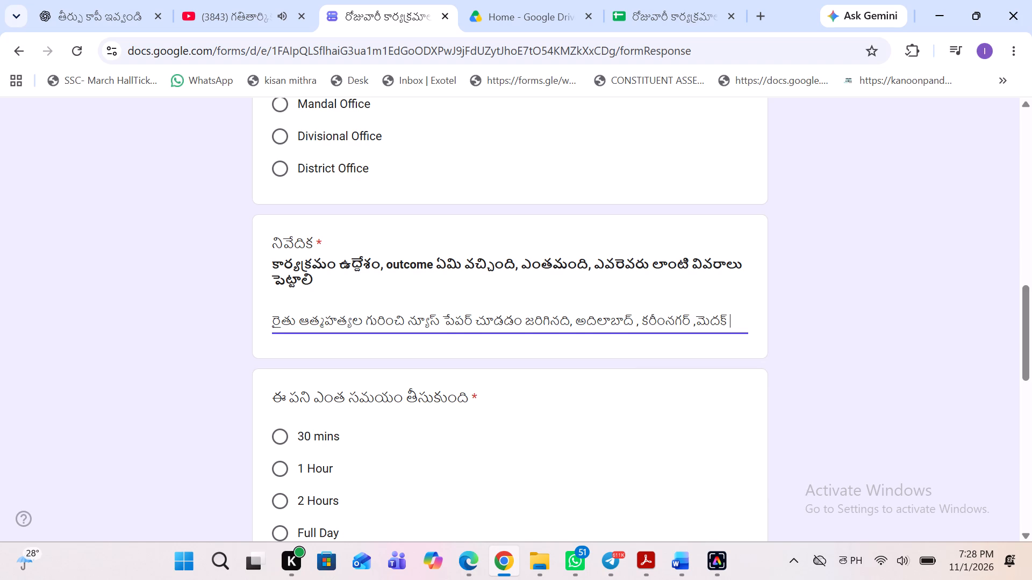
pyautogui.write(',')
pyautogui.press('space')
pyautogui.write('nalgonda jillalo')
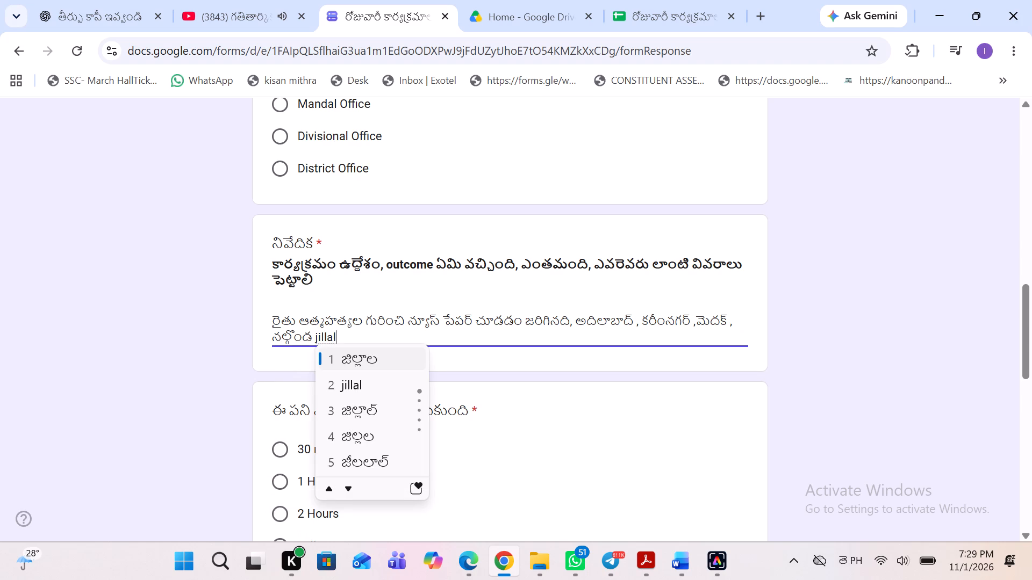
pyautogui.press('space')
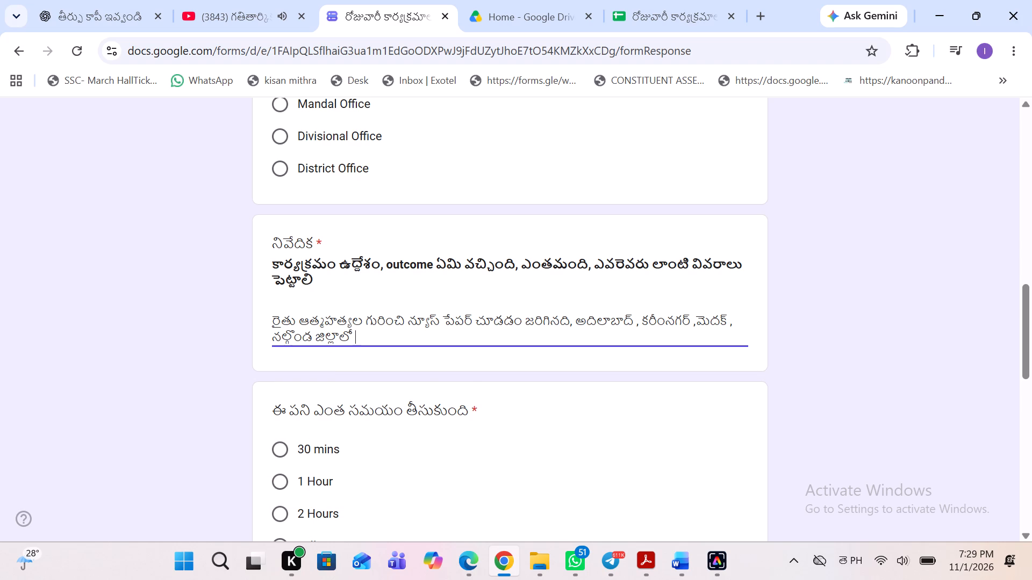
pyautogui.press('4')
pyautogui.press('space')
pyautogui.write('guru raitu')
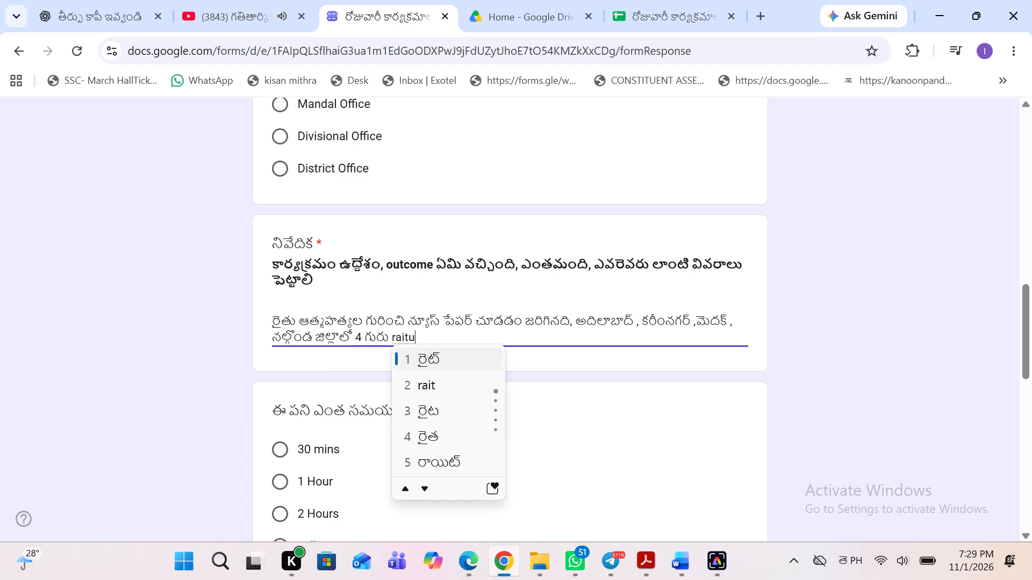
pyautogui.write('lu atmahtya chesukunnaru')
pyautogui.press('space')
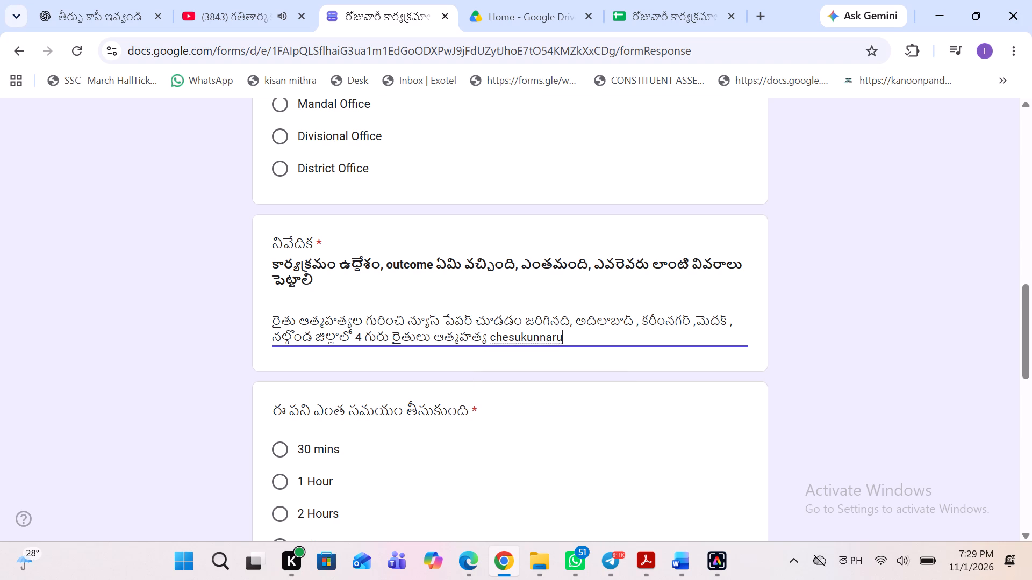
# End the నివేదిక sentence after చేసుకున్నారు with a full stop and enter 5 as the Other answer for time taken.
pyautogui.press('BackSpace')
pyautogui.write('.')
pyautogui.press('space')
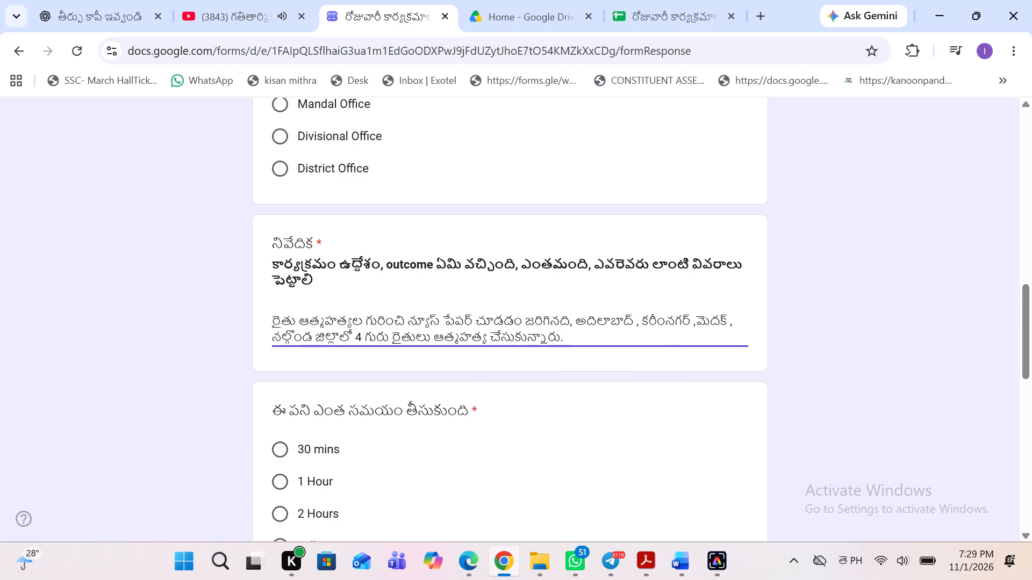
pyautogui.scroll(-3, 358, 323)
pyautogui.click(371, 337)
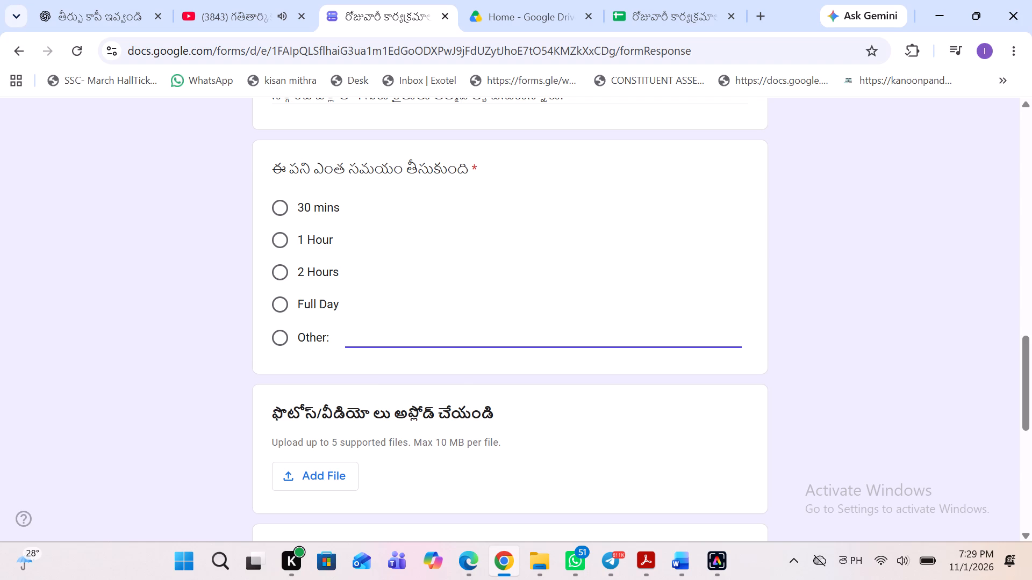
pyautogui.write('5')
pyautogui.press('space')
pyautogui.scroll(-4, 371, 337)
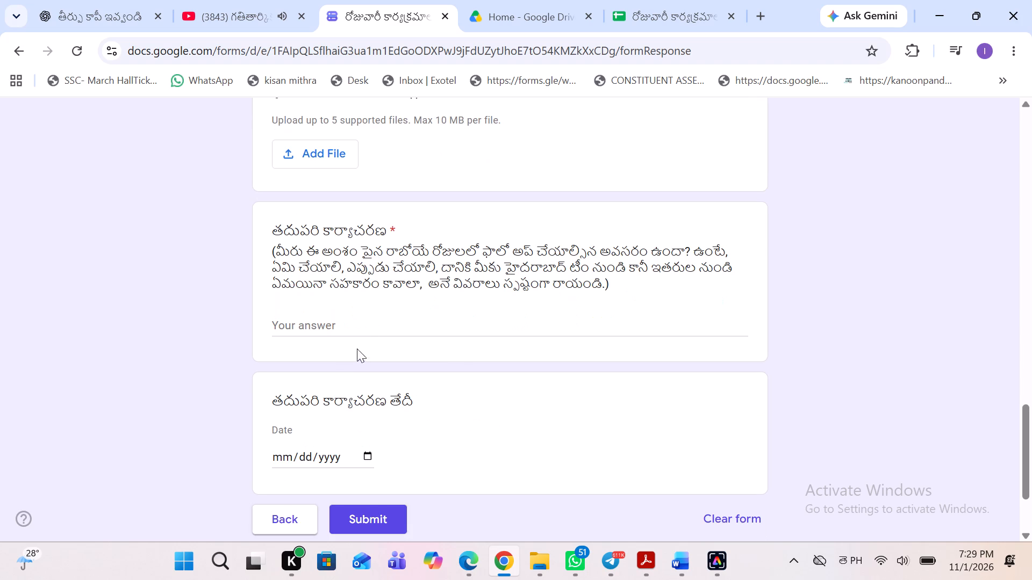
# Enter పాలో అప్ చేయాలి as the తదుపరి కార్యాచరణ answer and submit the response.
pyautogui.click(364, 321)
pyautogui.write('paalo ap cheyali')
pyautogui.press('space')
pyautogui.scroll(-2, 365, 322)
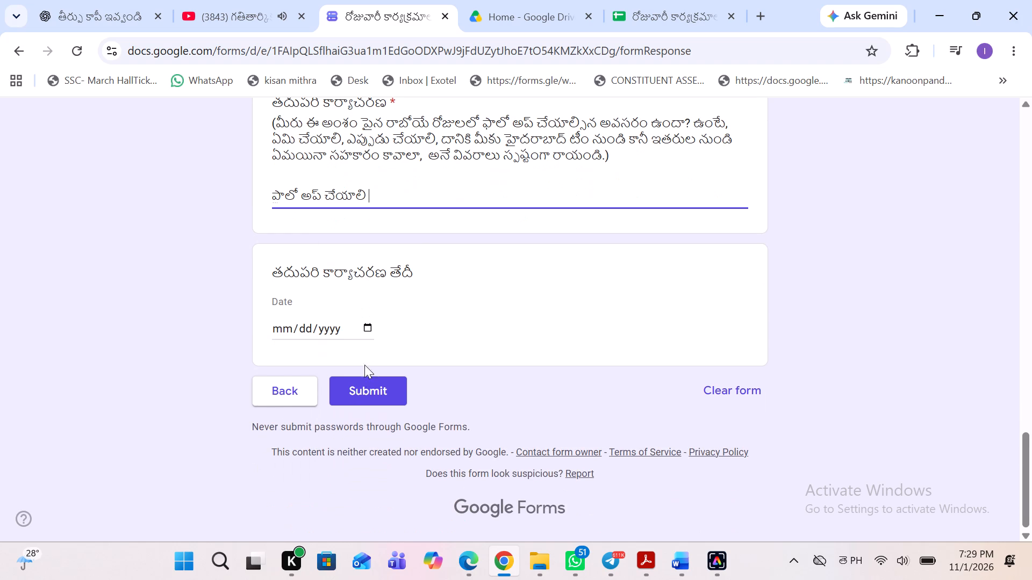
pyautogui.click(369, 387)
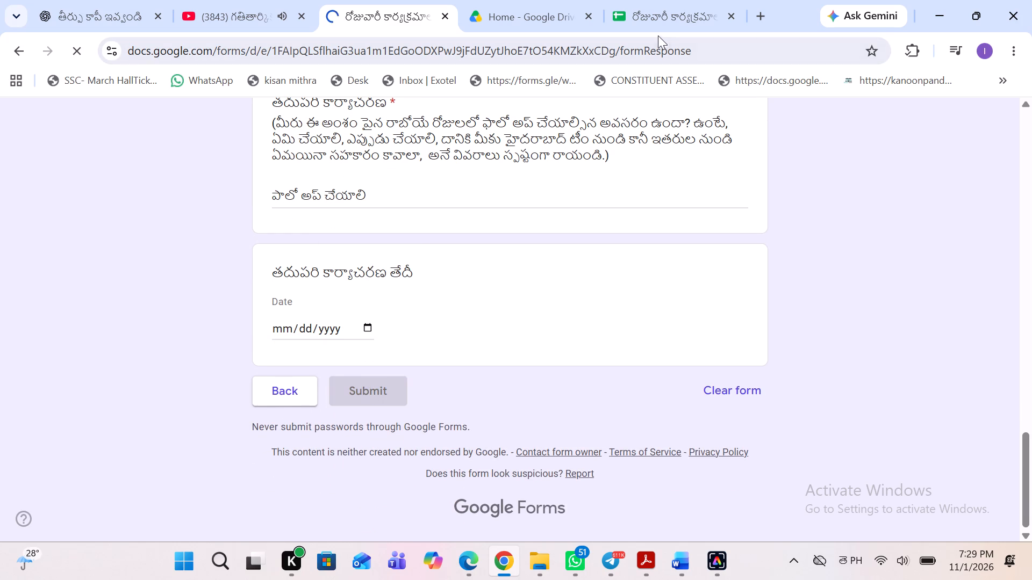
# Check the latest entries in the responses sheet, and start another form response for Ilaiah with the date 10/22/2026.
pyautogui.click(658, 30)
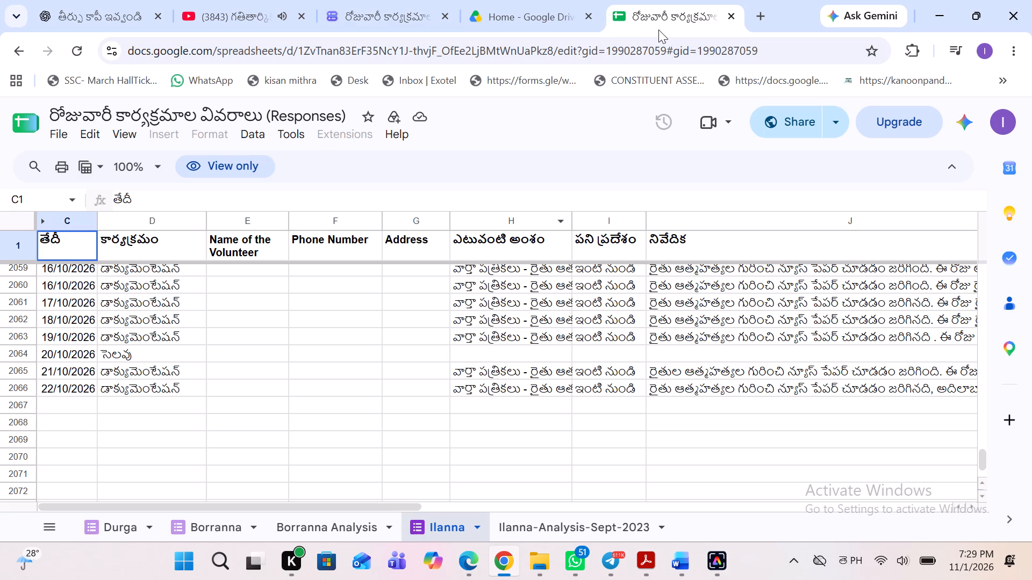
pyautogui.click(384, 10)
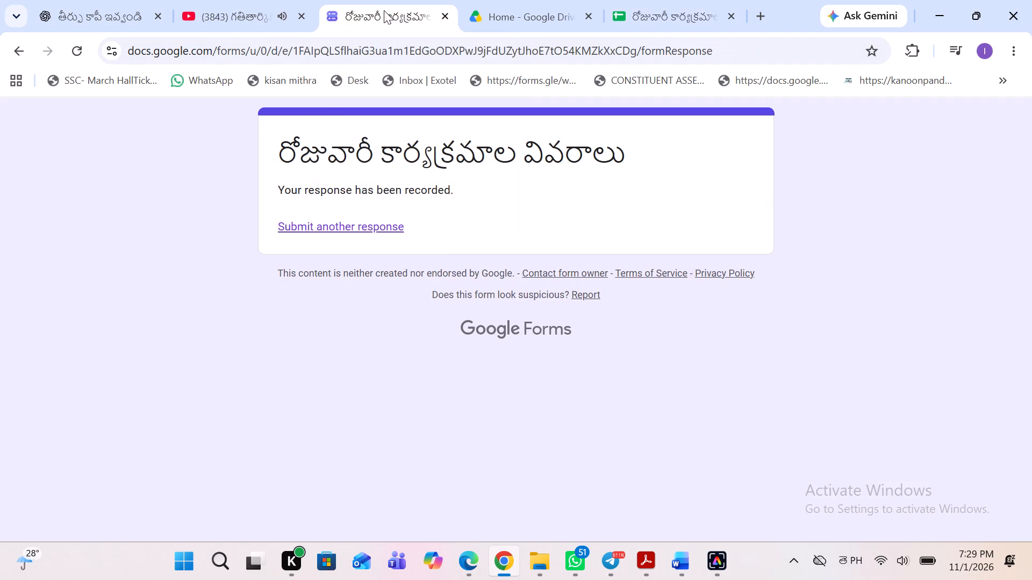
pyautogui.click(682, 20)
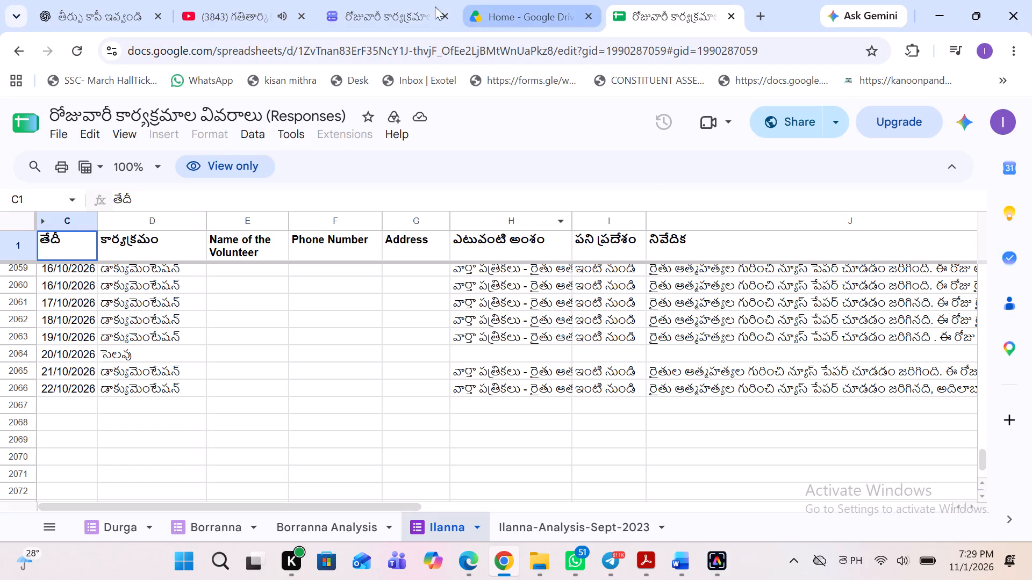
pyautogui.click(383, 19)
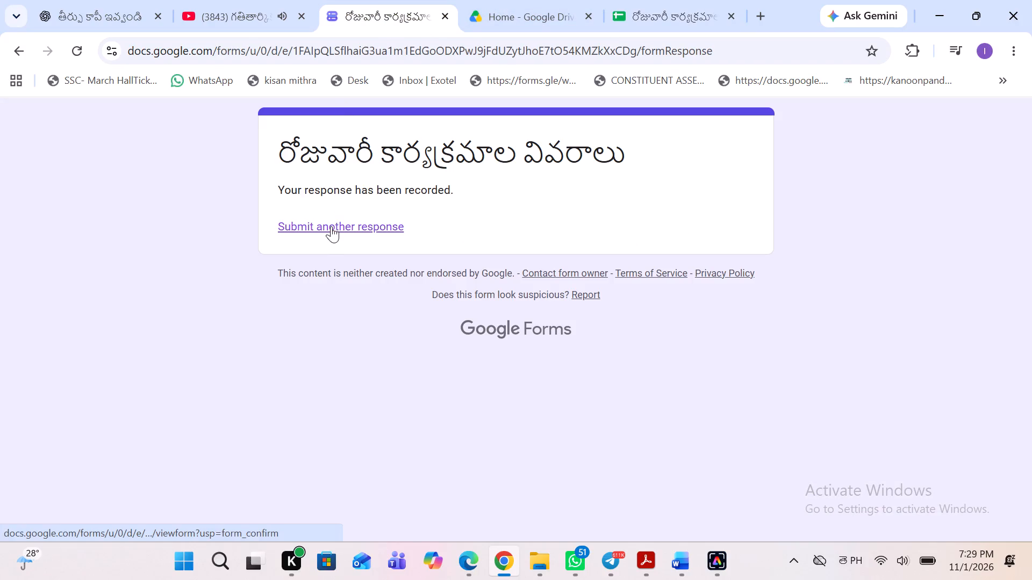
pyautogui.click(331, 226)
pyautogui.scroll(-3, 331, 226)
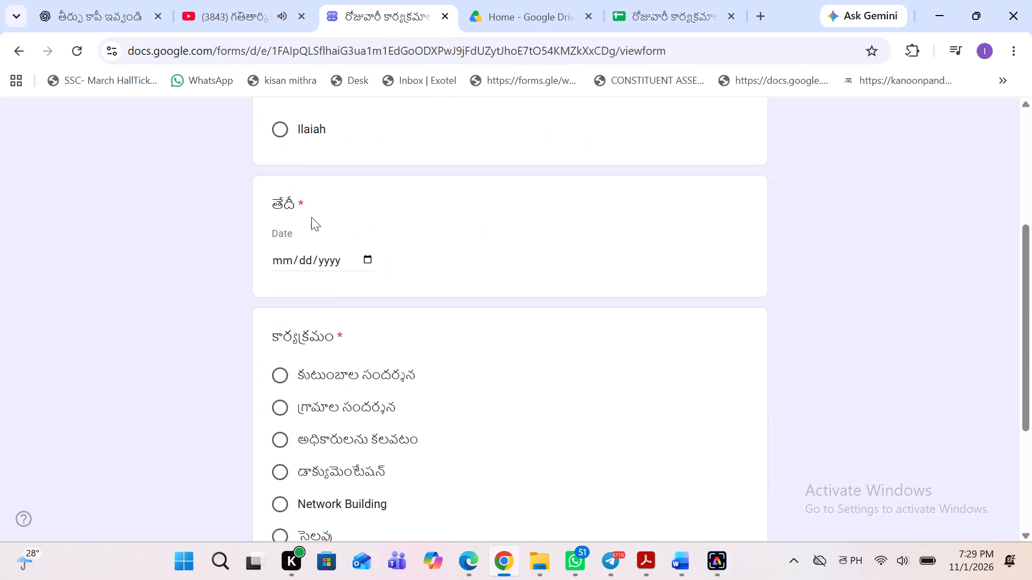
pyautogui.click(279, 131)
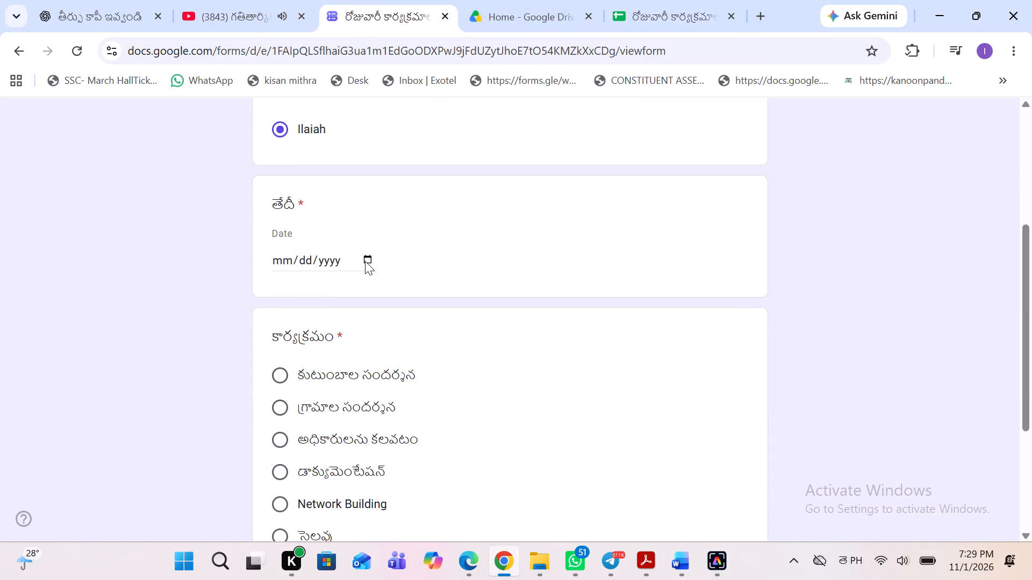
pyautogui.click(365, 261)
pyautogui.click(400, 287)
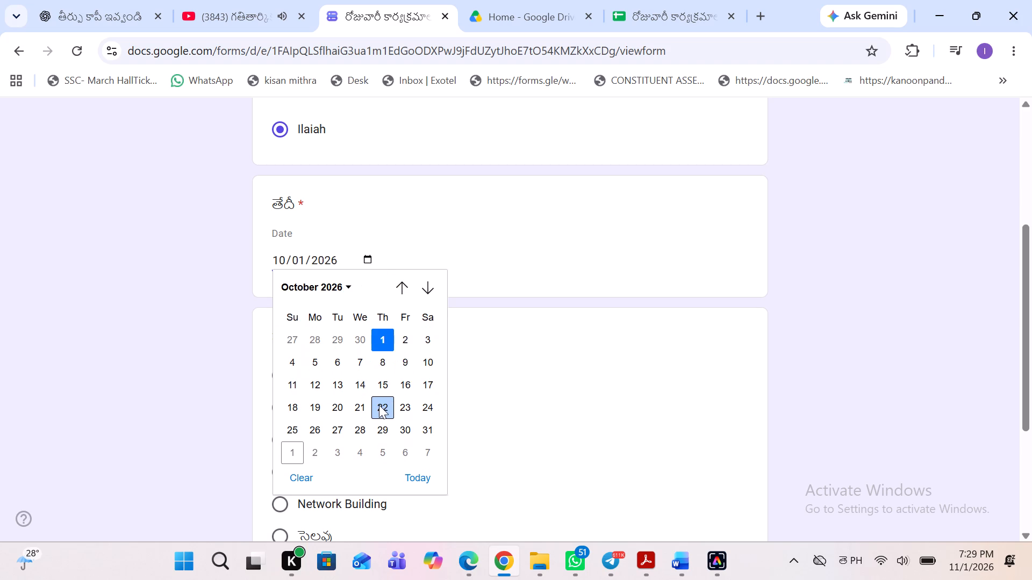
pyautogui.click(379, 405)
# Set the కార్యక్రమం answer to అధికారులను కలవటం and continue to the next form section.
pyautogui.scroll(-1, 379, 405)
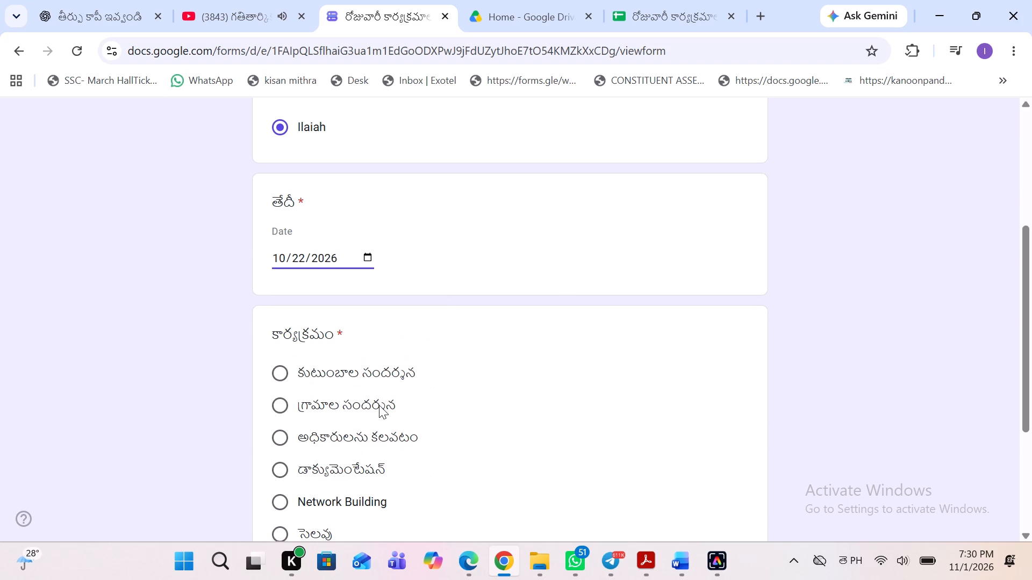
pyautogui.scroll(-2, 379, 405)
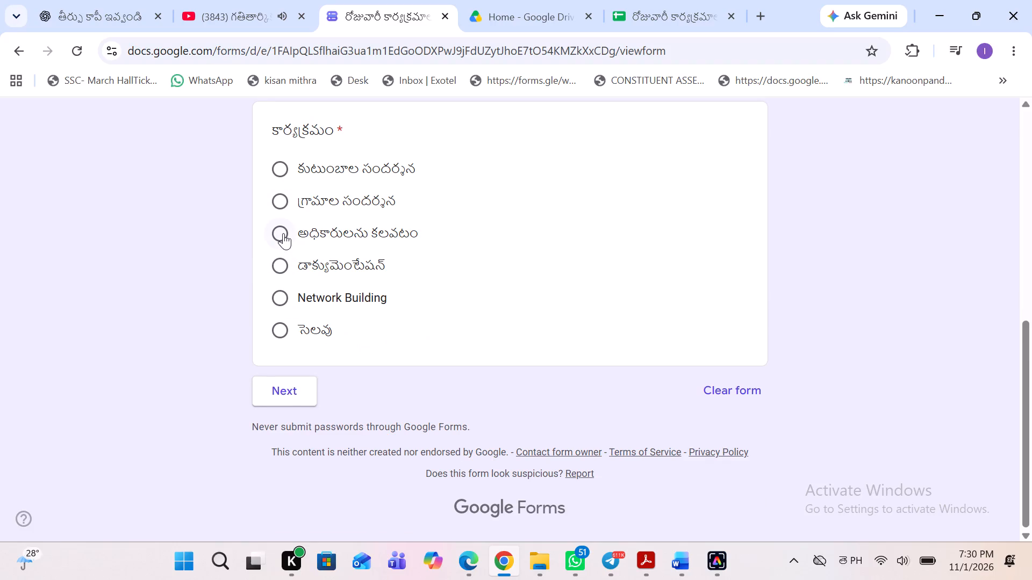
pyautogui.click(278, 234)
pyautogui.click(286, 390)
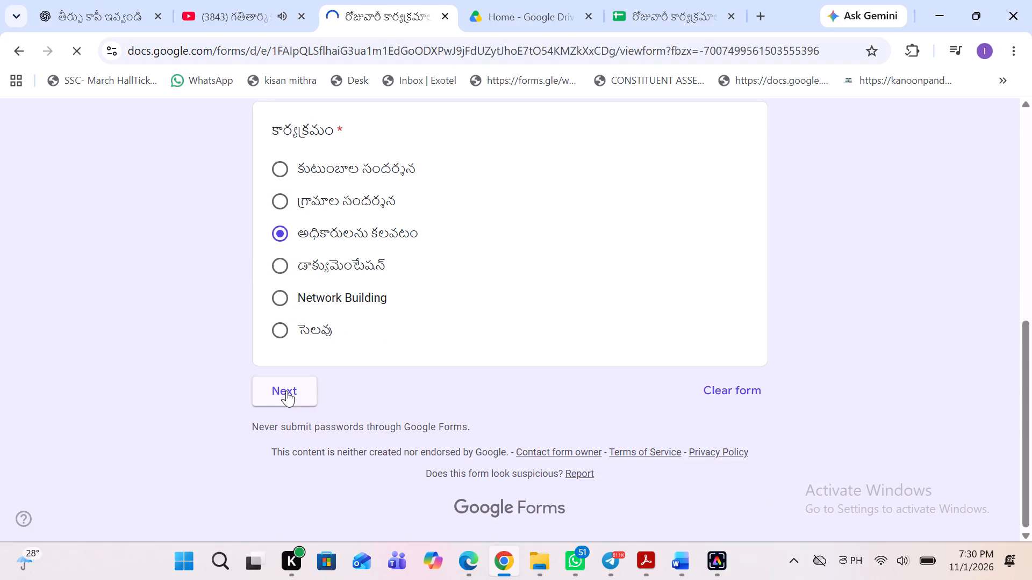
# Choose Central Team Work as the subject, with the work location ఇంటి నుండి.
pyautogui.scroll(-7, 286, 390)
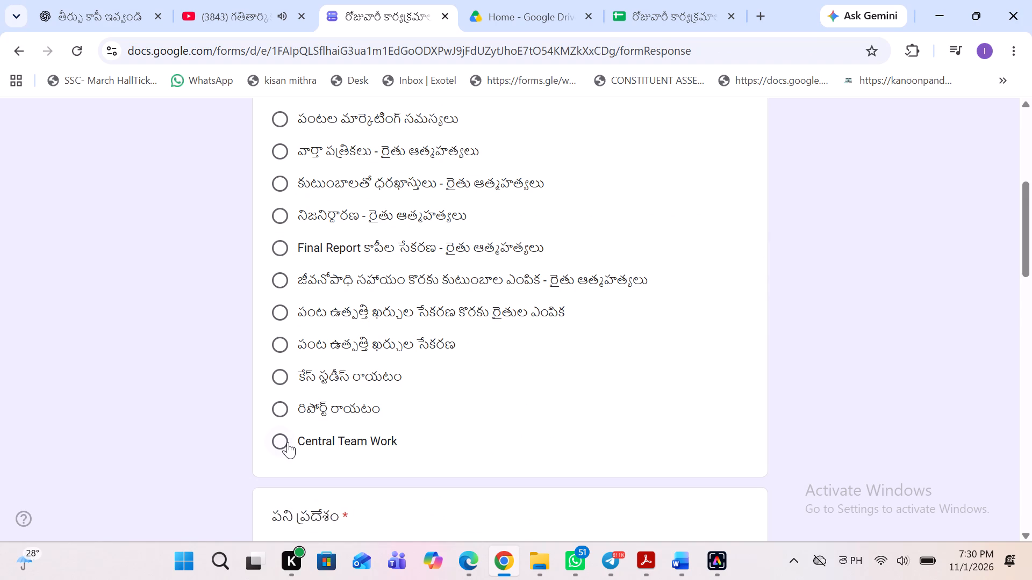
pyautogui.click(286, 441)
pyautogui.scroll(-3, 289, 436)
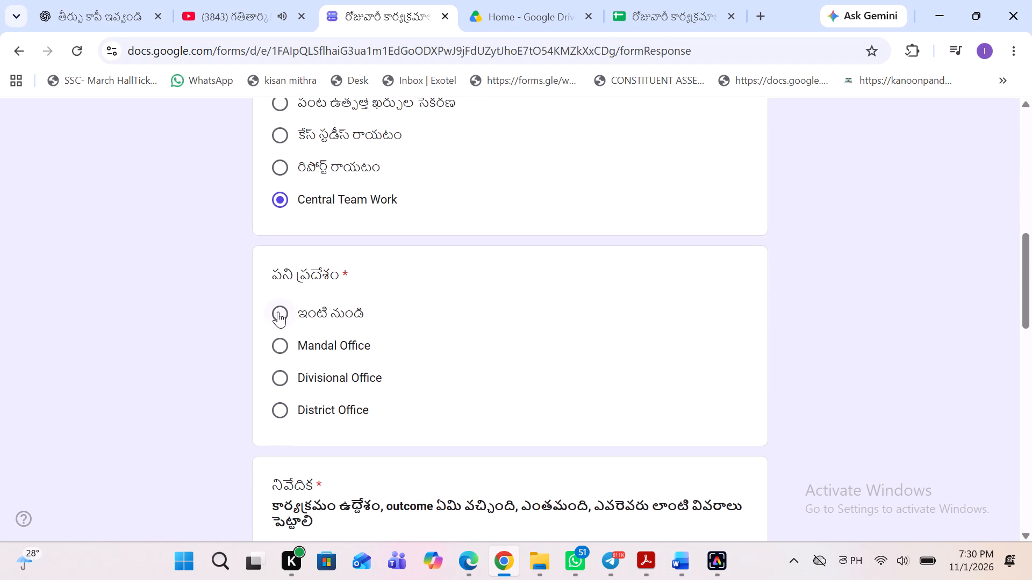
pyautogui.click(278, 311)
# Begin the నివేదిక answer with రైతు ఆత్మహత్యల కోర్టు కేసులను పాలో అప్ చేయడం జరిగింది.
pyautogui.scroll(-3, 432, 400)
pyautogui.click(340, 320)
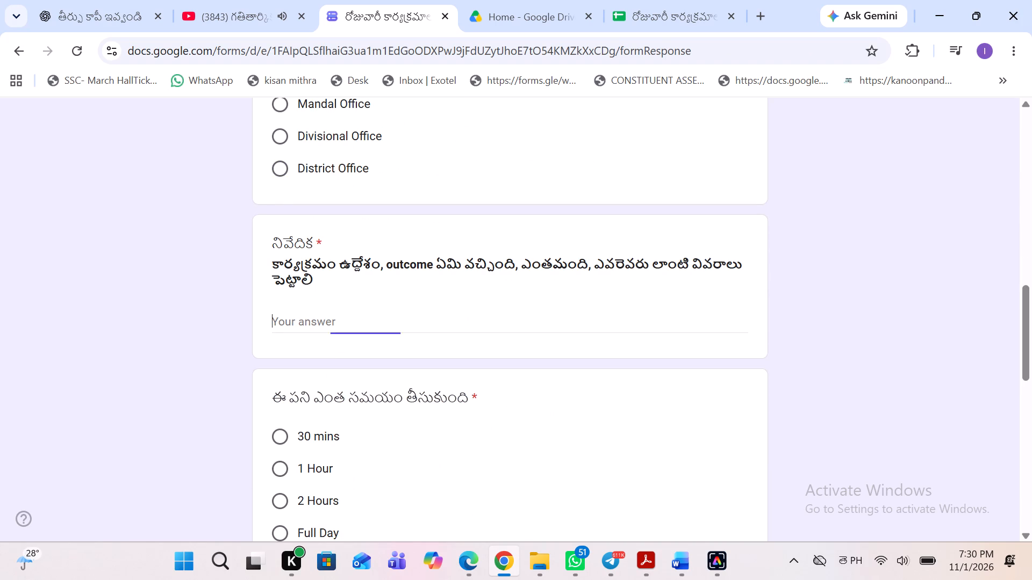
pyautogui.write('raitu atmahtyal')
pyautogui.press('space')
pyautogui.write('kortu kesulanu')
pyautogui.press('space')
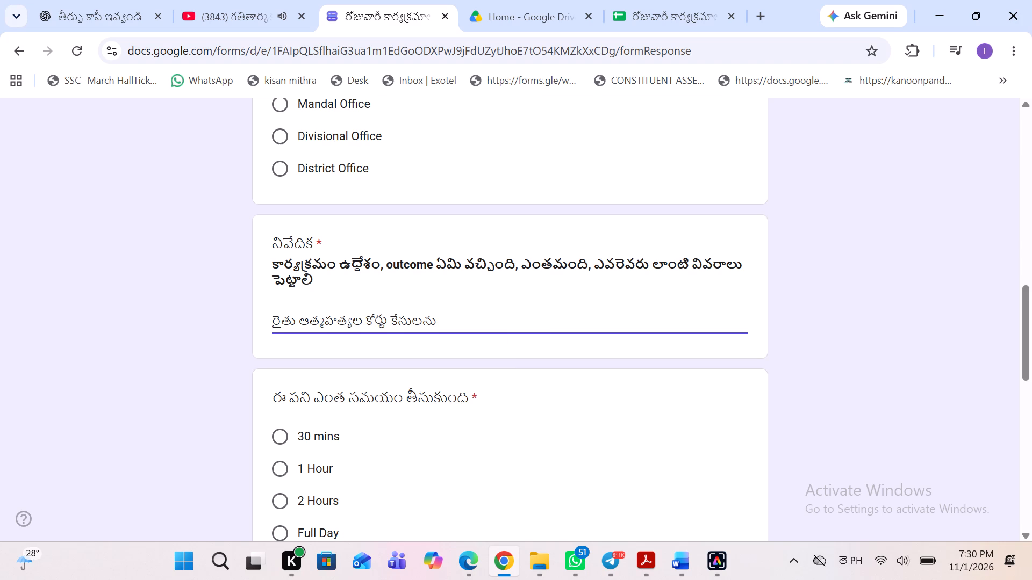
pyautogui.write('paalo ap cheyadam jarigimdi')
pyautogui.press('space')
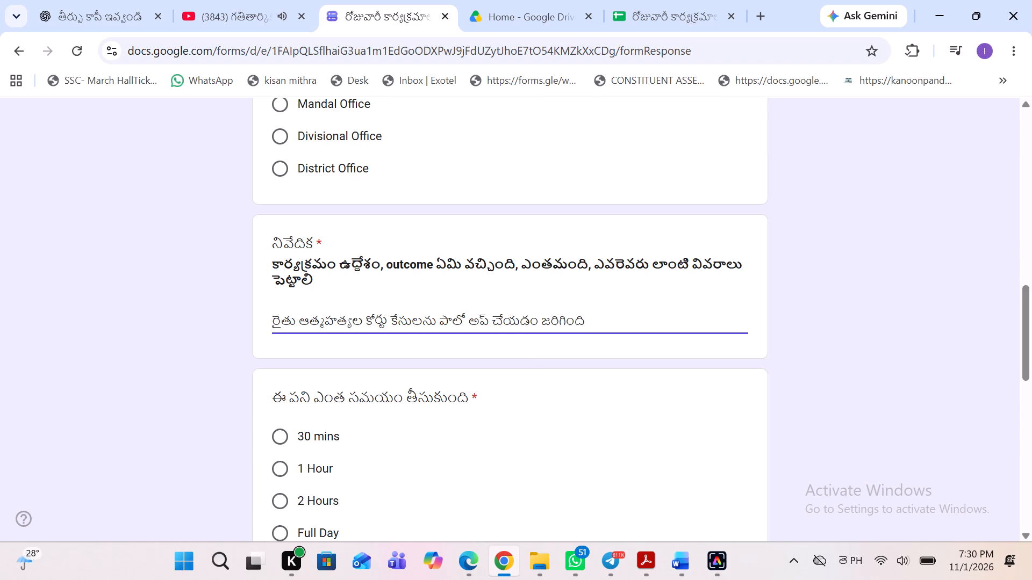
pyautogui.press('BackSpace')
pyautogui.write('.')
pyautogui.press('space')
# Add a second sentence to the నివేదిక answer: గద్వాల , సంగారెడ్డి జిల్లా అదికార్ల తో మాట్లాడడం జరిగింది.
pyautogui.write('gadwala')
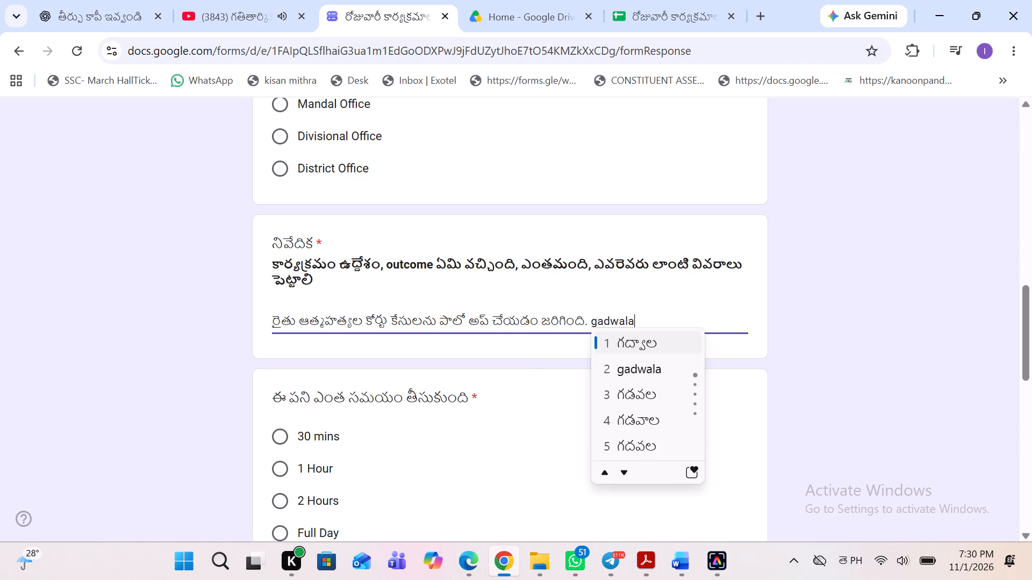
pyautogui.press('space')
pyautogui.write(', sam')
pyautogui.press('BackSpace')
pyautogui.write('ngareddy jilla adikarla')
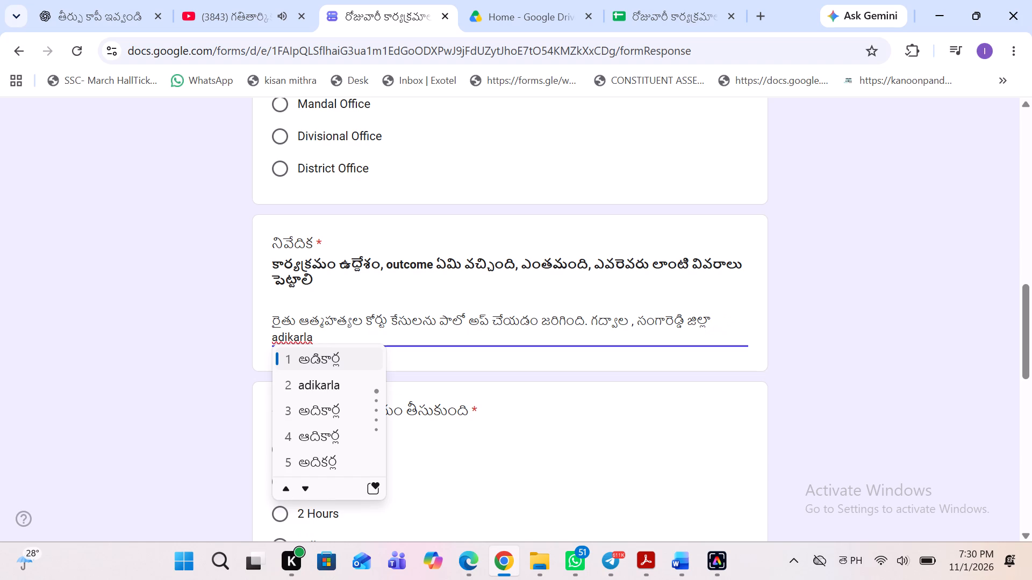
pyautogui.write('3to matladadam')
pyautogui.press('space')
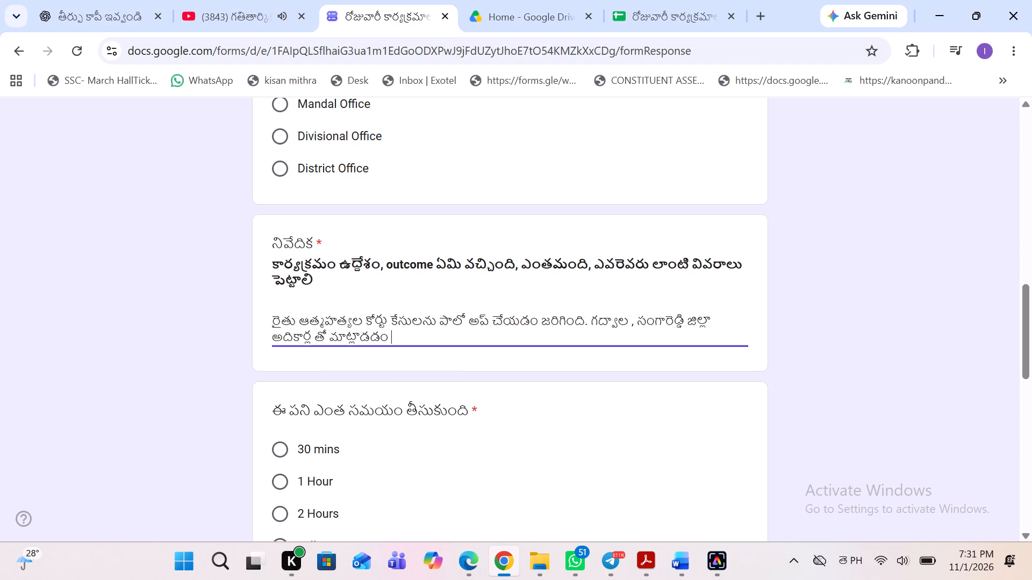
pyautogui.write('jarigimdi')
pyautogui.press('space')
pyautogui.press('BackSpace')
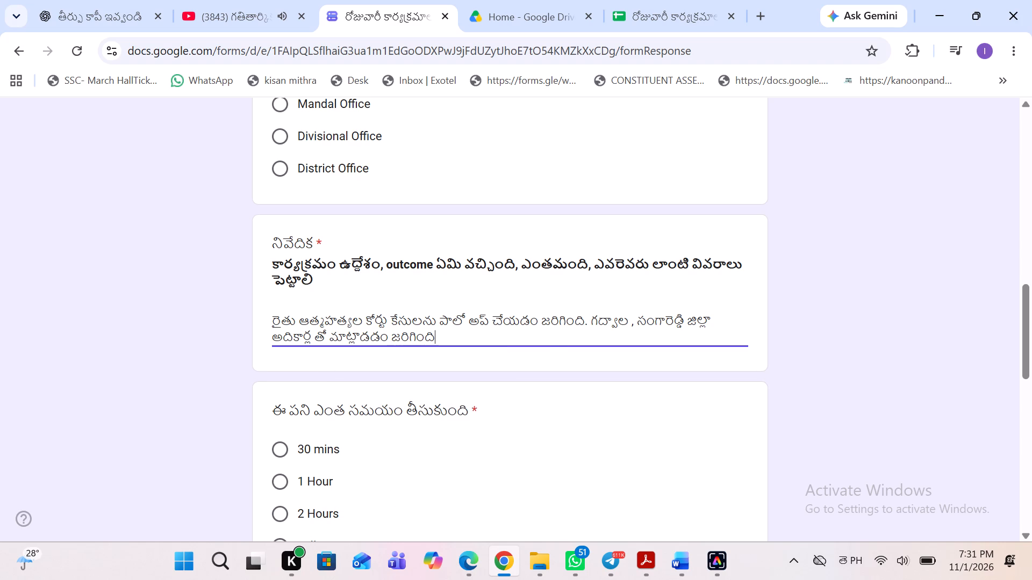
pyautogui.write('.')
pyautogui.press('space')
# Set the time taken to 2 Hours, enter పాలో అప్ చేయాలి as the తదుపరి కార్యాచరణ answer, and submit the response.
pyautogui.click(283, 509)
pyautogui.scroll(-4, 454, 435)
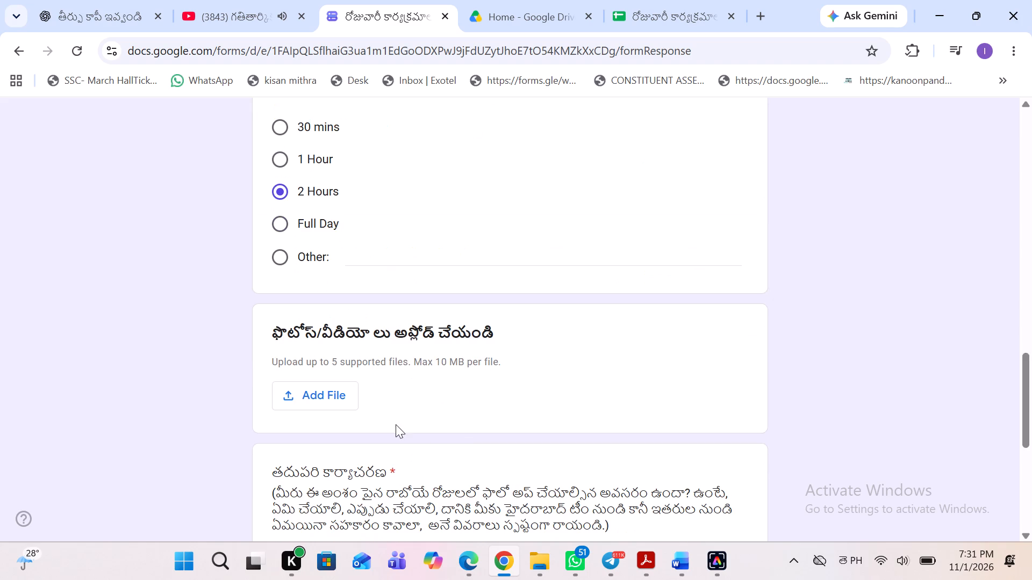
pyautogui.scroll(-2, 434, 416)
pyautogui.click(365, 405)
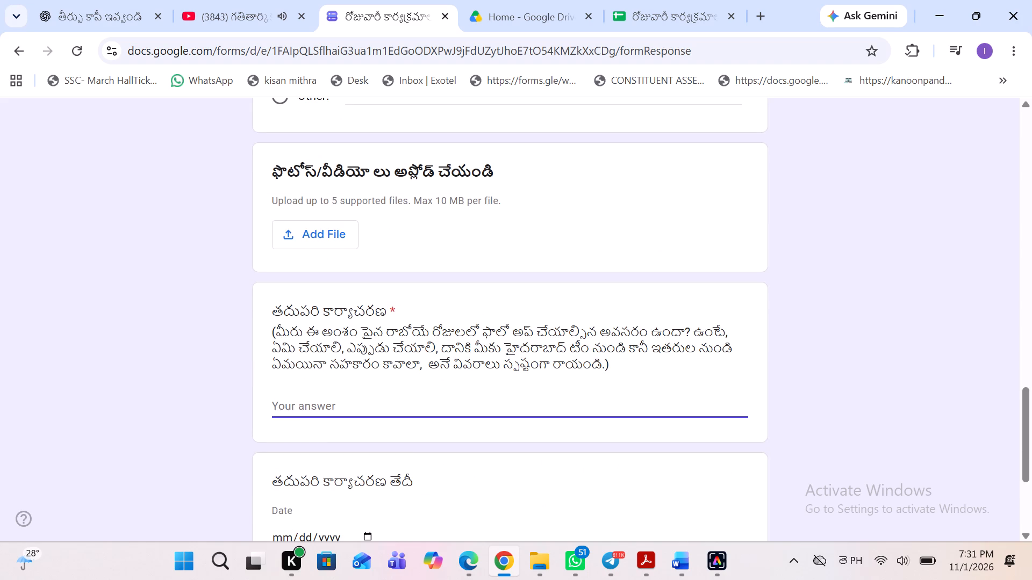
pyautogui.write('paalo ap cheyali')
pyautogui.press('space')
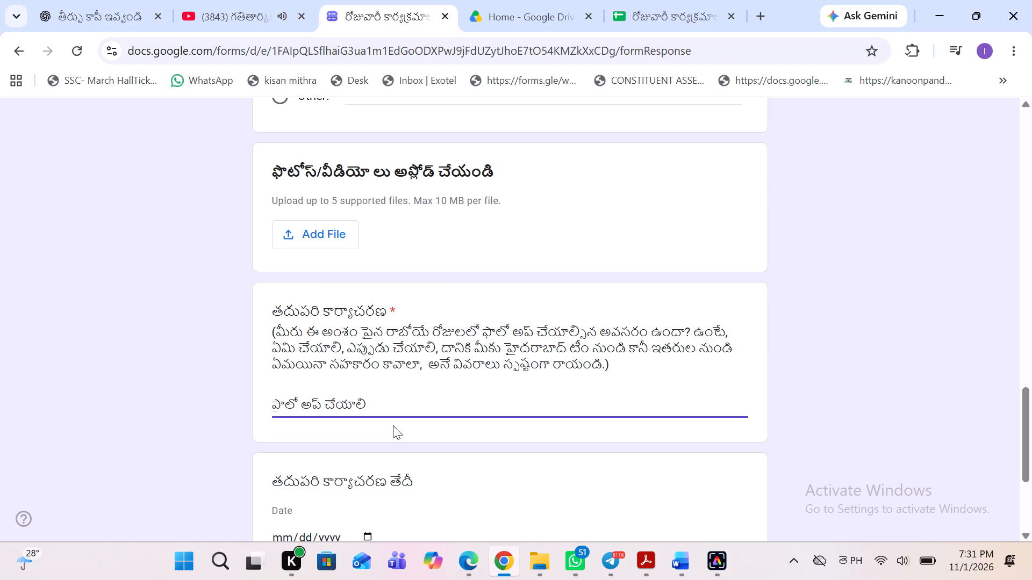
pyautogui.scroll(-4, 360, 497)
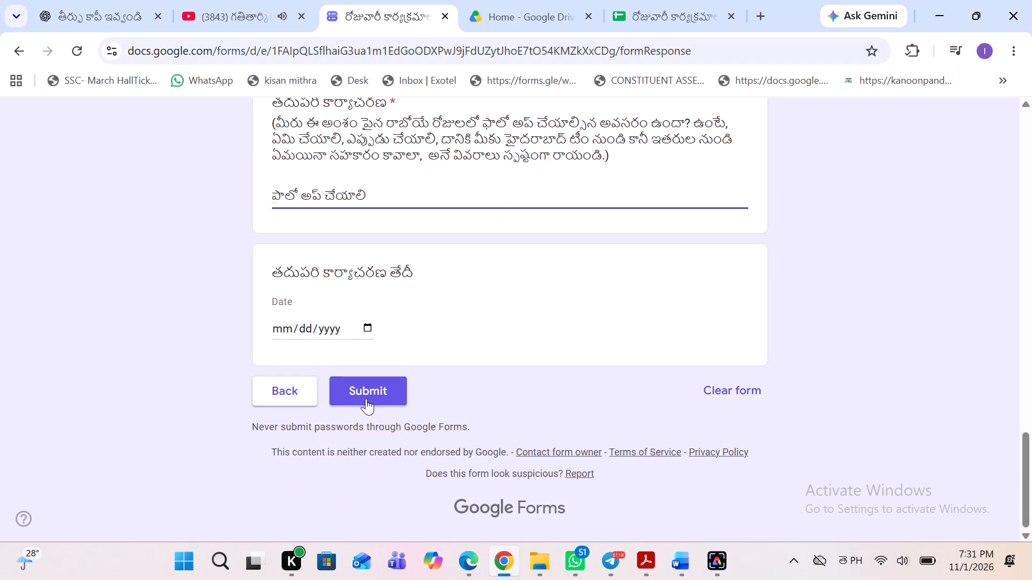
pyautogui.click(365, 392)
# Switch to the YouTube lecture video and move its playback back to about 19:50.
pyautogui.click(217, 8)
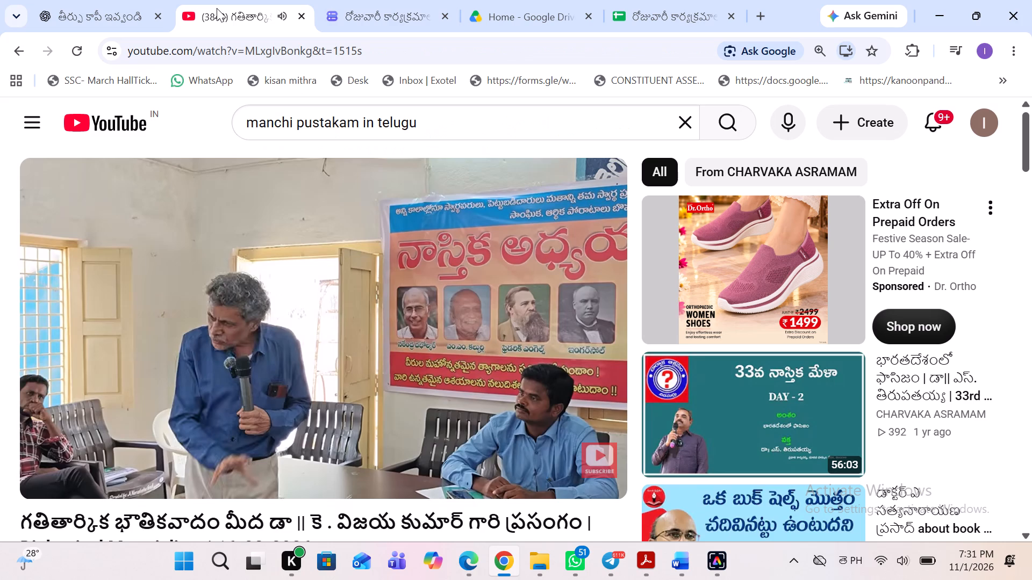
pyautogui.click(197, 446)
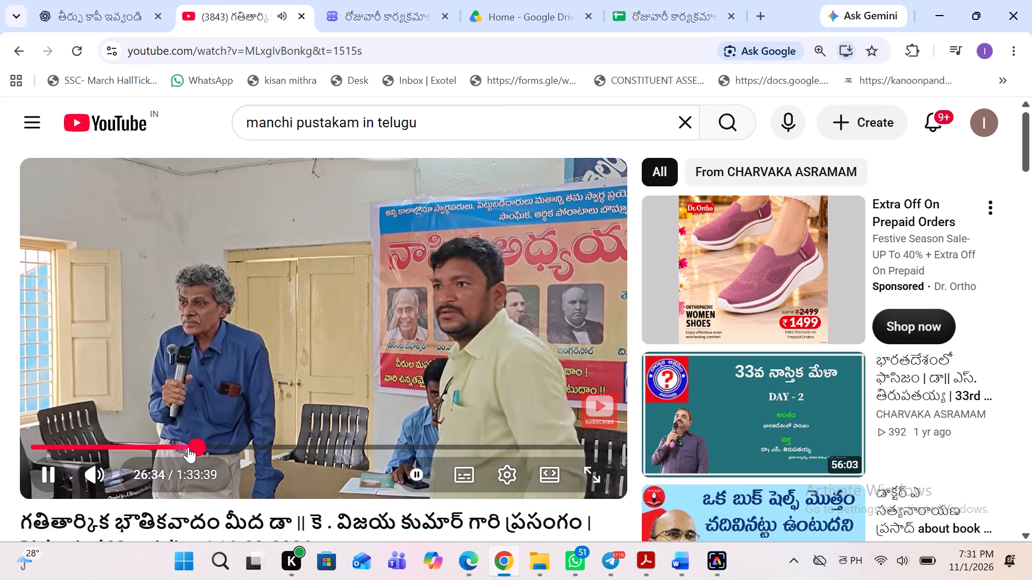
pyautogui.click(169, 447)
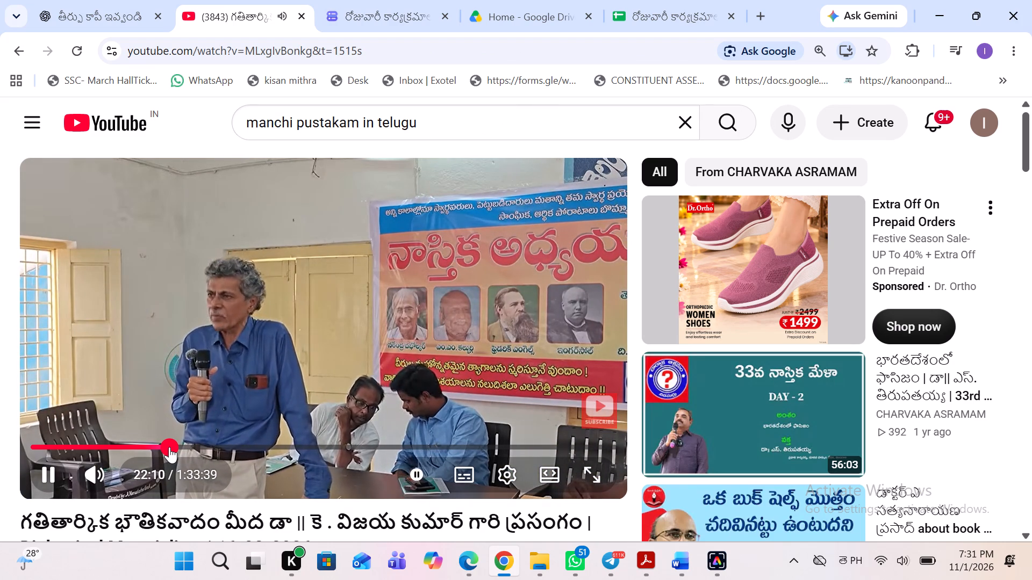
pyautogui.click(155, 445)
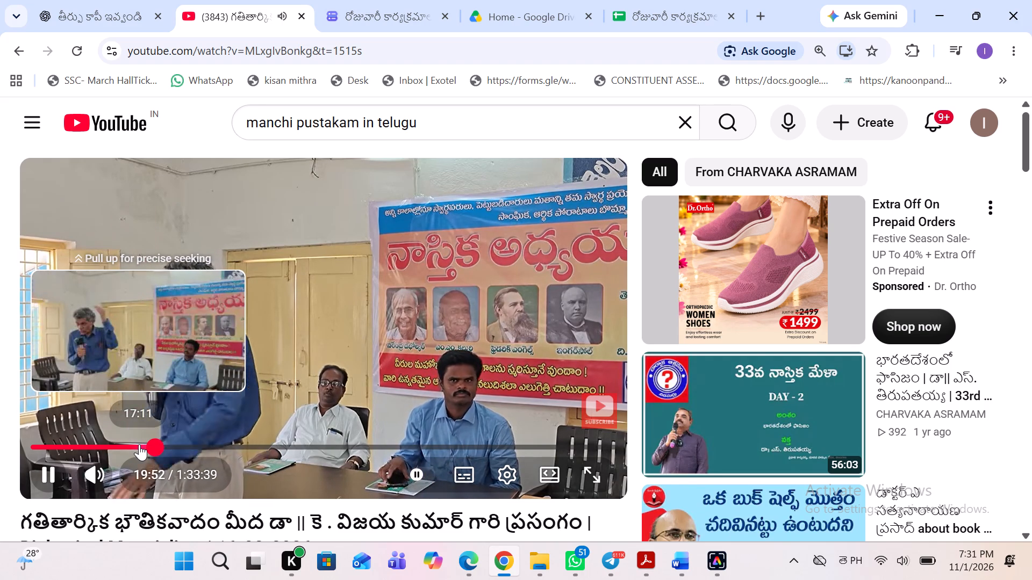
# Move the lecture video's playback back to about 17:11.
pyautogui.click(139, 444)
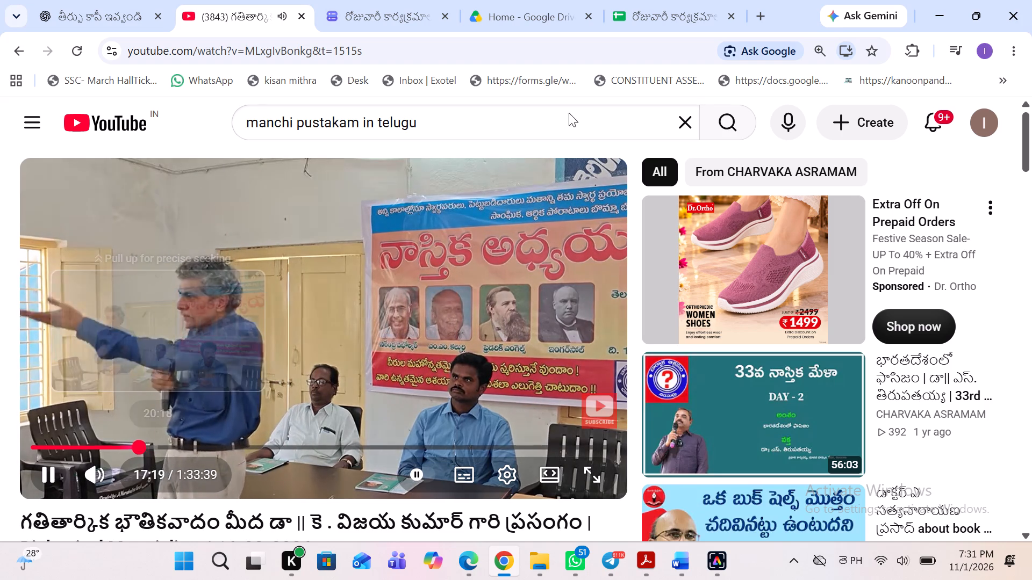
# Start another form response with the sole name option, date 10/23/2026 and activity డాక్యుమెంటేషన్, and continue to Additional Details.
pyautogui.click(390, 15)
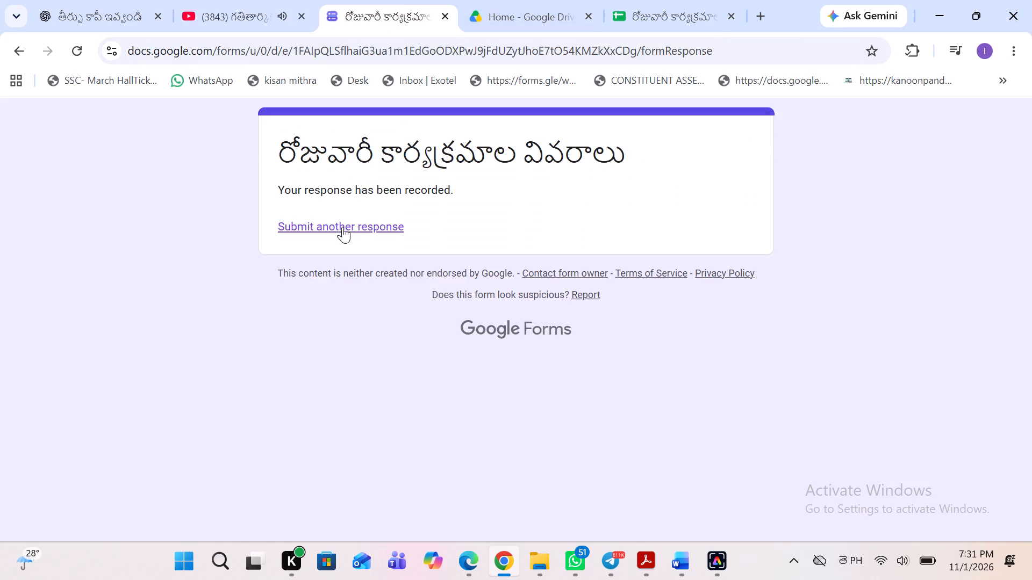
pyautogui.click(342, 228)
pyautogui.click(673, 16)
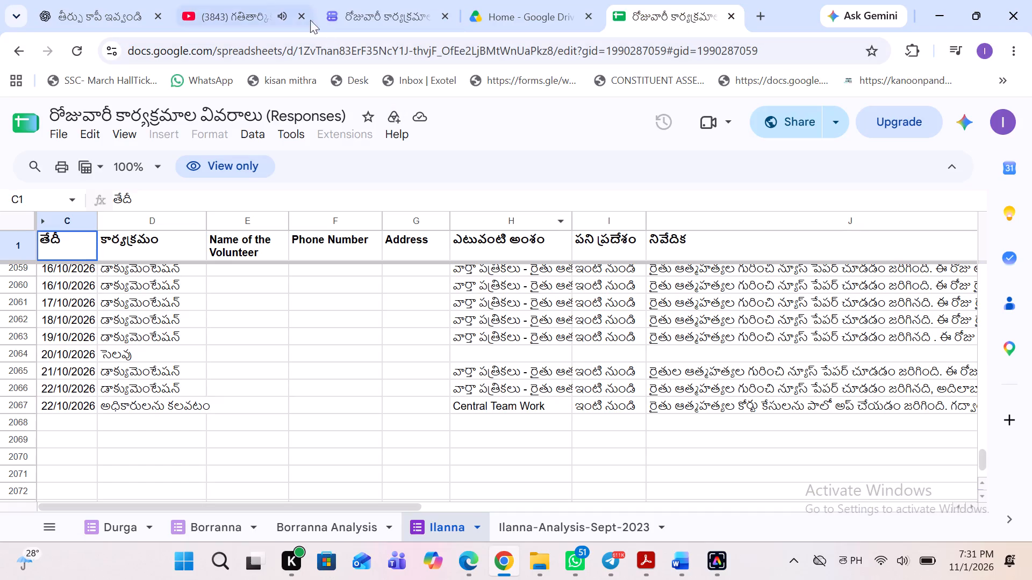
pyautogui.click(367, 13)
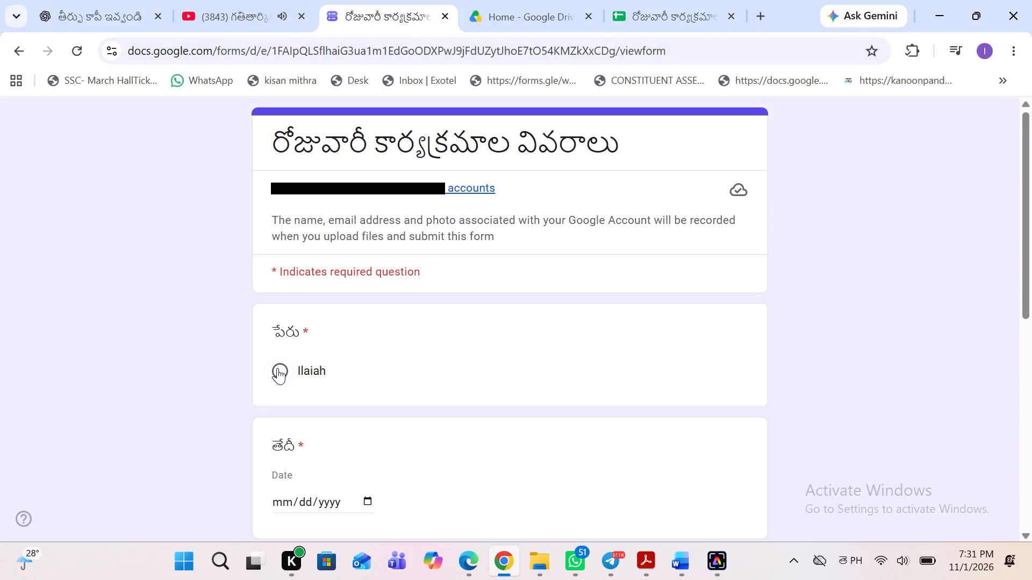
pyautogui.click(278, 373)
pyautogui.click(369, 500)
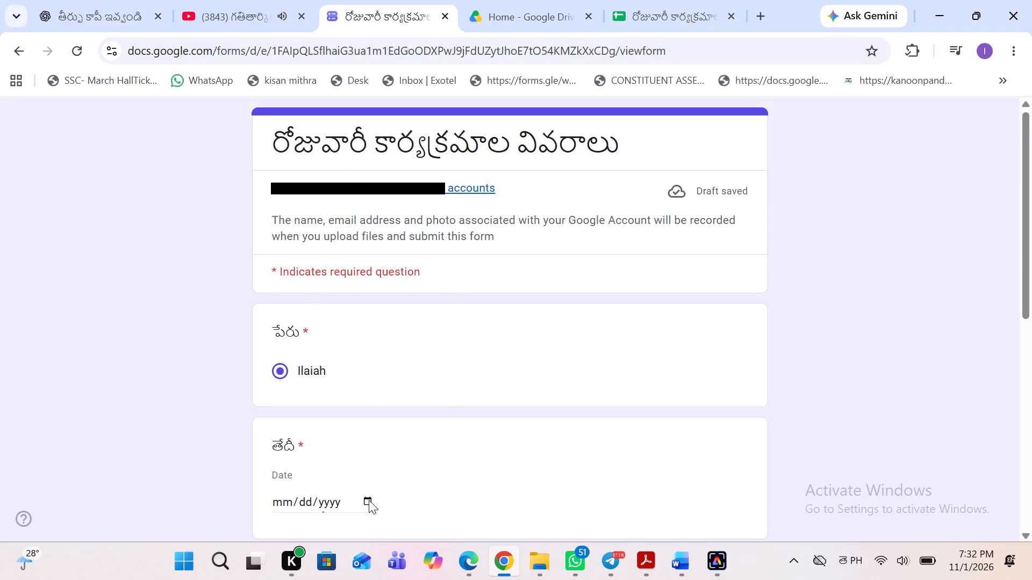
pyautogui.click(408, 282)
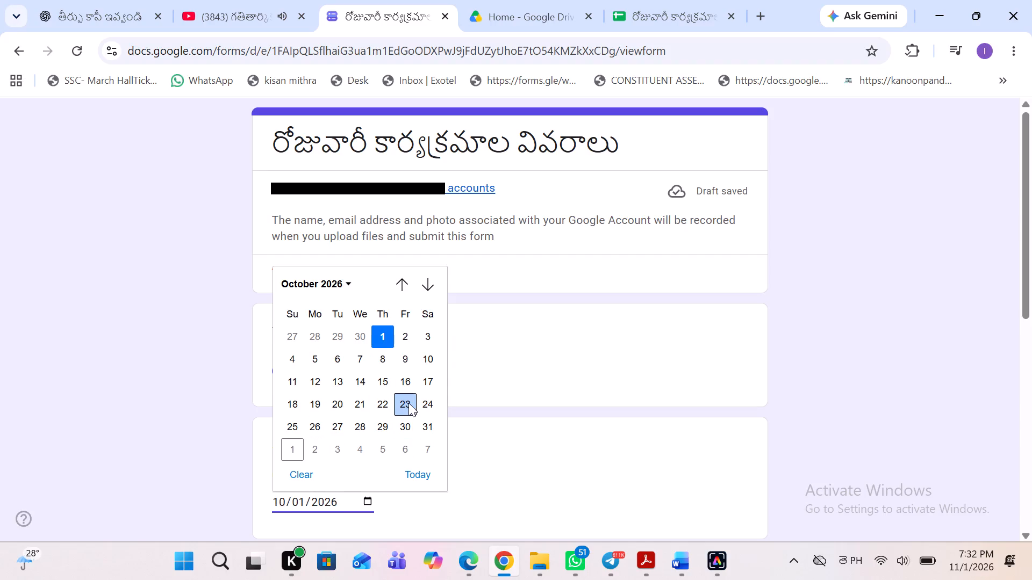
pyautogui.scroll(-4, 408, 403)
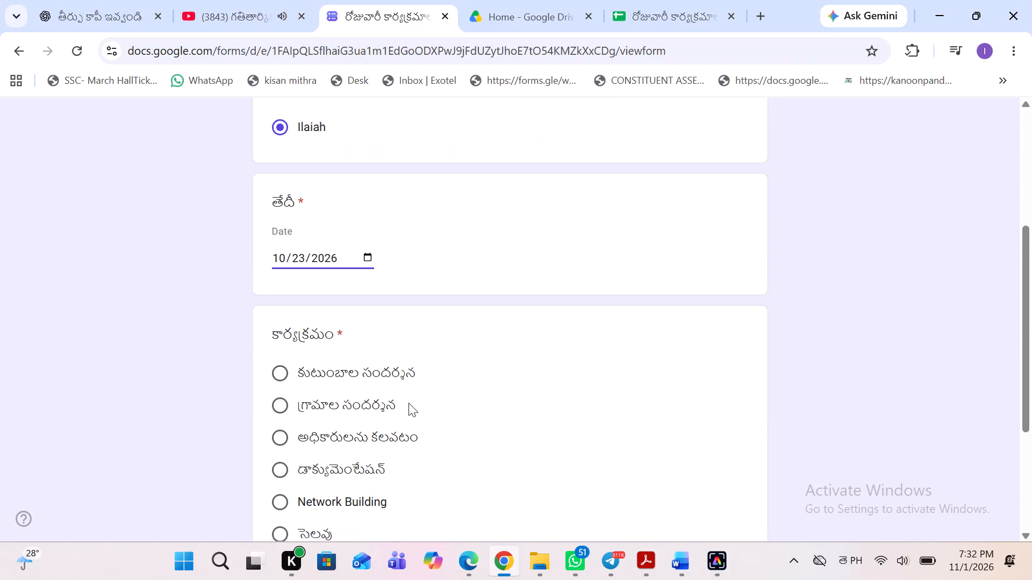
pyautogui.scroll(-1, 408, 403)
pyautogui.click(285, 310)
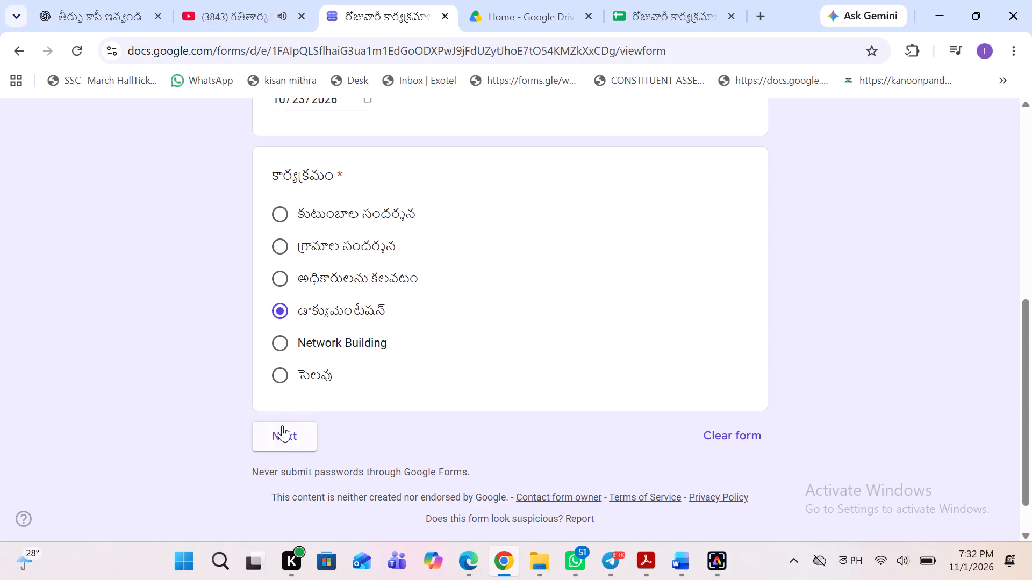
pyautogui.click(283, 436)
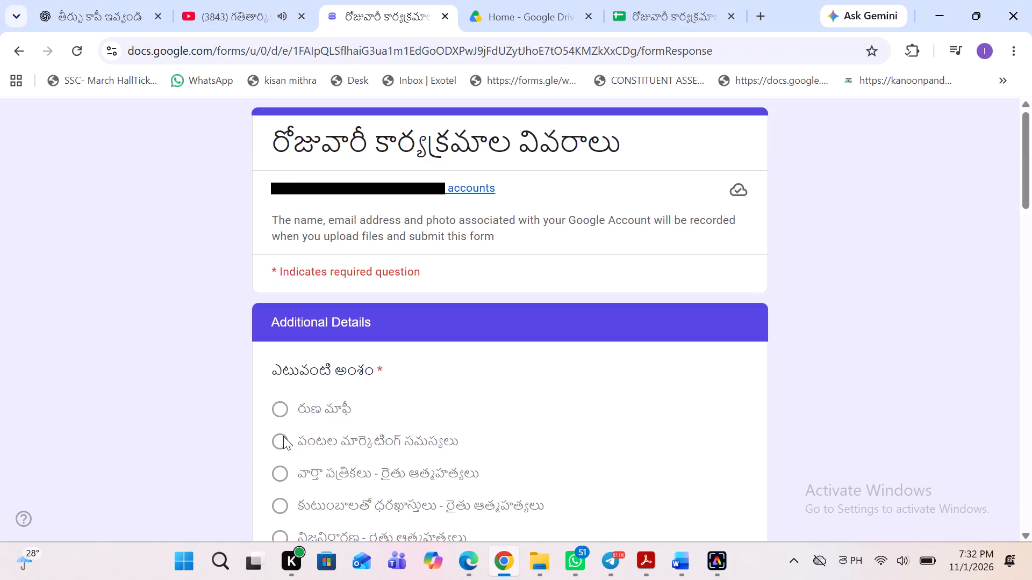
# Choose వార్తా పత్రికలు - రైతు ఆత్మహత్యలు as the topic and ఇంటి నుండి as the work location.
pyautogui.scroll(-3, 283, 436)
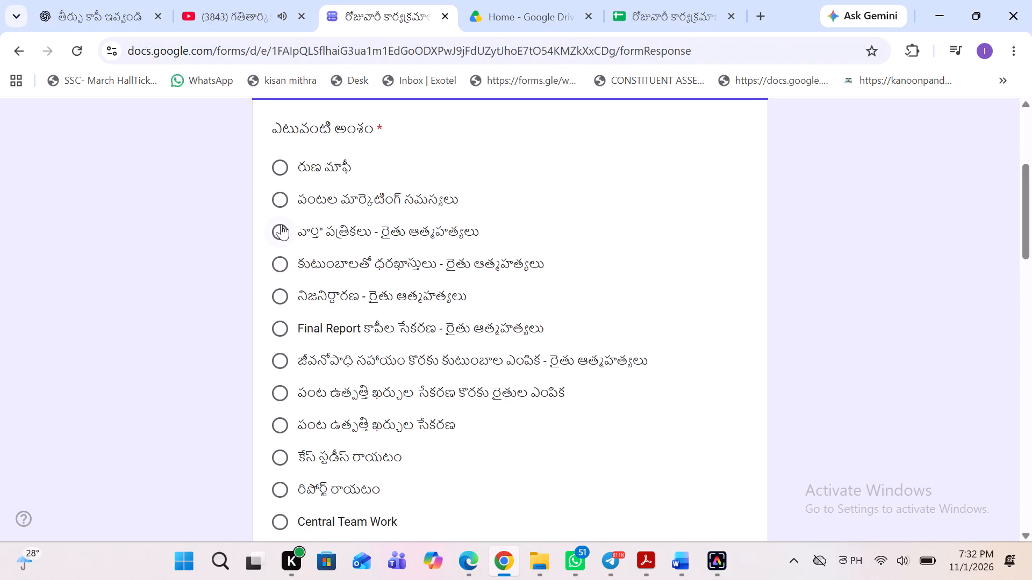
pyautogui.click(271, 229)
pyautogui.scroll(-3, 334, 420)
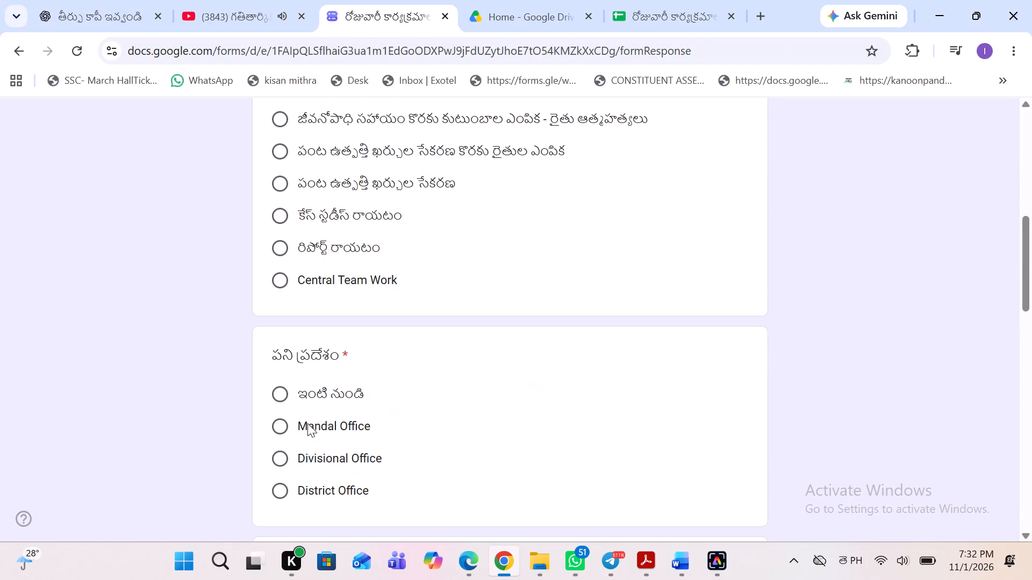
pyautogui.click(281, 389)
# Begin the నివేదిక answer with రైతు ఆత్మహత్యల గురించి న్యూస్ పేపర్ చూడడం జరిగినది.
pyautogui.scroll(-3, 283, 390)
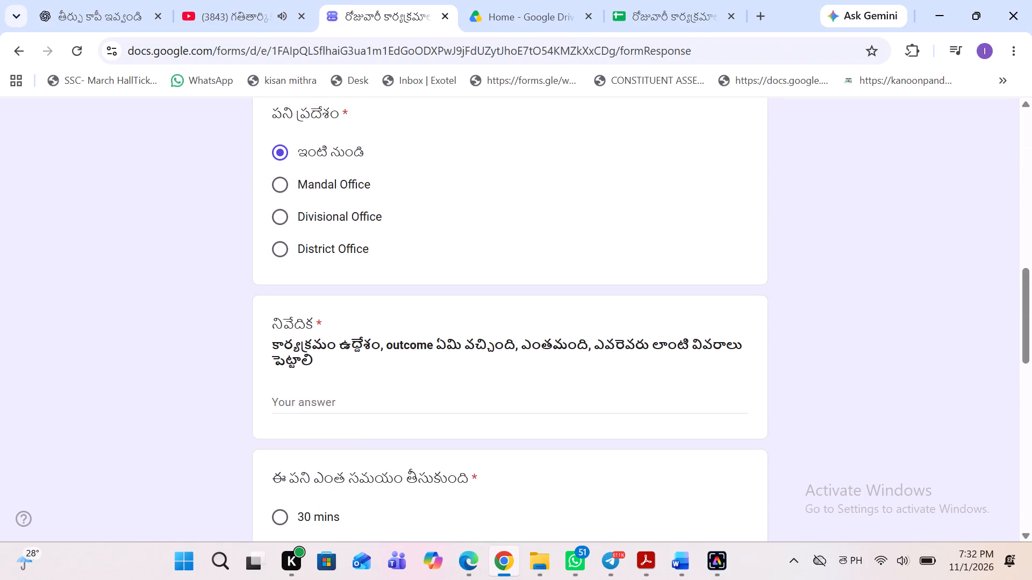
pyautogui.click(349, 404)
pyautogui.write('raitu atmahtyal')
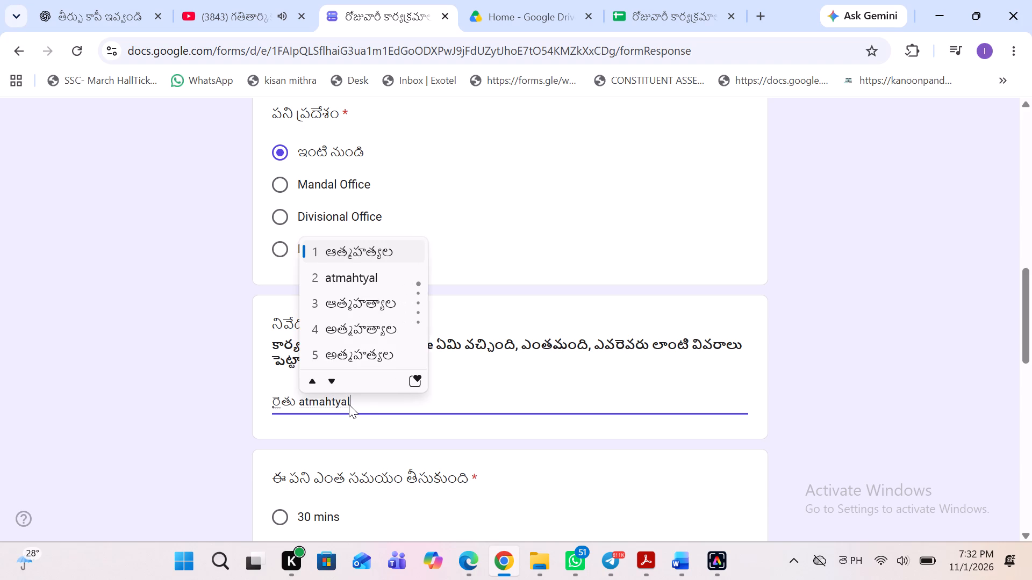
pyautogui.press('space')
pyautogui.write('gurinchi')
pyautogui.press('space')
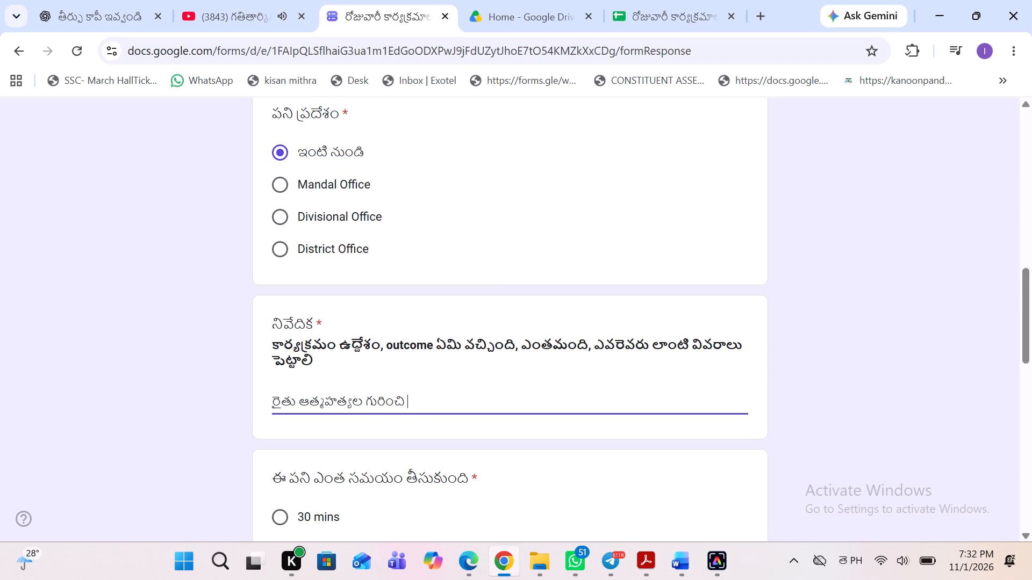
pyautogui.write('news pepar chudadam jarigindi')
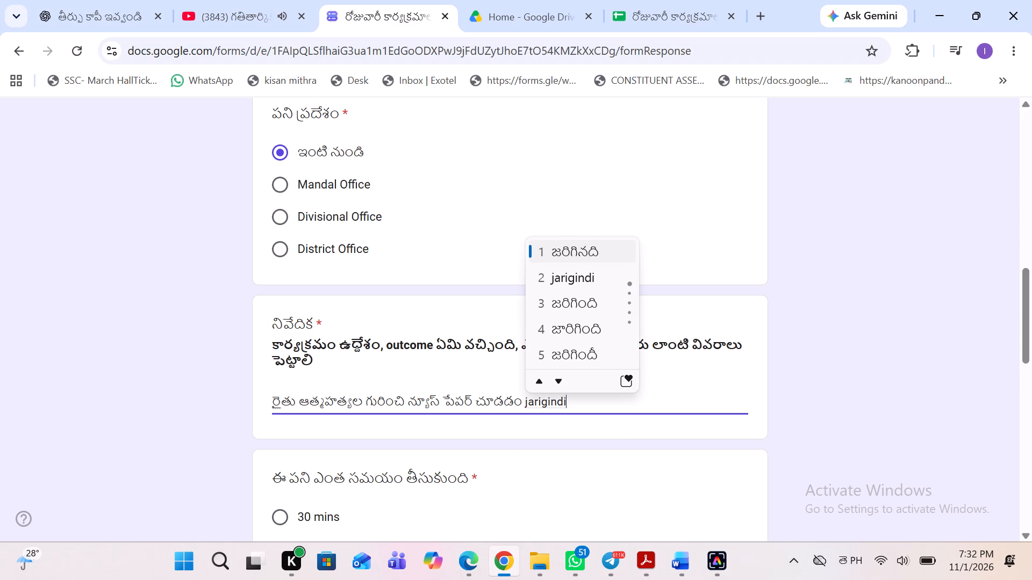
pyautogui.press('space')
pyautogui.press('BackSpace')
pyautogui.write('.')
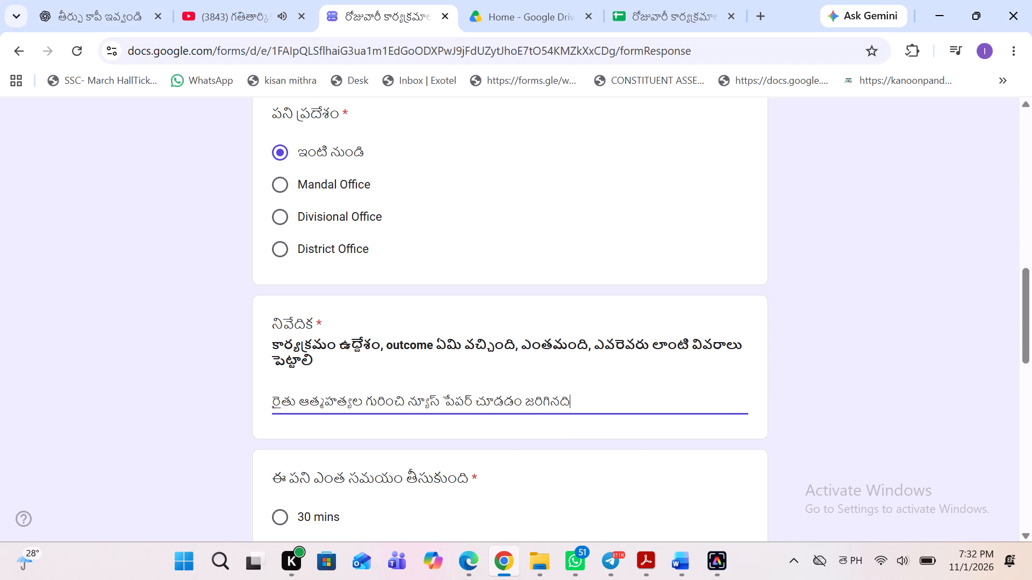
pyautogui.press('space')
# Continue the నివేదిక answer with , ఈ రోజు నల్గొండ , మహబూబాబాద్ జిల్లాలో ఇద్దరు రైతులు ఆత్మహత్యలు చేసుకున్నారు.
pyautogui.press('BackSpace')
pyautogui.write(', ee roju')
pyautogui.press('space')
pyautogui.write('nalgonda')
pyautogui.press('space')
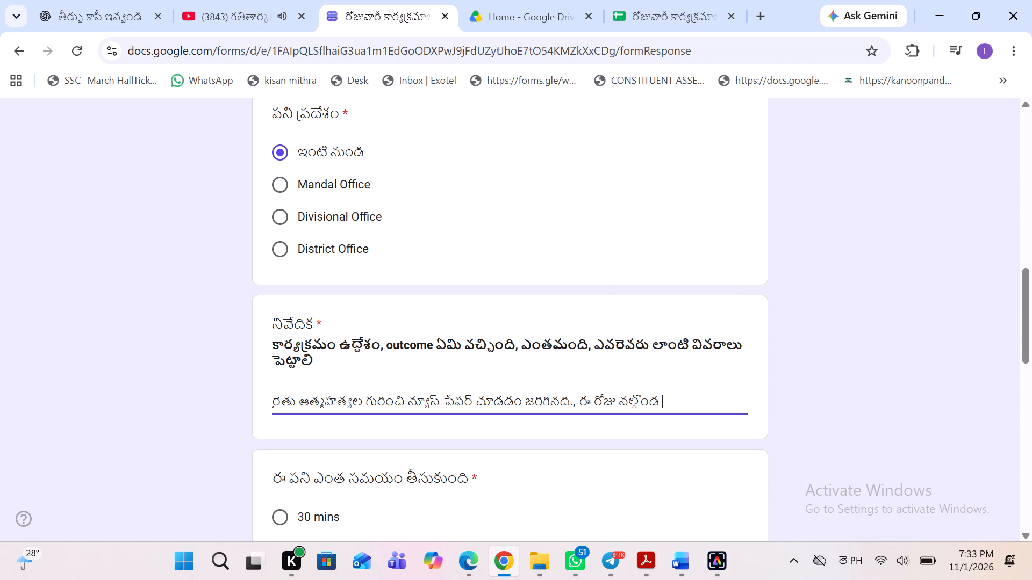
pyautogui.write(', mahabi')
pyautogui.press('BackSpace')
pyautogui.write('ubabad')
pyautogui.press('space')
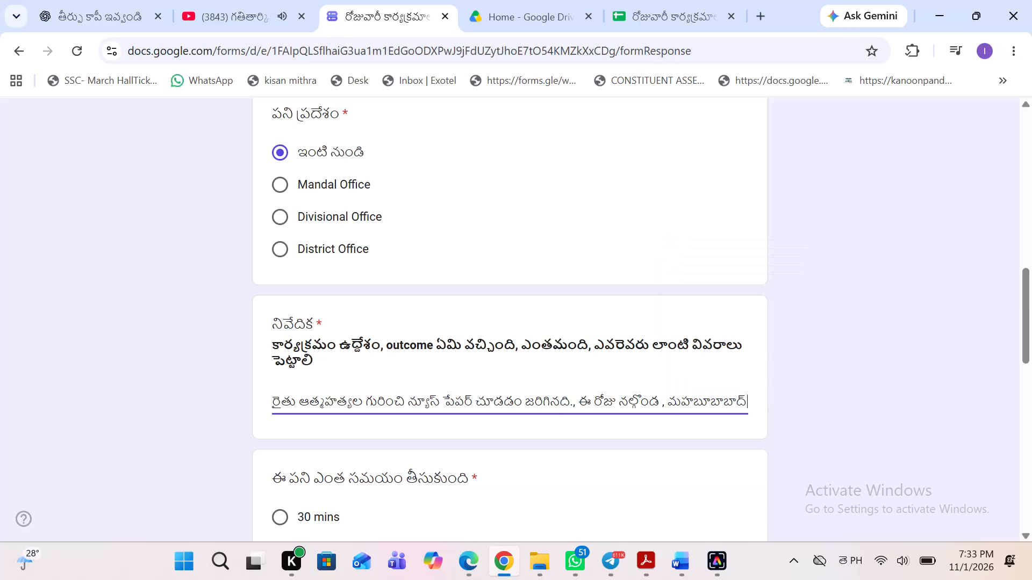
pyautogui.write('jillalo')
pyautogui.press('space')
pyautogui.write('iddaru raitu')
pyautogui.write('lu atmahtyalu chesukunnaru')
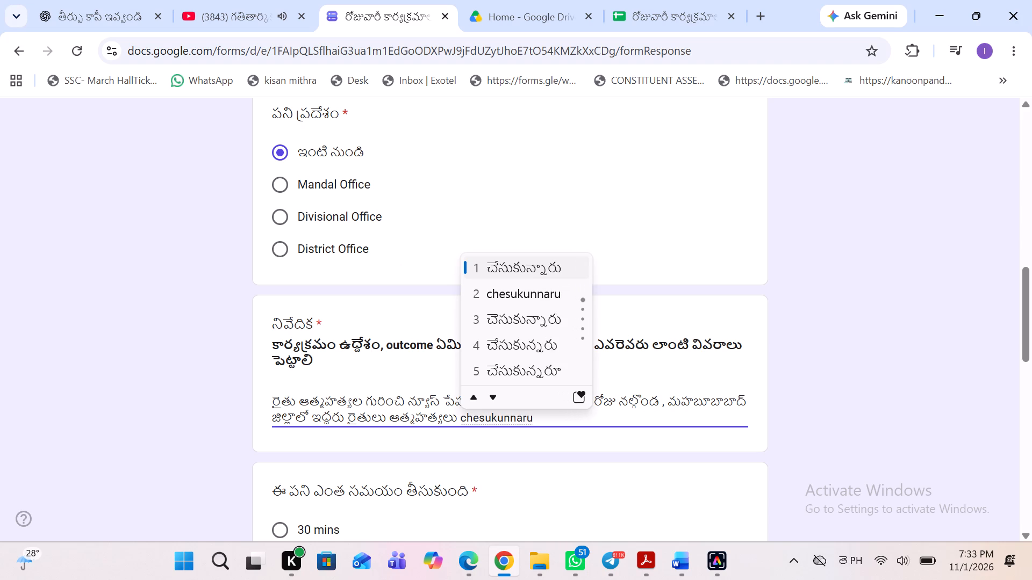
pyautogui.press('space')
pyautogui.press('BackSpace')
pyautogui.write('.')
pyautogui.press('space')
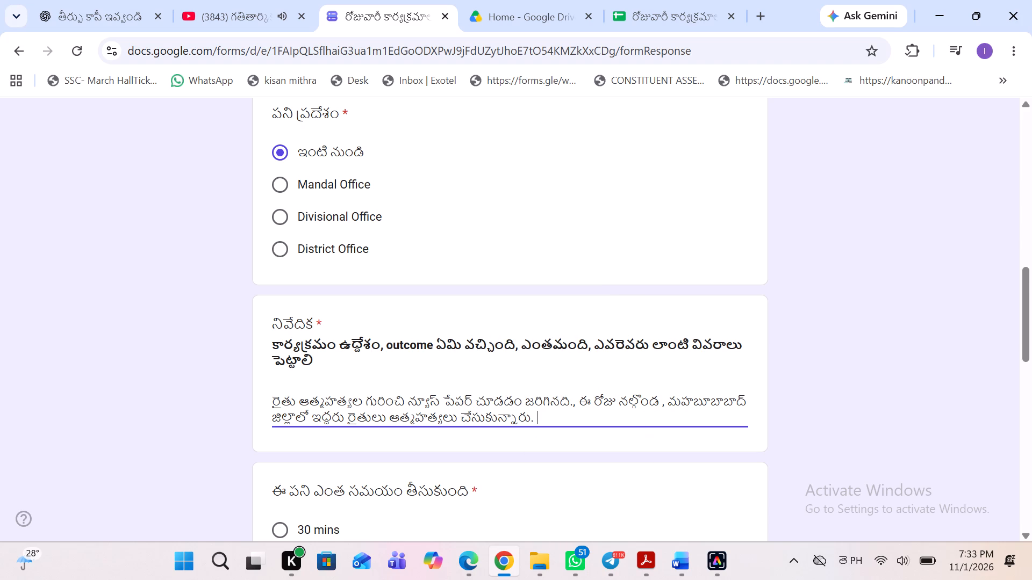
# Enter 5 as the Other time taken and పాలో అప్ చేయాలి as the తదుపరి కార్యాచరణ answer, and submit the response.
pyautogui.scroll(-2, 348, 408)
pyautogui.scroll(-2, 391, 435)
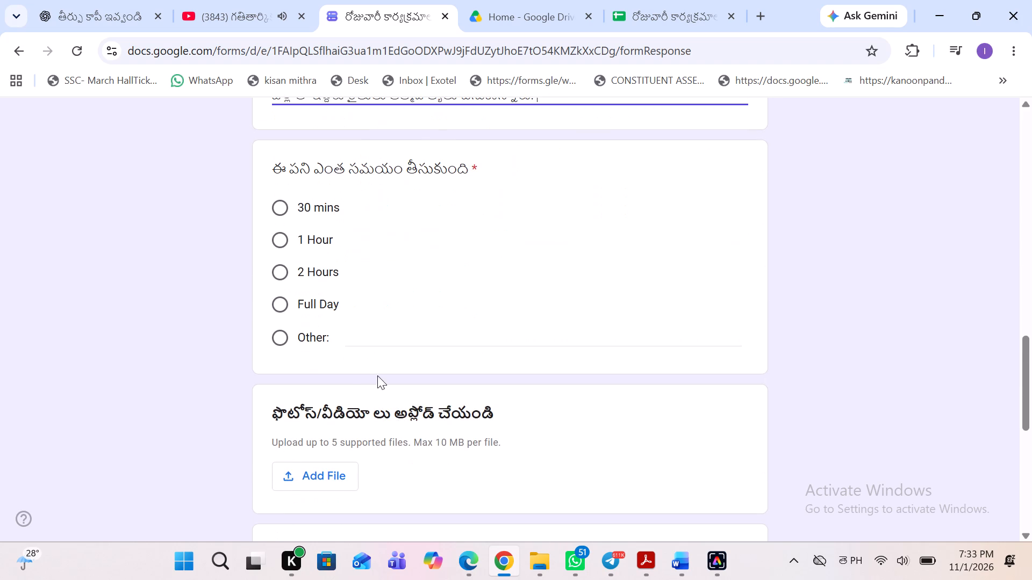
pyautogui.click(376, 336)
pyautogui.write('5')
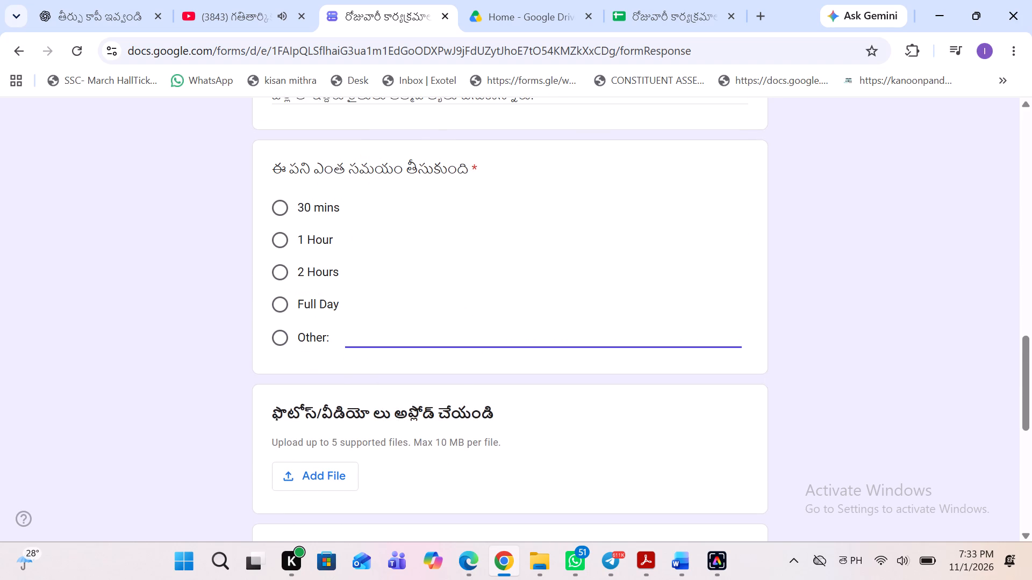
pyautogui.press('space')
pyautogui.scroll(-3, 376, 336)
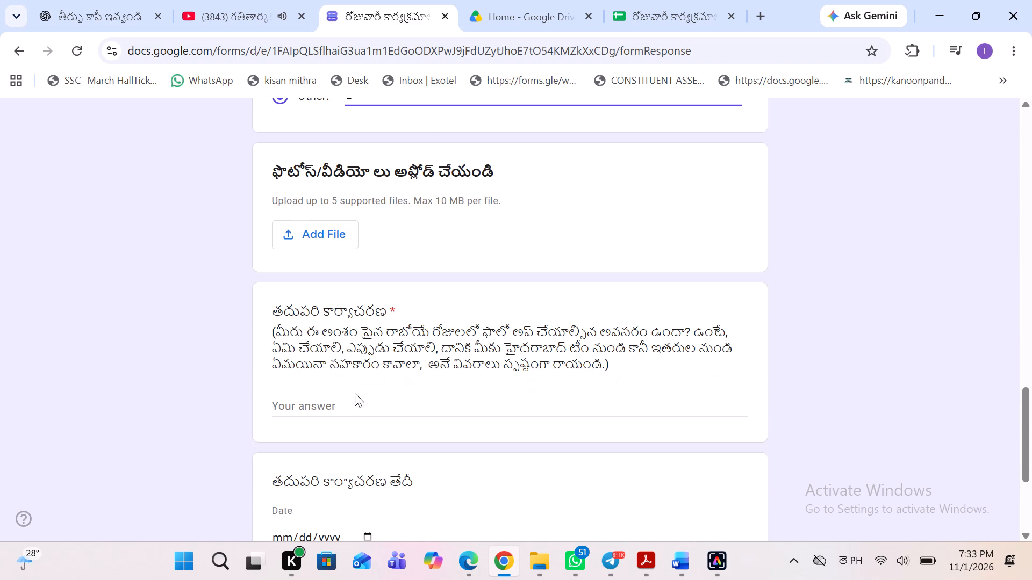
pyautogui.click(355, 407)
pyautogui.write('paalo ap cheyali')
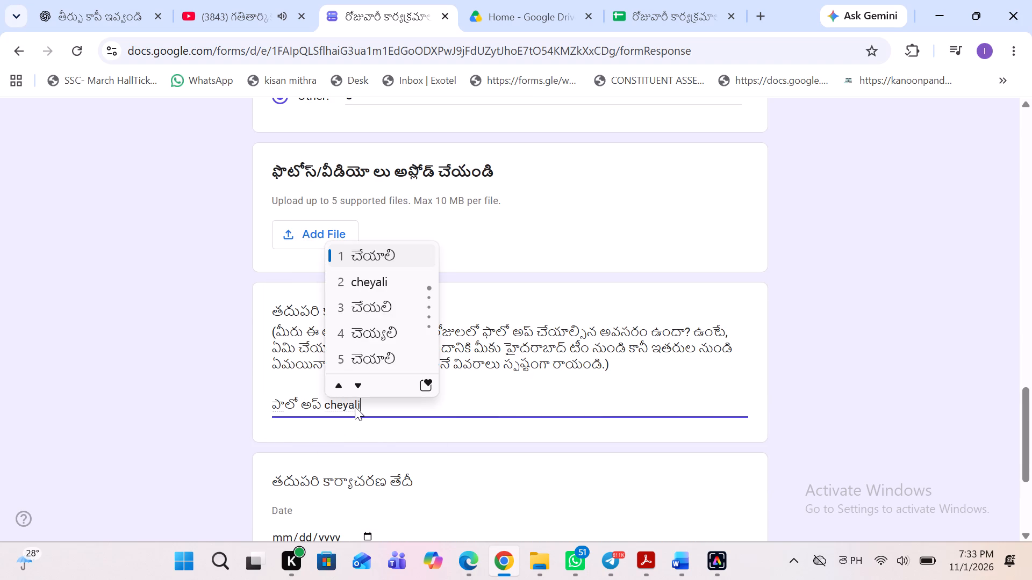
pyautogui.press('space')
pyautogui.scroll(-3, 355, 407)
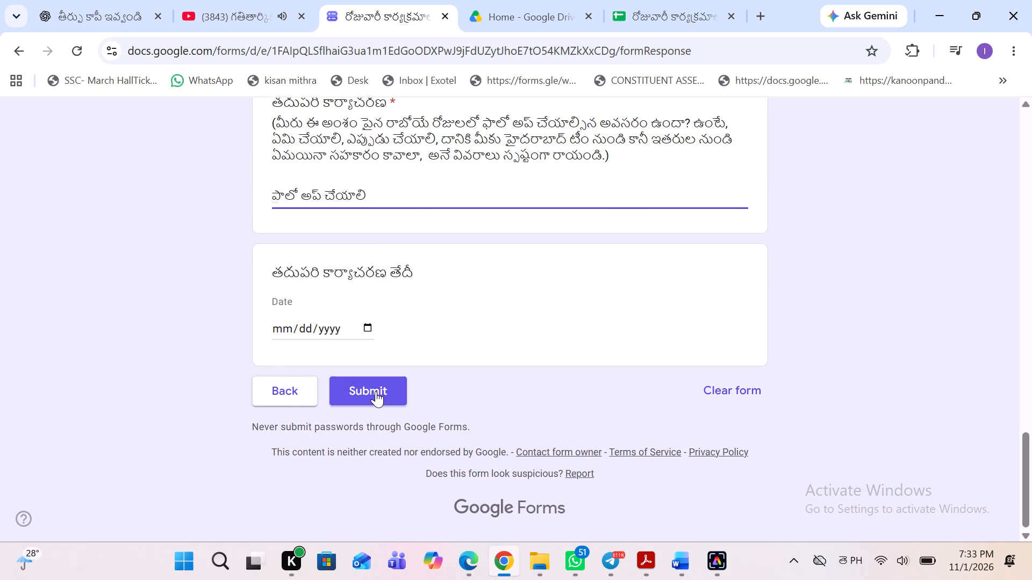
pyautogui.click(376, 390)
# Check the latest entries in the responses sheet, start another form response and select the listed పేరు option.
pyautogui.click(668, 15)
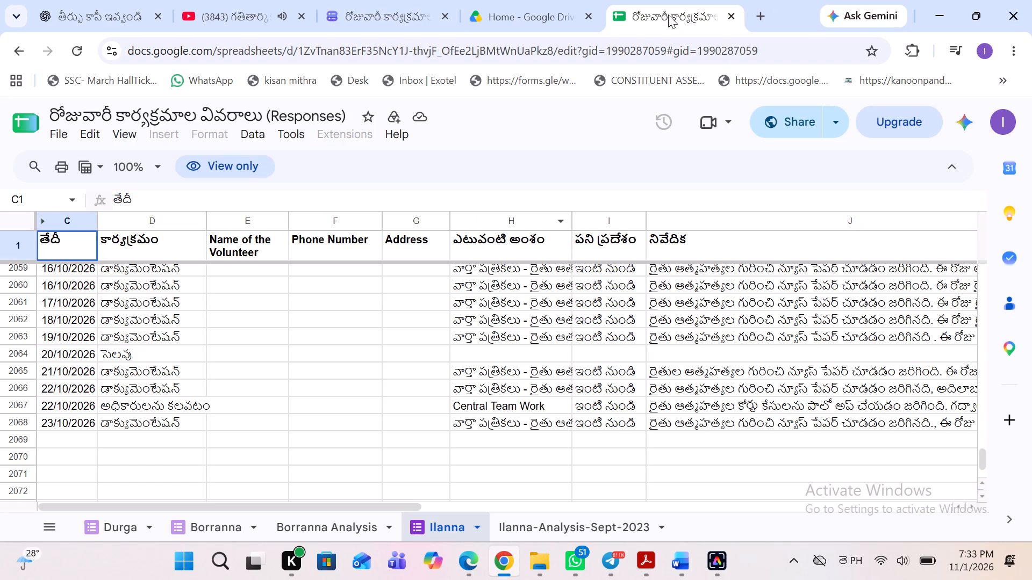
pyautogui.click(355, 12)
pyautogui.click(338, 229)
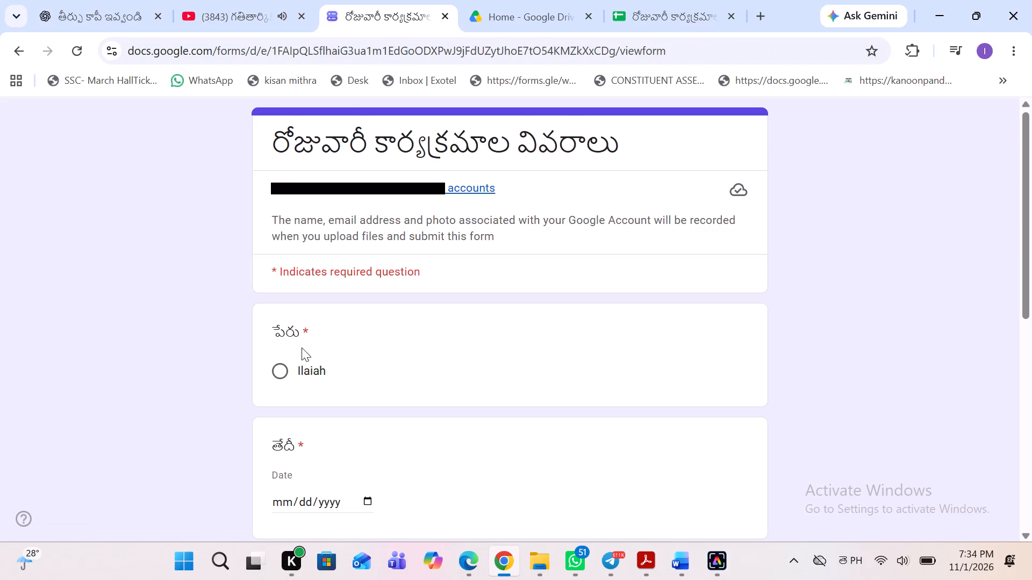
pyautogui.click(277, 369)
# Set the తేదీ answer to 10/24/2026, checking it against the last dates recorded in the responses sheet.
pyautogui.scroll(-3, 315, 356)
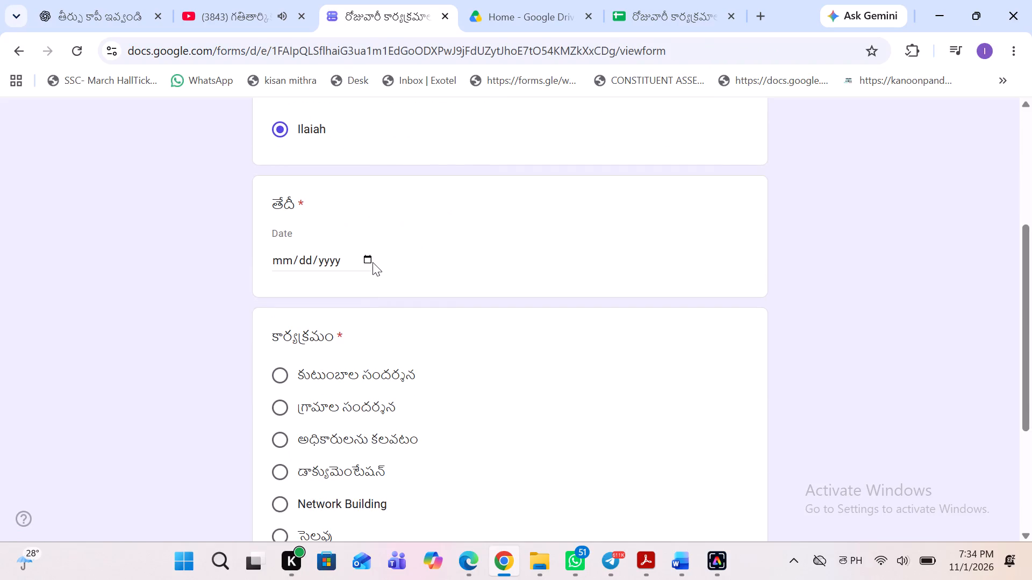
pyautogui.click(372, 262)
pyautogui.click(404, 281)
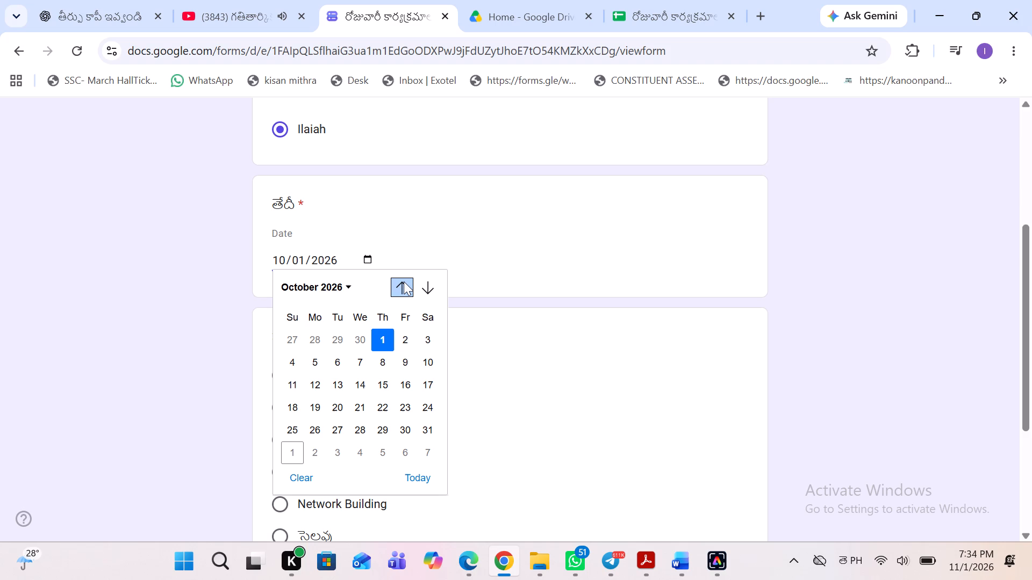
pyautogui.click(650, 21)
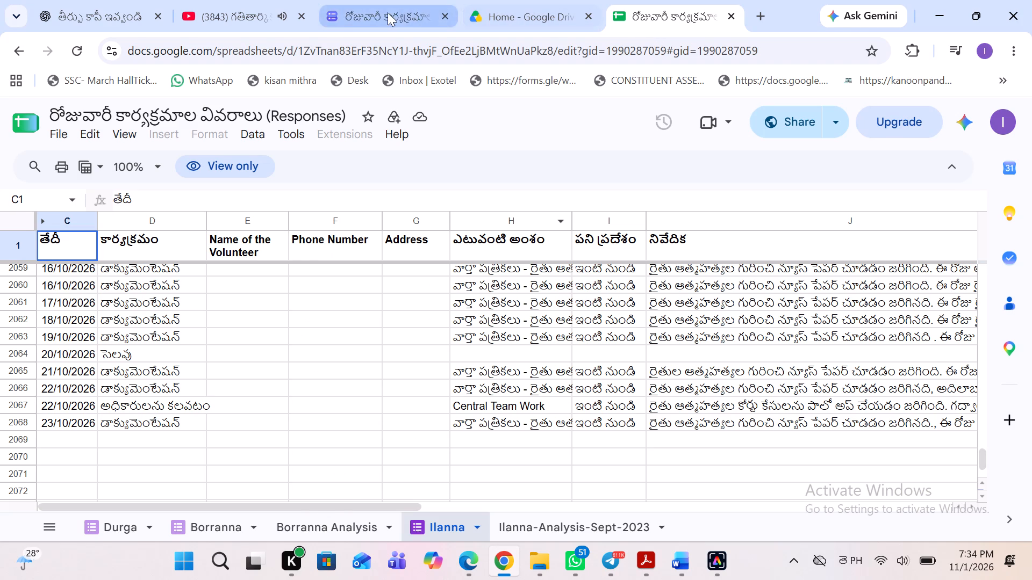
pyautogui.click(386, 12)
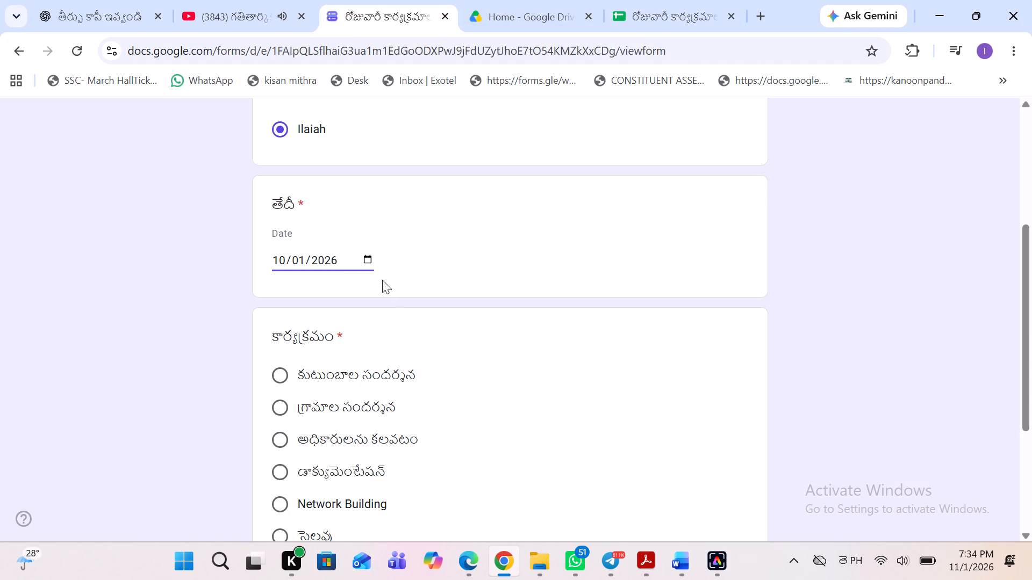
pyautogui.click(368, 263)
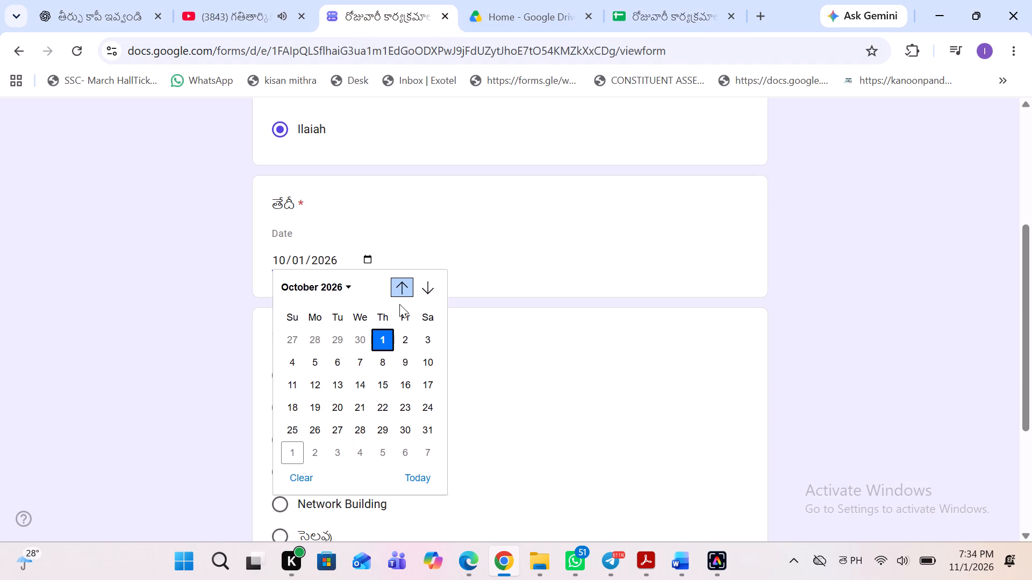
pyautogui.click(406, 289)
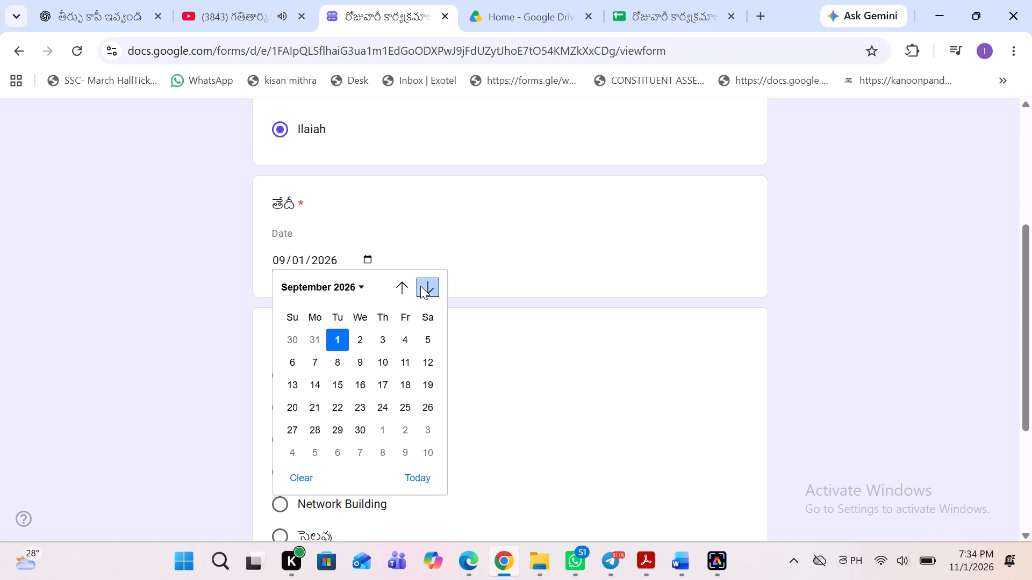
pyautogui.click(421, 286)
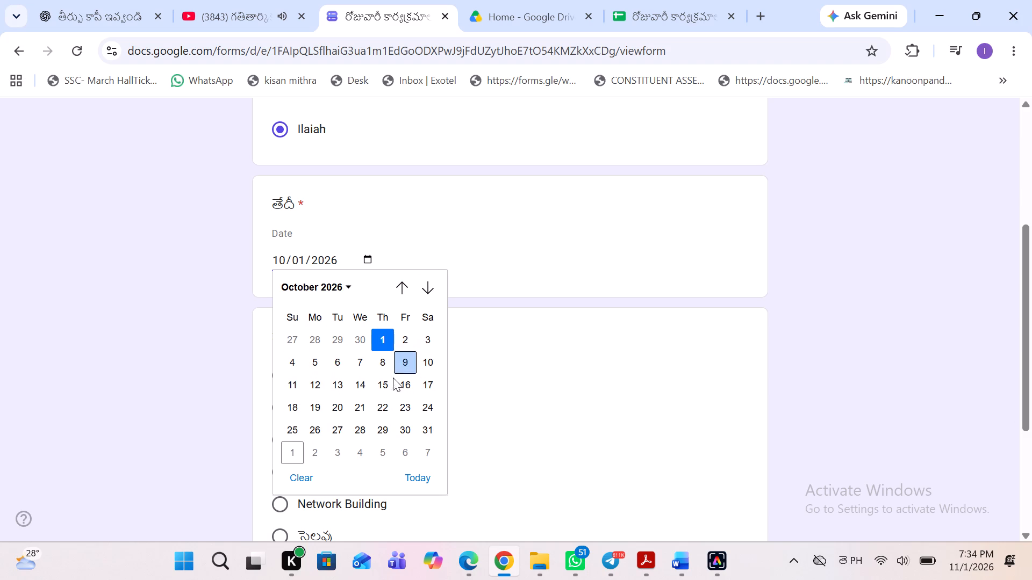
pyautogui.click(428, 408)
pyautogui.click(658, 21)
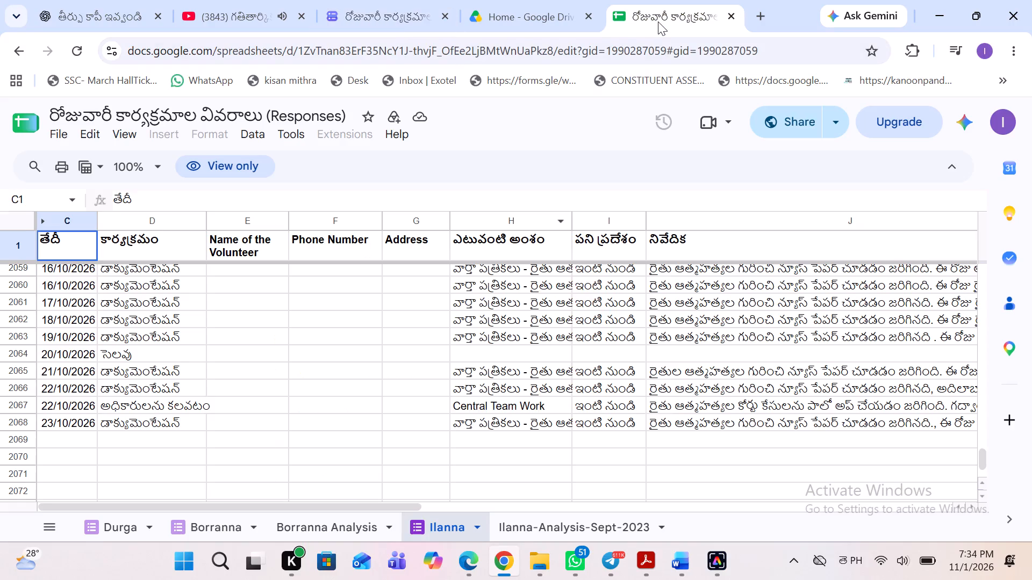
pyautogui.click(396, 17)
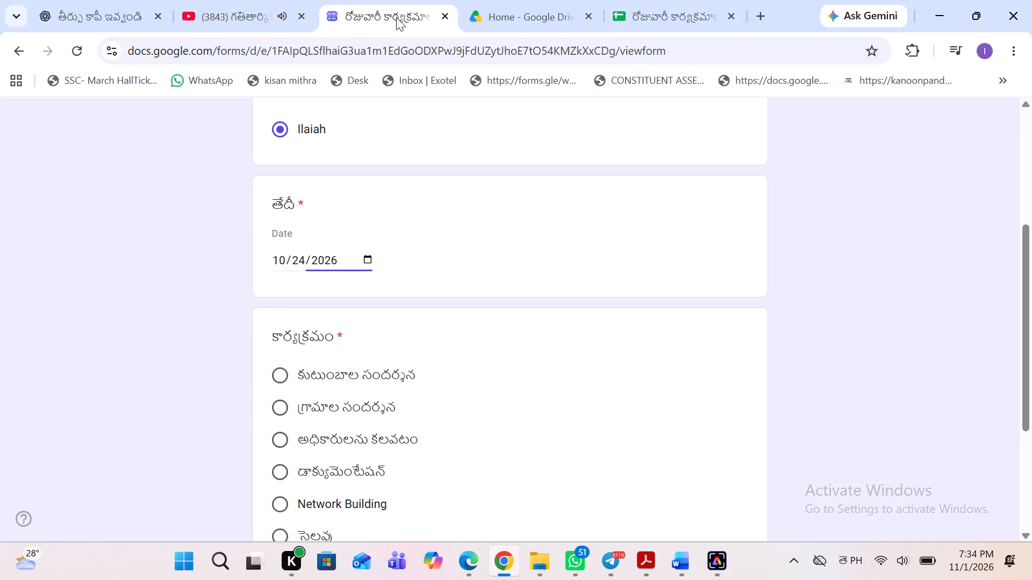
# Choose డాక్యుమెంటేషన్ as the కార్యక్రమం and continue to the following form section.
pyautogui.scroll(-2, 390, 282)
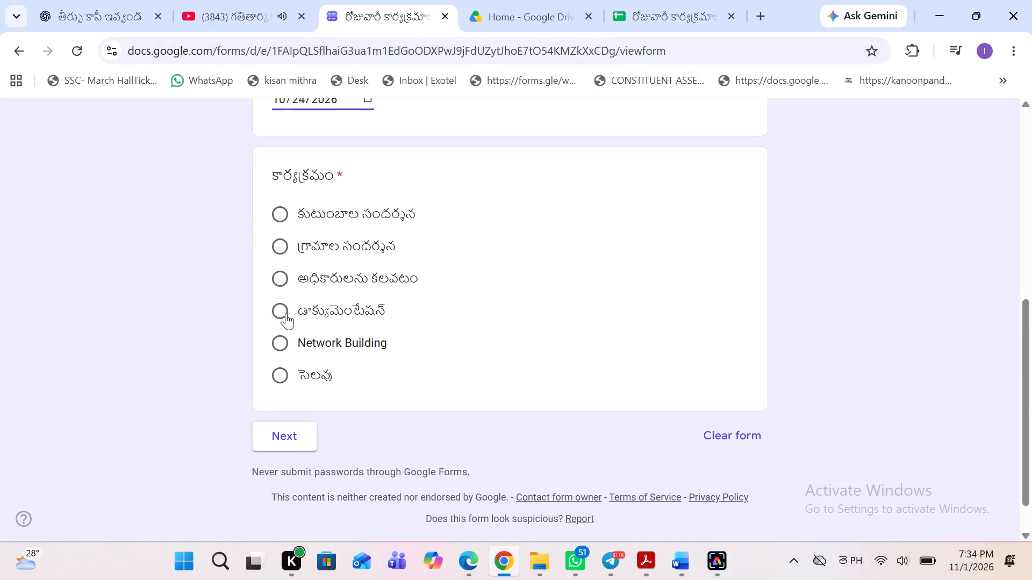
pyautogui.click(282, 308)
pyautogui.click(281, 433)
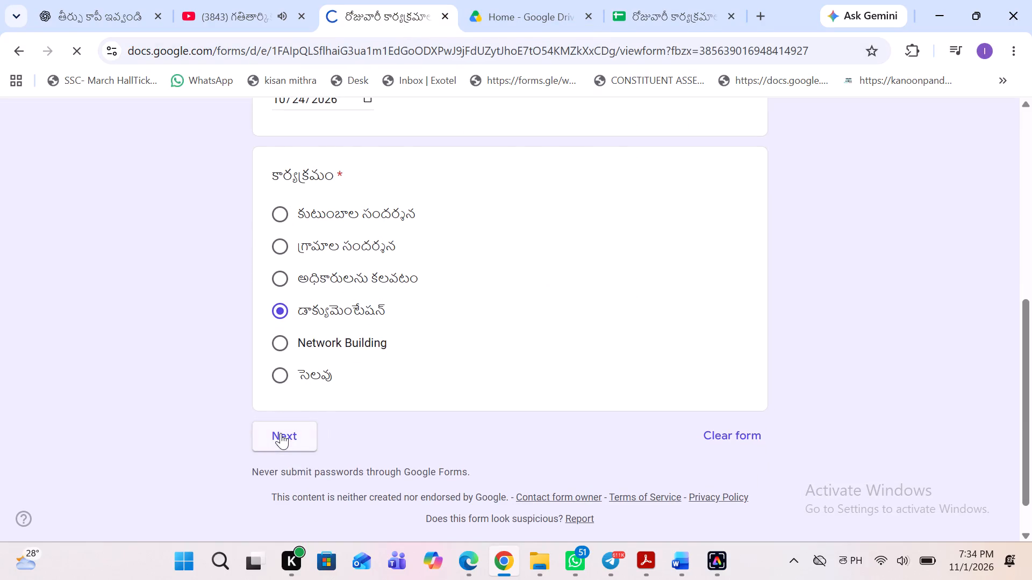
# Choose వార్తా పత్రికలు - రైతు ఆత్మహత్యలు as the topic and ఇంటి నుండి as the work location.
pyautogui.scroll(-3, 281, 433)
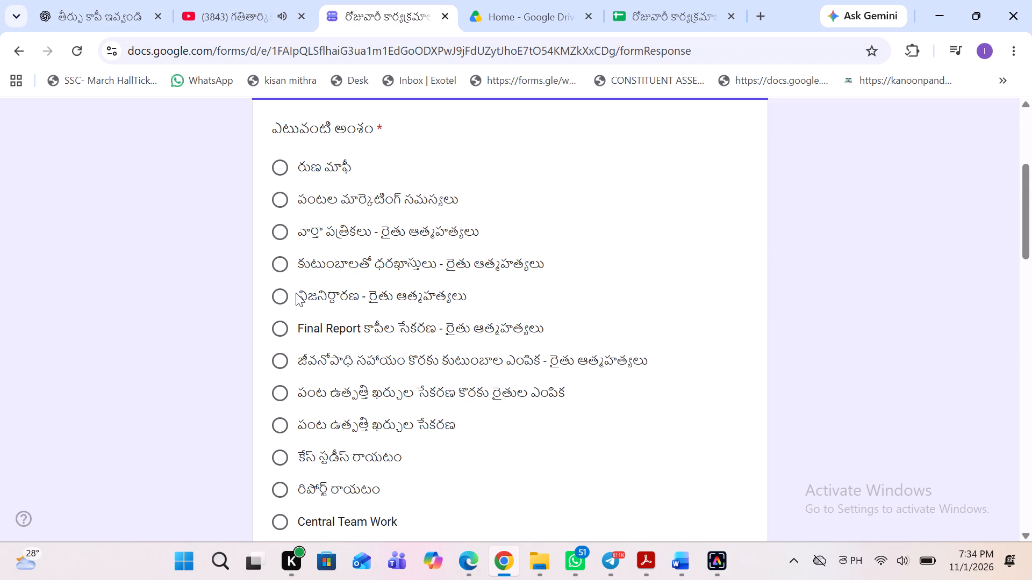
pyautogui.click(279, 236)
pyautogui.scroll(-3, 279, 236)
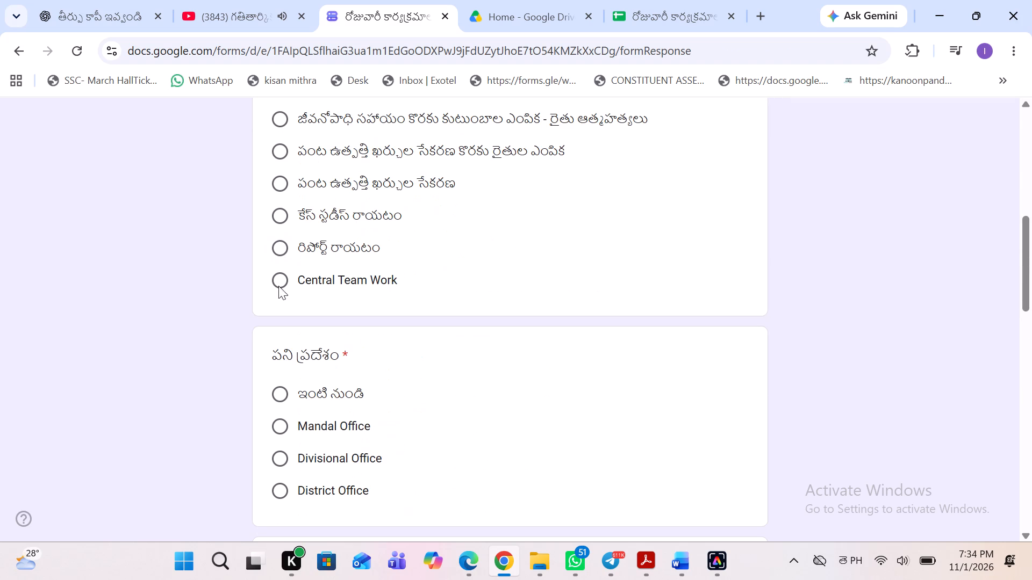
pyautogui.click(280, 393)
pyautogui.scroll(-3, 281, 393)
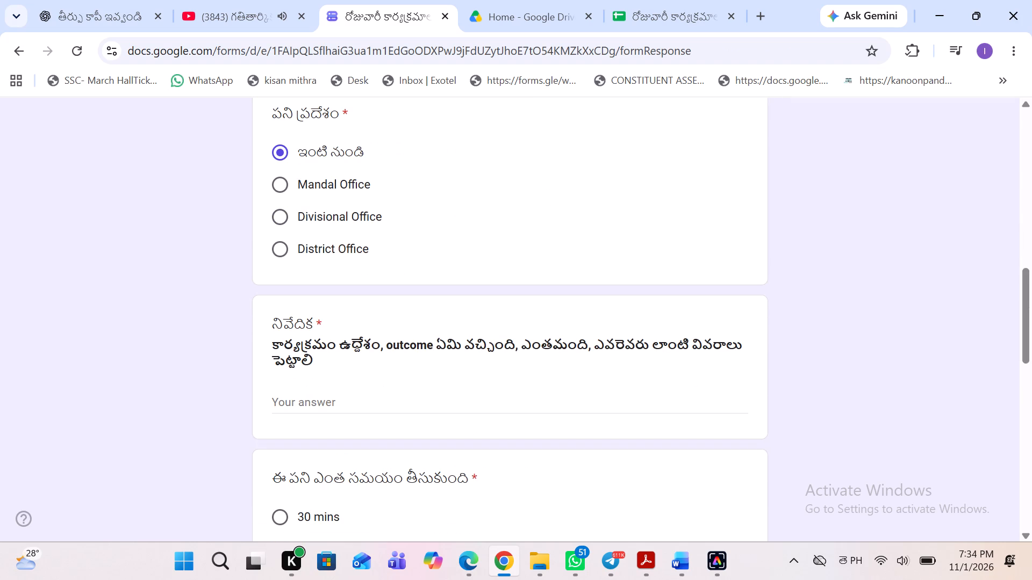
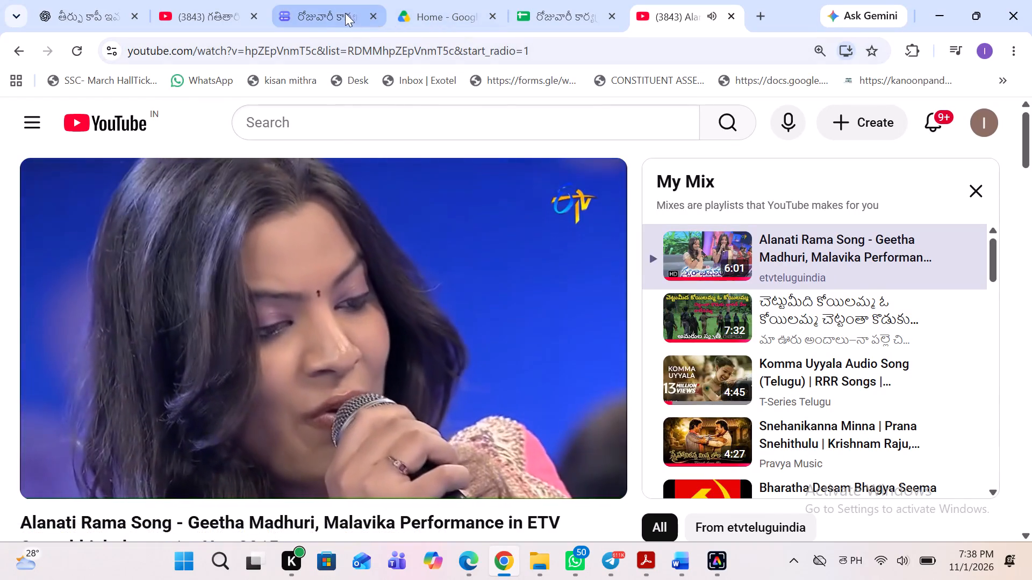
# Check the last recorded date in the responses sheet and set the form's తేదీ answer to 10/25/2026.
pyautogui.click(321, 14)
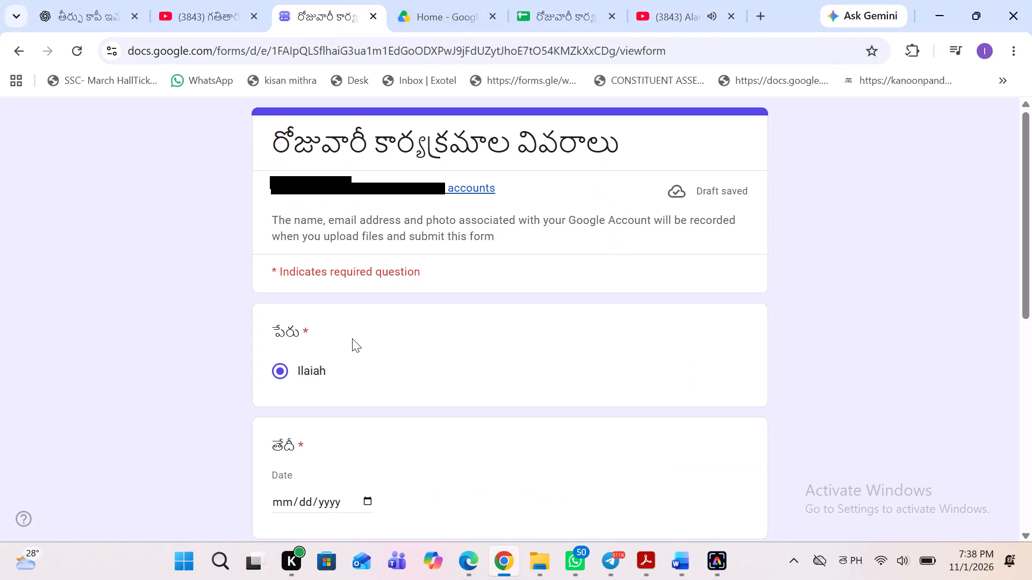
pyautogui.click(564, 13)
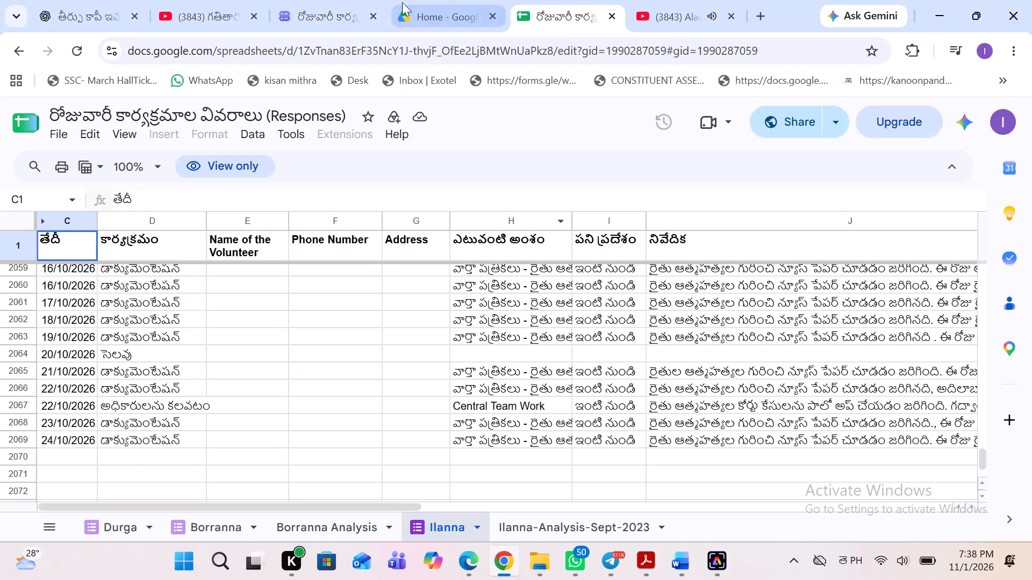
pyautogui.click(320, 15)
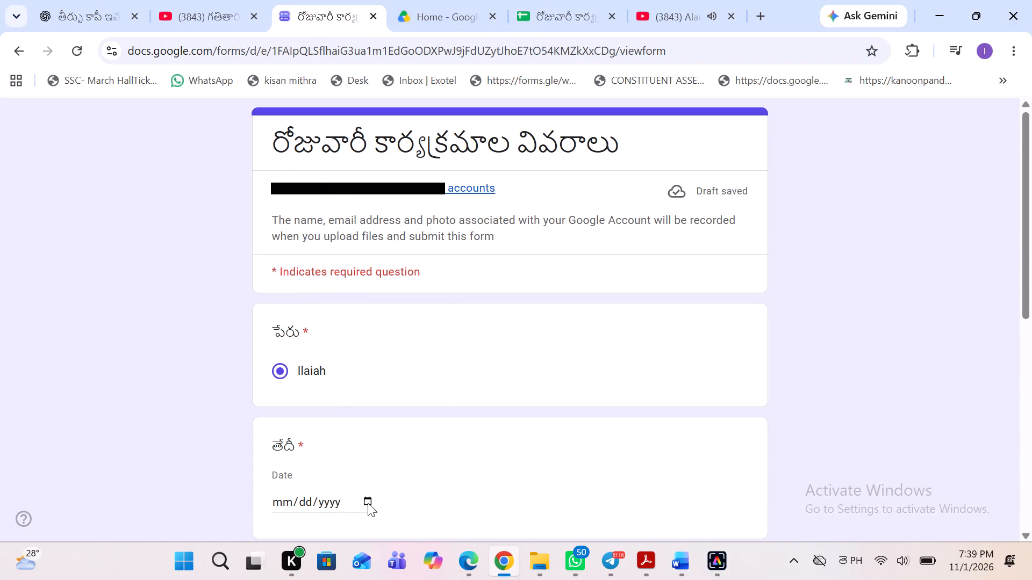
pyautogui.click(368, 503)
pyautogui.click(408, 278)
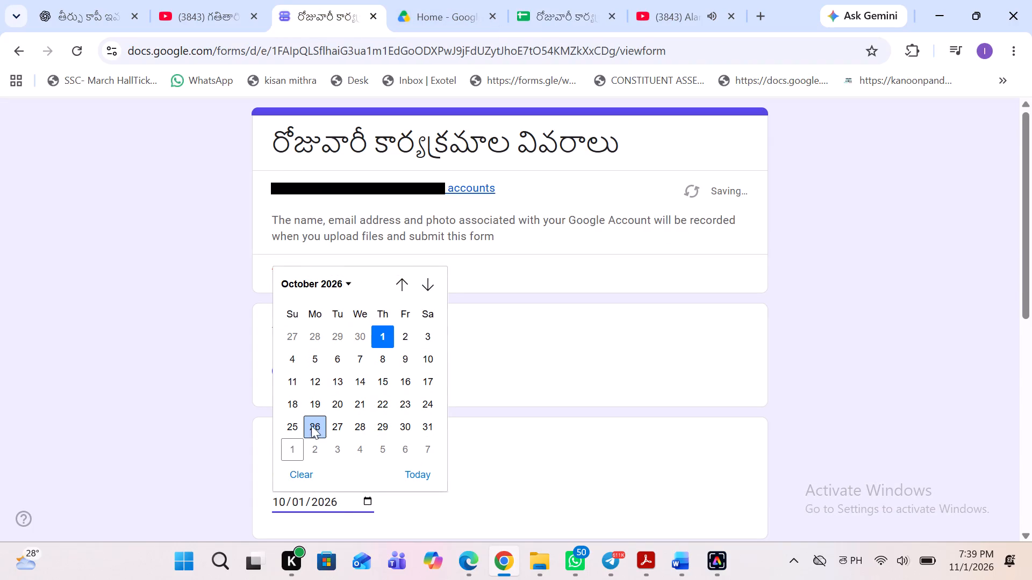
pyautogui.click(296, 429)
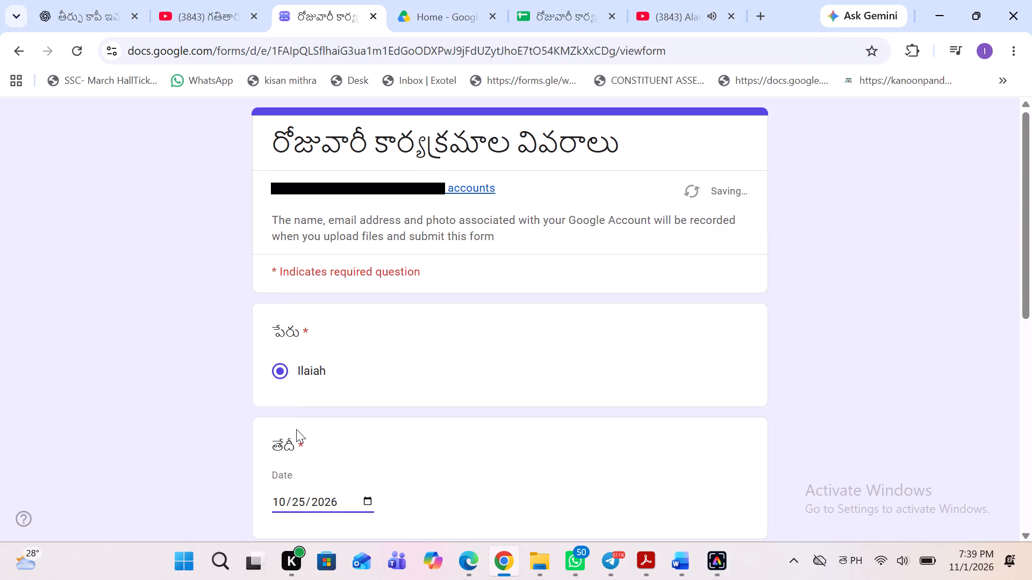
# Choose డాక్యుమెంటేషన్ as the కార్యక్రమం and continue to the Additional Details section.
pyautogui.scroll(-5, 296, 429)
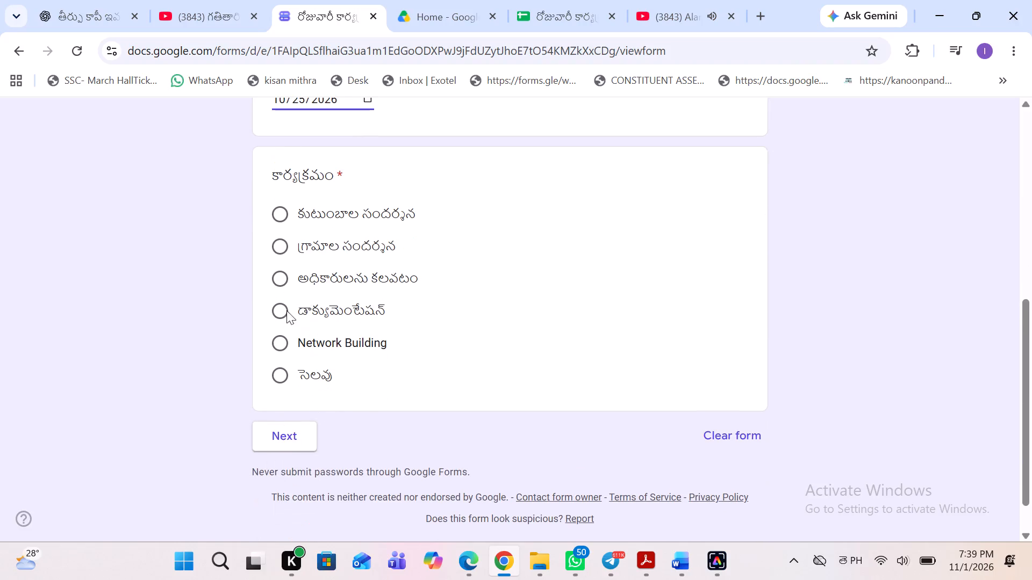
pyautogui.click(278, 306)
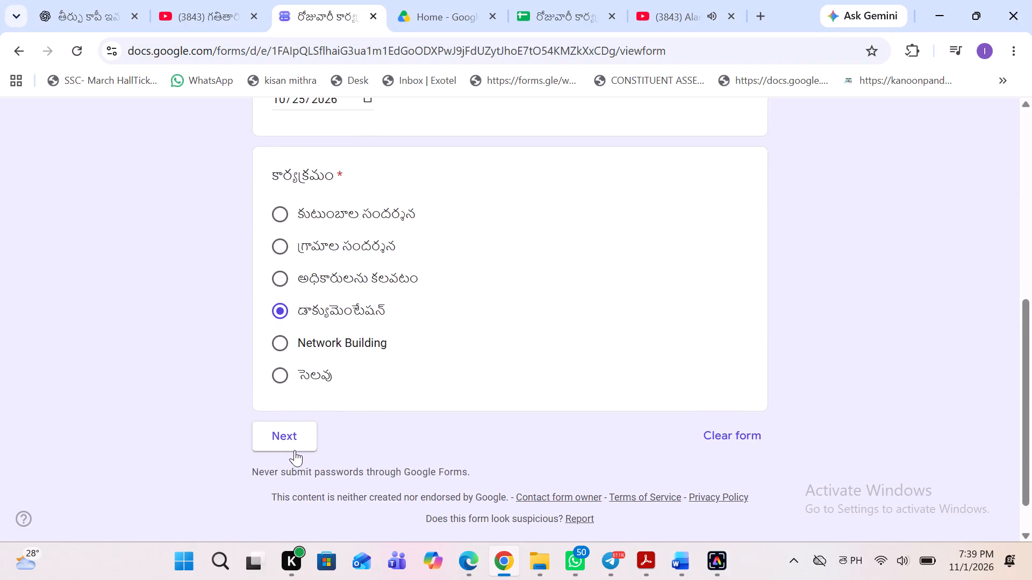
pyautogui.click(292, 441)
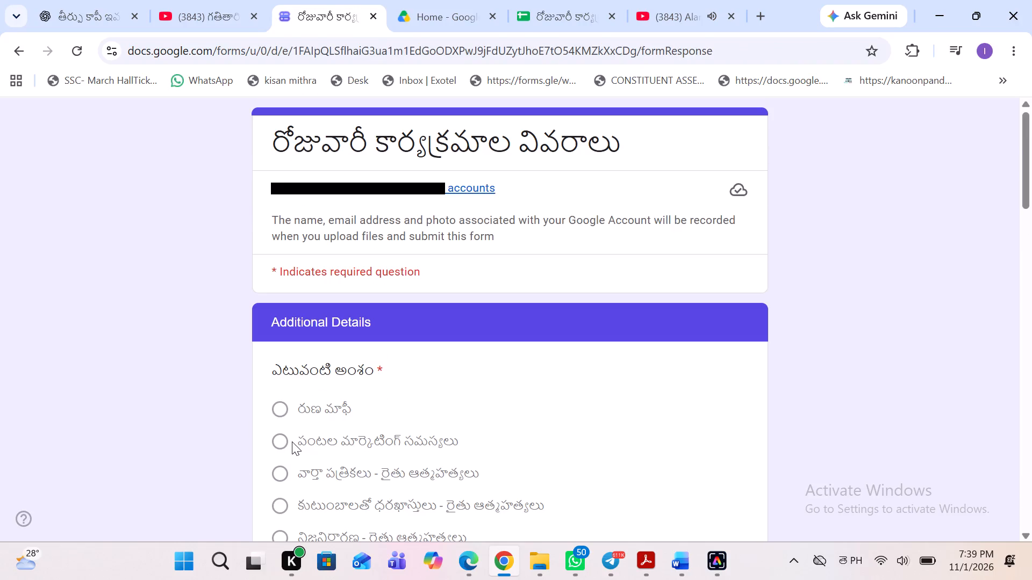
# Choose వార్తా పత్రికలు - రైతు ఆత్మహత్యలు as the topic and ఇంటి నుండి as the work location.
pyautogui.scroll(-3, 292, 441)
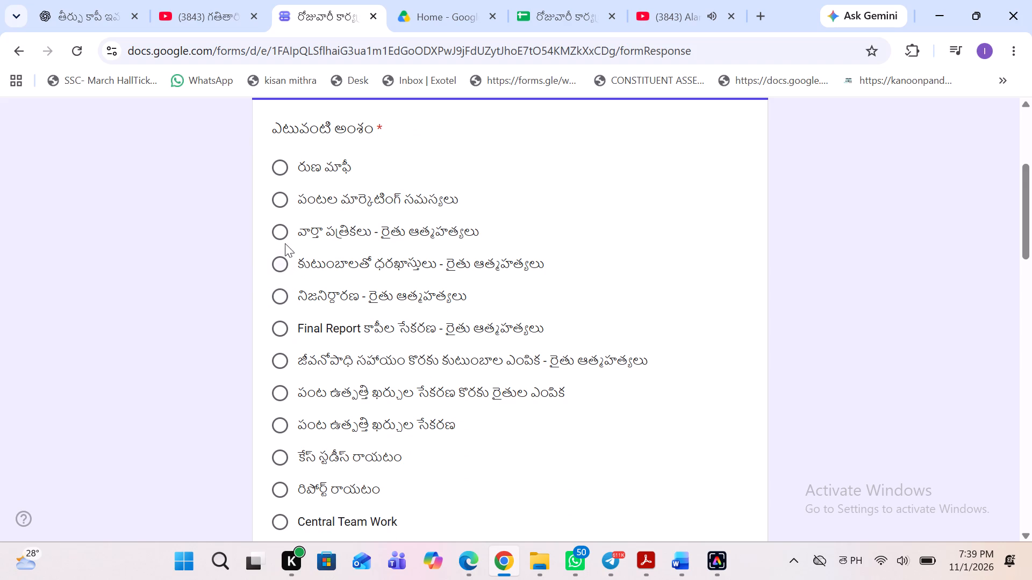
pyautogui.click(285, 227)
pyautogui.scroll(-3, 418, 374)
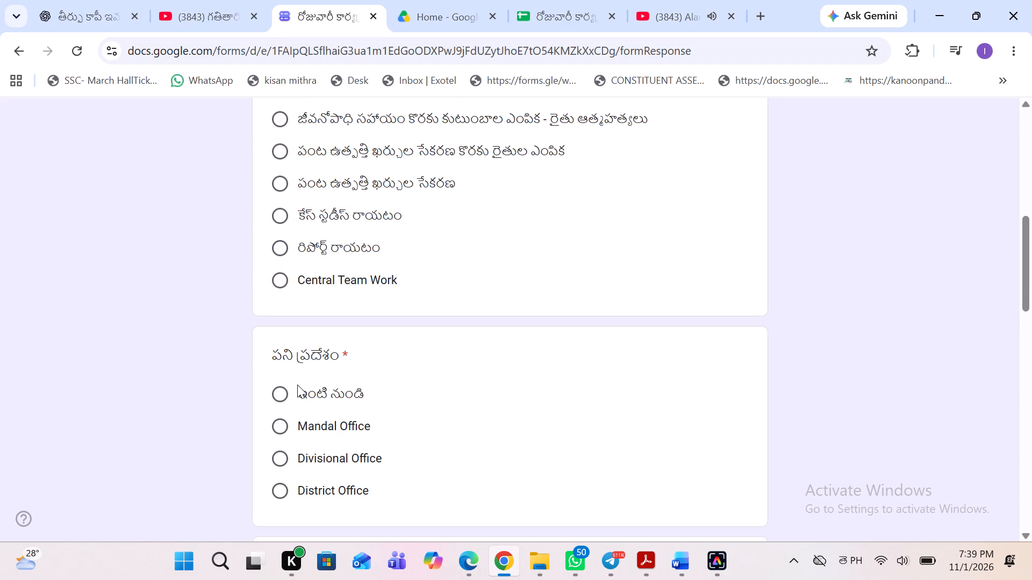
pyautogui.click(283, 394)
# Begin the నివేదిక answer with "రైతు ఆత్మహత్య ల గురించి న్యూస్ పేపర్ చూడడం జరిగింది.".
pyautogui.scroll(-3, 290, 394)
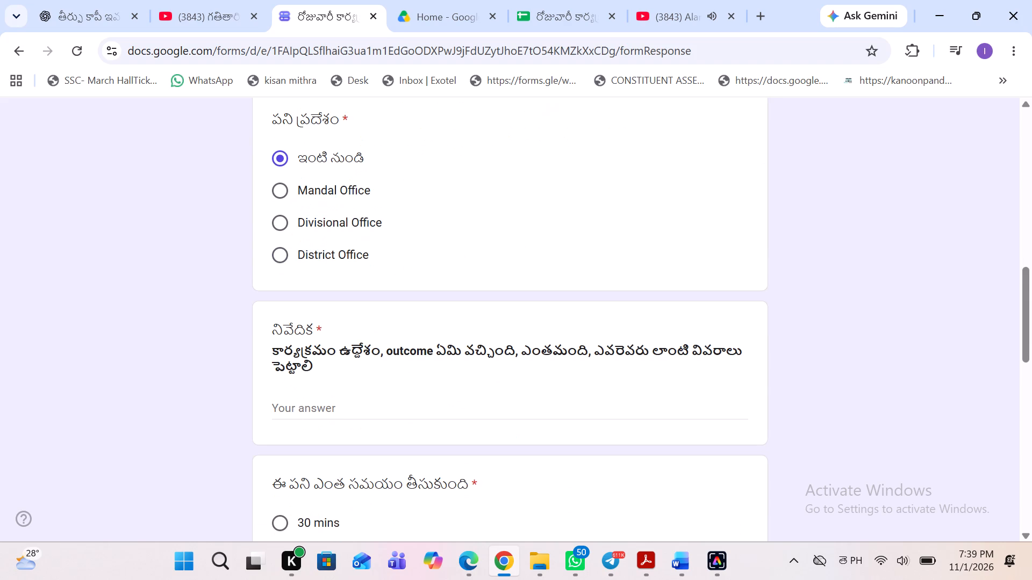
pyautogui.click(359, 405)
pyautogui.write('raitu atmahtya')
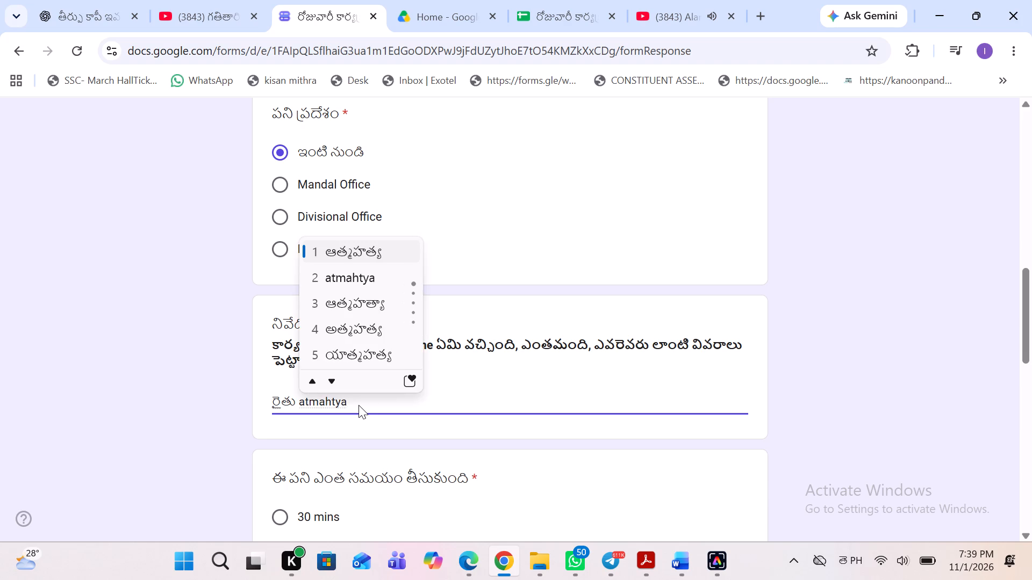
pyautogui.press('space')
pyautogui.write('la gurinchi news pepar chudadam ja')
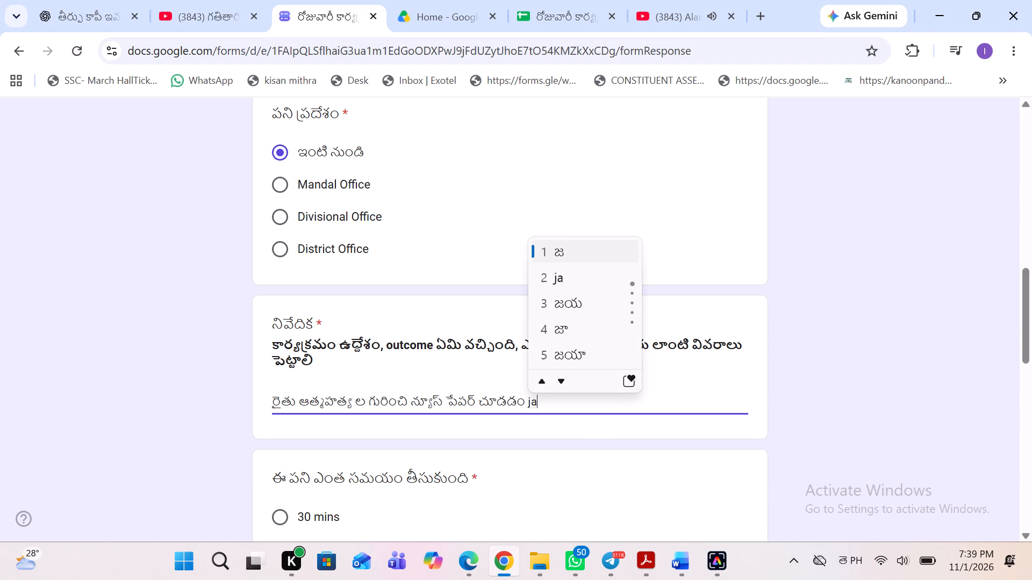
pyautogui.write('rigimdi')
pyautogui.press('space')
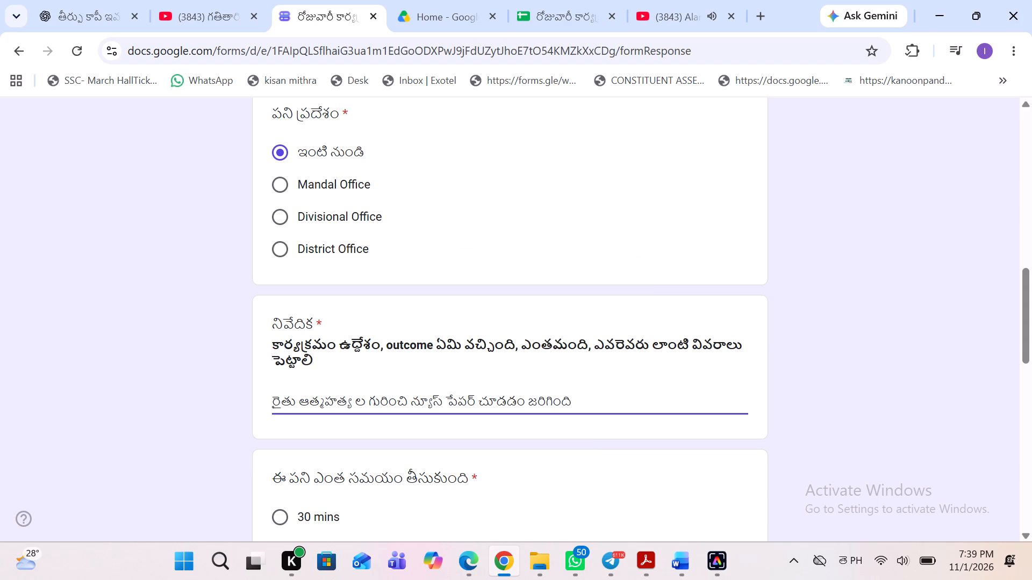
pyautogui.press('BackSpace')
pyautogui.write('.')
pyautogui.press('space')
# Glance at the responses sheet and add "ఈ రోజు రైతు ఆత్మహత్యలు కనిపించ లేదు." to the నివేదిక answer.
pyautogui.click(555, 9)
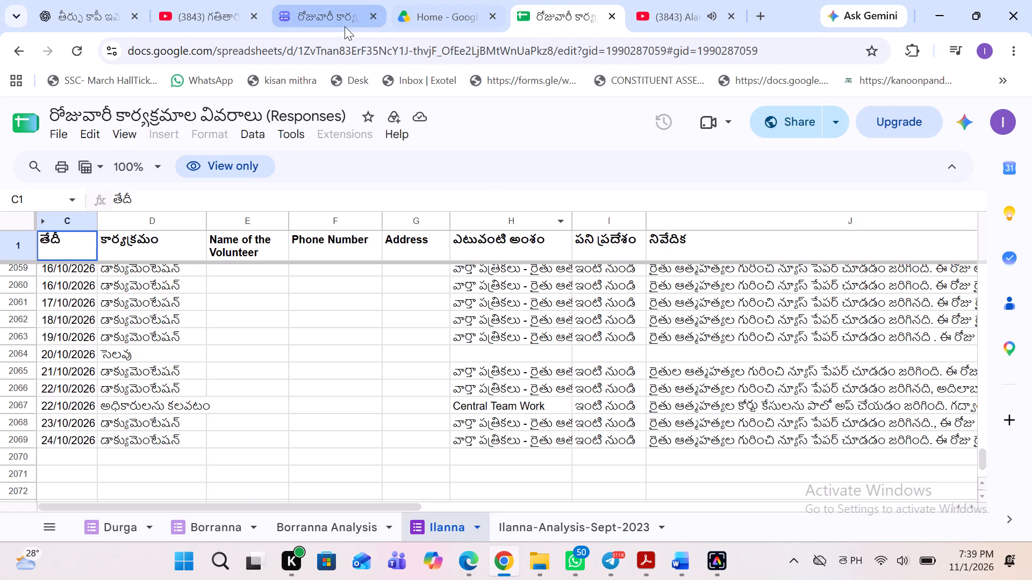
pyautogui.click(324, 21)
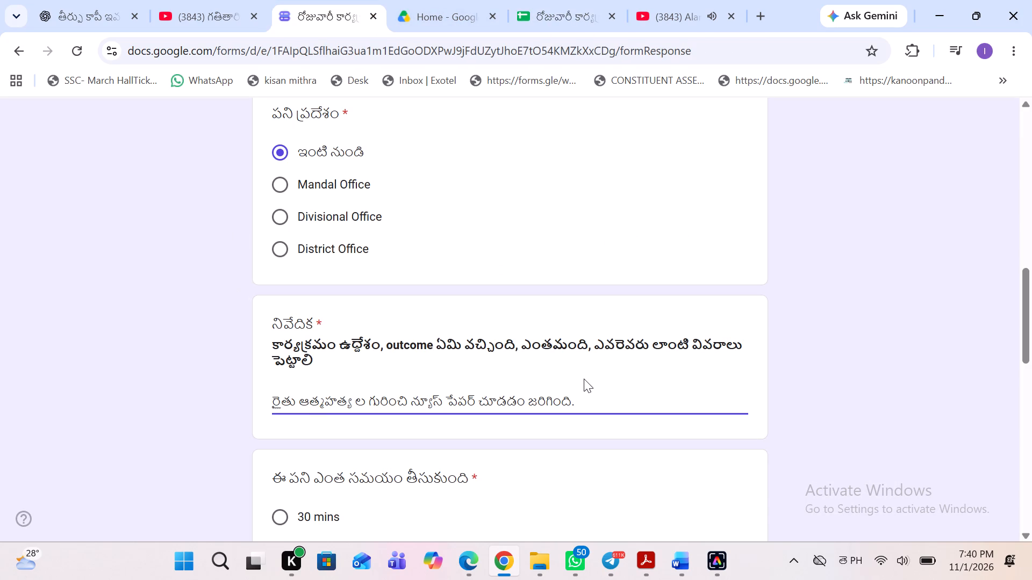
pyautogui.write('ee r')
pyautogui.write('oju raitu atmahtyalu kanipincha led')
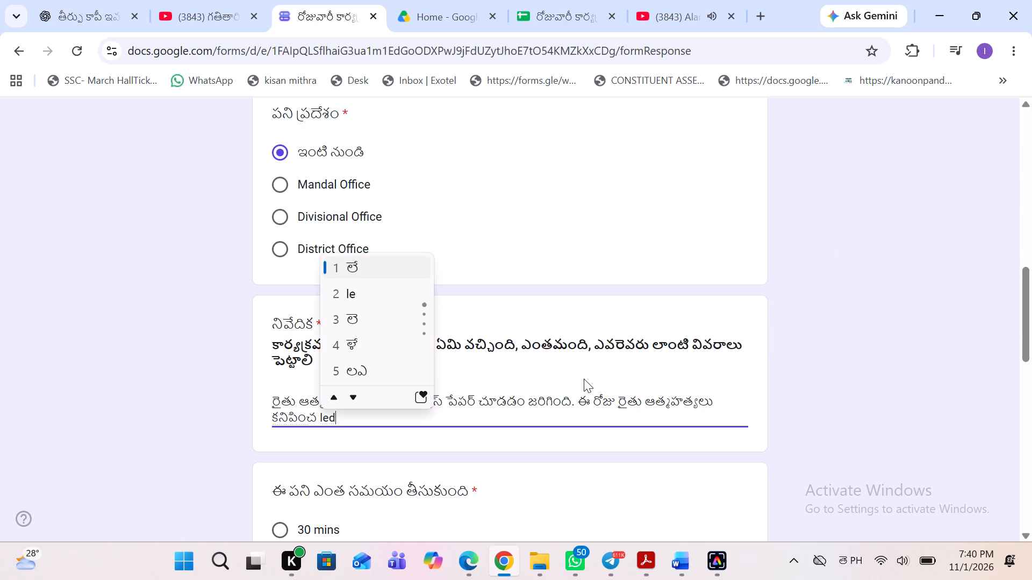
pyautogui.write('u')
pyautogui.press('space')
pyautogui.press('BackSpace')
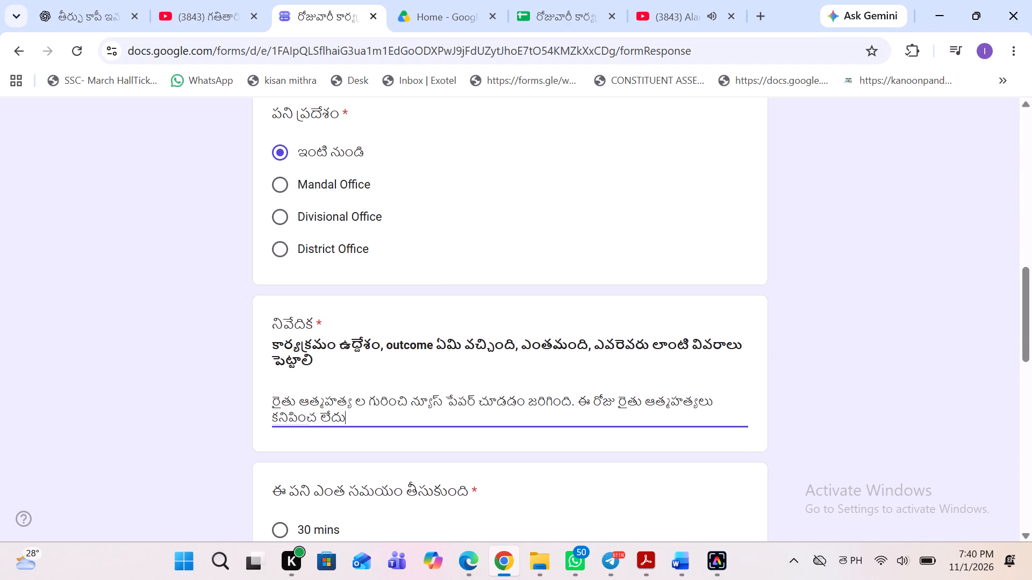
pyautogui.write('.')
pyautogui.press('space')
# Enter 5 as the Other answer for how much time the work took.
pyautogui.scroll(-3, 584, 379)
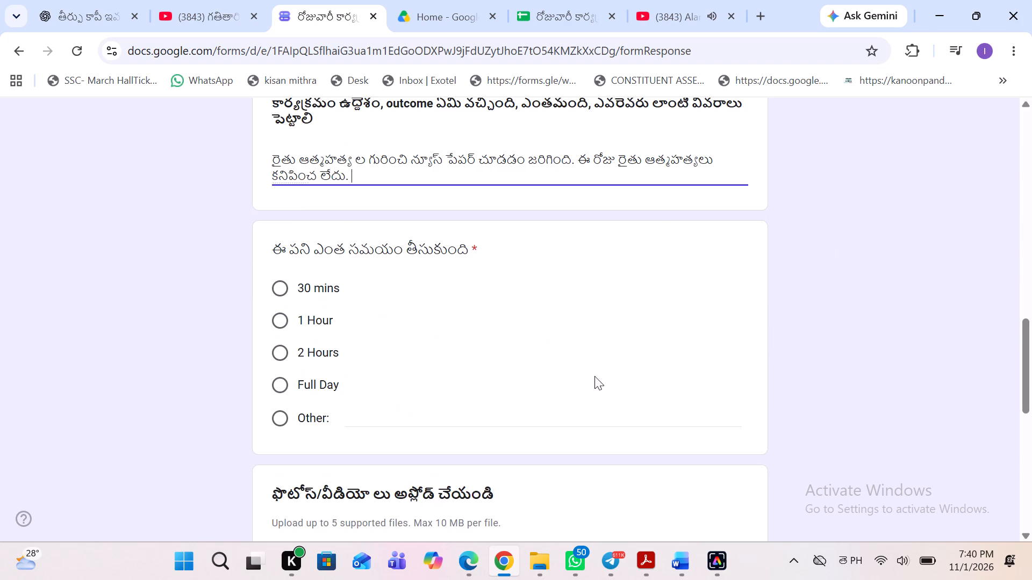
pyautogui.click(357, 418)
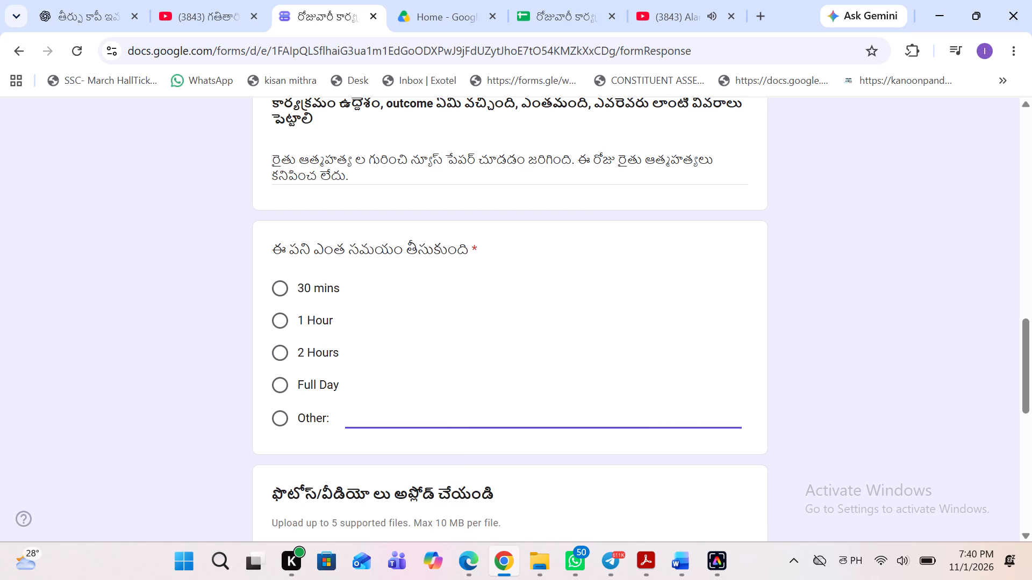
pyautogui.press('5')
pyautogui.scroll(-3, 358, 418)
pyautogui.press('space')
# Enter "పాలో అప్ లేదు" as the తదుపరి కార్యాచరణ answer and submit the form response.
pyautogui.scroll(-3, 358, 418)
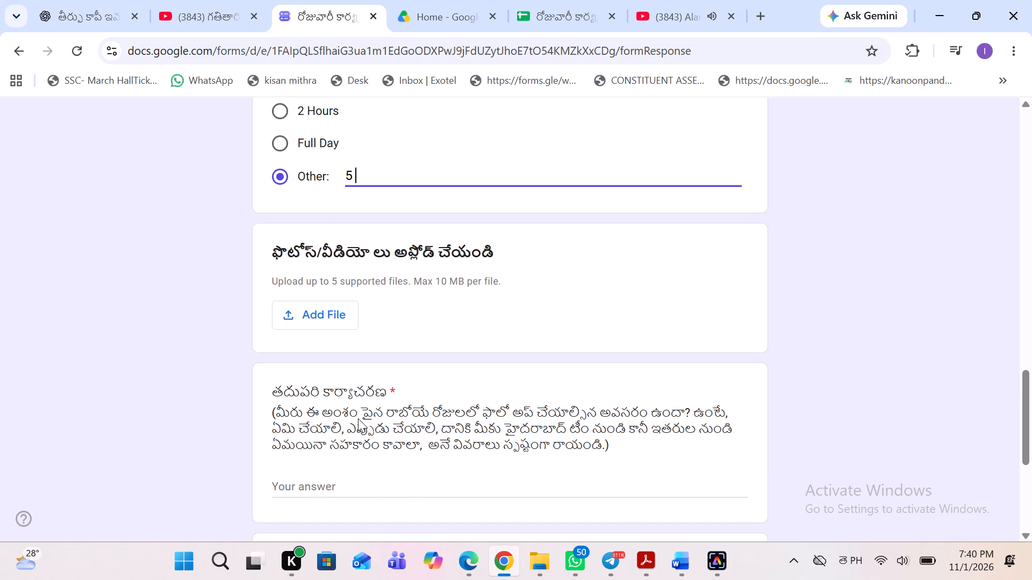
pyautogui.click(342, 485)
pyautogui.write('paalo ap ledu')
pyautogui.press('space')
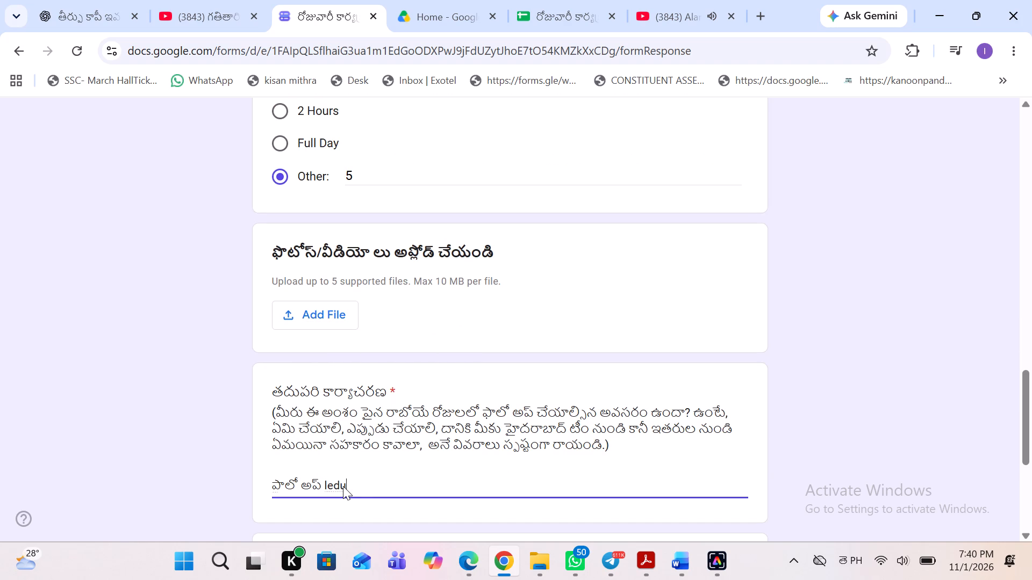
pyautogui.scroll(-3, 392, 475)
pyautogui.click(375, 432)
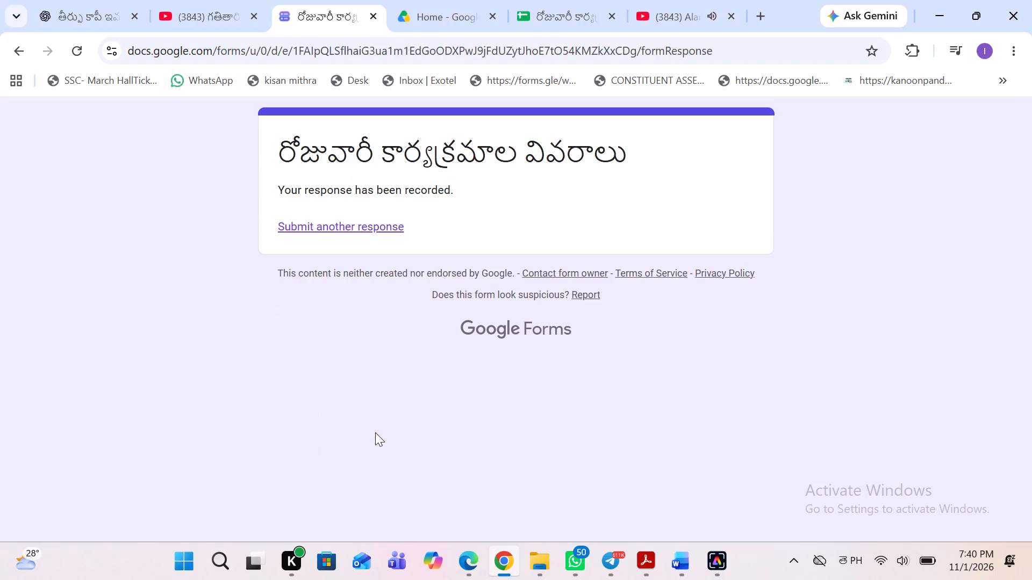
# Start another form response, select the listed పేరు option and set the తేదీ answer to 10/26/2026.
pyautogui.click(346, 226)
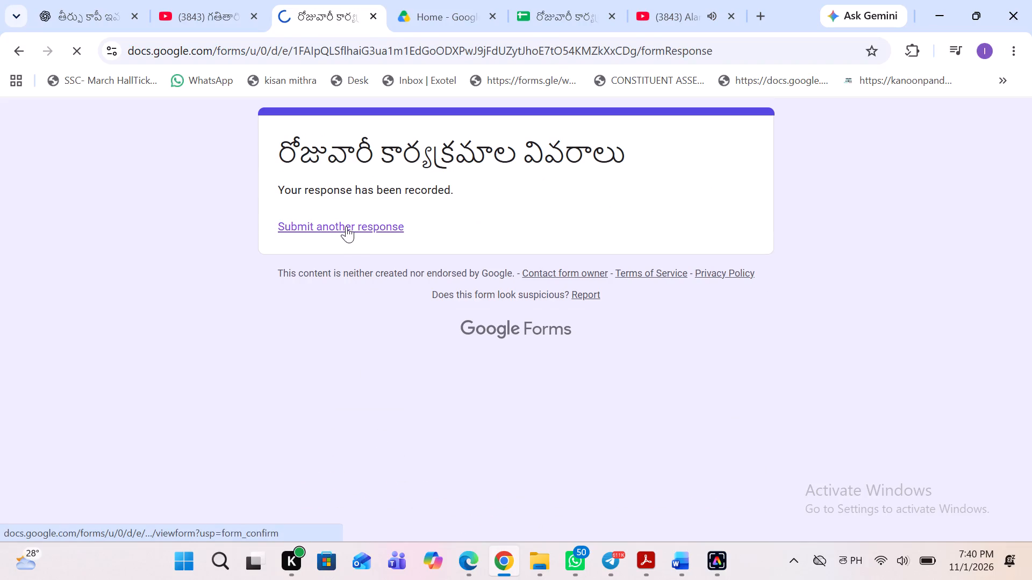
pyautogui.click(282, 371)
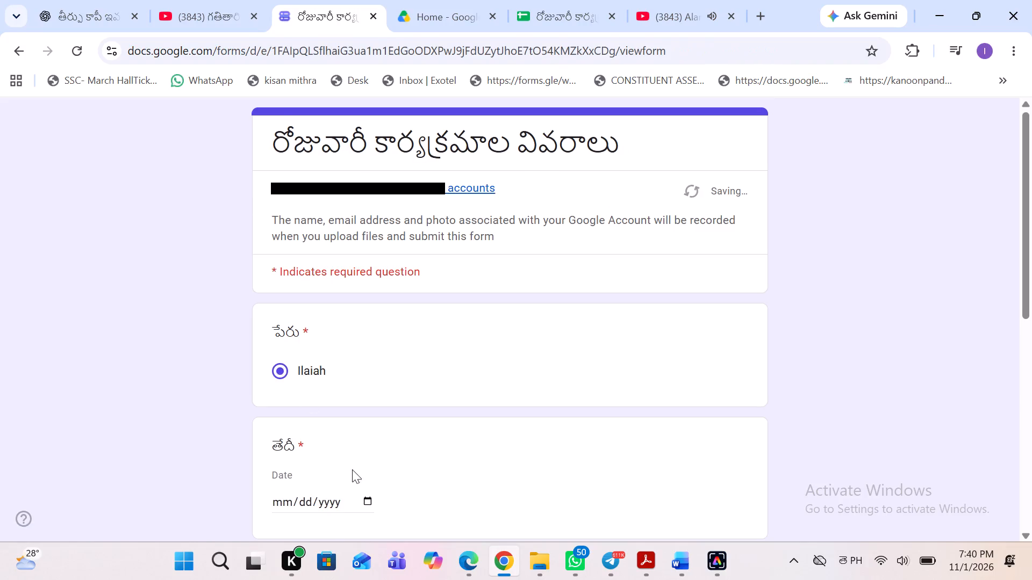
pyautogui.click(363, 499)
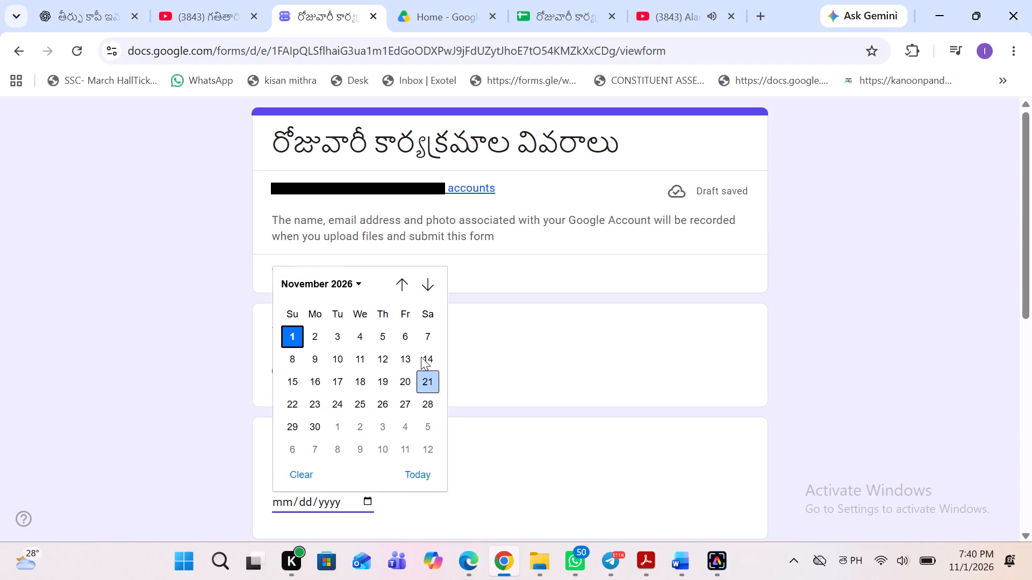
pyautogui.click(401, 275)
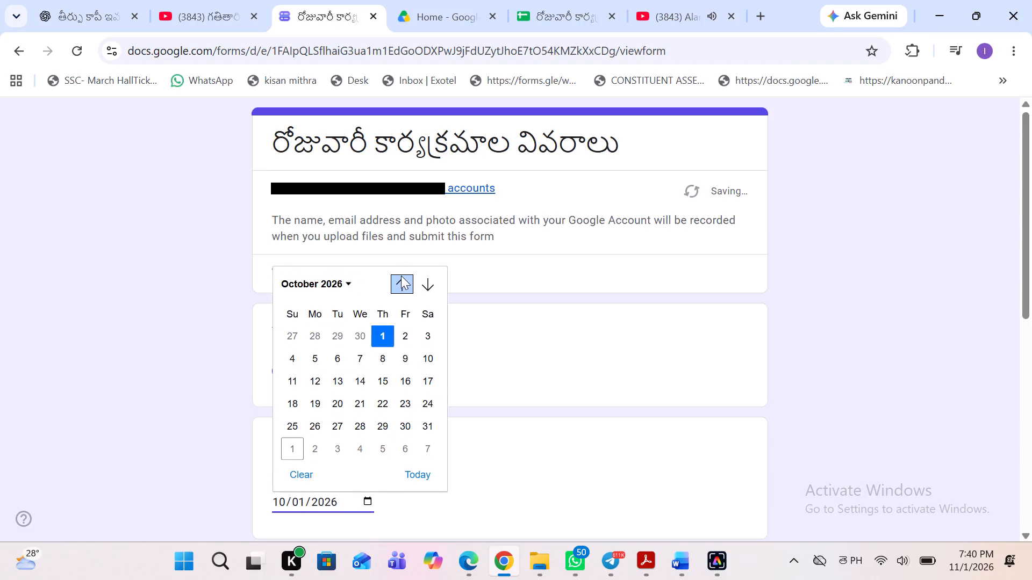
pyautogui.click(316, 427)
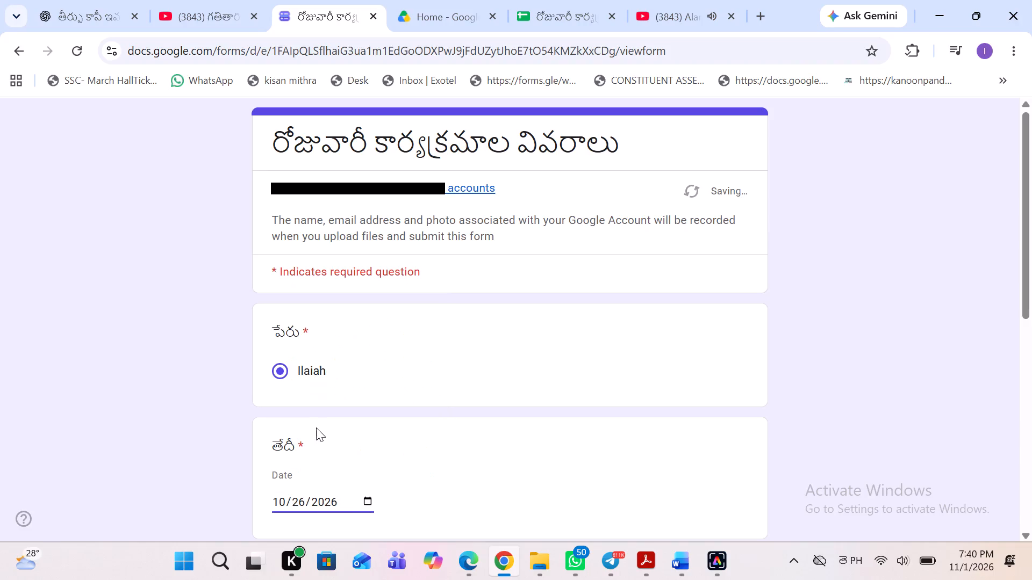
# Choose డాక్యుమెంటేషన్ as the కార్యక్రమం and continue to the Additional Details section.
pyautogui.scroll(-3, 316, 427)
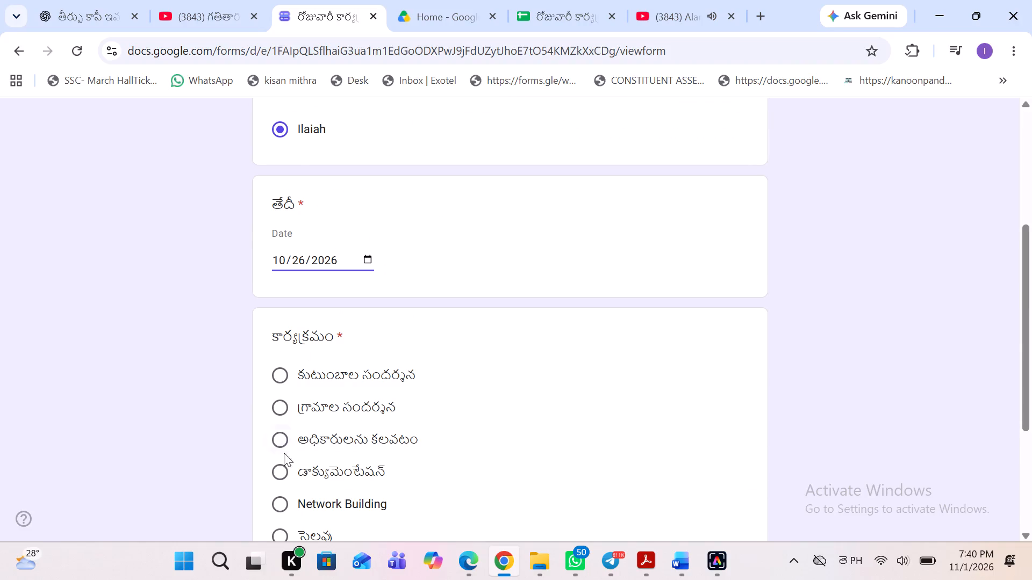
pyautogui.click(279, 469)
pyautogui.scroll(-3, 398, 450)
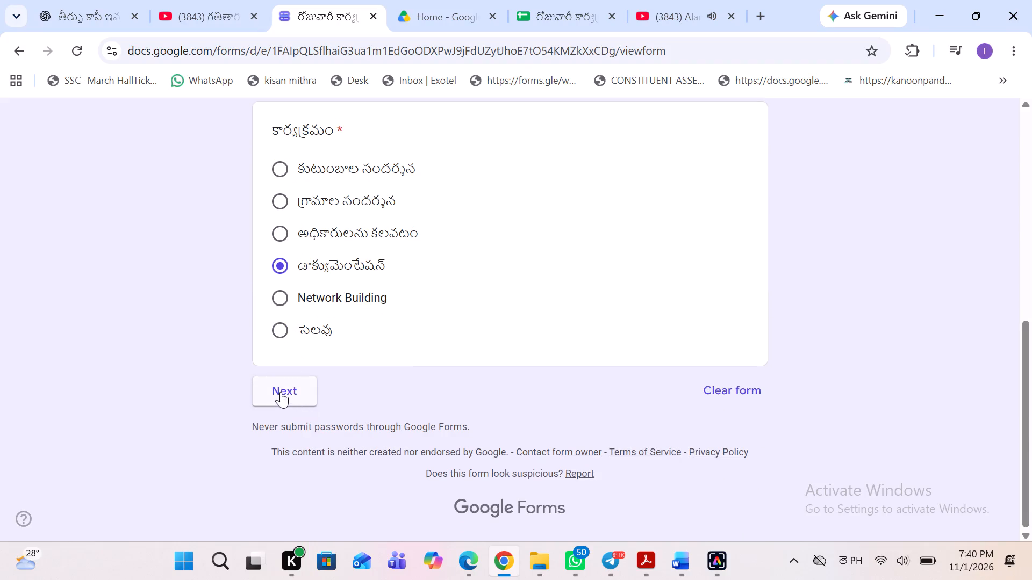
pyautogui.click(281, 390)
# Choose వార్తా పత్రికలు - రైతు ఆత్మహత్యలు as the topic and ఇంటి నుండి as the work location.
pyautogui.scroll(-3, 281, 390)
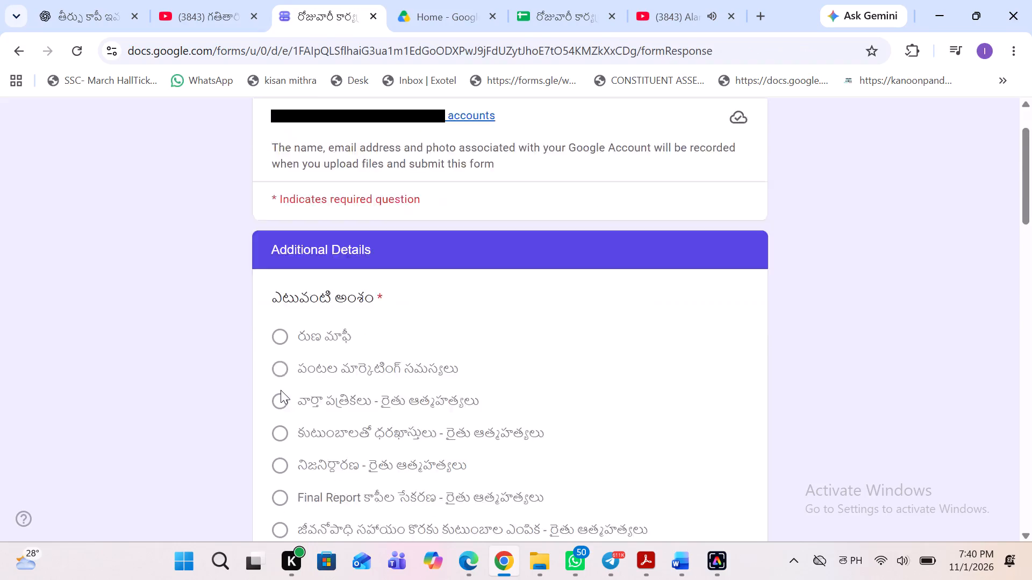
pyautogui.click(277, 228)
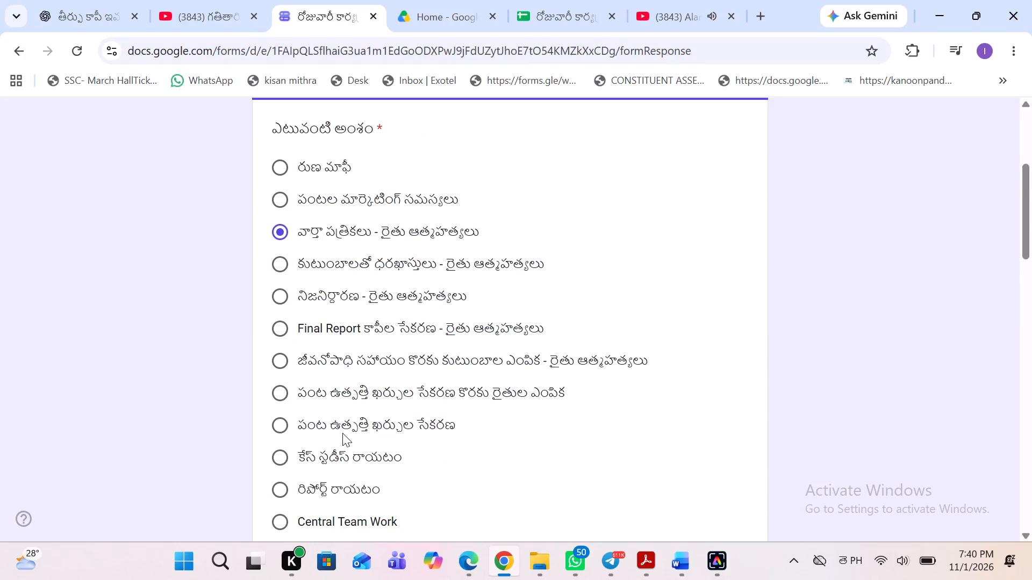
pyautogui.scroll(-3, 343, 434)
pyautogui.click(279, 392)
pyautogui.scroll(-3, 415, 448)
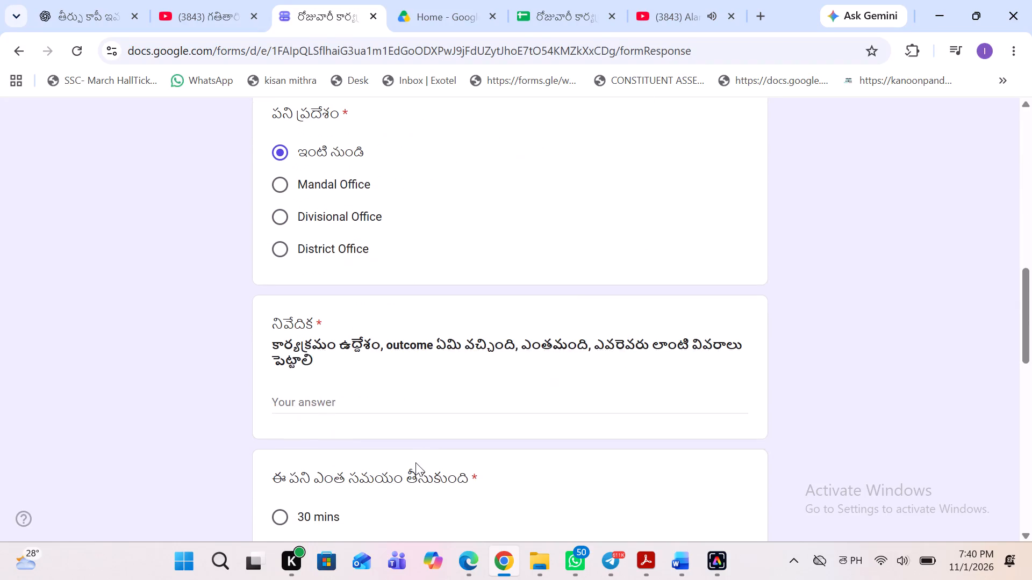
# Begin the నివేదిక answer with "రైతు ఆత్మహత్యల గురించి న్యూస్ పేపర్ చూడడం జరిగినది.".
pyautogui.click(336, 404)
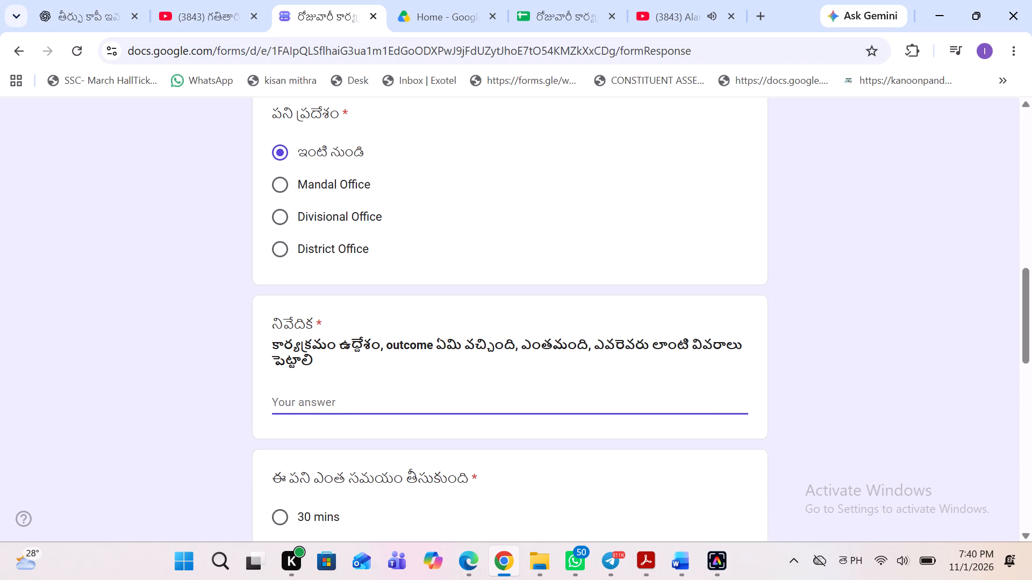
pyautogui.write('raitu atmahtyal gurinchi')
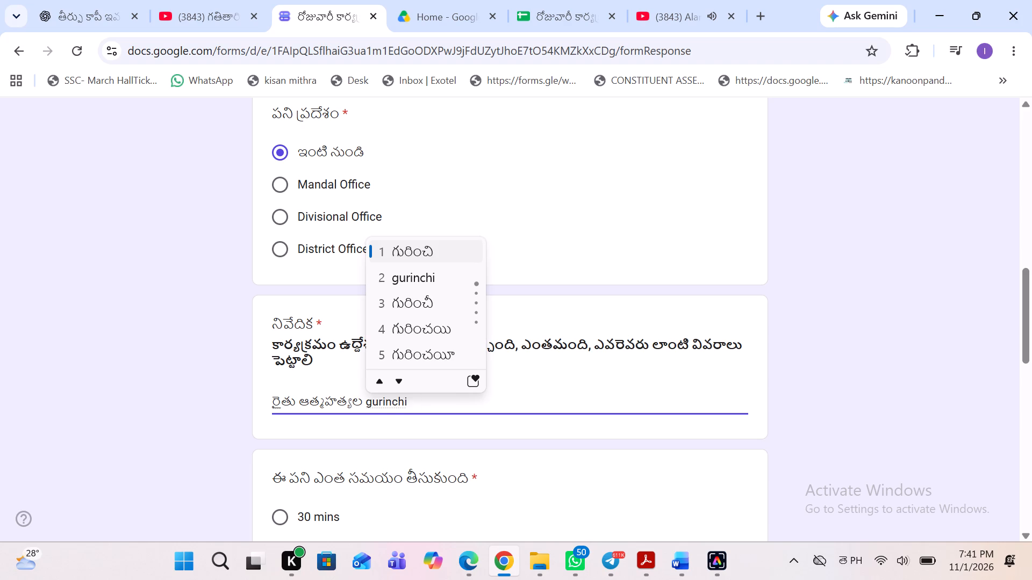
pyautogui.press('space')
pyautogui.write('news pepar chudadm jarigindi')
pyautogui.press('space')
pyautogui.press('BackSpace')
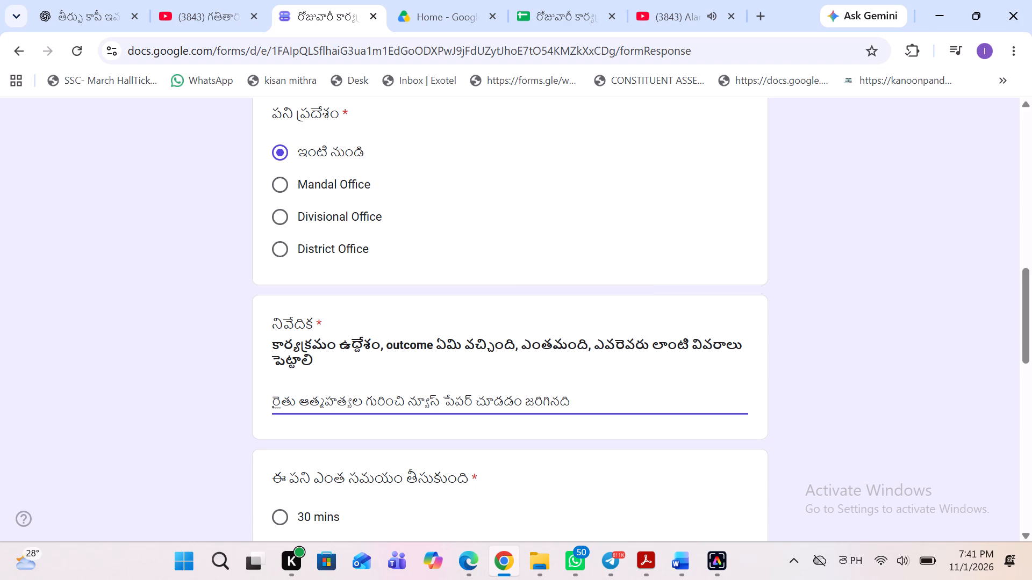
pyautogui.write('.')
pyautogui.press('space')
# Add the sentence "వికారాబాద్ జిల్లాలో ఒక రైతు ఆత్మహత్య చేసుకున్నాడు." to the నివేదిక answer.
pyautogui.write('vikarabad')
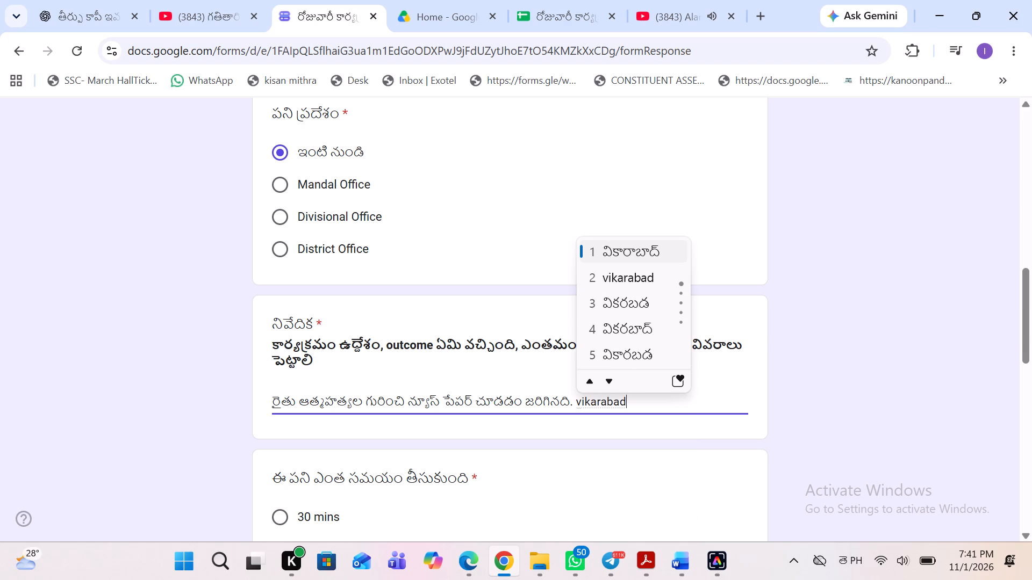
pyautogui.press('space')
pyautogui.write('jillalo oka raitu atmahtya chesukunna')
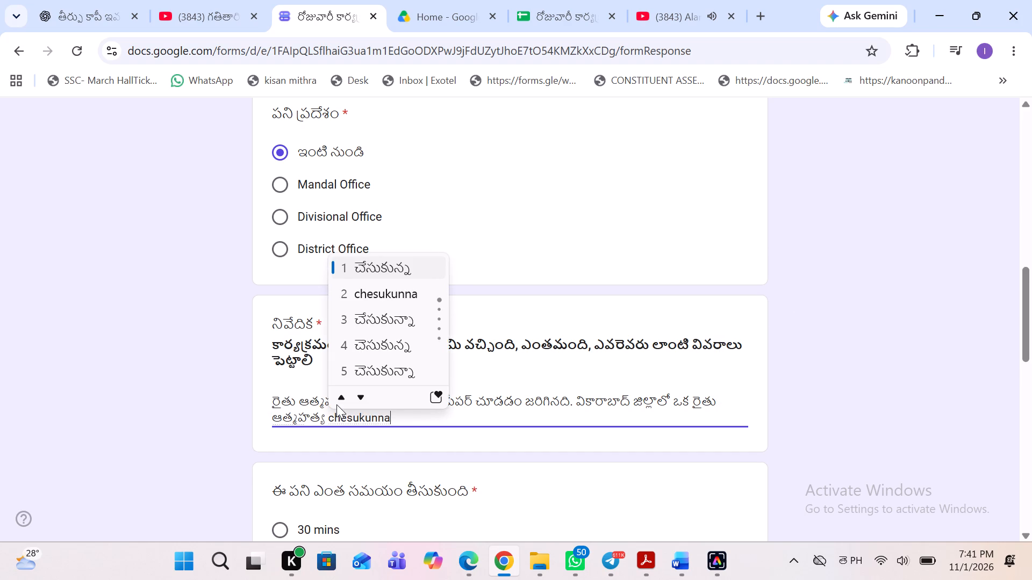
pyautogui.write('du')
pyautogui.press('space')
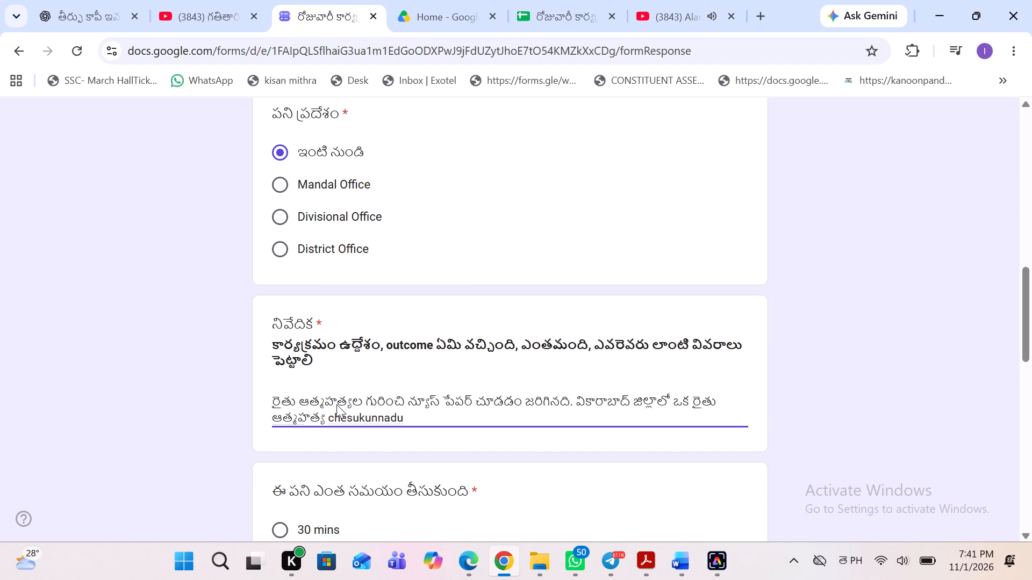
pyautogui.press('BackSpace')
pyautogui.write('.')
pyautogui.press('space')
# Answer the time-taken question with the Other option and the value 5.
pyautogui.scroll(-3, 336, 401)
pyautogui.click(357, 419)
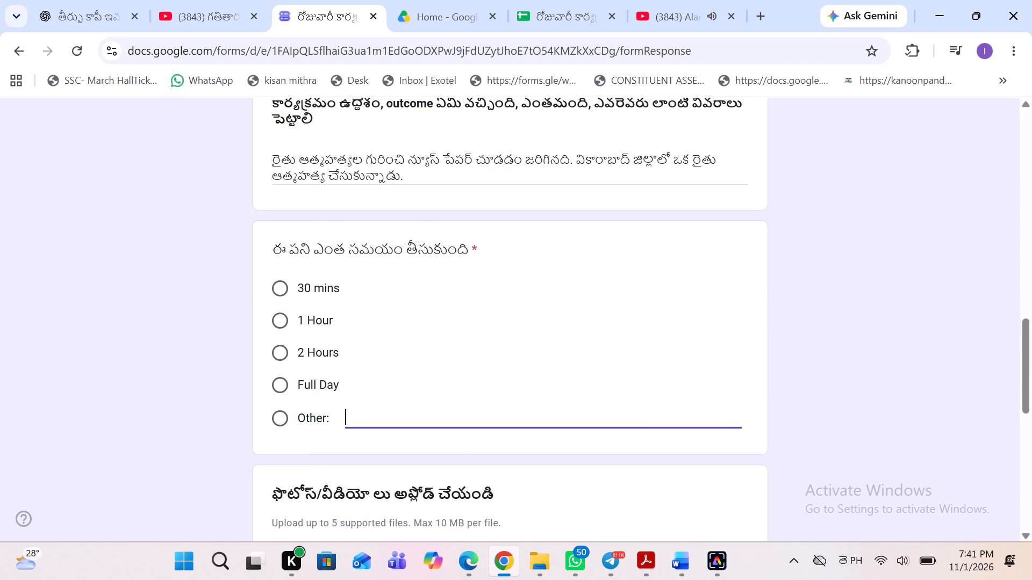
pyautogui.press('5')
pyautogui.press('space')
# Enter "పాలో అప్ చేయాలి" as the తదుపరి కార్యాచరణ answer and submit the form response.
pyautogui.scroll(-2, 357, 419)
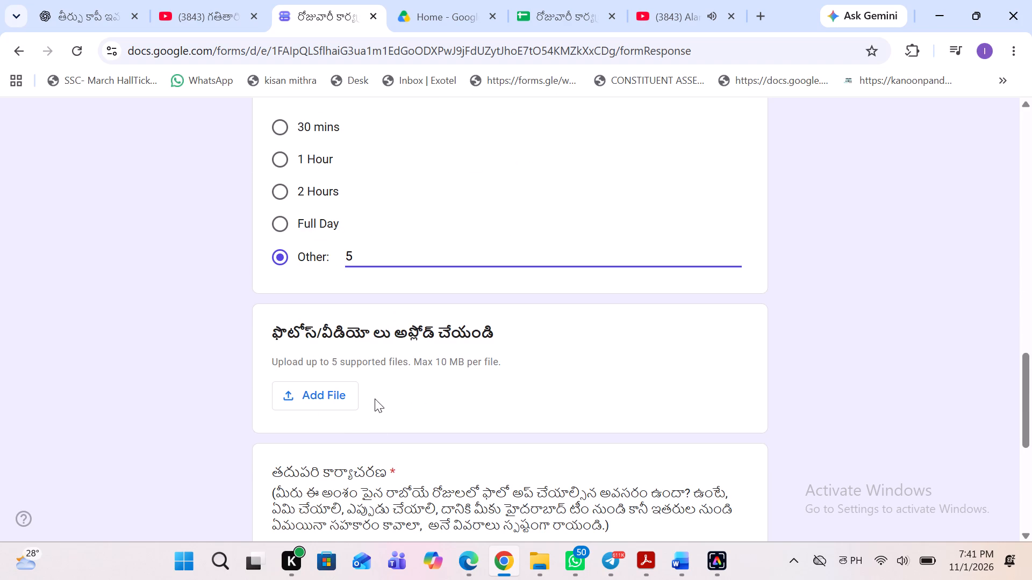
pyautogui.scroll(-3, 370, 456)
pyautogui.click(349, 324)
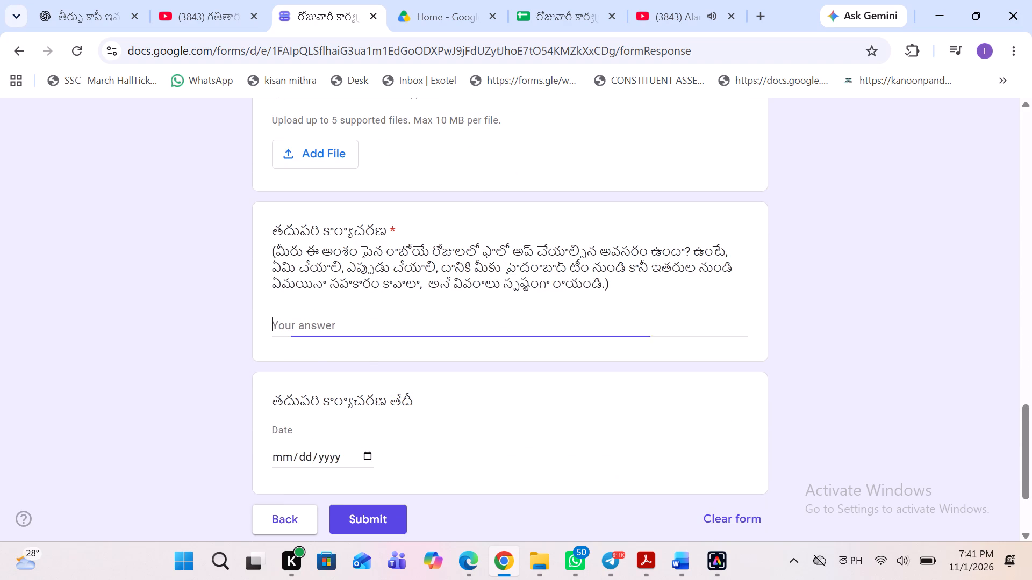
pyautogui.write('paalo ap cheyali')
pyautogui.press('space')
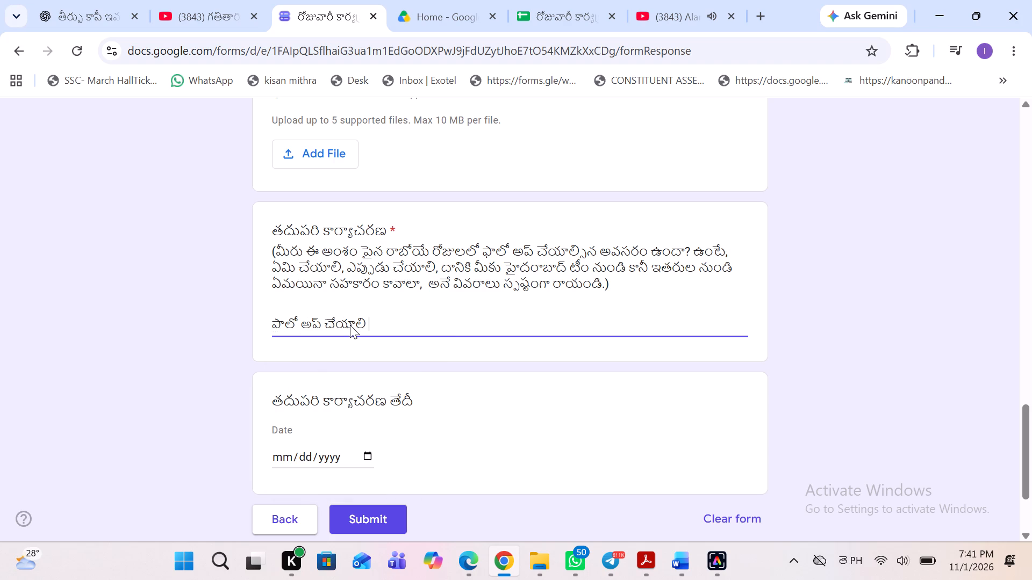
pyautogui.scroll(-2, 350, 325)
pyautogui.click(371, 388)
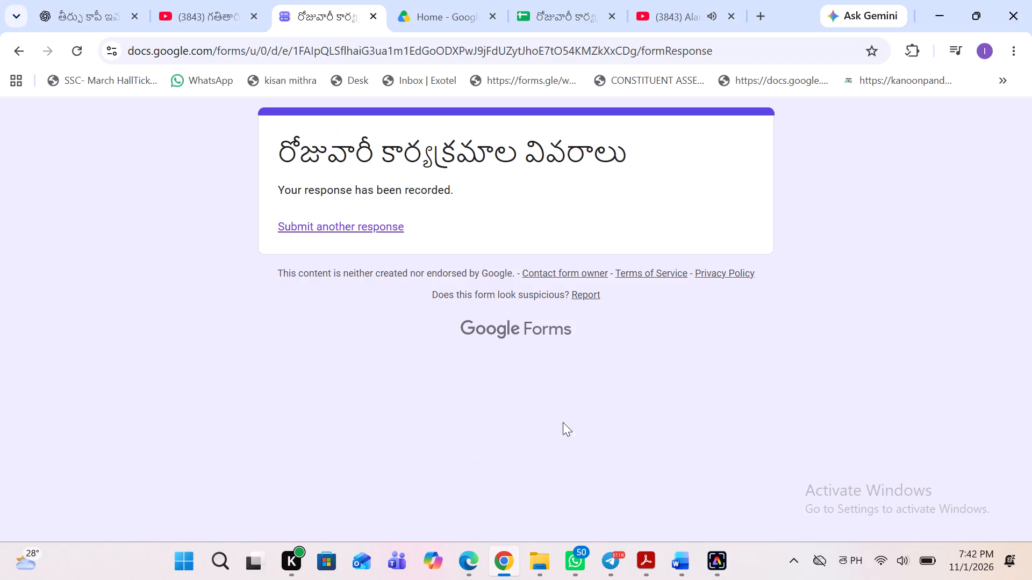
# Start another form response, select the listed పేరు option and set the తేదీ answer to 10/26/2026.
pyautogui.click(352, 228)
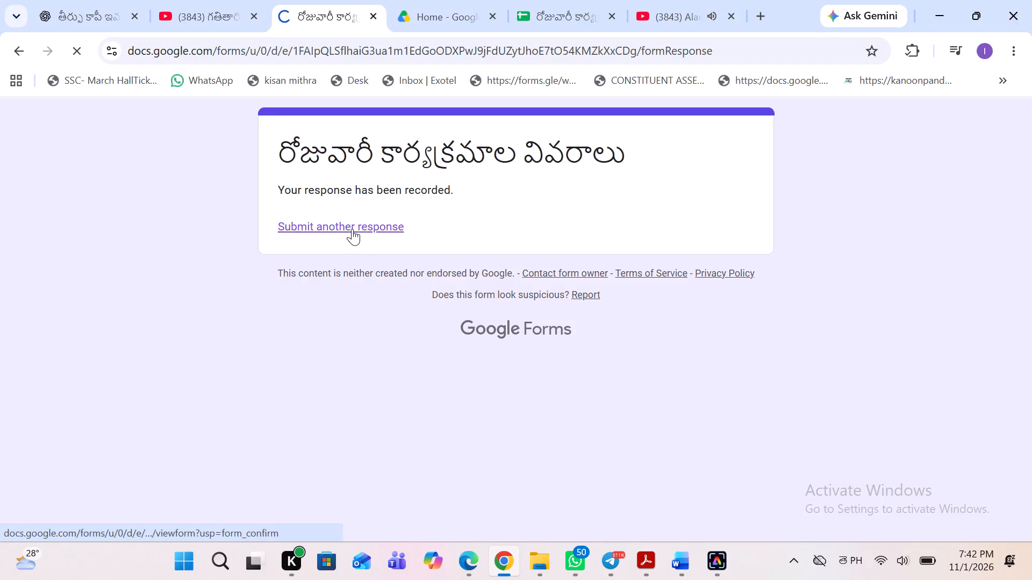
pyautogui.click(282, 369)
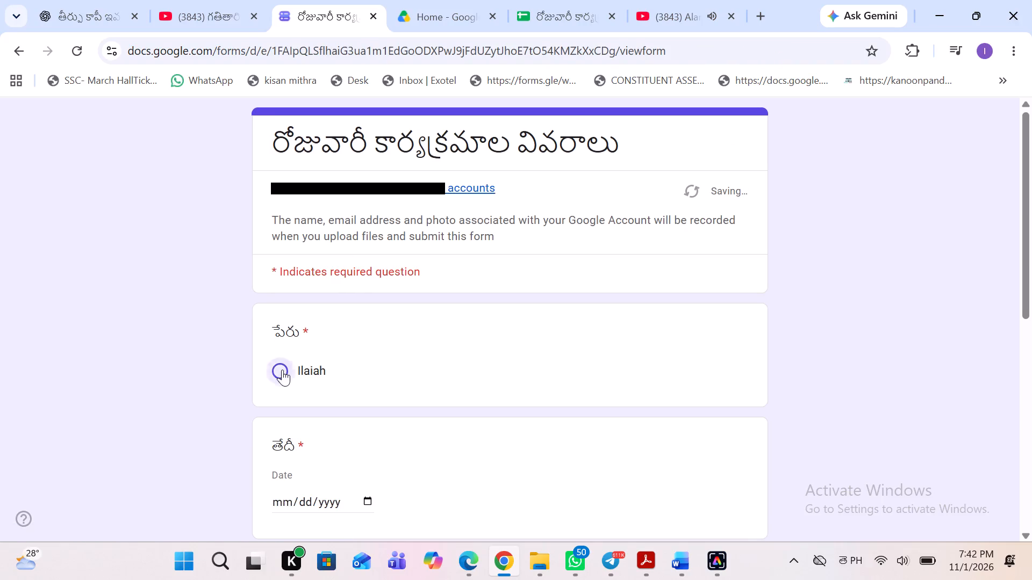
pyautogui.click(368, 503)
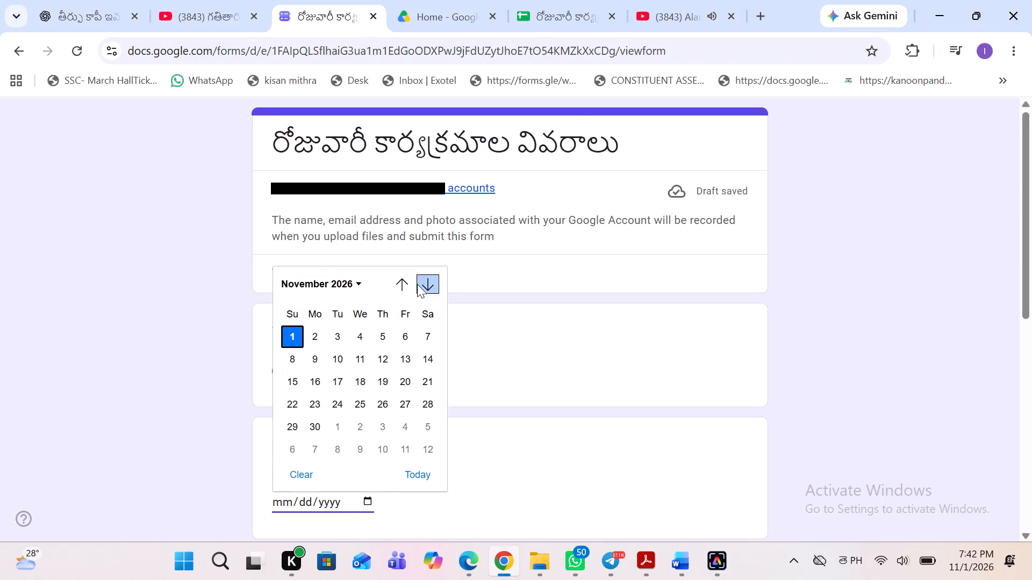
pyautogui.click(407, 278)
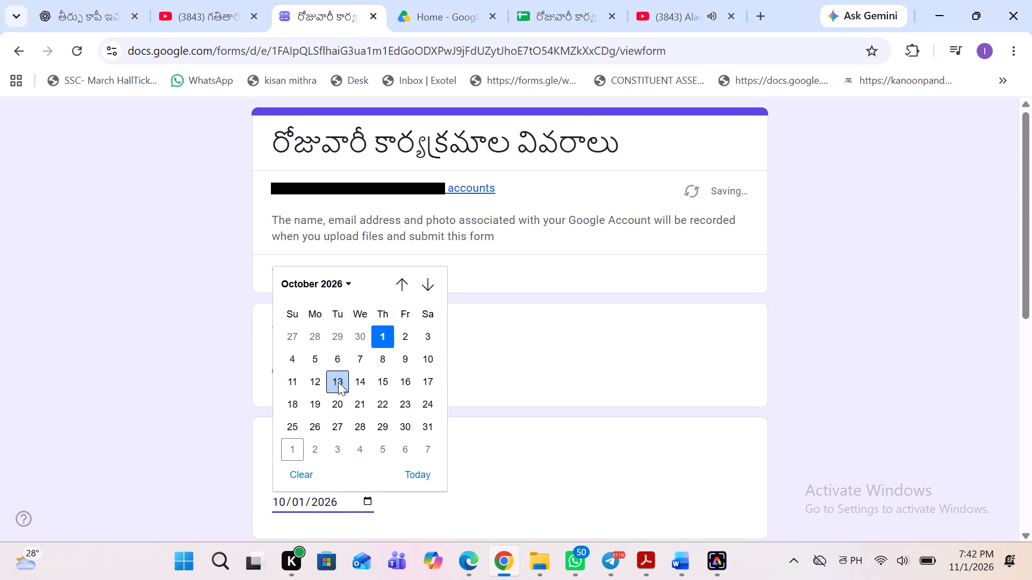
pyautogui.click(321, 425)
# Choose అధికారులను కలవటం as the కార్యక్రమం and continue to the following form section.
pyautogui.scroll(-3, 362, 433)
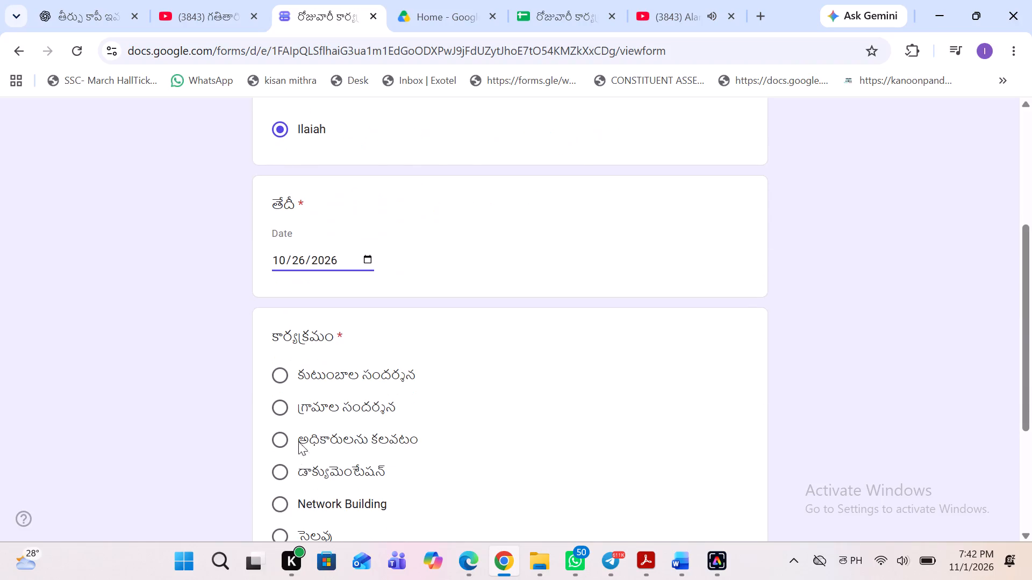
pyautogui.scroll(-3, 318, 456)
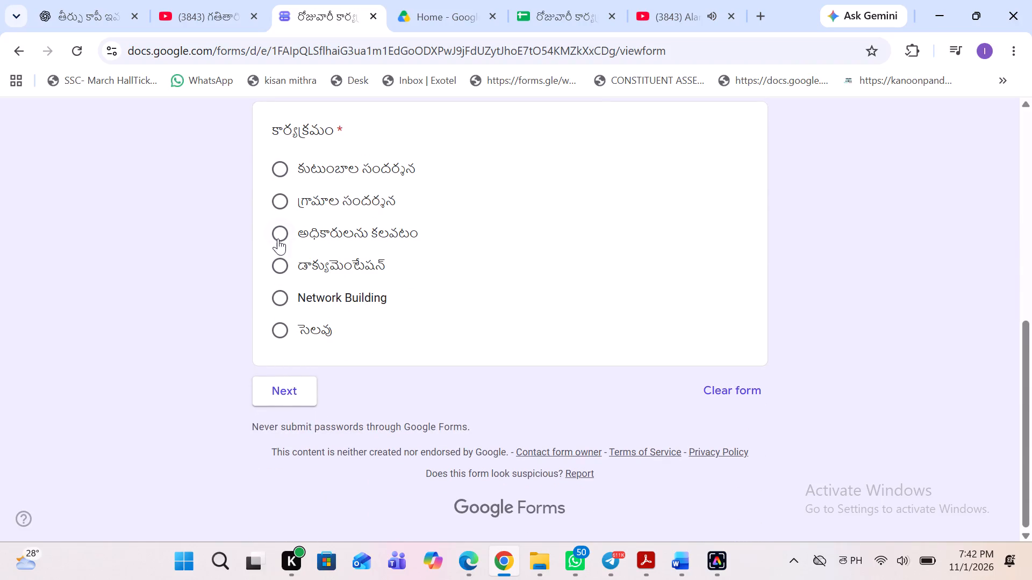
pyautogui.click(280, 233)
pyautogui.click(285, 390)
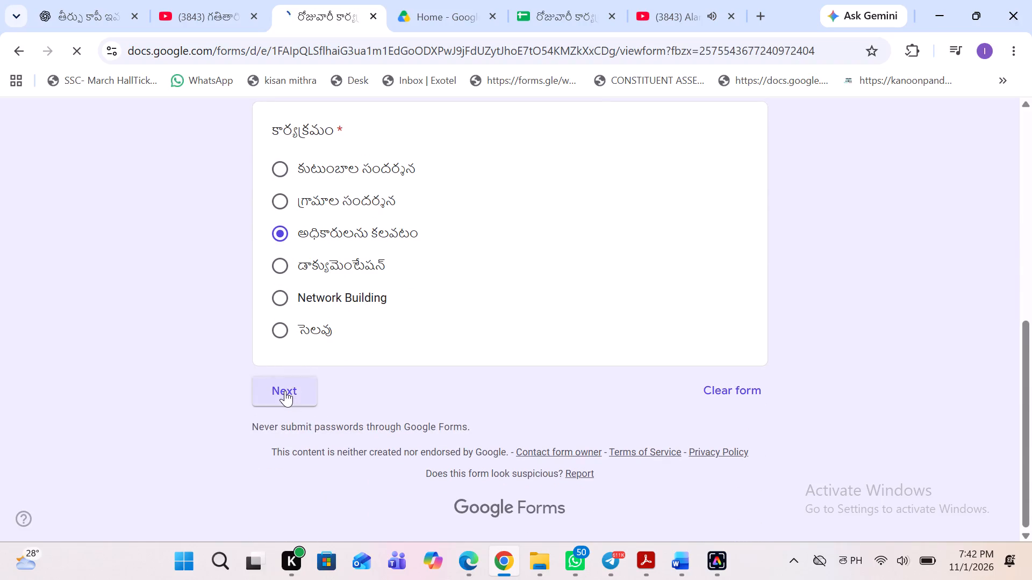
# Choose Central Team Work as the topic and ఇంటి నుండి as the work location.
pyautogui.scroll(-3, 285, 390)
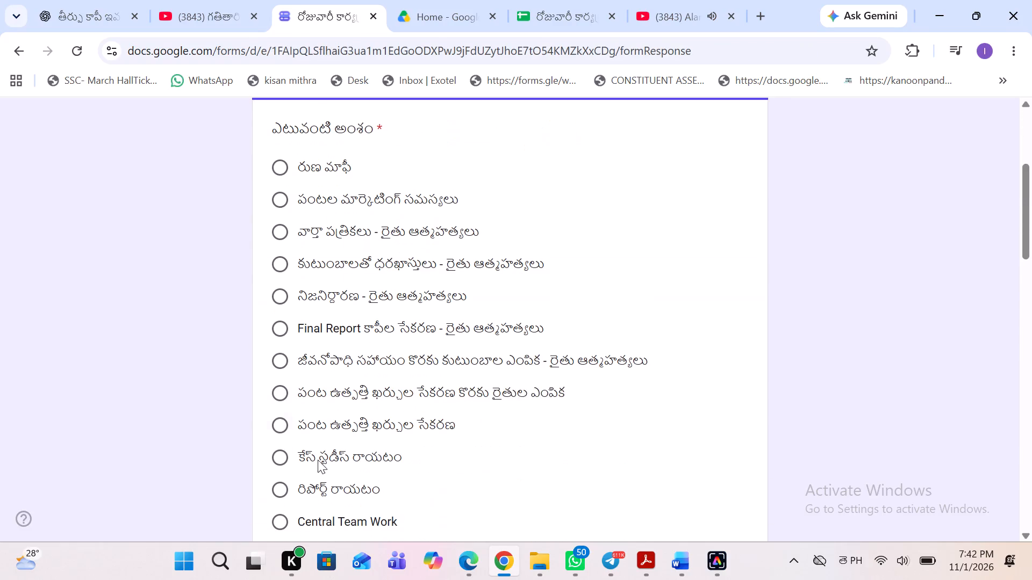
pyautogui.scroll(-2, 318, 460)
pyautogui.click(280, 361)
pyautogui.scroll(-3, 284, 368)
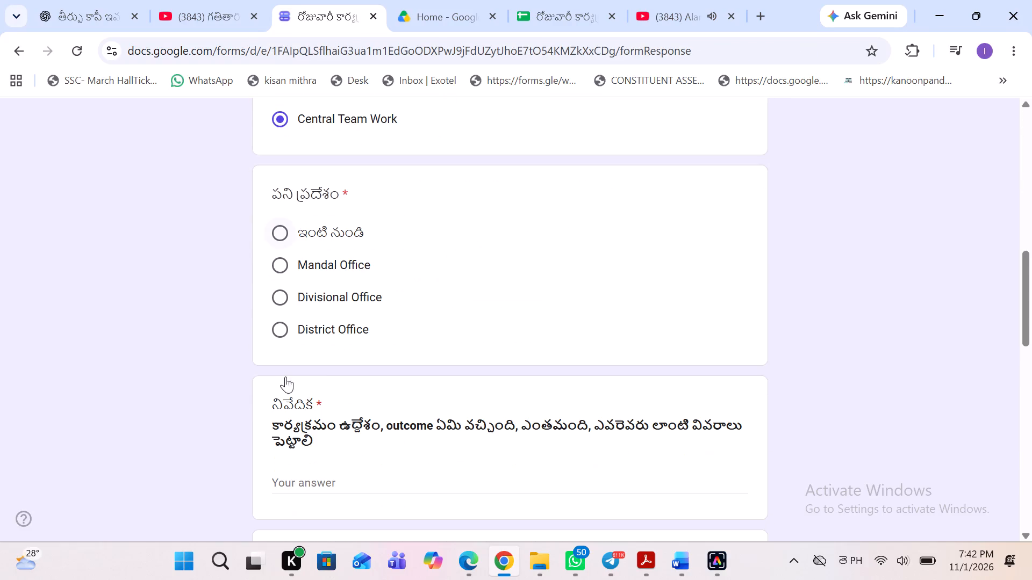
pyautogui.click(282, 235)
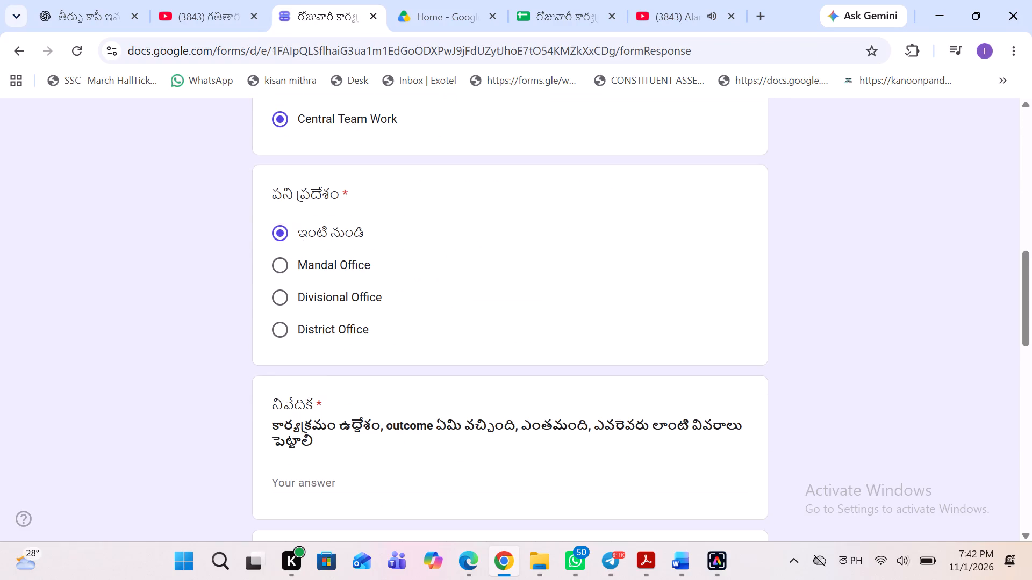
# Begin the నివేదిక answer with "రైతు ఆత్మహత్య చేసుకున్న వారి కోర్టు కేసులను ప్రభుత్వ అడికార్ల తో పాలో అప్ చేయడం జరిగినది".
pyautogui.click(343, 482)
pyautogui.write('raitu atmahtya')
pyautogui.press('space')
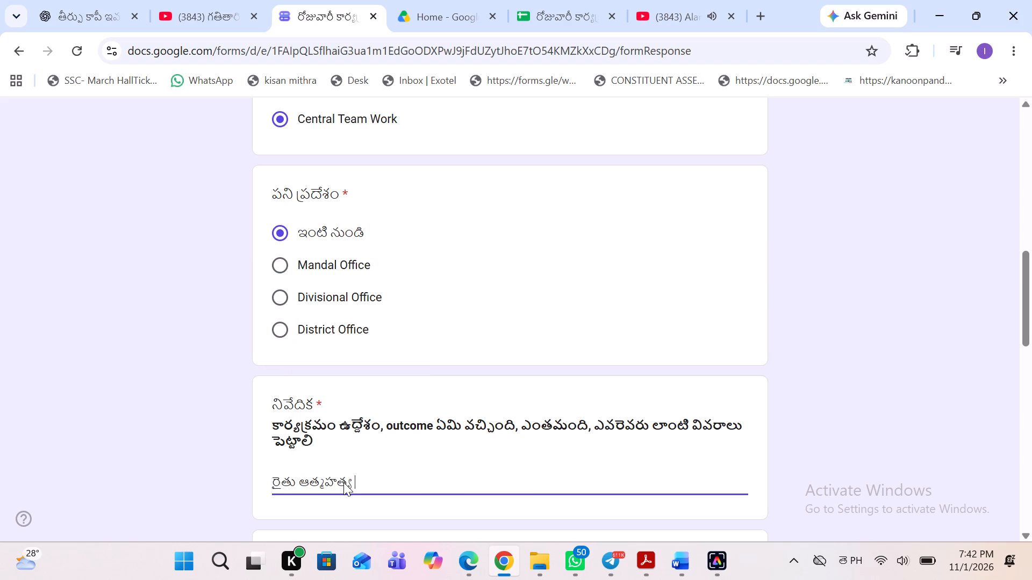
pyautogui.write('chesukunna vaari kortu kesulanu')
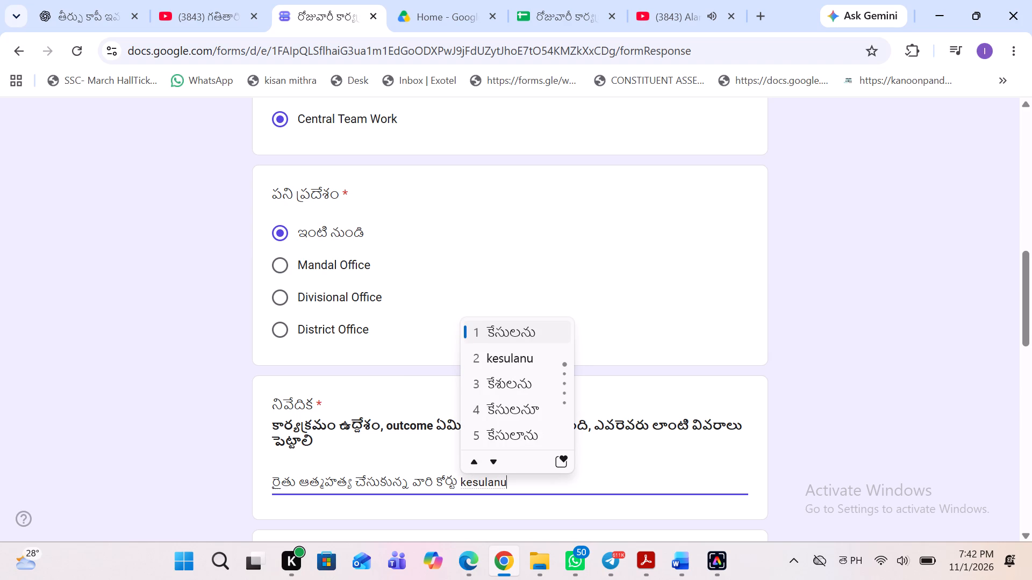
pyautogui.press('space')
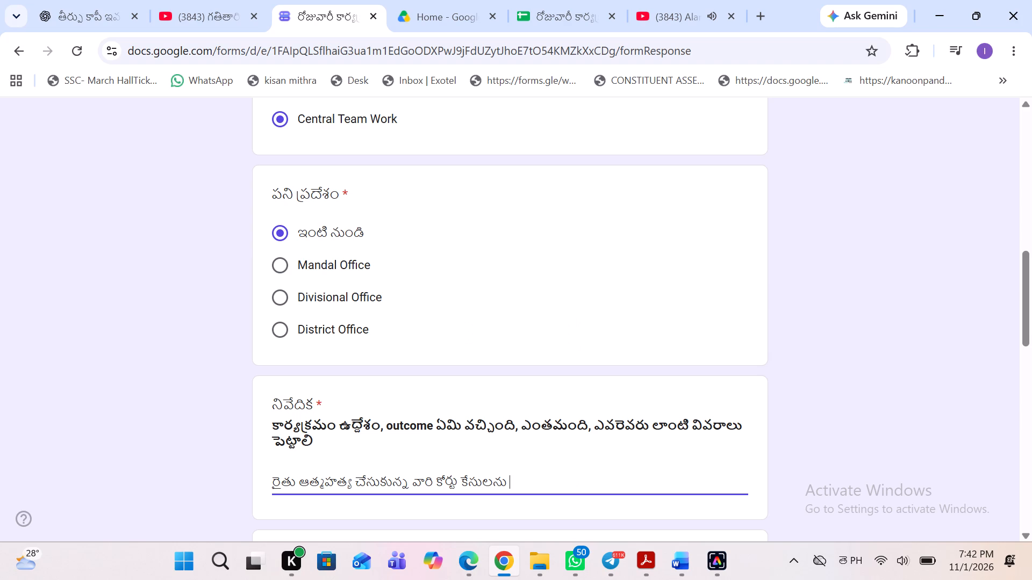
pyautogui.write('prabh')
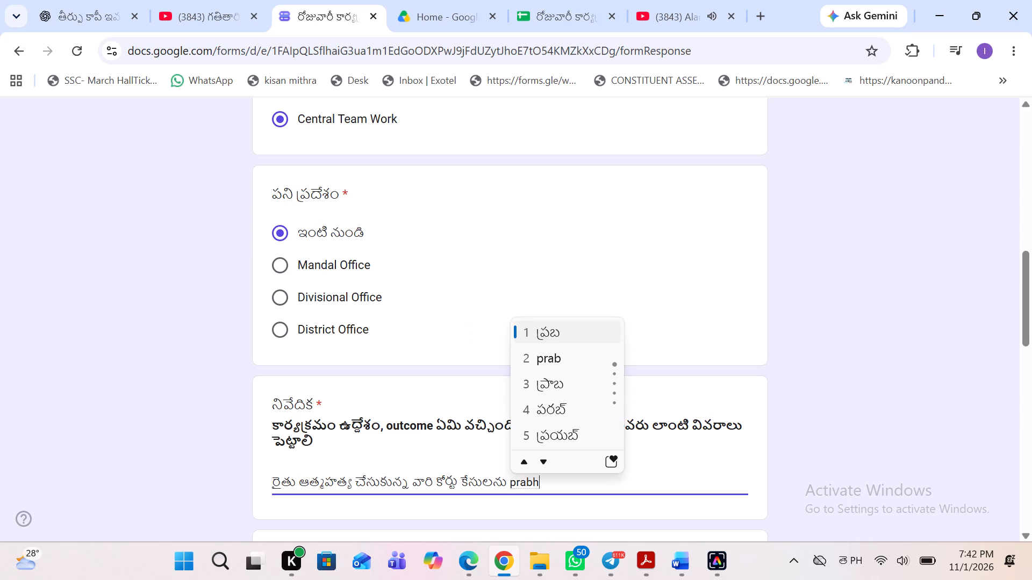
pyautogui.write('utva adikarala')
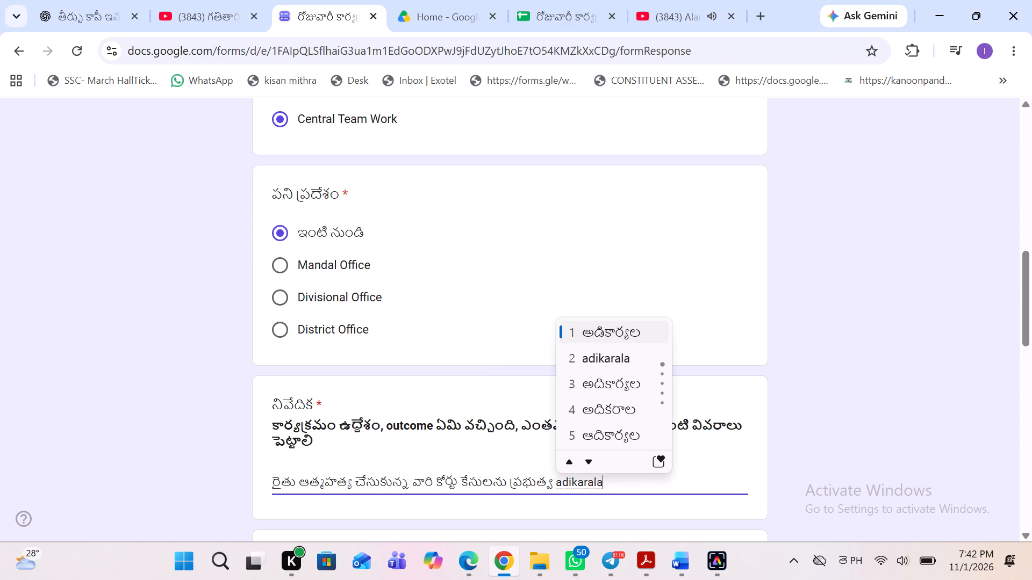
pyautogui.press('BackSpace')
pyautogui.press('BackSpace')
pyautogui.press('BackSpace')
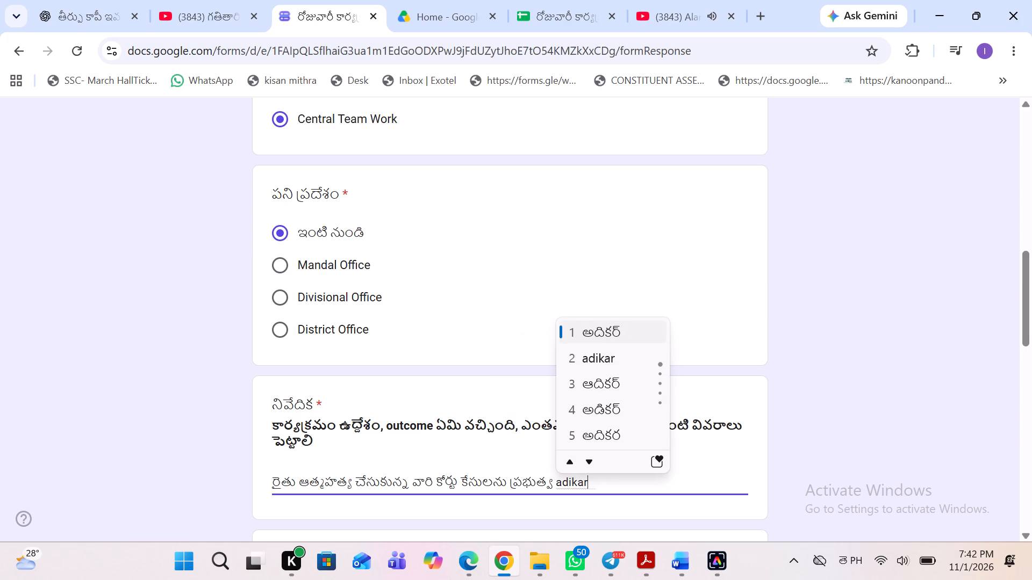
pyautogui.write('la')
pyautogui.press('space')
pyautogui.write('to paalo ap cheyadam')
pyautogui.press('space')
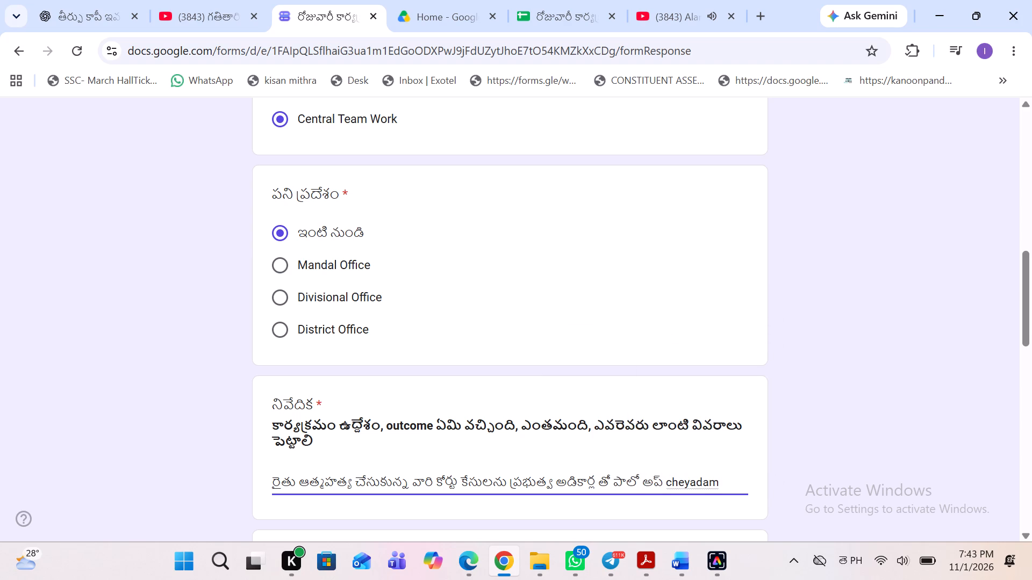
pyautogui.write('jarigindi')
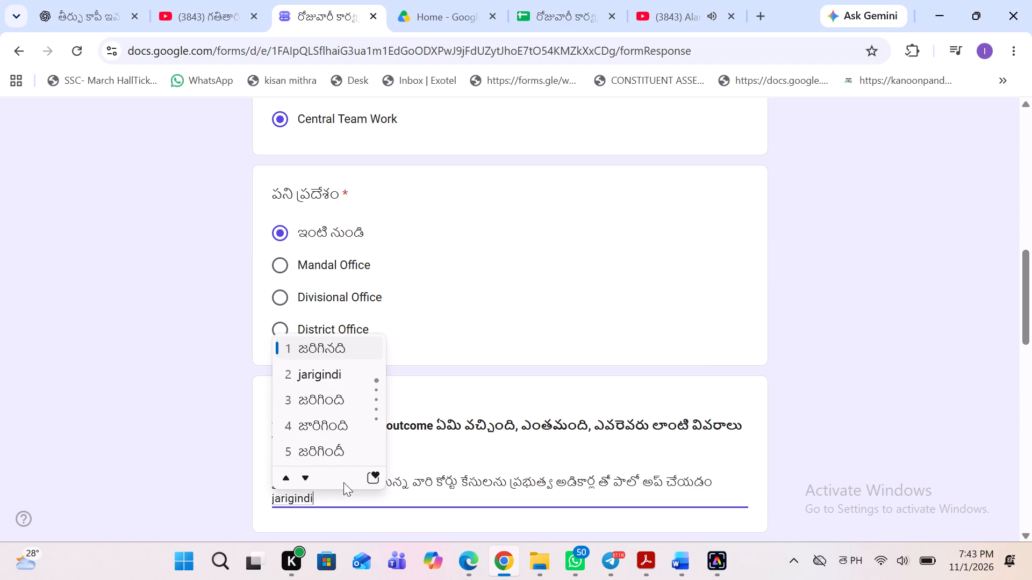
pyautogui.press('space')
pyautogui.press('BackSpace')
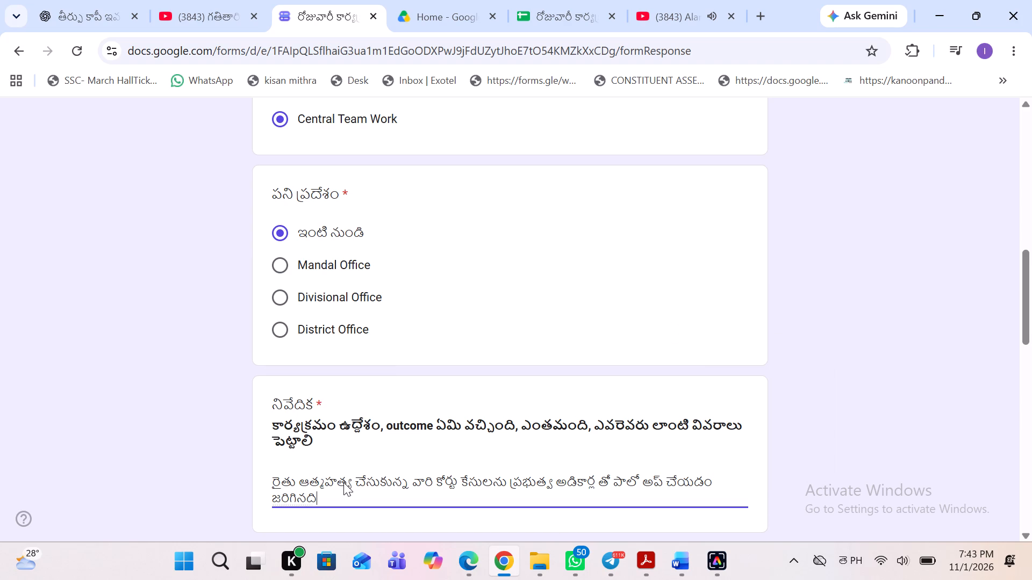
# Continue the నివేదిక answer with a full stop and the district names "వరంగల్ ,హన్మకొండ , కరీంనగర్".
pyautogui.write('. warangal')
pyautogui.press('space')
pyautogui.write(',hnamkonda')
pyautogui.press('BackSpace')
pyautogui.press('BackSpace')
pyautogui.press('BackSpace')
pyautogui.press('BackSpace')
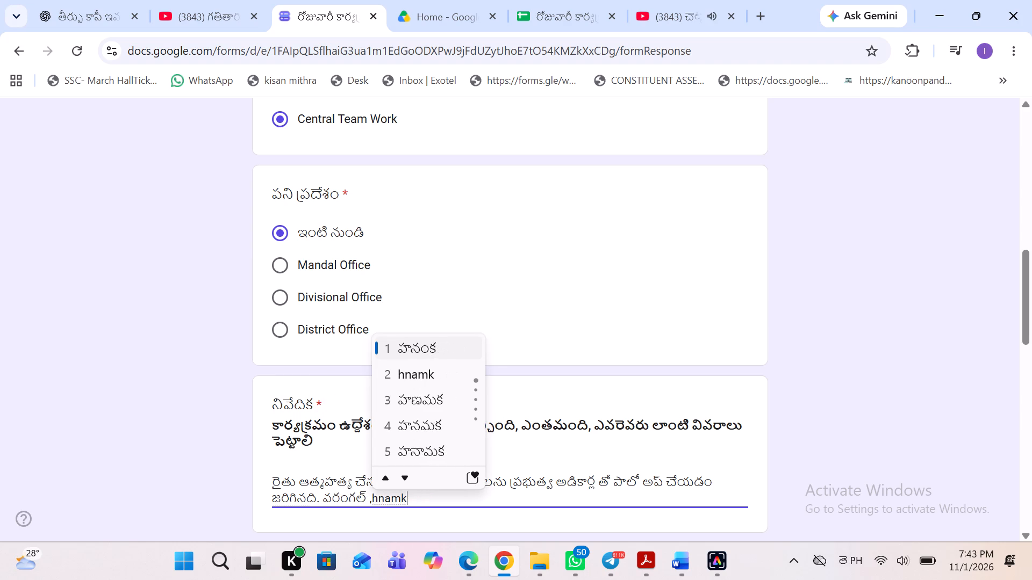
pyautogui.press('BackSpace')
pyautogui.press('BackSpace')
pyautogui.press('BackSpace')
pyautogui.write('ma')
pyautogui.write('konda')
pyautogui.press('space')
pyautogui.write(', karimnagar')
pyautogui.press('space')
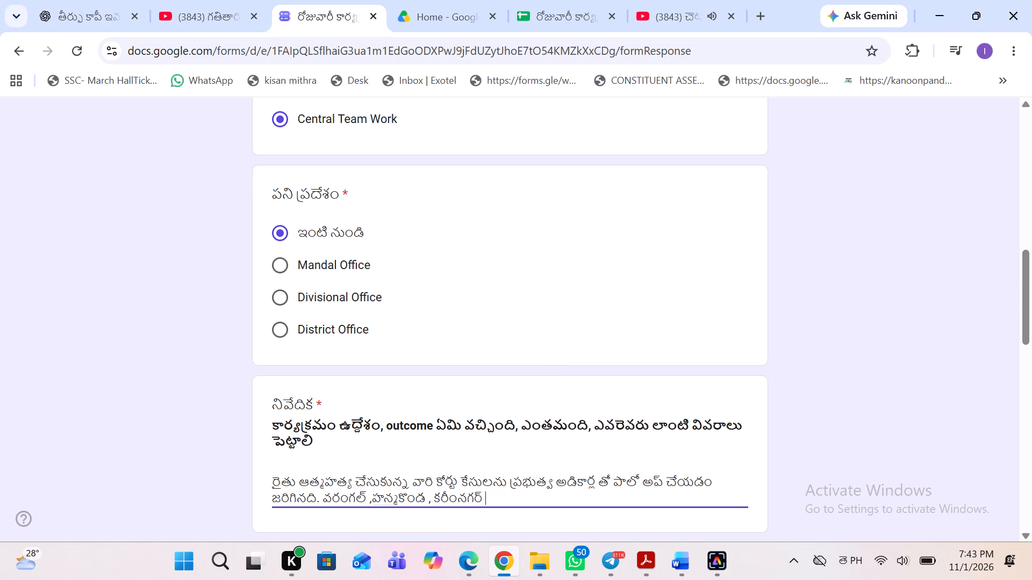
# Complete the నివేదిక answer by adding ", మంచిర్యాల , మహబూబాబాద్ జిల్లాల వారిని ." after కరీంనగర్.
pyautogui.write(', manchiryal')
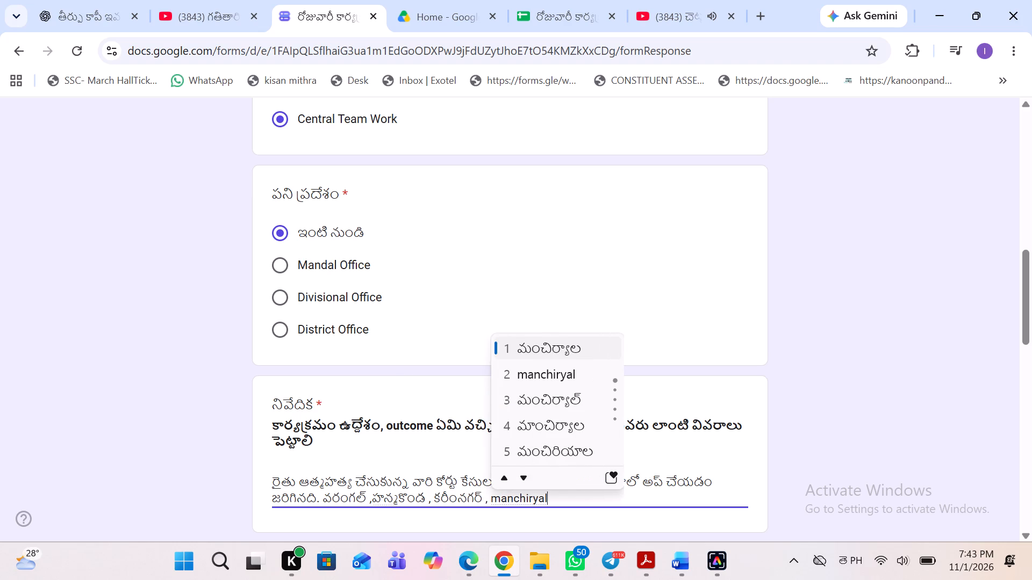
pyautogui.press('space')
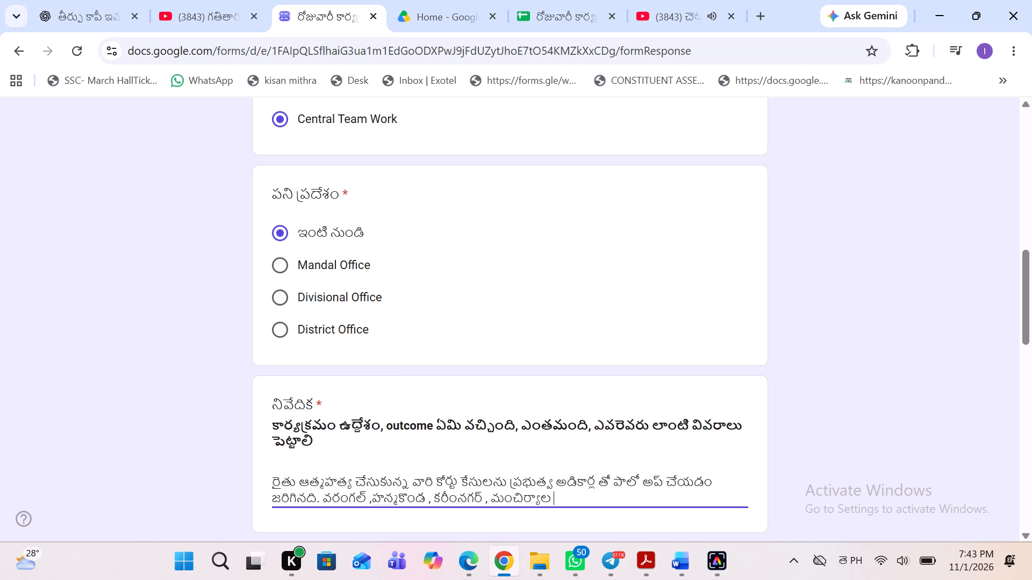
pyautogui.write(',')
pyautogui.press('space')
pyautogui.write('ma')
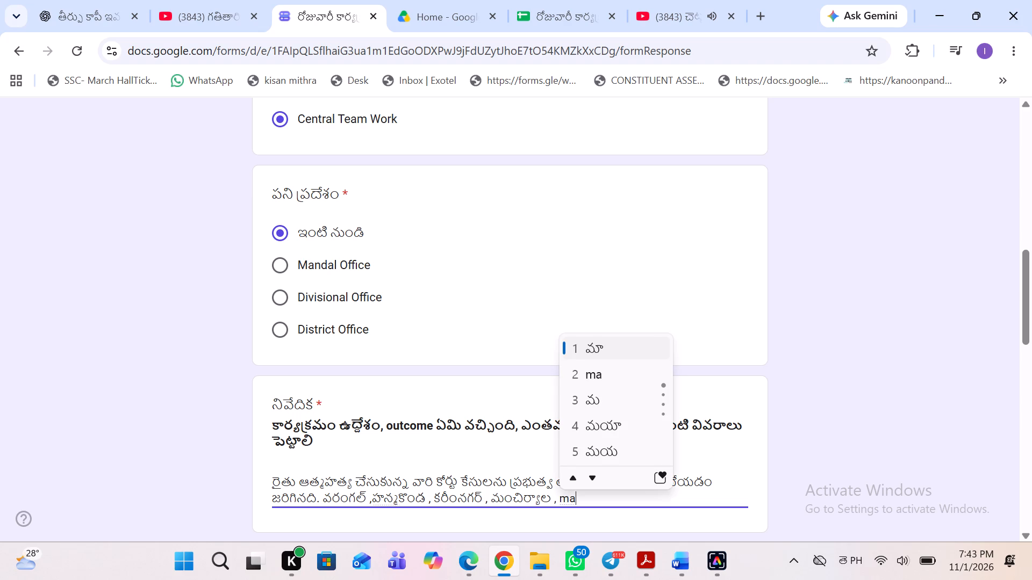
pyautogui.write('habubabad')
pyautogui.press('space')
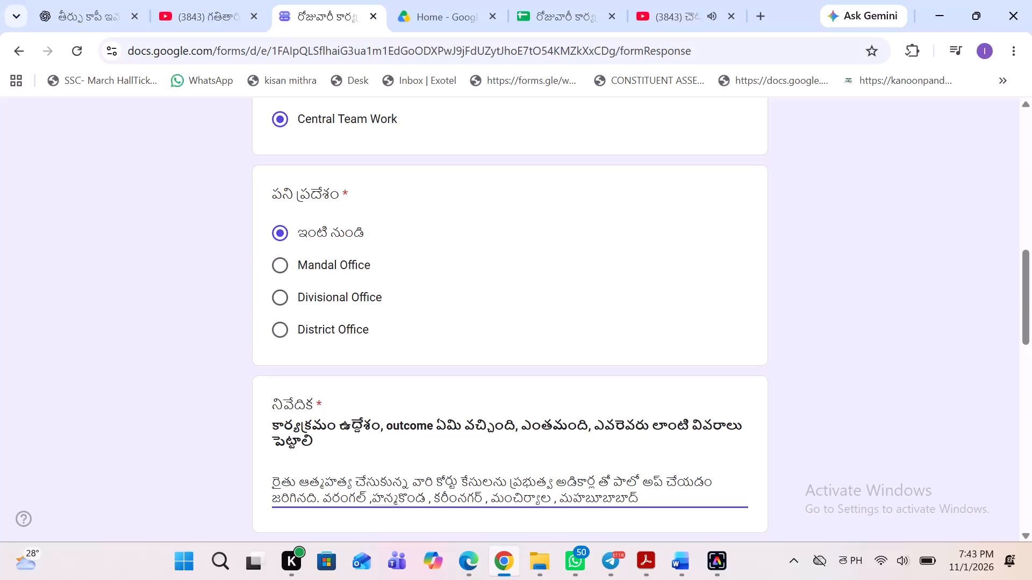
pyautogui.write('jillal')
pyautogui.press('space')
pyautogui.write('vaarini')
pyautogui.press('space')
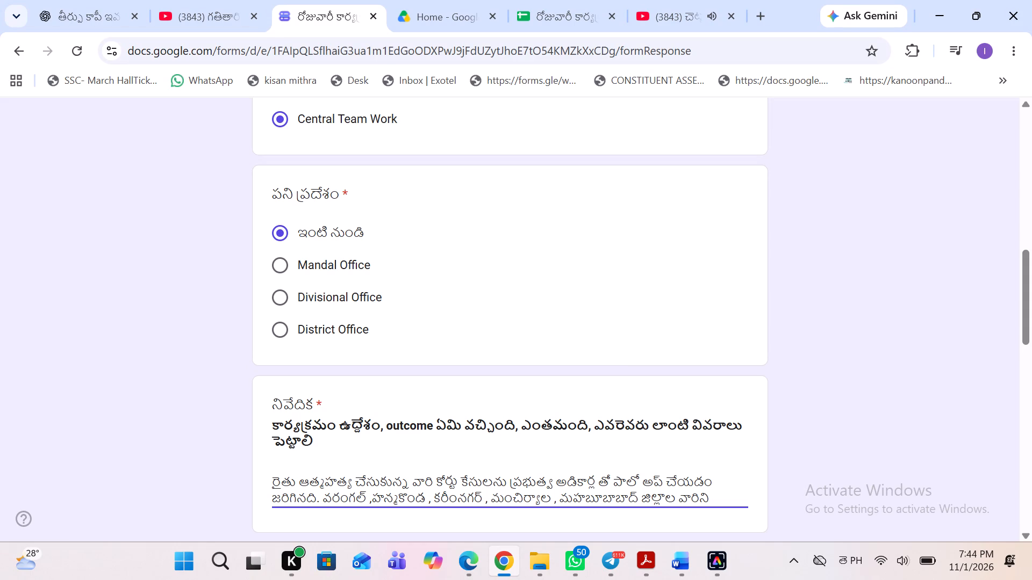
pyautogui.write('.')
pyautogui.press('space')
# Choose 2 Hours as the time the work took.
pyautogui.scroll(-4, 475, 422)
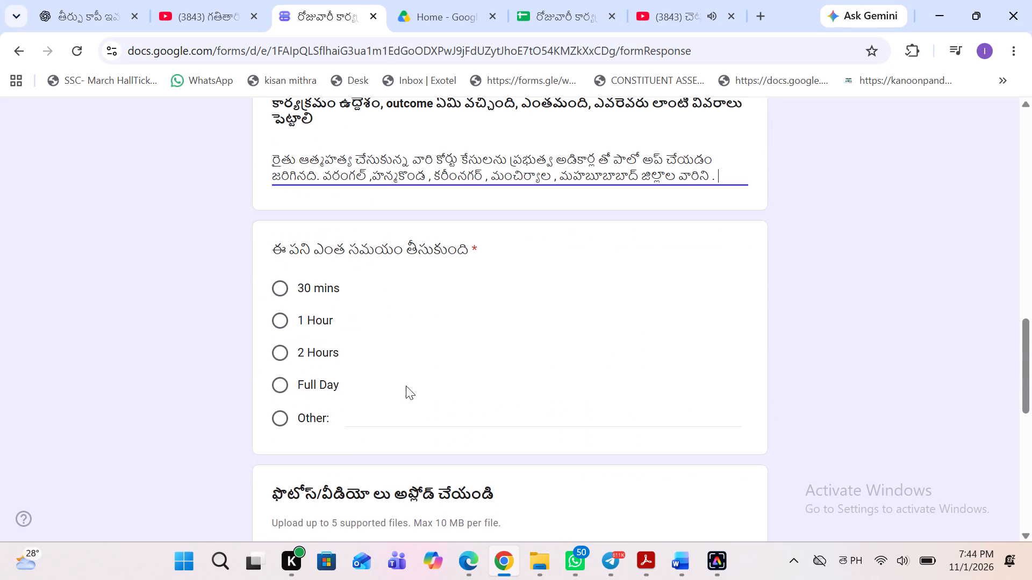
pyautogui.click(276, 347)
# Enter "పాలో అప్ చేయాలి" as the తదుపరి కార్యాచరణ answer and submit the response.
pyautogui.scroll(-3, 312, 377)
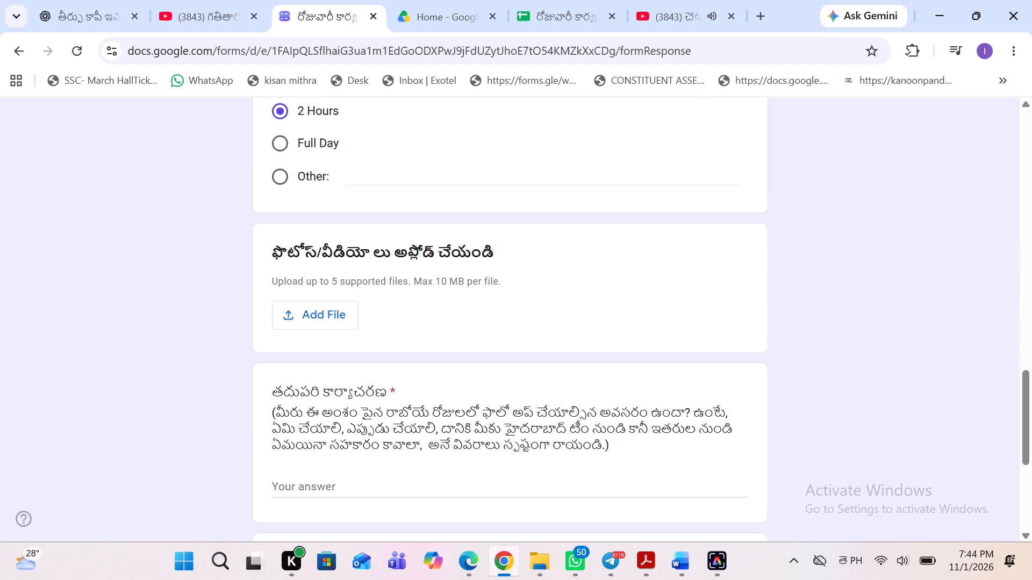
pyautogui.click(344, 487)
pyautogui.write('paalo ap cheyali')
pyautogui.press('space')
pyautogui.scroll(-4, 489, 90)
pyautogui.scroll(-4, 335, 343)
pyautogui.click(359, 384)
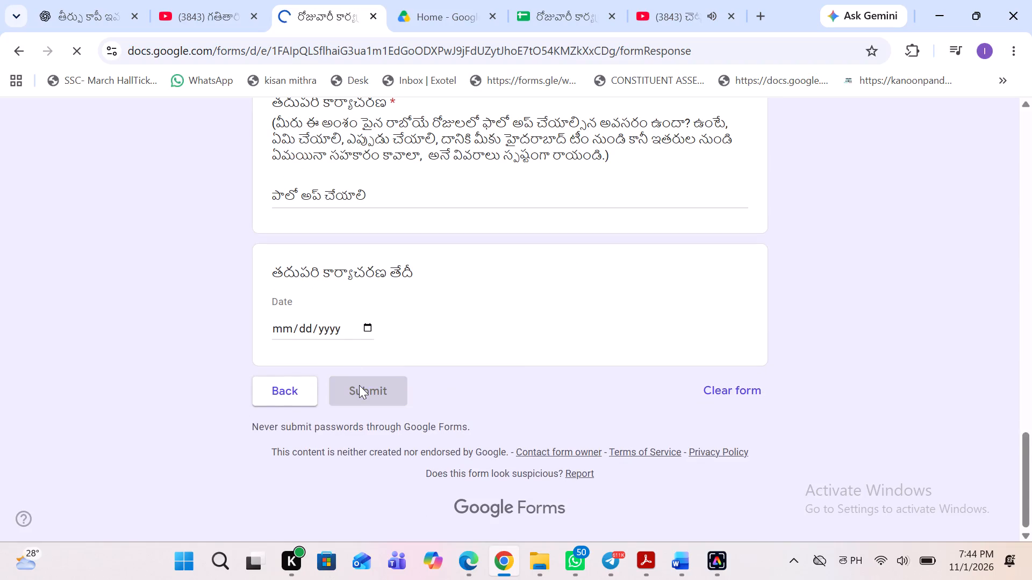
# Start another form response, select the listed పేరు option and set the తేదీ answer to 10/27/2026.
pyautogui.click(349, 230)
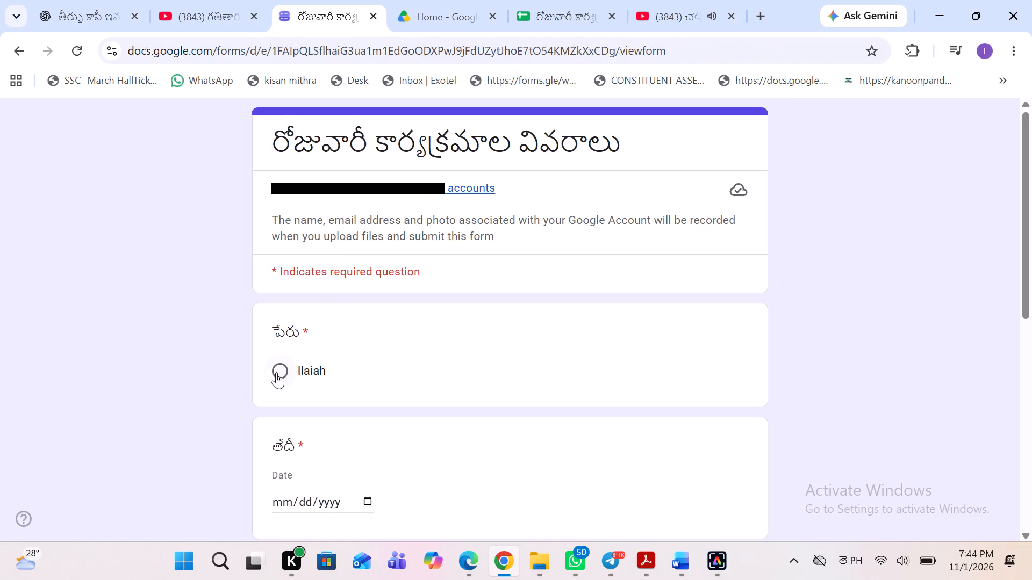
pyautogui.click(275, 368)
pyautogui.scroll(-2, 381, 420)
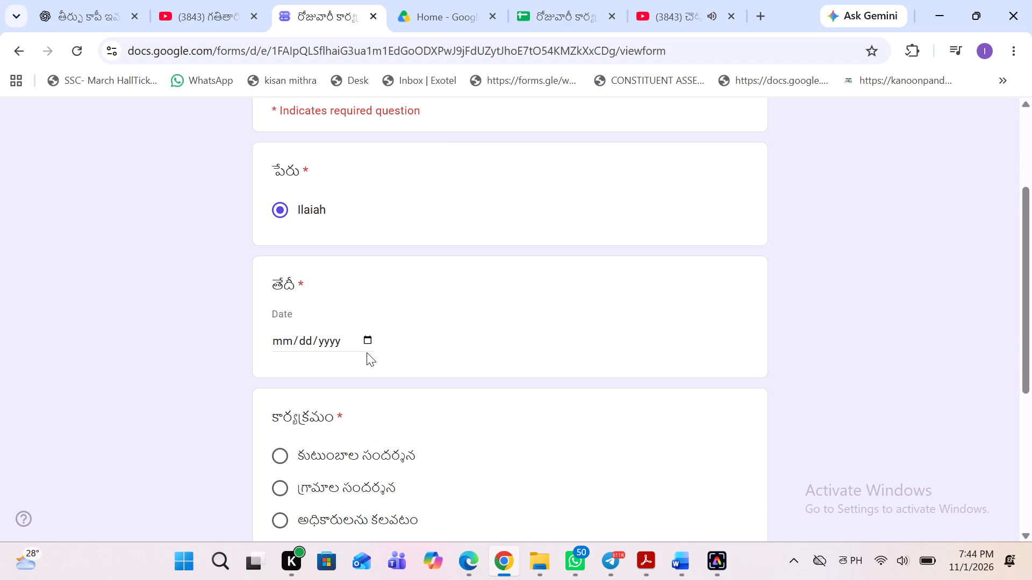
pyautogui.click(371, 343)
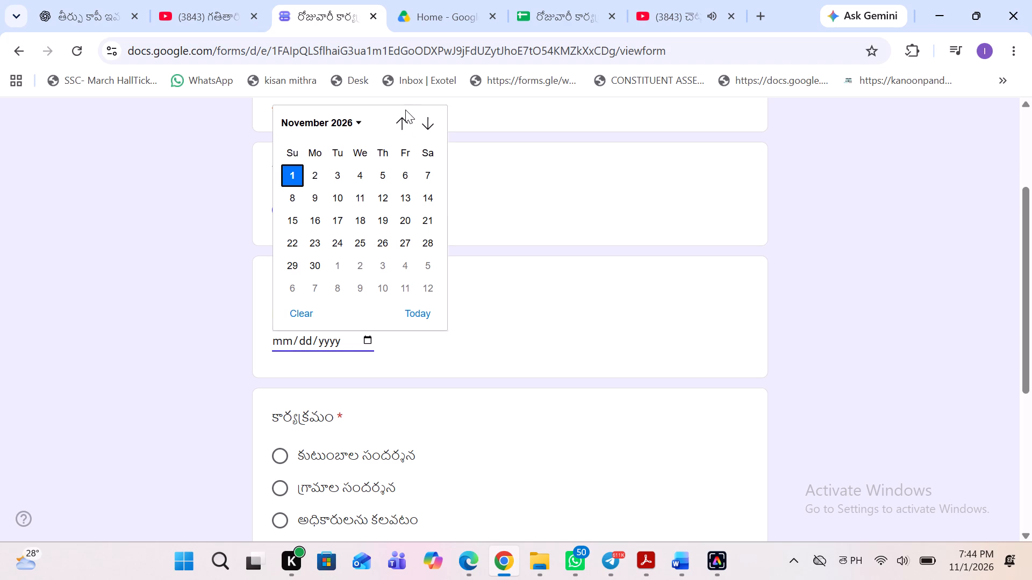
pyautogui.click(402, 119)
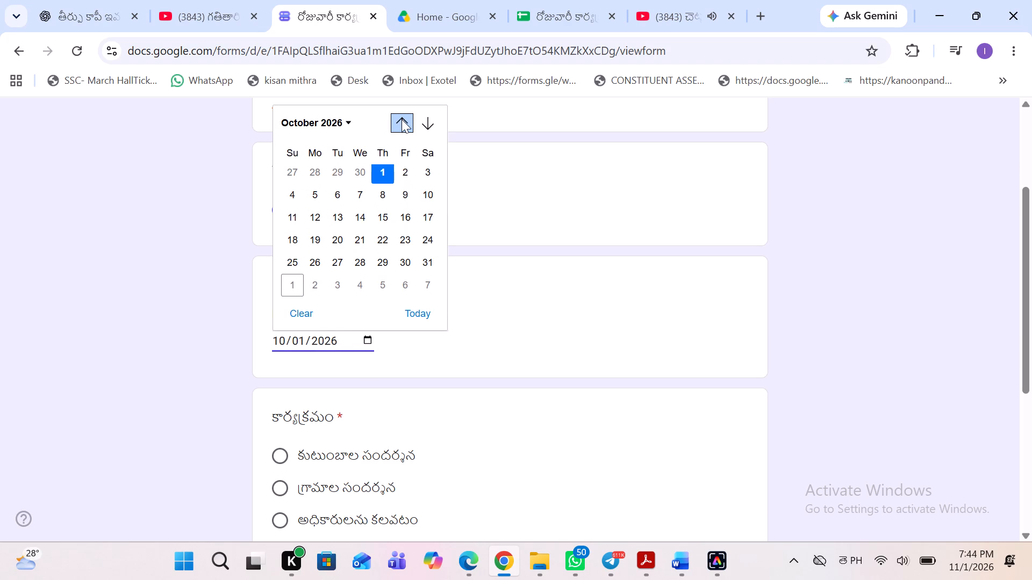
pyautogui.click(334, 262)
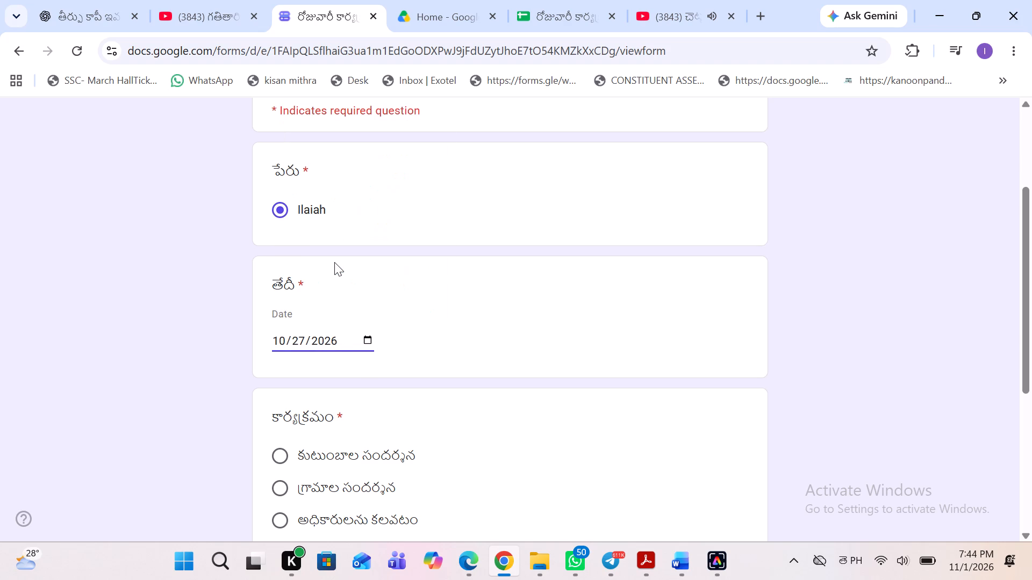
# Choose డాక్యుమెంటేషన్ as the కార్యక్రమం and continue to the following form section.
pyautogui.scroll(-2, 361, 430)
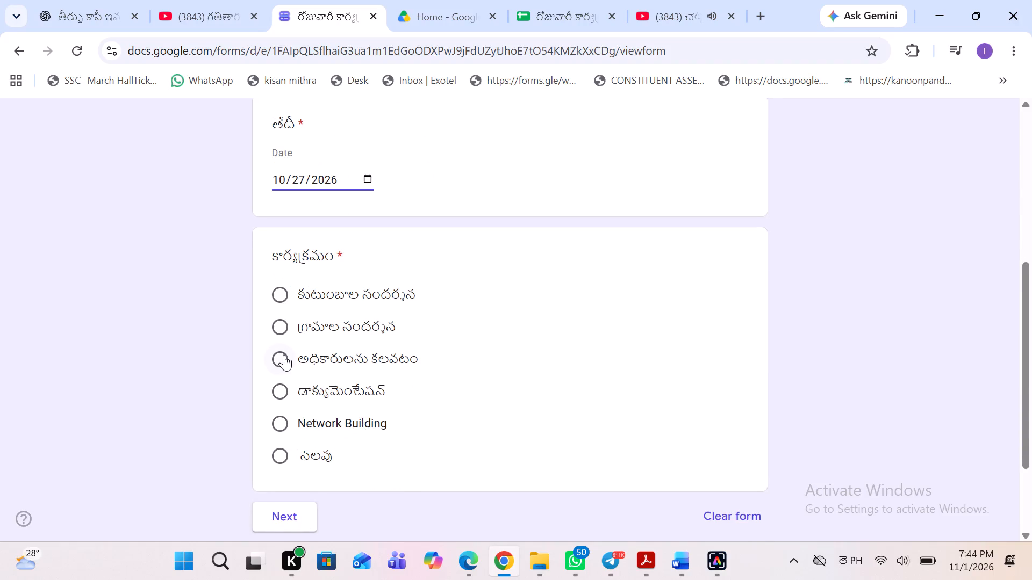
pyautogui.click(280, 398)
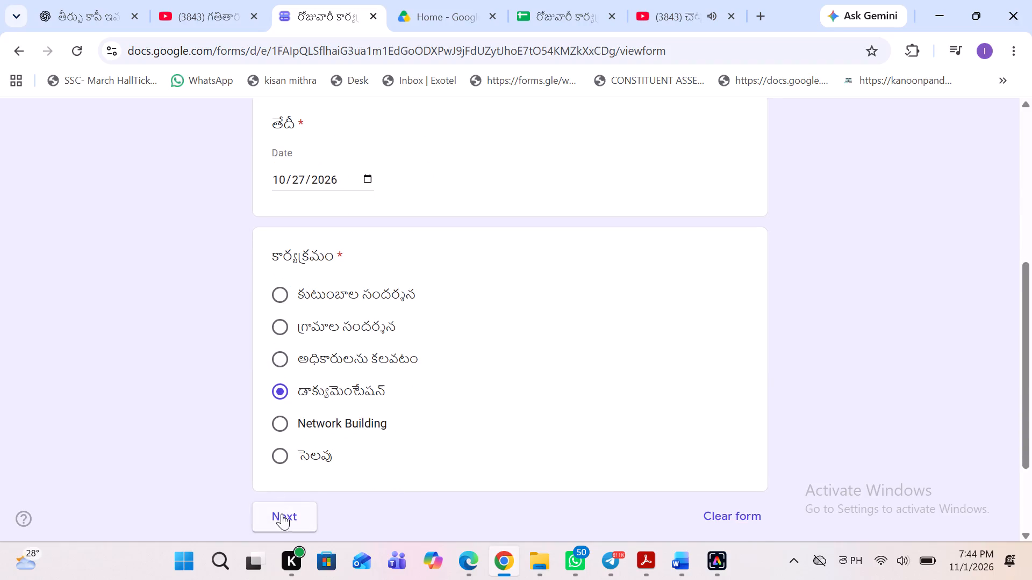
pyautogui.click(282, 514)
# Choose వార్తా పత్రికలు - రైతు ఆత్మహత్యలు as the topic and ఇంటి నుండి as the work location.
pyautogui.scroll(-2, 428, 465)
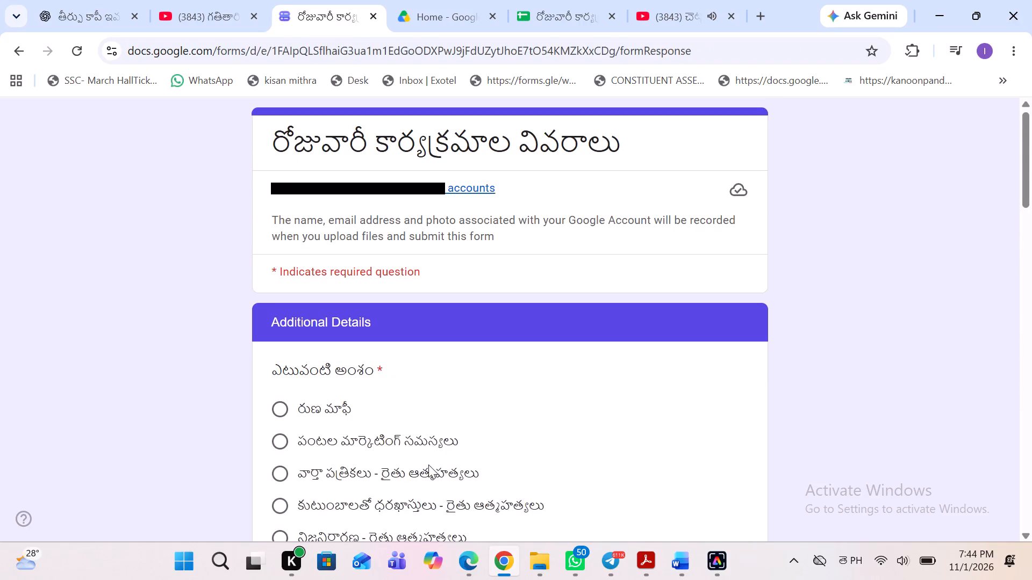
pyautogui.scroll(-2, 428, 465)
pyautogui.click(279, 313)
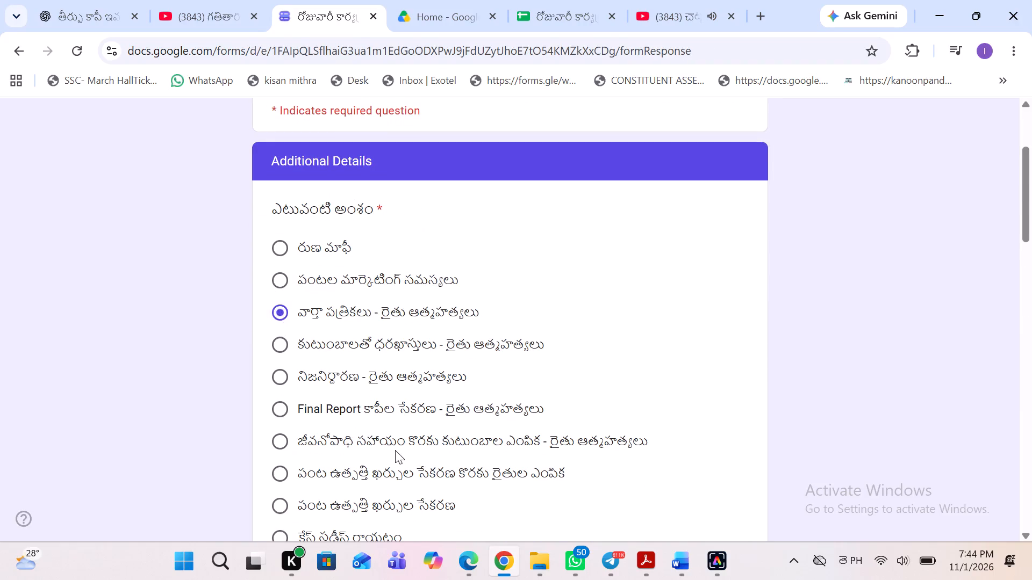
pyautogui.scroll(-3, 396, 452)
pyautogui.click(284, 474)
# Enter "రైతు ఆత్మహత్యల గురించి న్యూస్ పేపర్ చూడడం జరిగినది." as the నివేదిక answer.
pyautogui.scroll(-2, 504, 434)
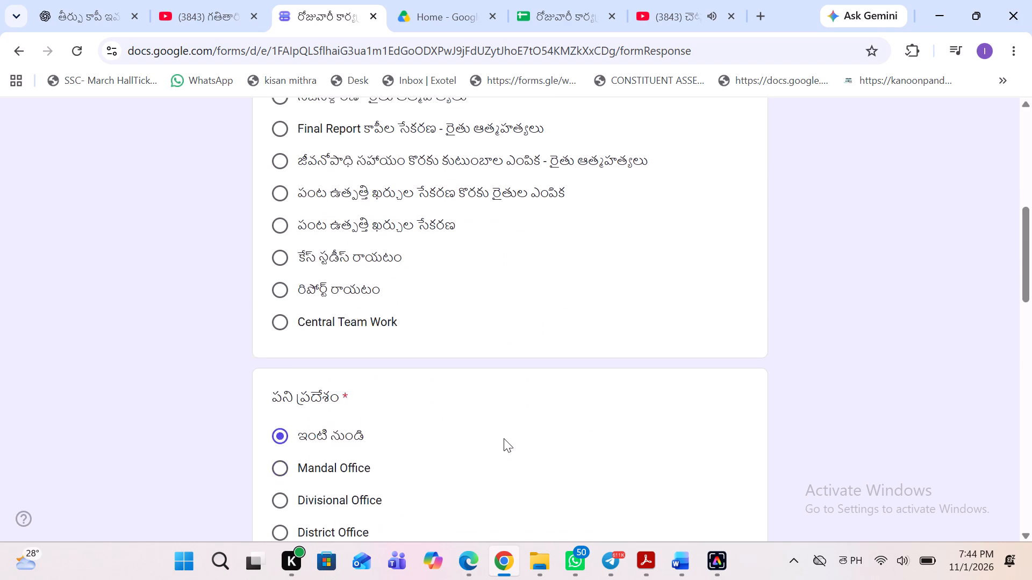
pyautogui.scroll(-2, 504, 438)
pyautogui.click(361, 401)
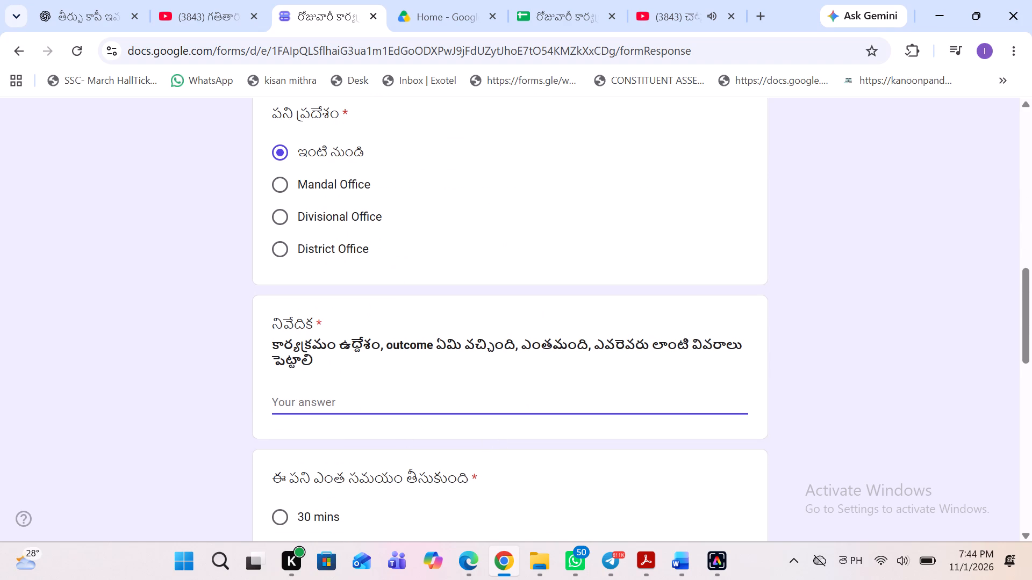
pyautogui.write('raitu atmahtya')
pyautogui.write('la gurinchi')
pyautogui.press('space')
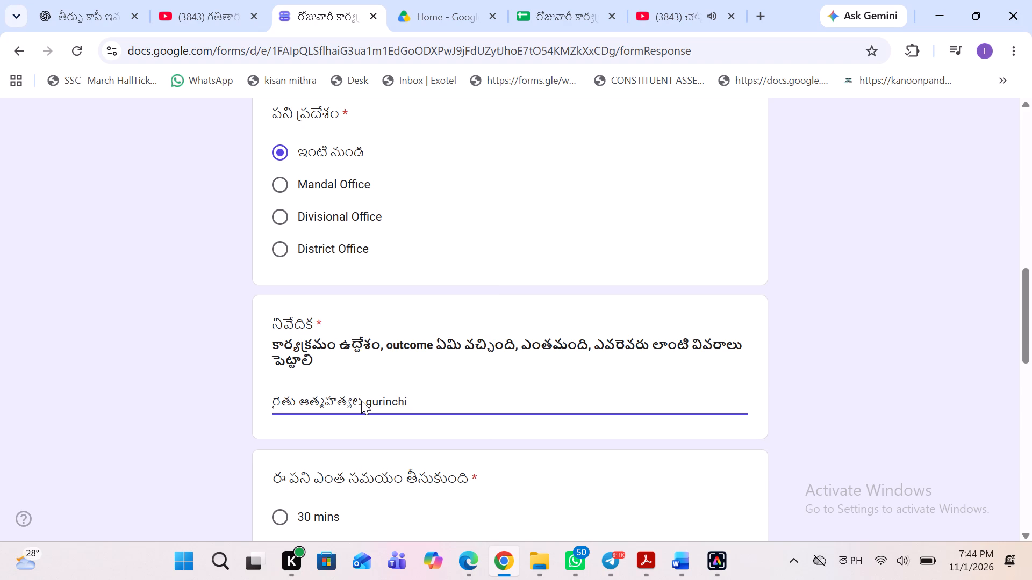
pyautogui.write('news pepar chudadam jarigindi')
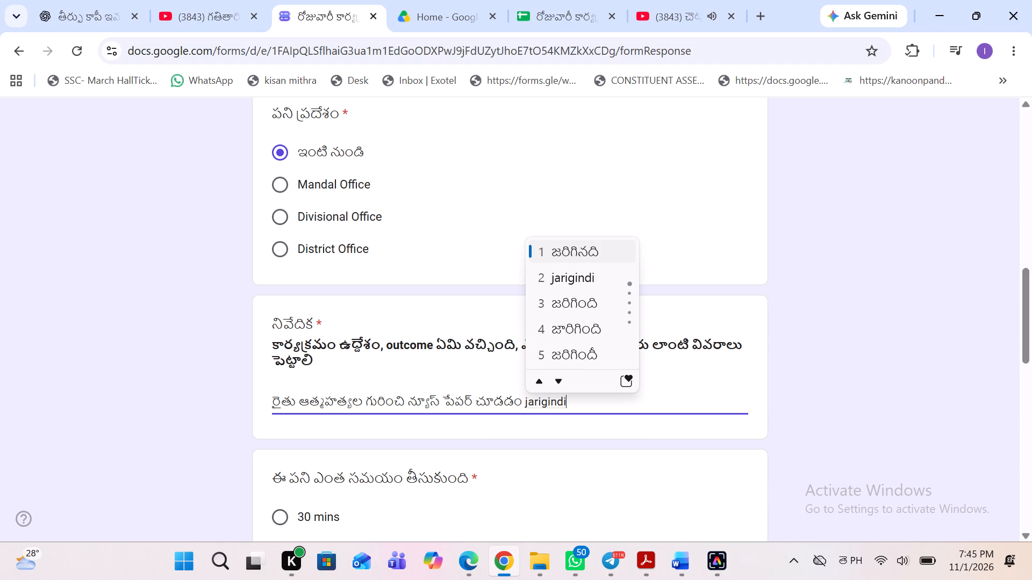
pyautogui.press('space')
pyautogui.press('BackSpace')
pyautogui.write('.')
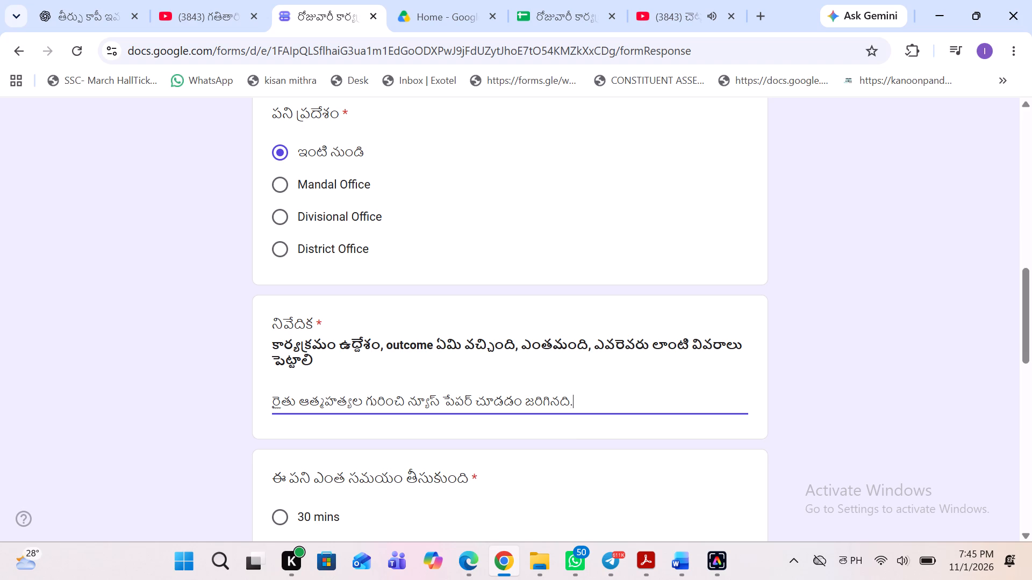
pyautogui.press('space')
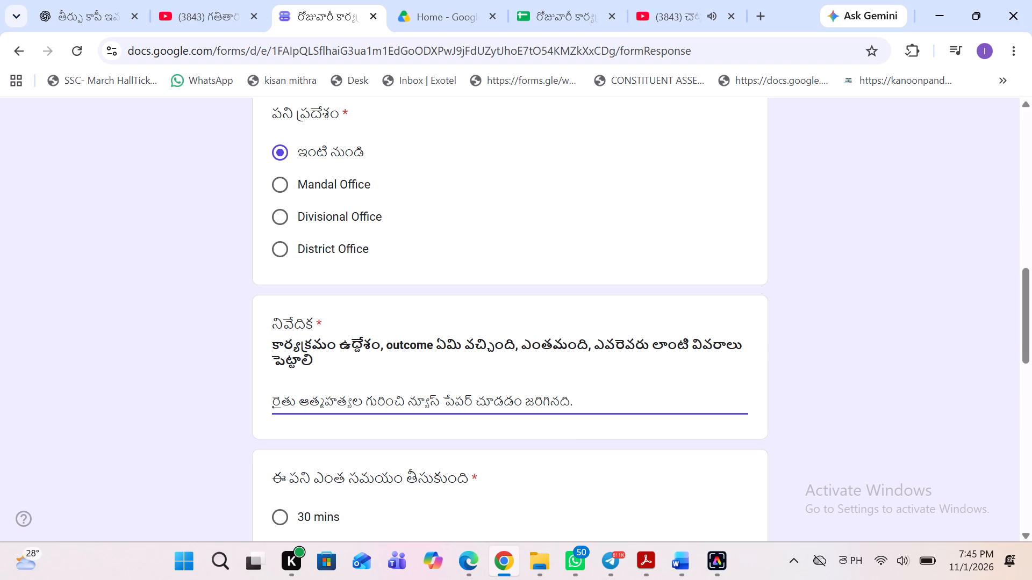
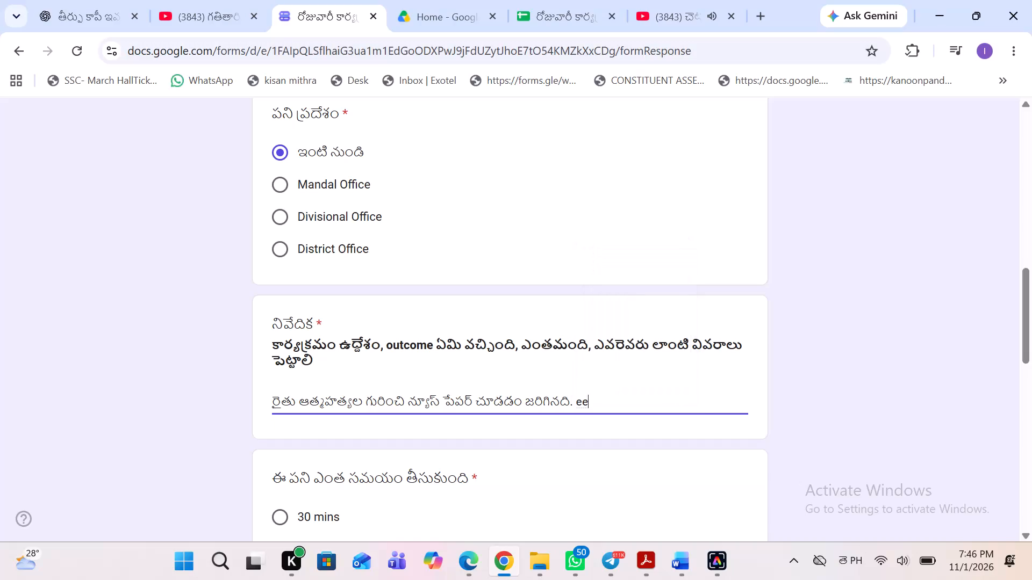
# Complete the నివేదిక answer with the sentence "ఈ రోజు రైతు ఆత్మహత్యలు కనిపించ లేదు.".
pyautogui.write('oju raitu atmahtyalu kanipincha')
pyautogui.press('space')
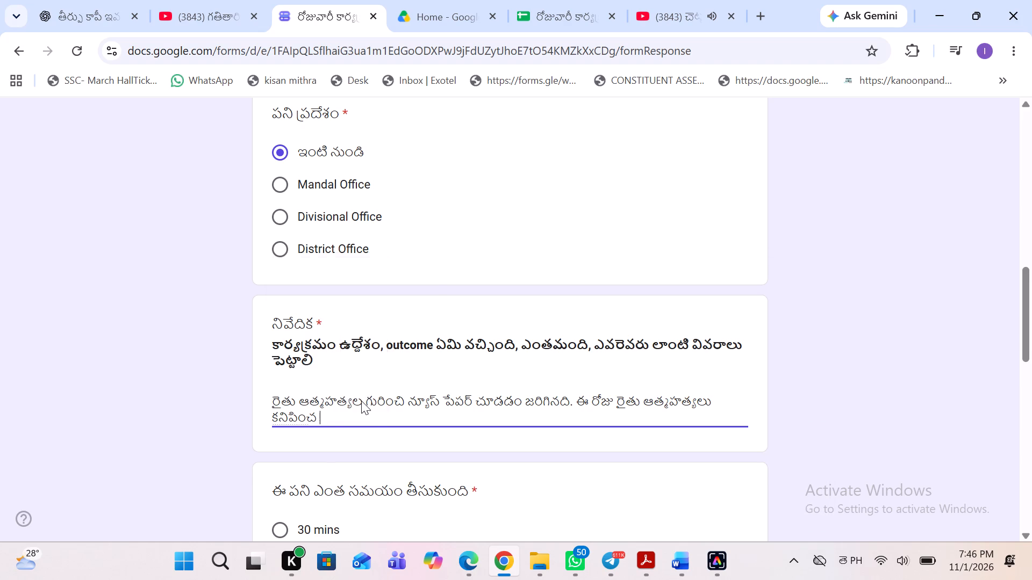
pyautogui.write('ledu')
pyautogui.press('space')
pyautogui.press('BackSpace')
pyautogui.write('.')
pyautogui.press('space')
# Enter 5 as the Other answer for how long the work took.
pyautogui.scroll(-3, 409, 305)
pyautogui.click(373, 424)
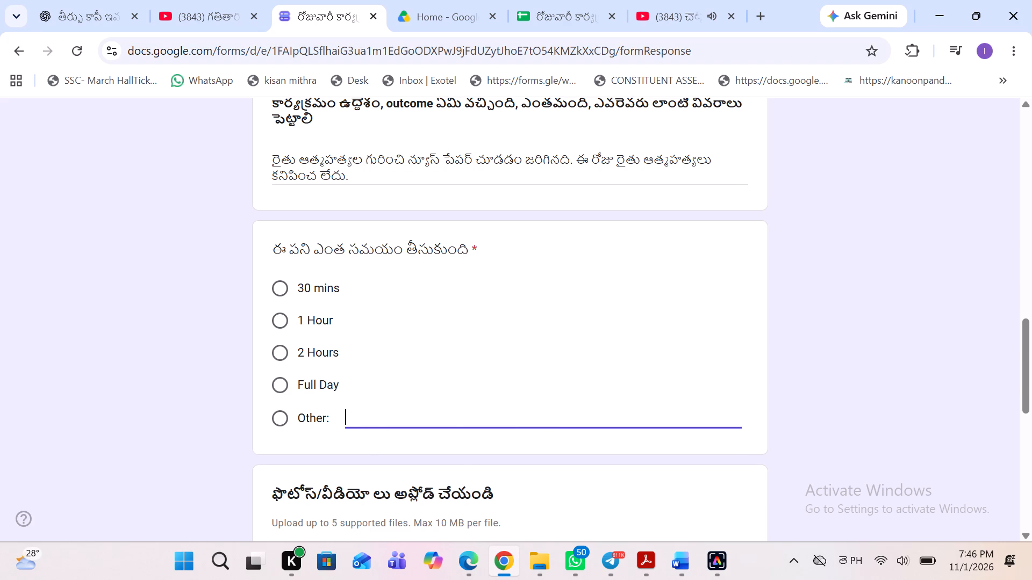
pyautogui.press('5')
pyautogui.press('space')
# Enter "పాలో అప్ లేదు" as the తదుపరి కార్యాచరణ answer and submit the form response.
pyautogui.scroll(-4, 372, 424)
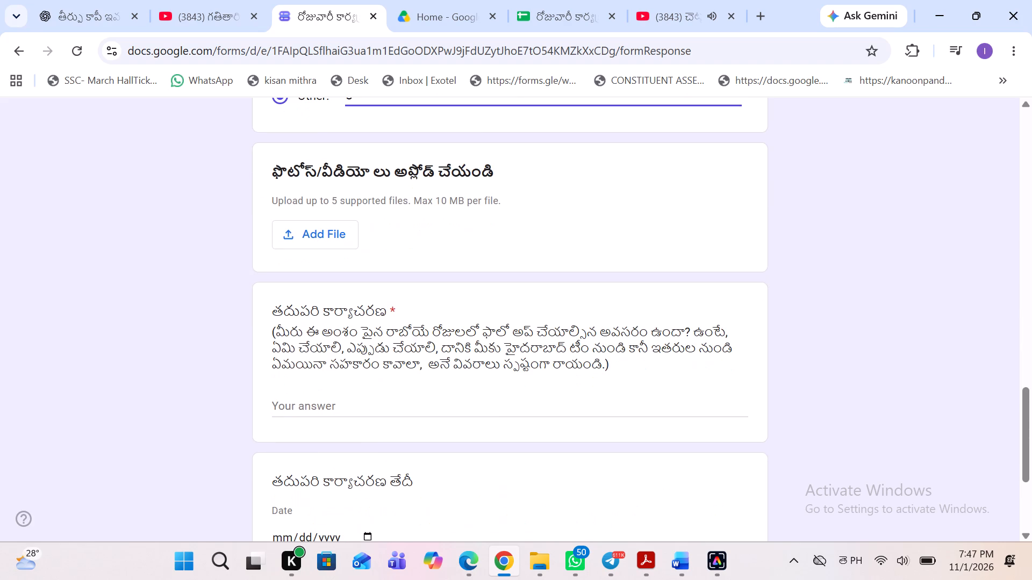
pyautogui.click(361, 405)
pyautogui.write('paalo ap ledu')
pyautogui.press('space')
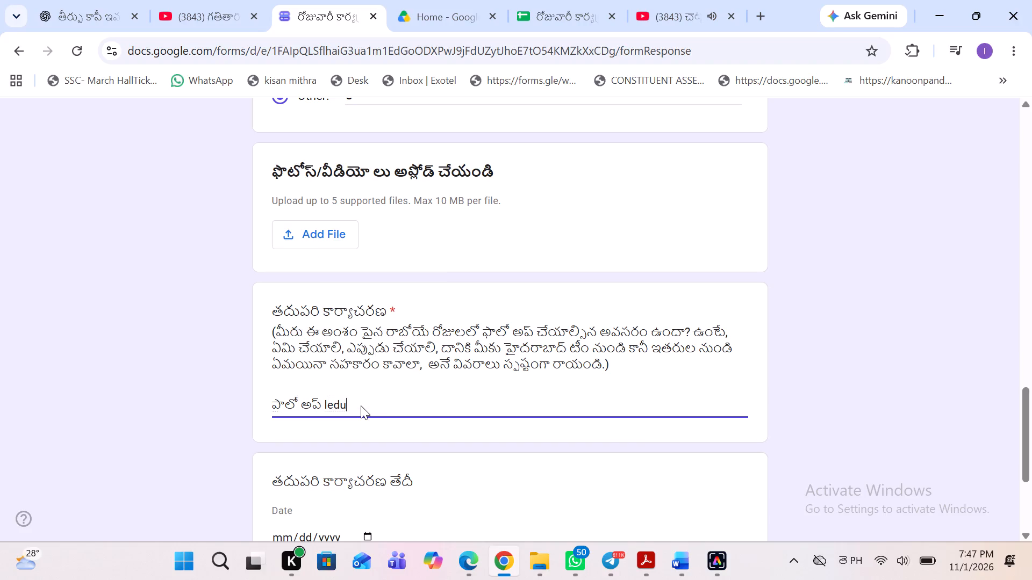
pyautogui.scroll(-4, 364, 242)
pyautogui.click(362, 390)
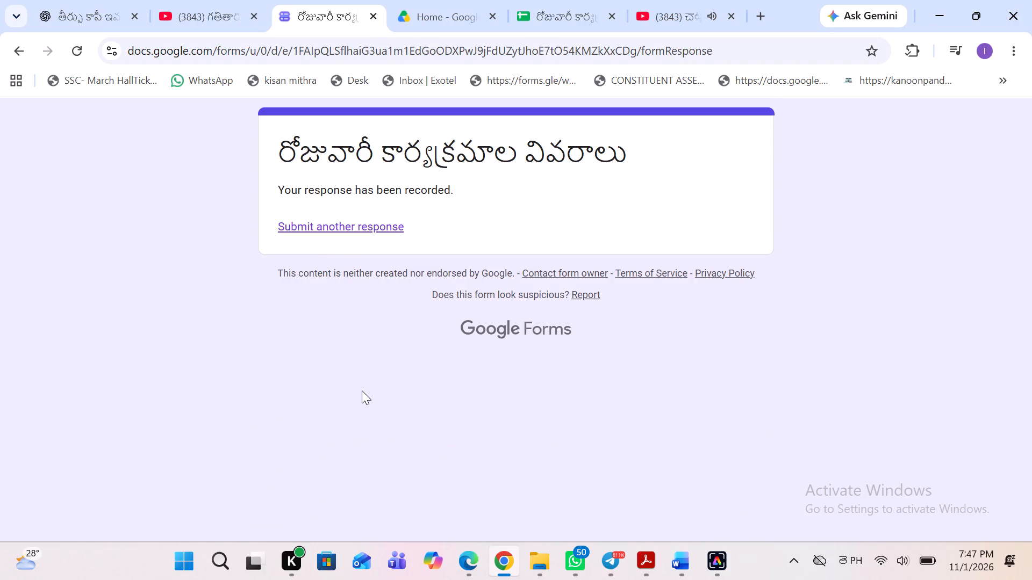
# Start another form response, check the last rows of the responses sheet, then select the listed పేరు option and set తేదీ to 10/28/2026.
pyautogui.click(341, 223)
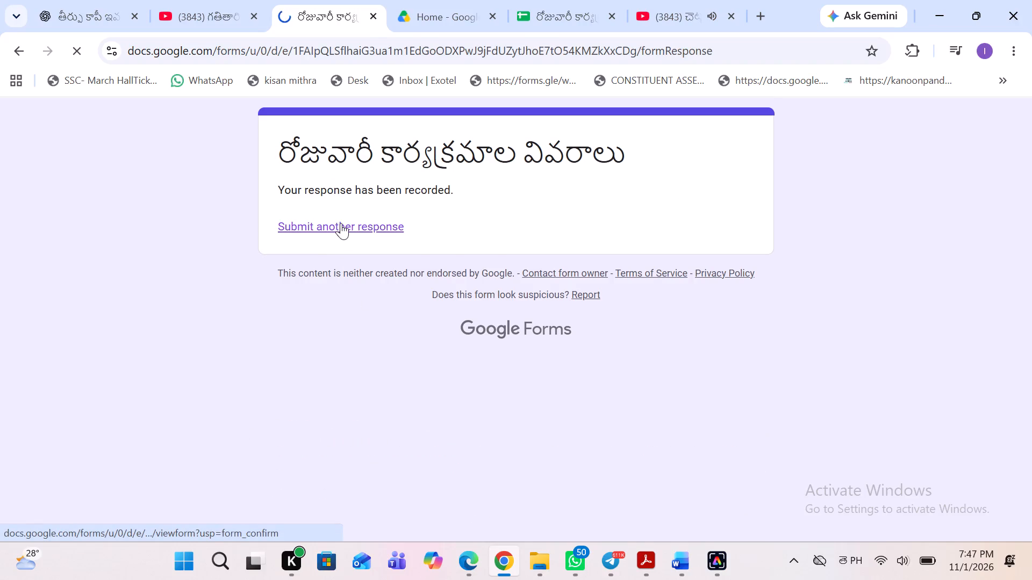
pyautogui.click(568, 16)
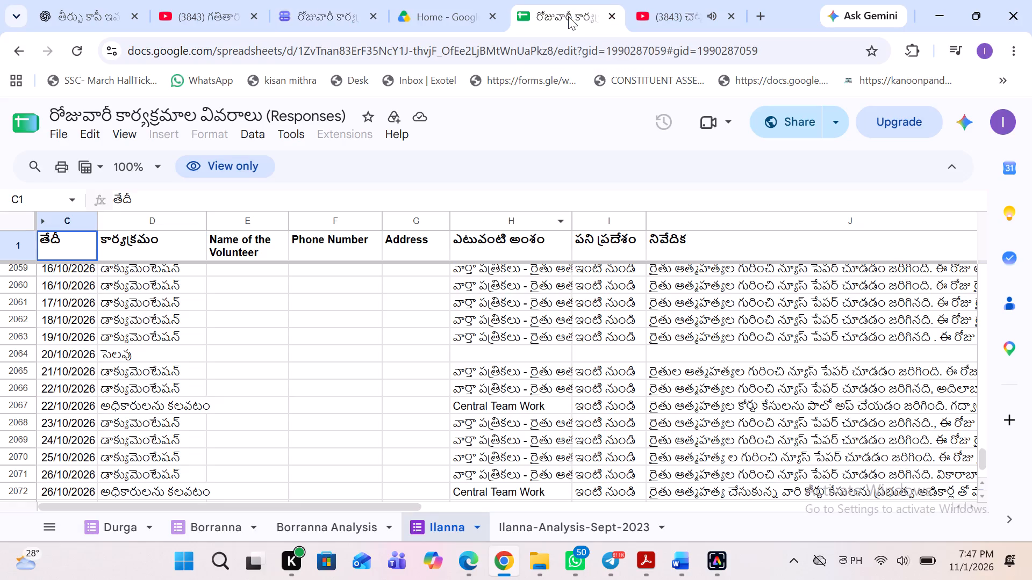
pyautogui.scroll(-2, 435, 395)
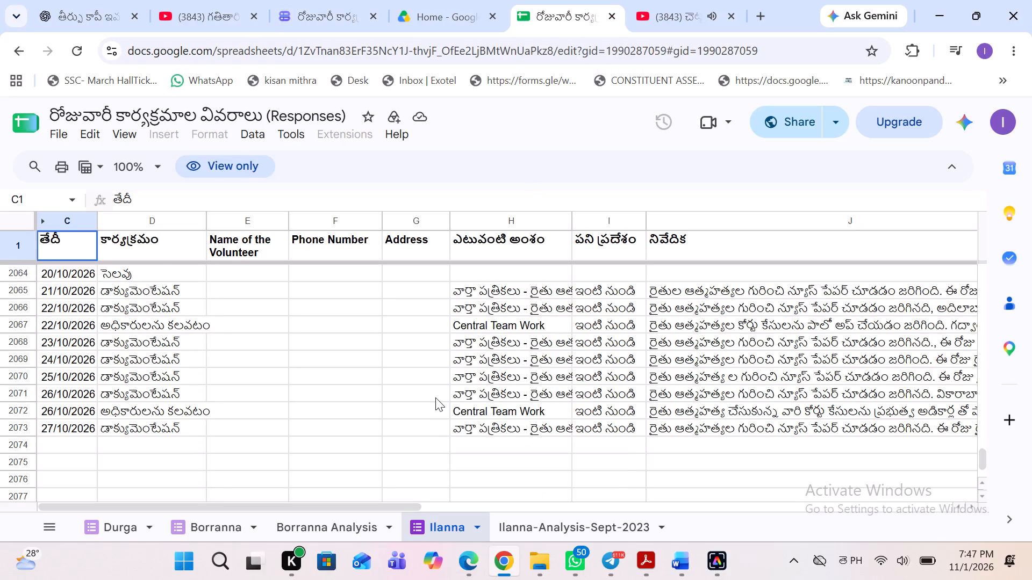
pyautogui.click(324, 13)
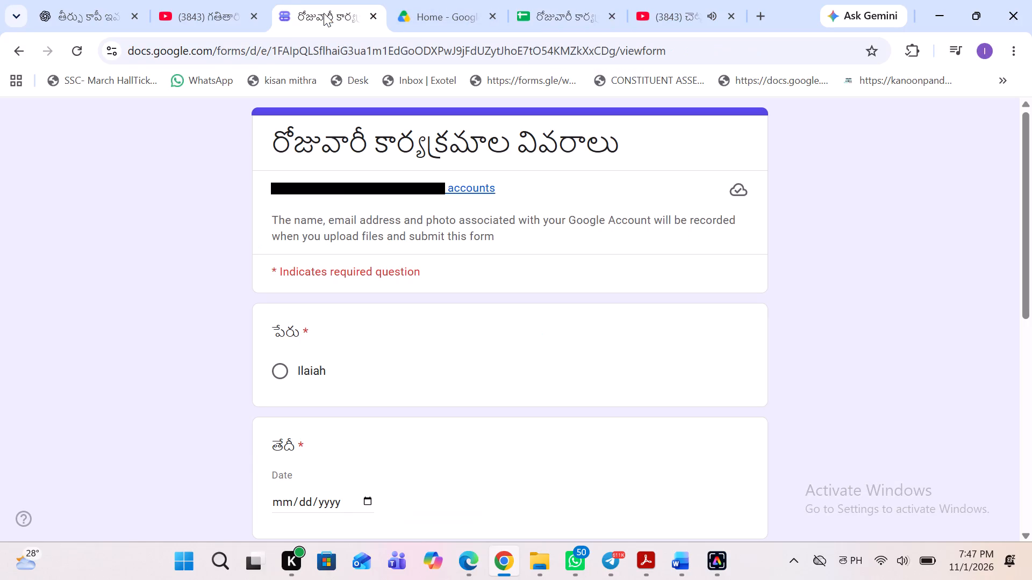
pyautogui.click(284, 367)
pyautogui.scroll(-2, 353, 381)
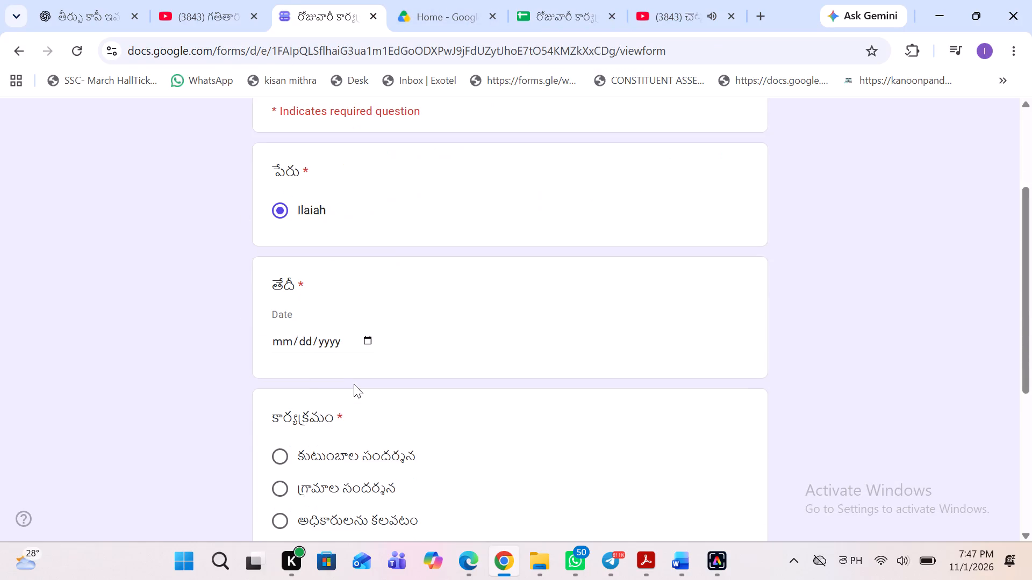
pyautogui.click(372, 338)
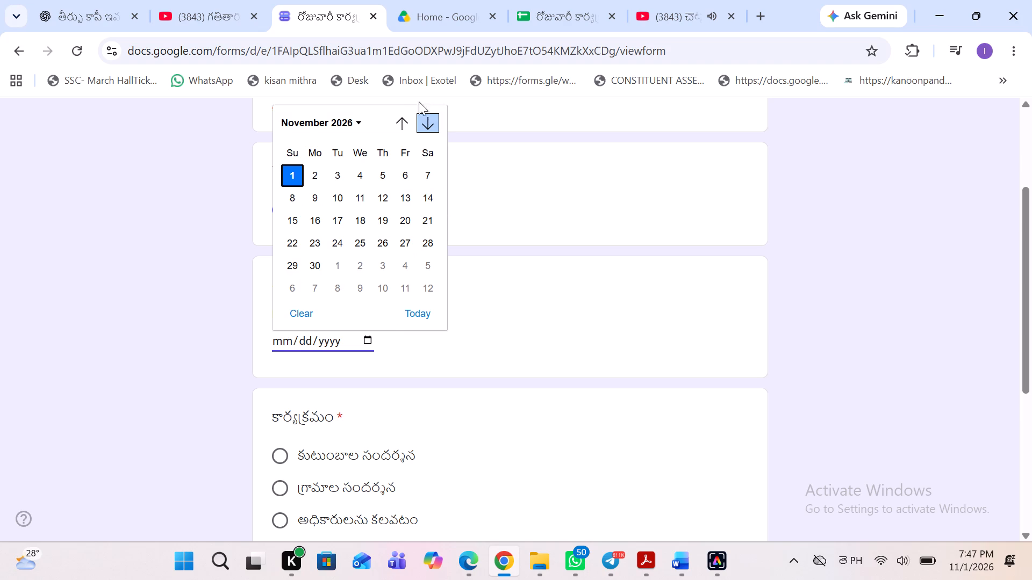
pyautogui.click(406, 113)
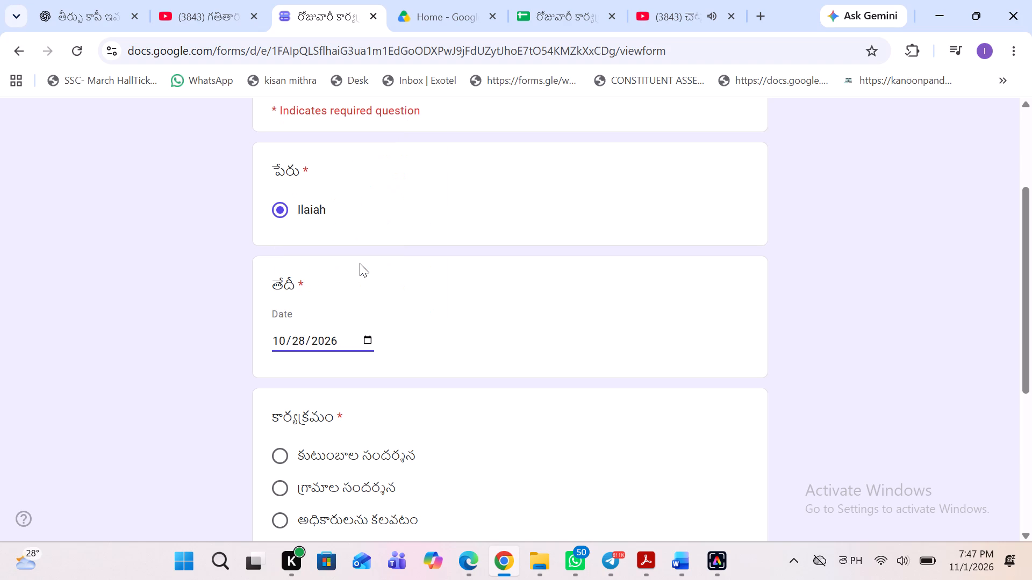
# Recheck the responses sheet, then choose డాక్యుమెంటేషన్ as the కార్యక్రమం and continue to the following form section.
pyautogui.click(576, 15)
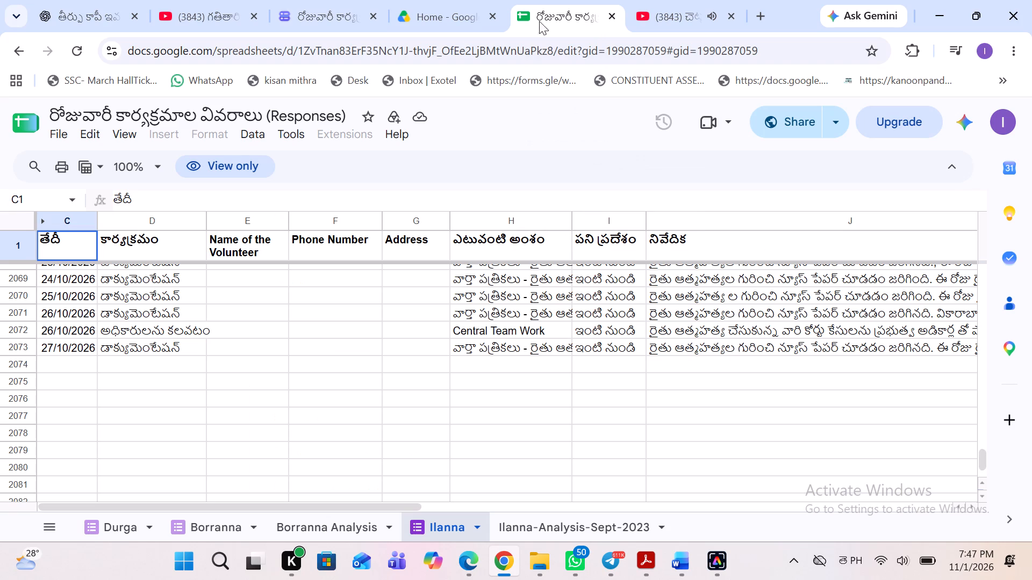
pyautogui.click(345, 18)
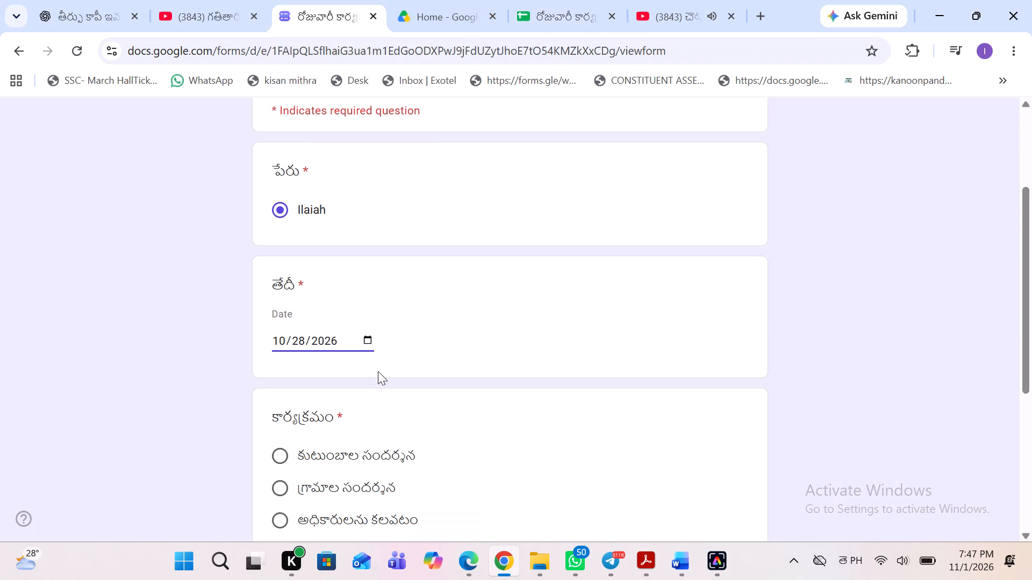
pyautogui.scroll(-2, 402, 372)
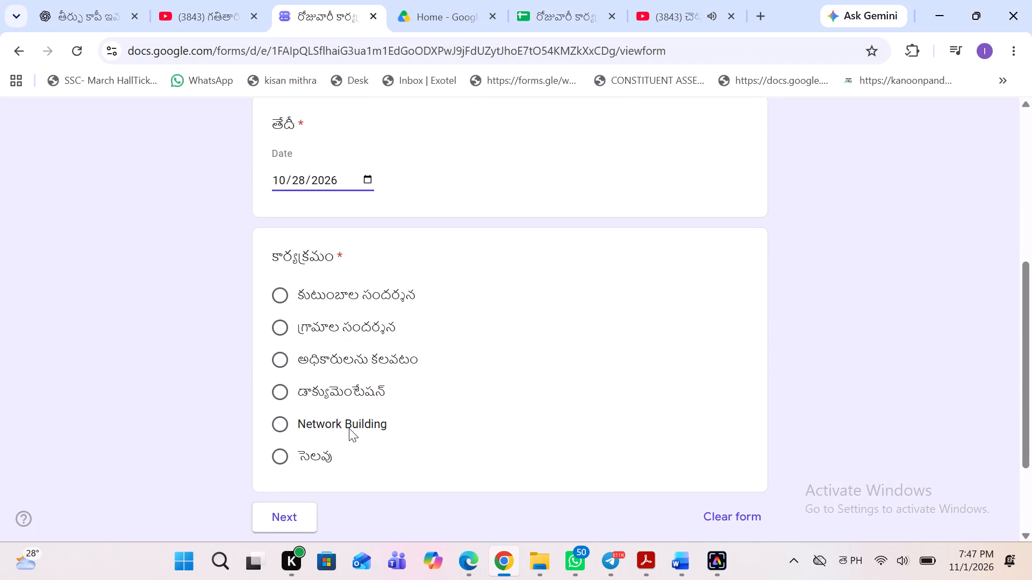
pyautogui.click(278, 383)
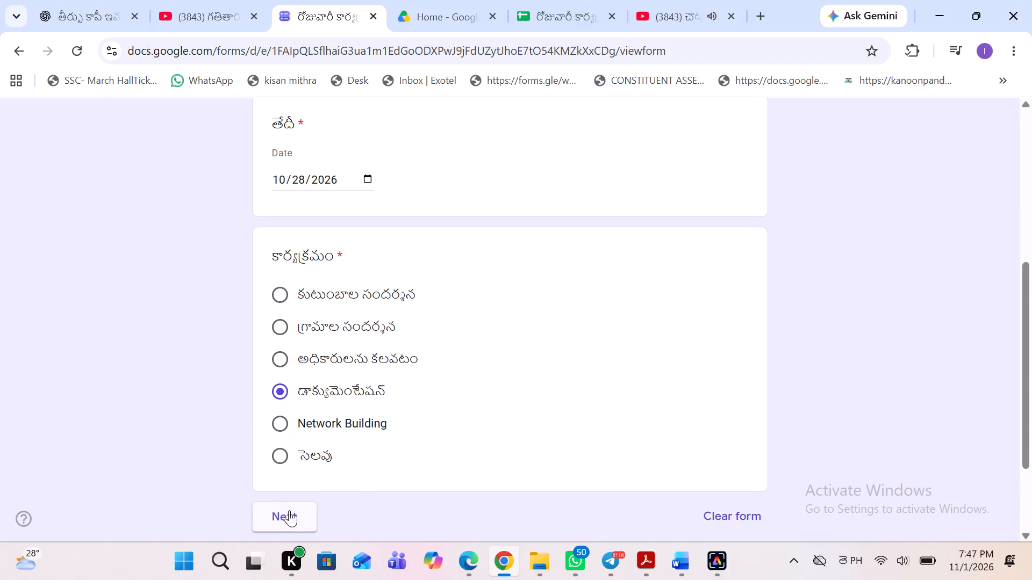
pyautogui.click(289, 511)
# Choose వార్తా పత్రికలు - రైతు ఆత్మహత్యలు as the topic and ఇంటి నుండి as the work location.
pyautogui.scroll(-4, 427, 434)
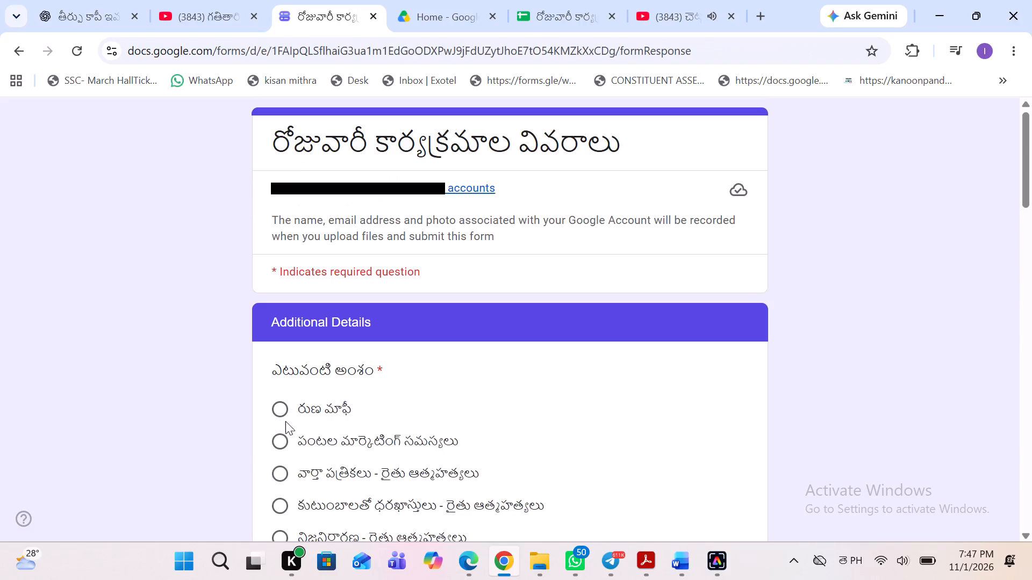
pyautogui.scroll(-2, 340, 400)
pyautogui.click(278, 313)
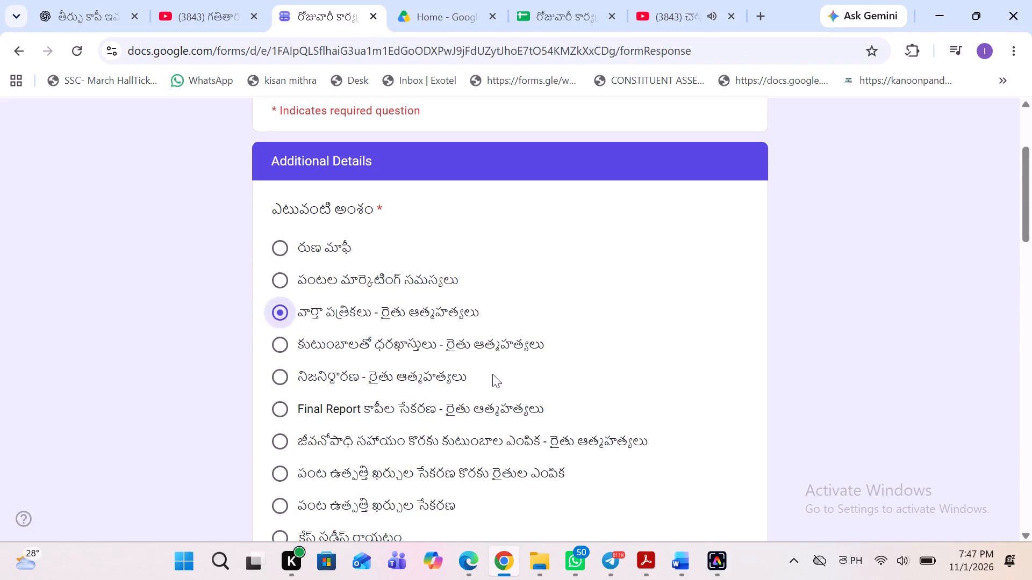
pyautogui.scroll(-4, 510, 382)
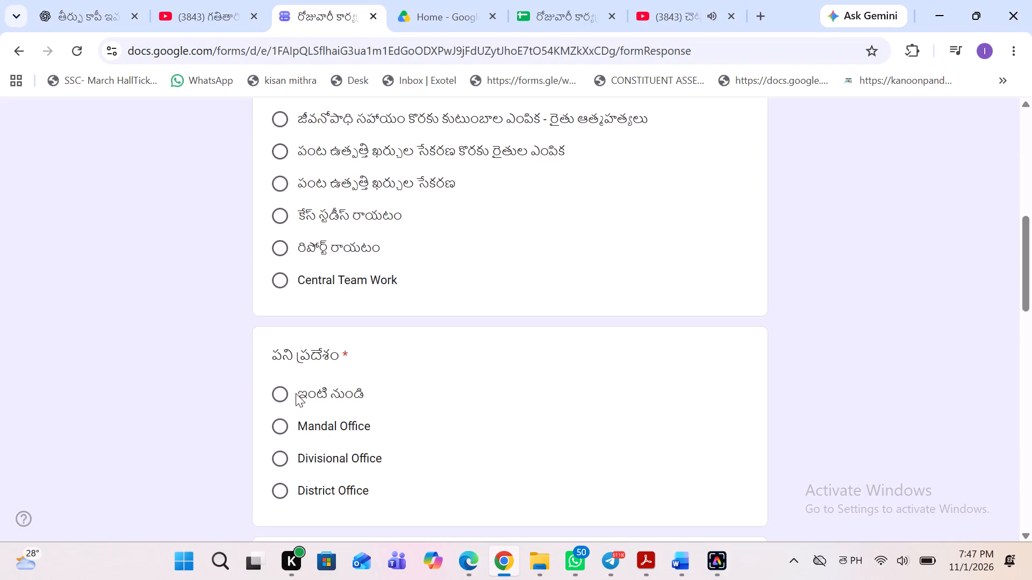
pyautogui.click(282, 393)
# Enter "రైతు ఆత్మహత్యల గురించి న్యూస్ పేపర్ చూడడం జరిగినది. ఈ రోజు రైతు ఆత్మహత్యలు కనిపించ లేదు." as the నివేదిక answer.
pyautogui.scroll(-3, 299, 406)
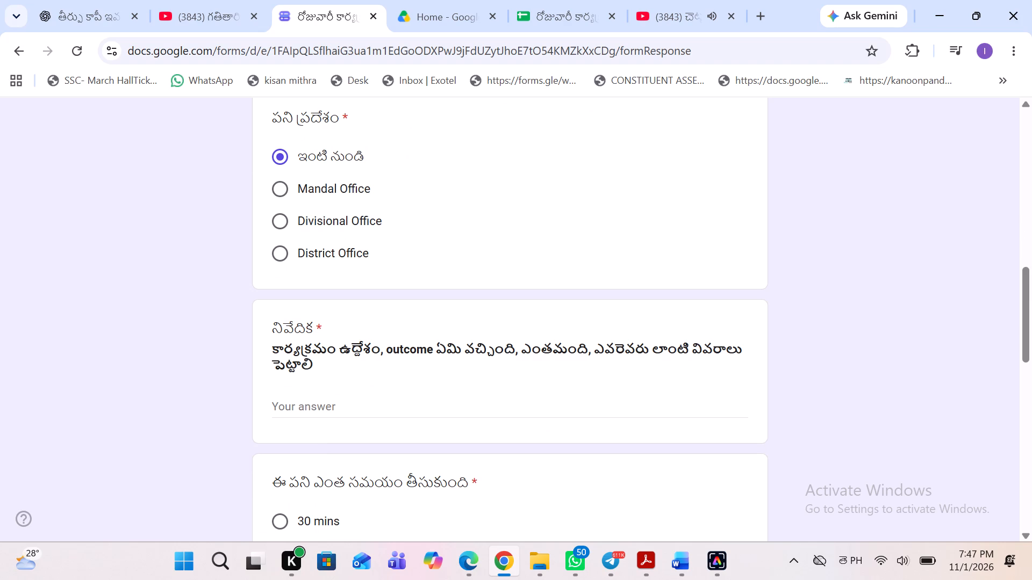
pyautogui.click(334, 400)
pyautogui.write('raitu atmahtyal gurinchi news')
pyautogui.press('space')
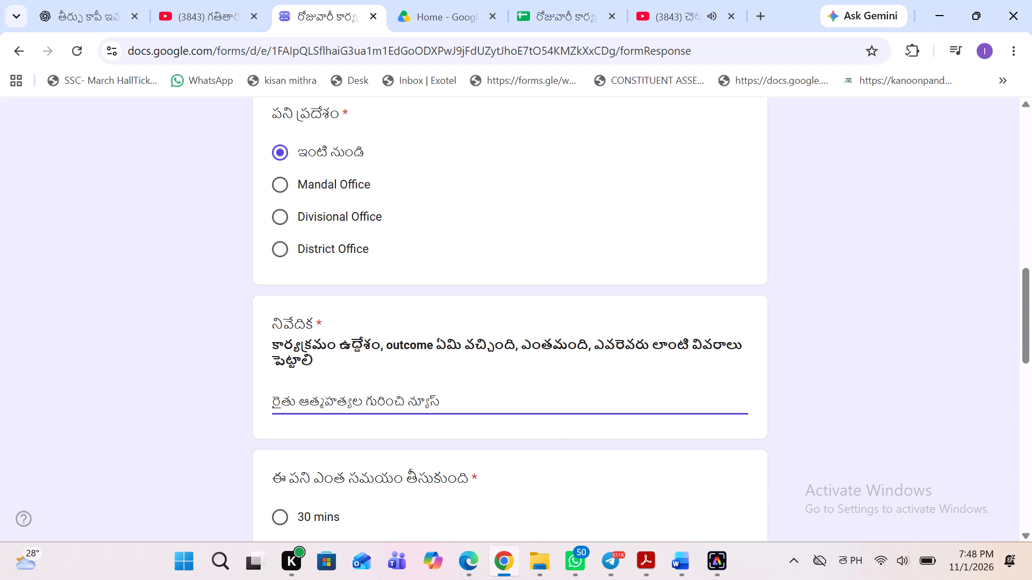
pyautogui.write('pepar chudadam jarigindi')
pyautogui.press('space')
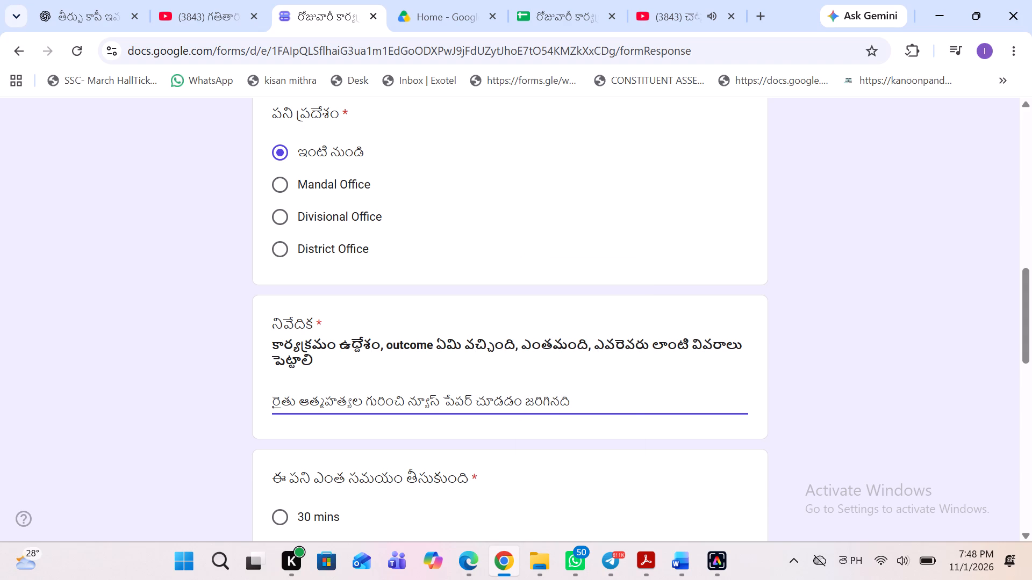
pyautogui.press('BackSpace')
pyautogui.write('. ee r')
pyautogui.write('oju raitu atmahtyalu kanipincha')
pyautogui.press('space')
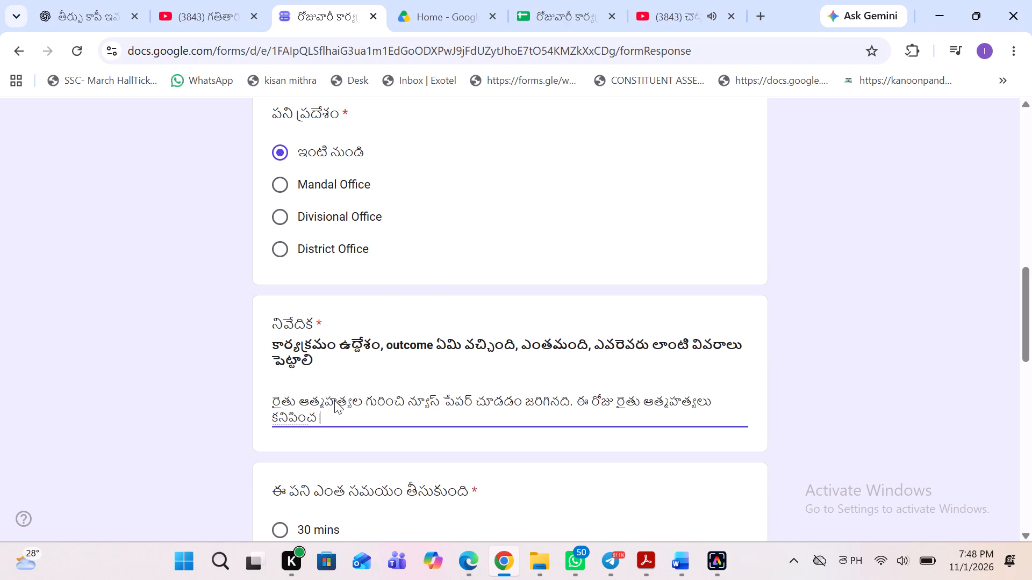
pyautogui.write('ledu')
pyautogui.press('space')
pyautogui.press('BackSpace')
pyautogui.write('.')
pyautogui.press('space')
# Enter 5 as the Other answer for how long the work took.
pyautogui.scroll(-3, 334, 401)
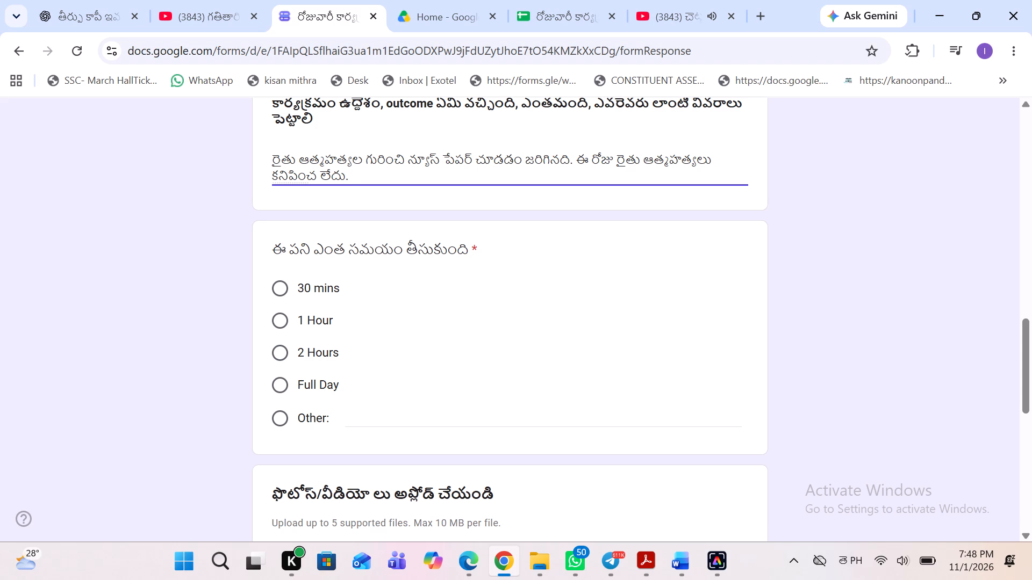
pyautogui.click(351, 419)
pyautogui.write('5')
pyautogui.press('space')
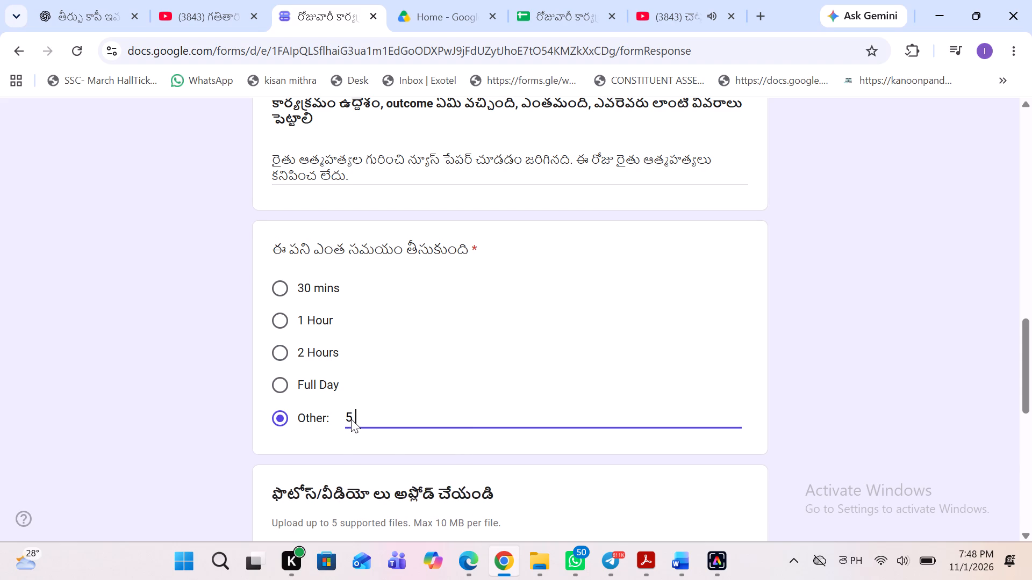
# Enter "పాలో అప్ లేదు" as the తదుపరి కార్యాచరణ answer and submit the form response.
pyautogui.scroll(-3, 351, 419)
pyautogui.click(354, 490)
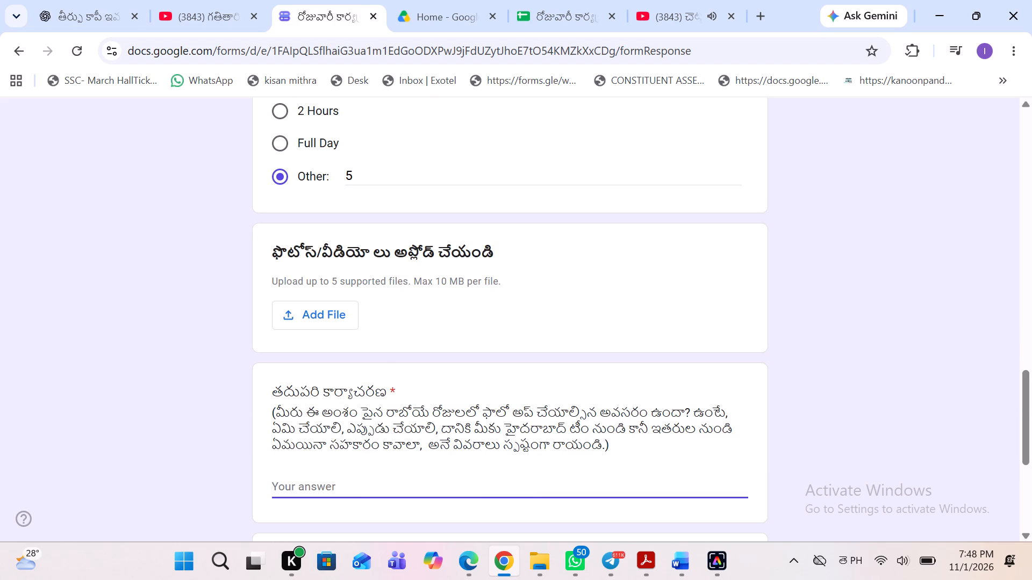
pyautogui.write('paalo ap ledu')
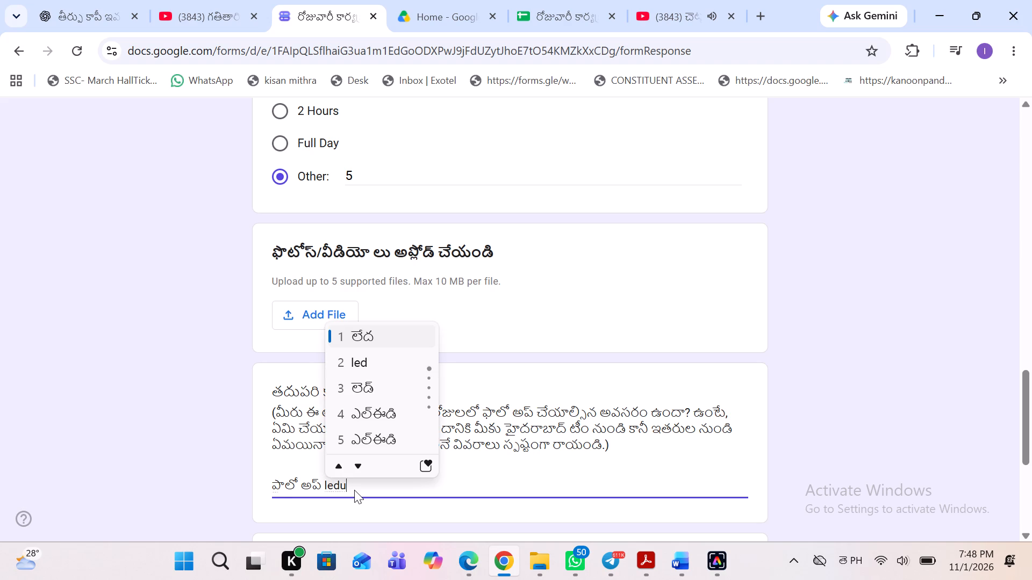
pyautogui.press('space')
pyautogui.scroll(-3, 354, 490)
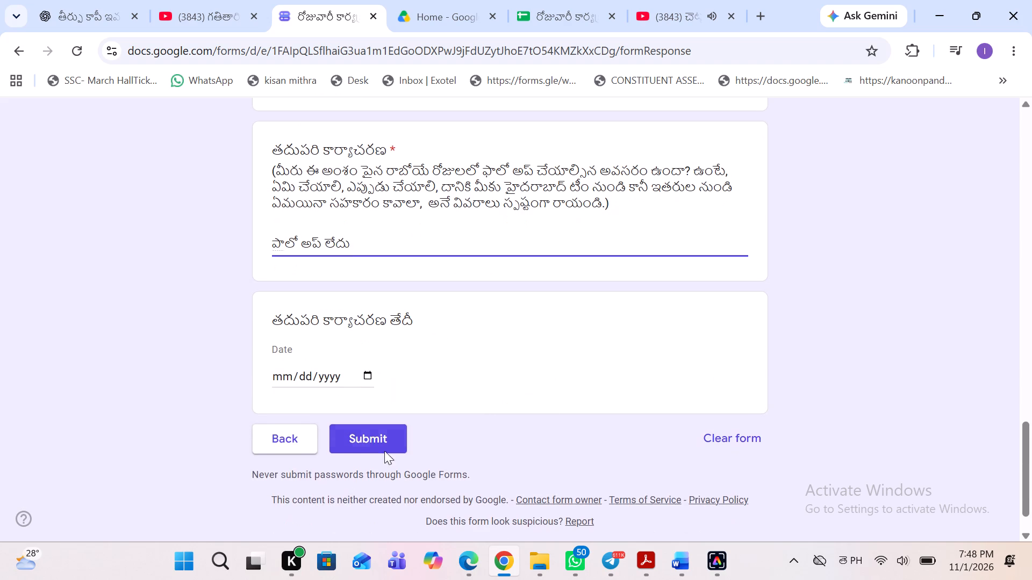
pyautogui.click(371, 434)
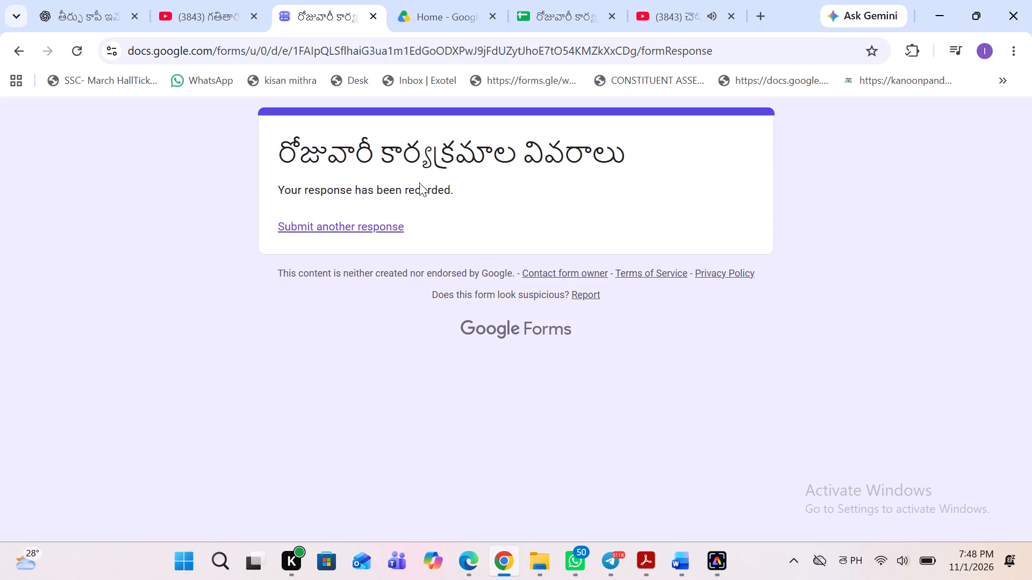
# Start another form response, selecting the listed name under పేరు and 10/28/2026 as the తేదీ.
pyautogui.click(357, 231)
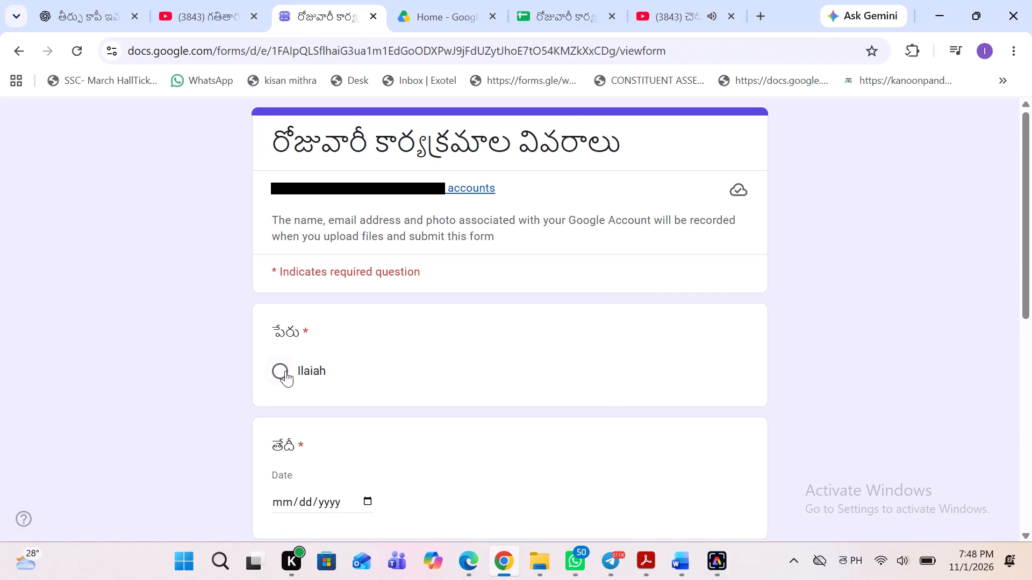
pyautogui.click(282, 374)
pyautogui.click(364, 498)
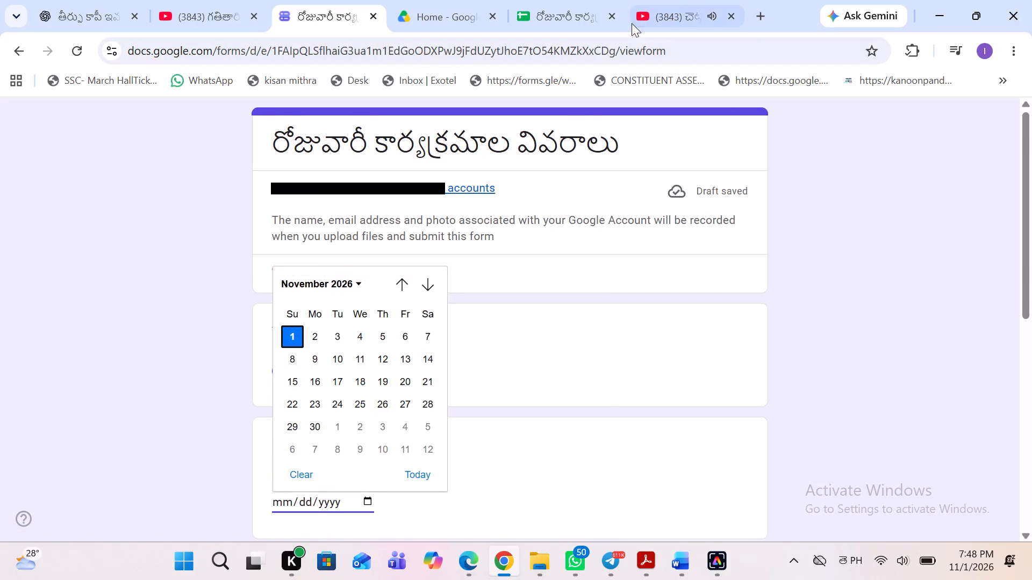
pyautogui.click(579, 18)
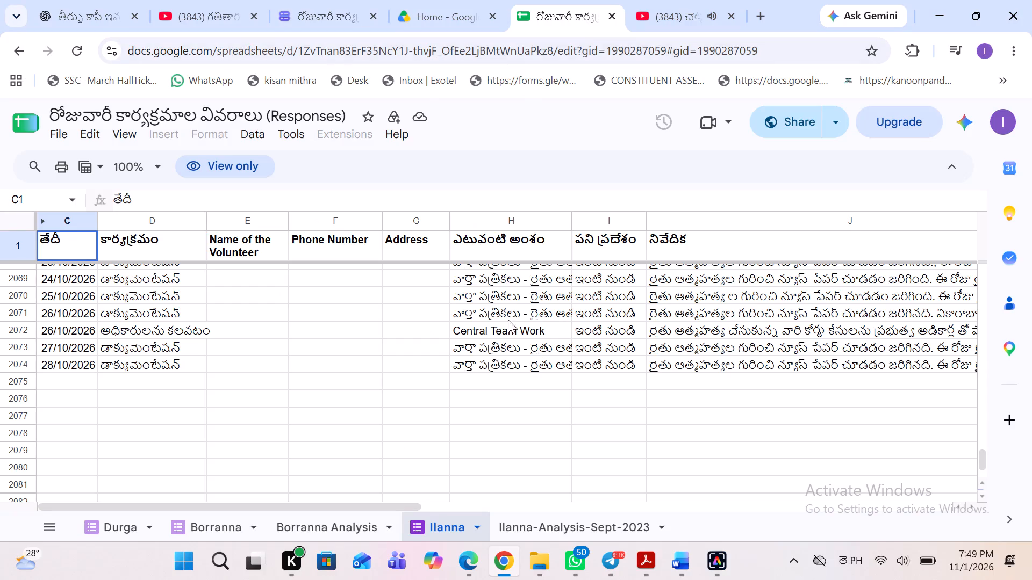
pyautogui.click(330, 24)
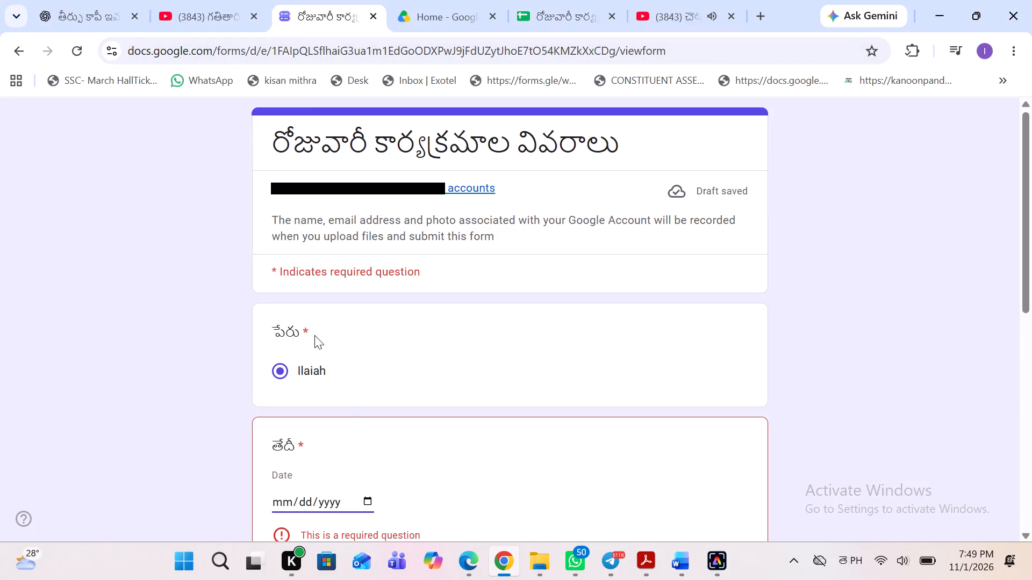
pyautogui.scroll(-2, 345, 400)
pyautogui.click(364, 336)
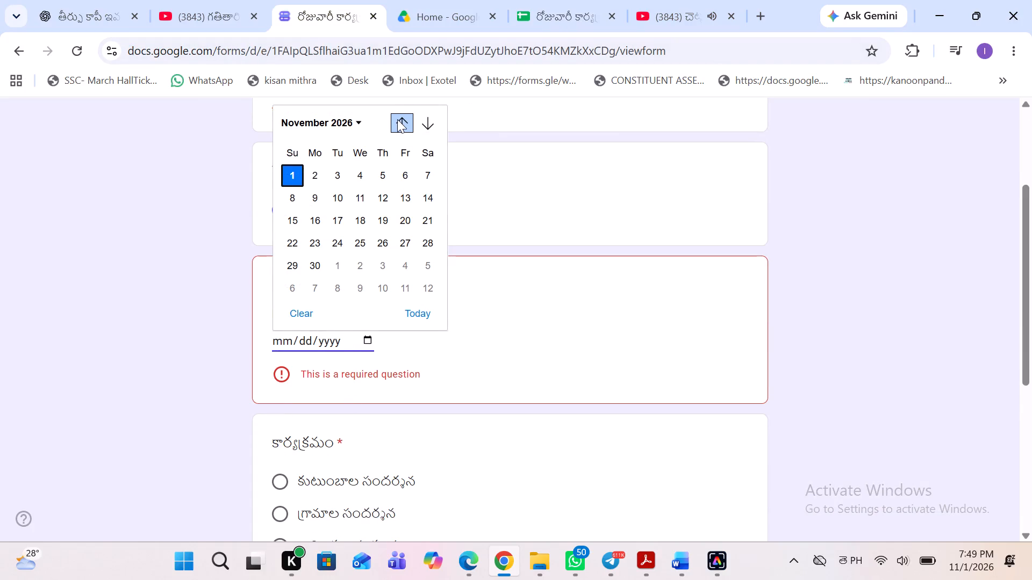
pyautogui.click(397, 119)
pyautogui.click(357, 266)
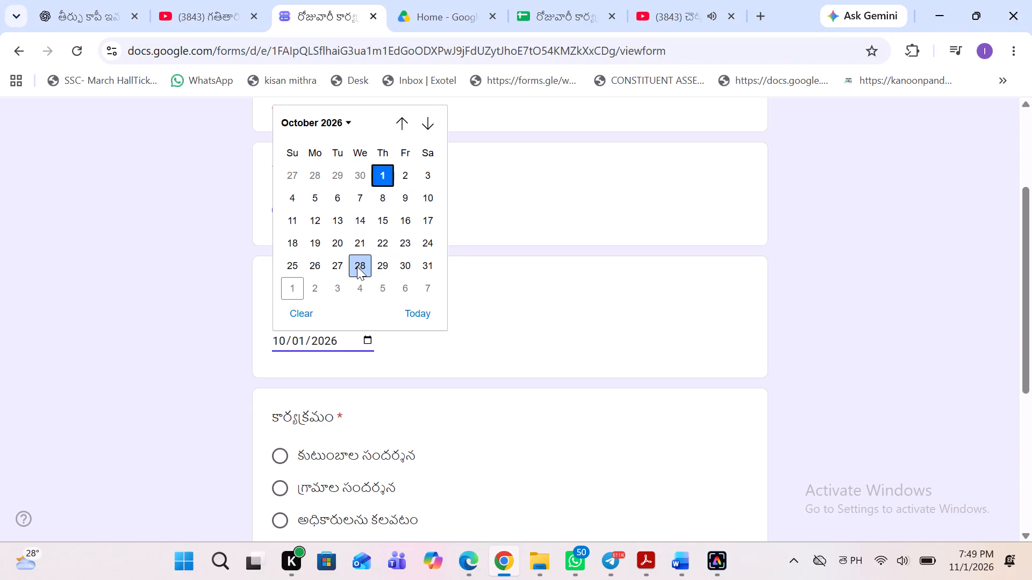
# Choose కుటుంబాల సందర్శన as the కార్యక్రమం and continue to the additional details.
pyautogui.scroll(-3, 324, 435)
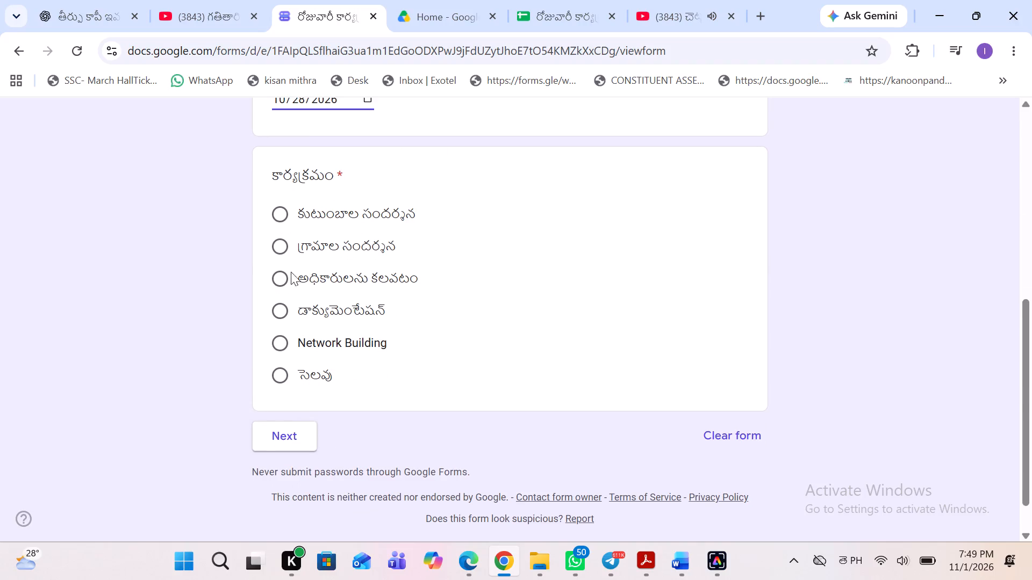
pyautogui.click(279, 210)
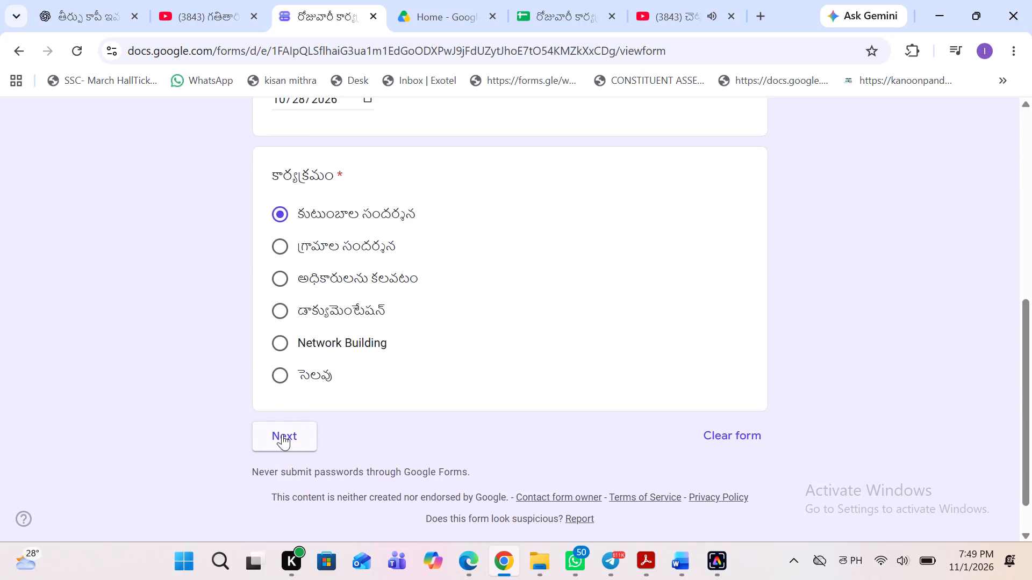
pyautogui.click(282, 434)
# Choose Central Team Work as the topic and ఇంటి నుండి as the work location.
pyautogui.scroll(-2, 282, 434)
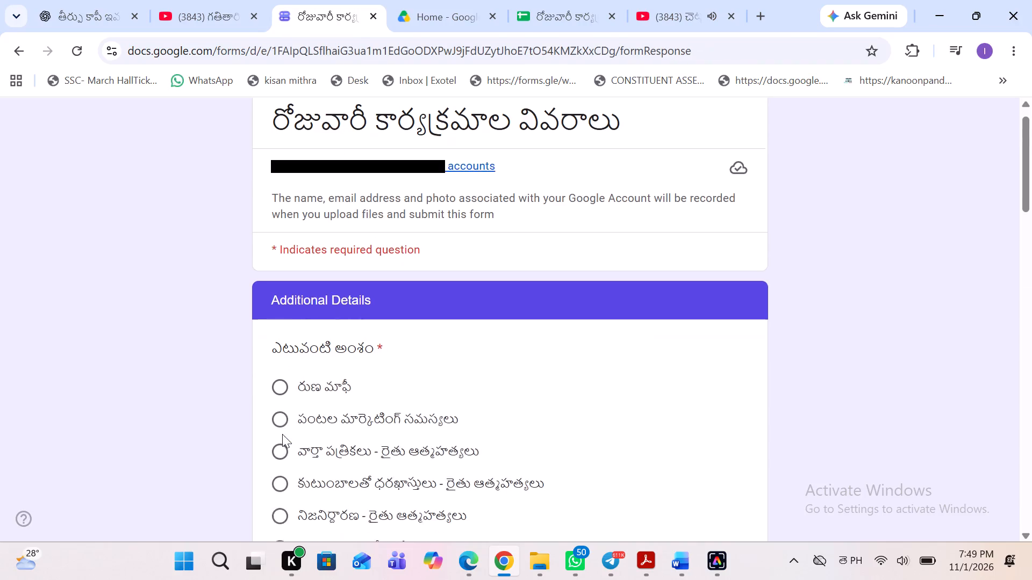
pyautogui.scroll(-2, 303, 432)
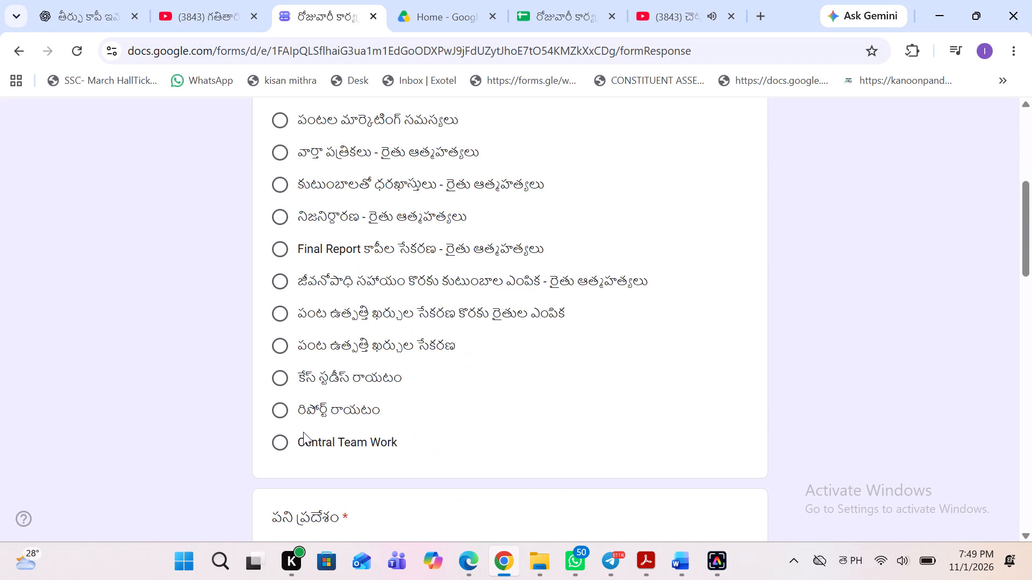
pyautogui.click(280, 439)
pyautogui.scroll(-3, 285, 442)
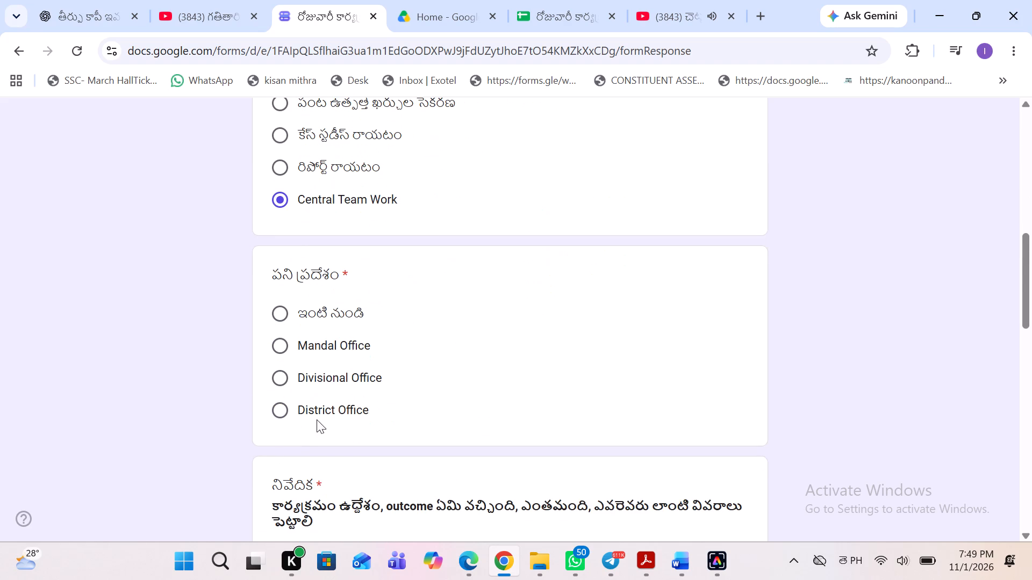
pyautogui.click(285, 307)
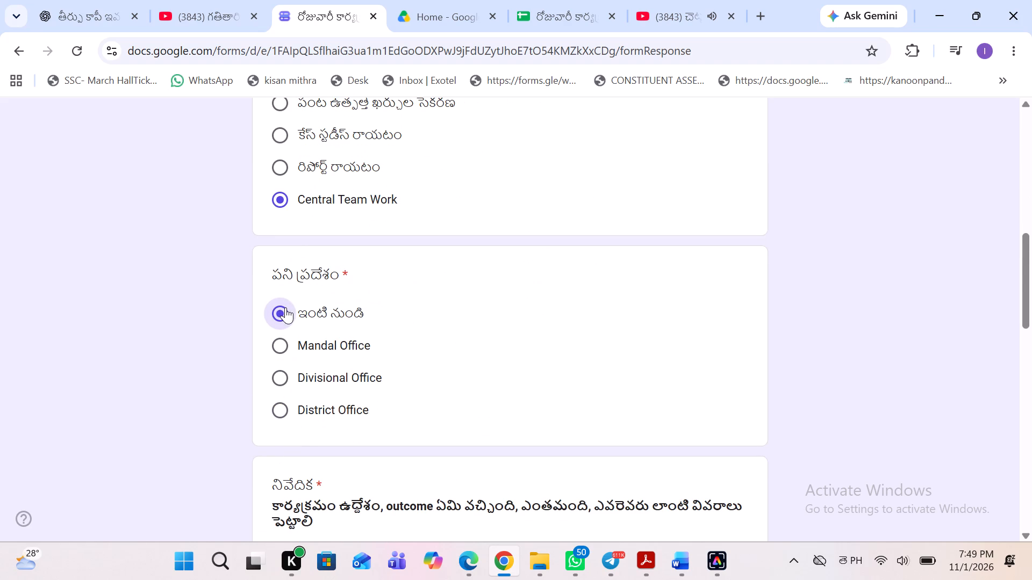
# Begin the నివేదిక answer with "రైతు ఆత్మహత్య చేసుకున్న వారి కోర్టు కేసులను పాలో అప్ చేశాను , సిద్దిపేట".
pyautogui.scroll(-2, 433, 485)
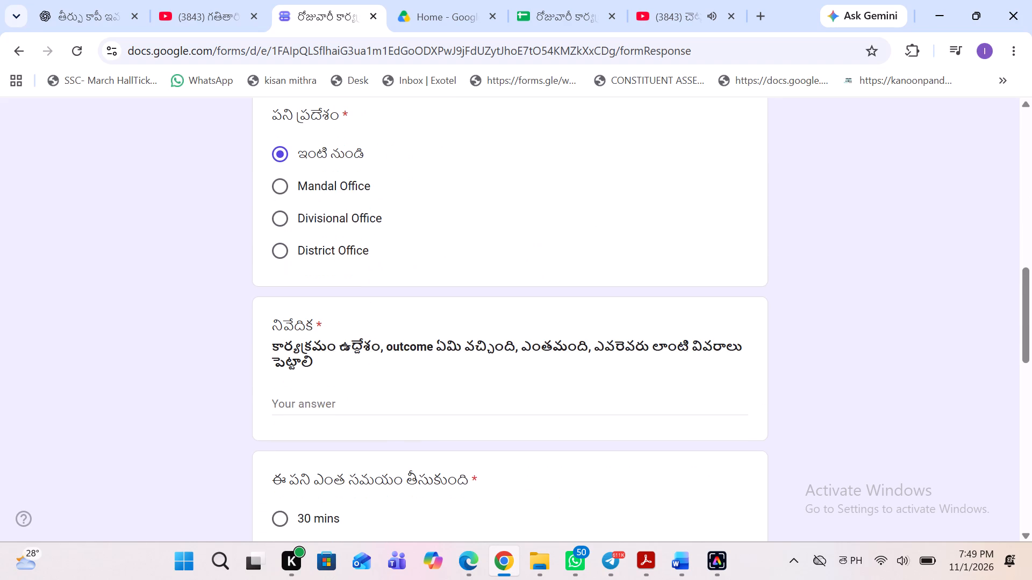
pyautogui.click(369, 398)
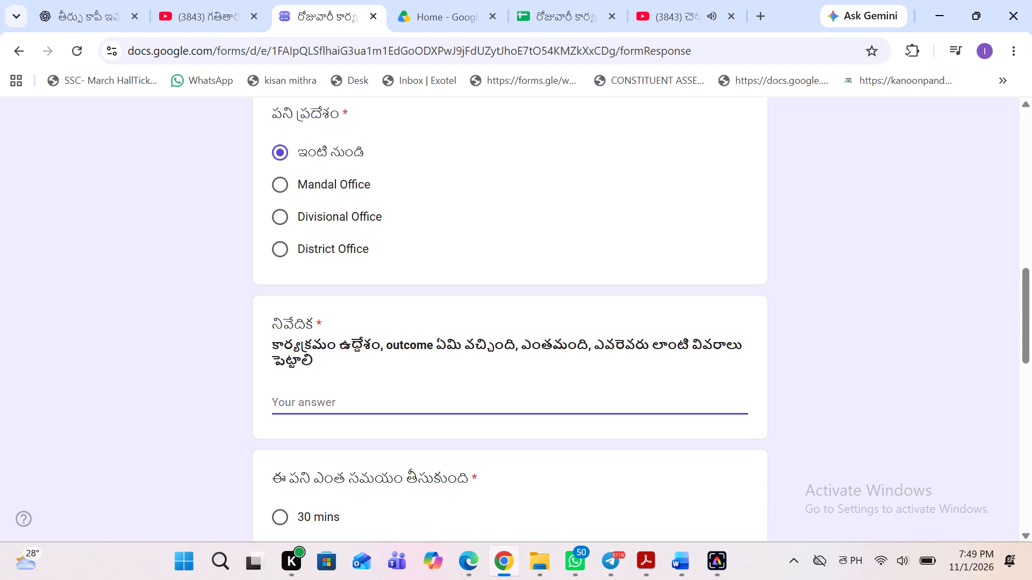
pyautogui.write('raitu atmahtya')
pyautogui.press('space')
pyautogui.write('chesukunna')
pyautogui.press('space')
pyautogui.write('vaari kortu kesulanu paalo ap ch')
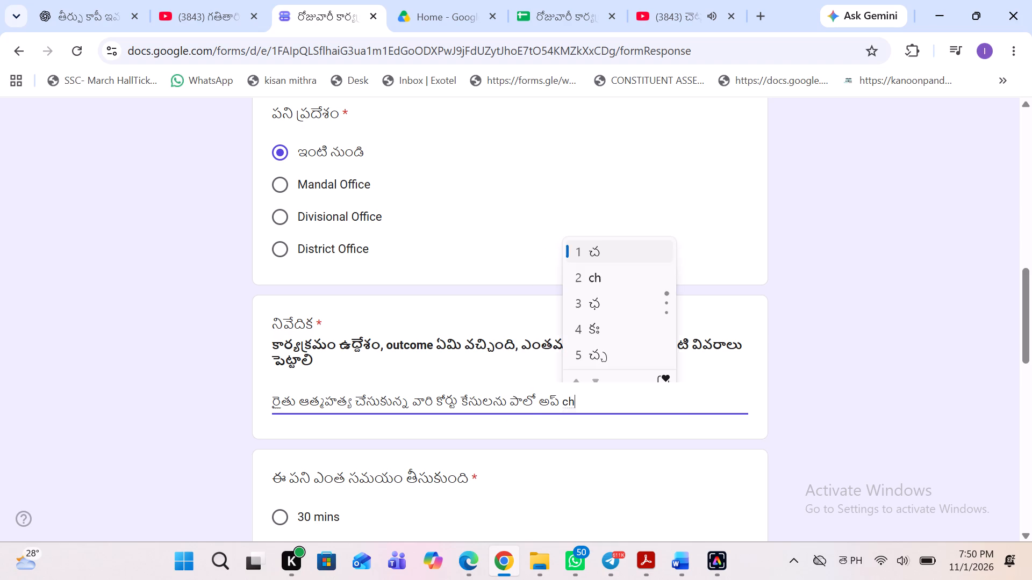
pyautogui.write('esaanu')
pyautogui.press('space')
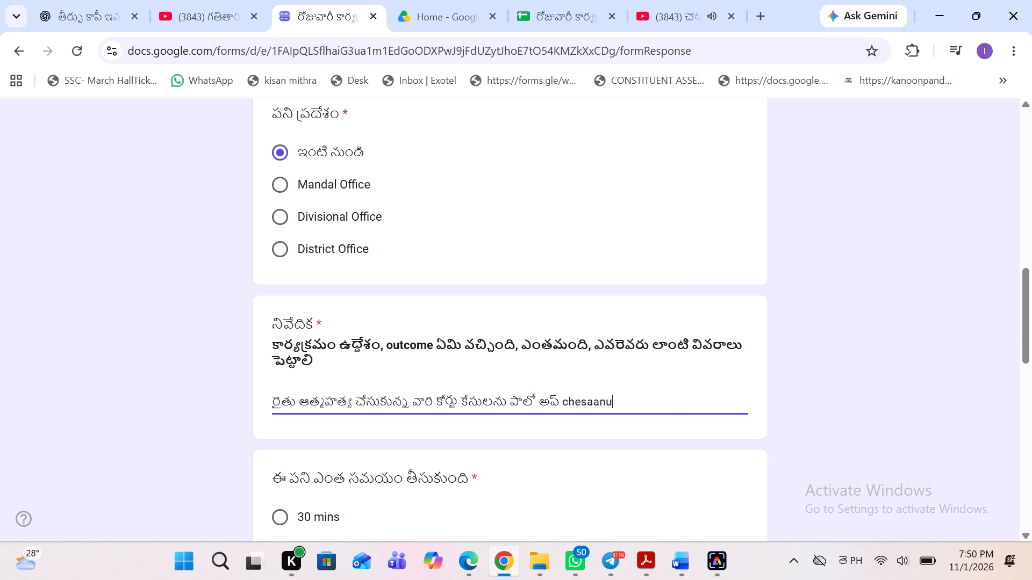
pyautogui.write(', siddipet')
pyautogui.press('space')
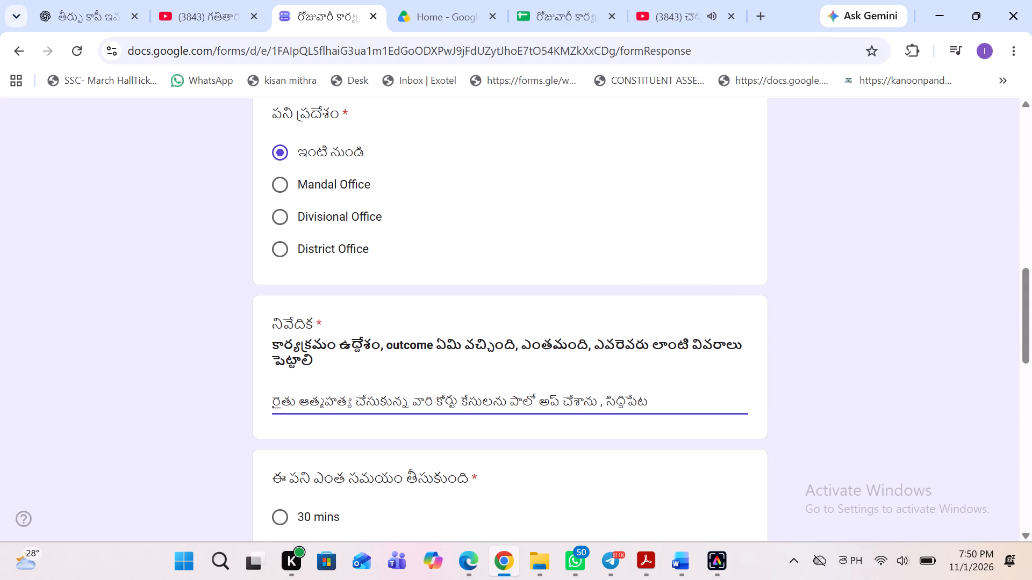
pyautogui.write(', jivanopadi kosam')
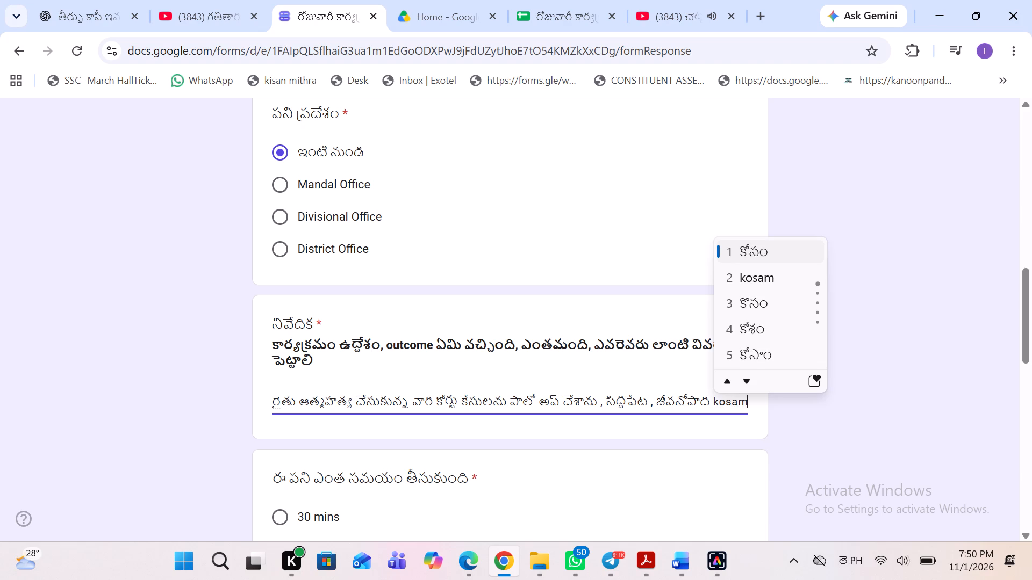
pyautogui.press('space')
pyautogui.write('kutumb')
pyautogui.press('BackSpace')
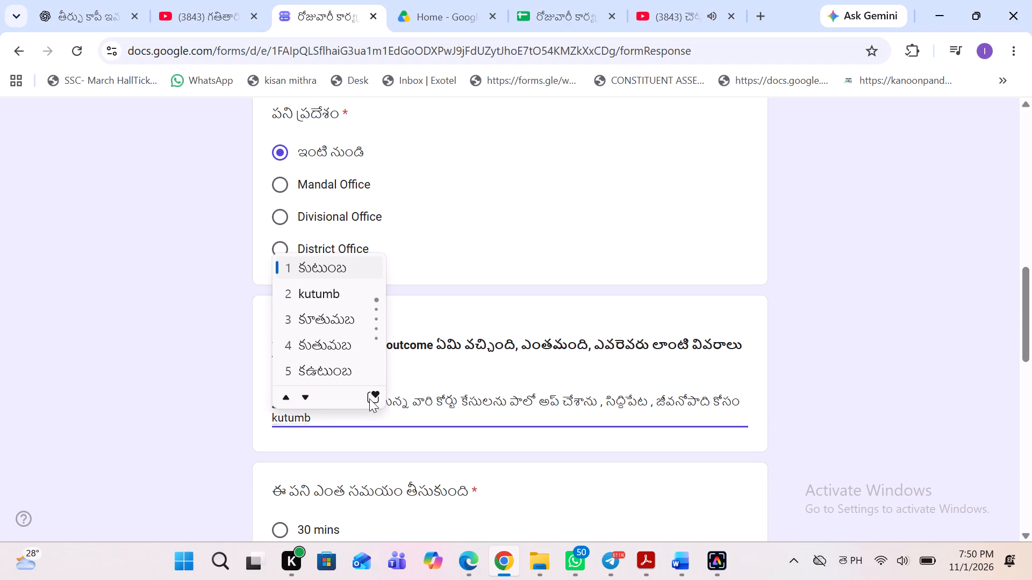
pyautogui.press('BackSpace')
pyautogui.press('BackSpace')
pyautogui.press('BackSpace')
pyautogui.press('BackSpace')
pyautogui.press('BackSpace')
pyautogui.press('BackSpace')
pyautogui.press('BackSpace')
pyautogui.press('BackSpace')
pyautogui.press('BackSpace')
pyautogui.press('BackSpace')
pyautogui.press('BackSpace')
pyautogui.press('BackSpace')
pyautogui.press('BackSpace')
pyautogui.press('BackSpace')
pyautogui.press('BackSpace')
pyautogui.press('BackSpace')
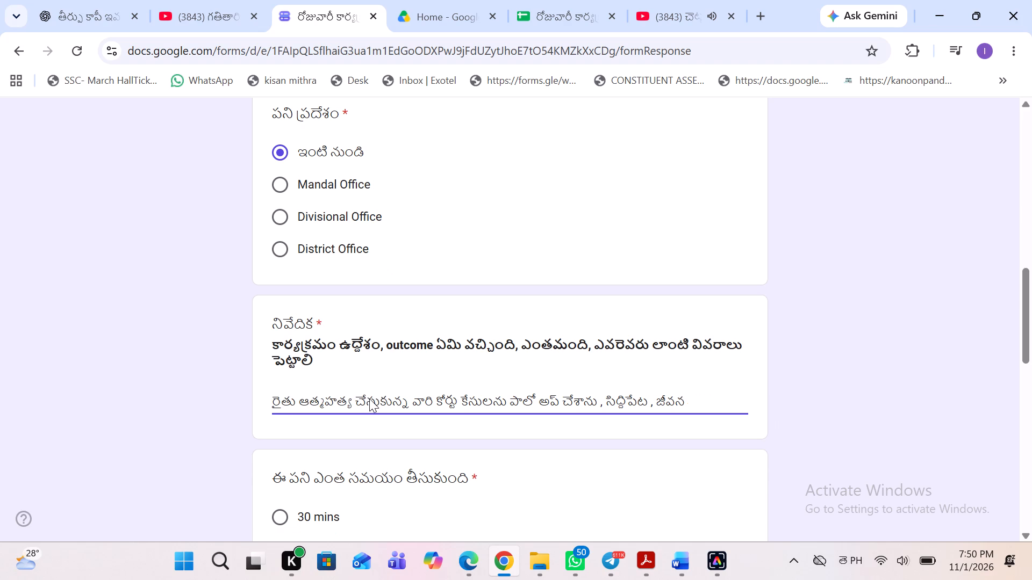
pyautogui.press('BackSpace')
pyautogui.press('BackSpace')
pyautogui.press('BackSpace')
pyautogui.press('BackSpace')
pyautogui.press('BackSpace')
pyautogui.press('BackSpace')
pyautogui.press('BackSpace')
# Complete the నివేదిక answer by adding ", సంగారెడ్డి జిల్లా అడికార్ల తో పాలో అప్ చేయడం జరిగింది." after సిద్దిపేట.
pyautogui.write(', sangareddy jilla adikarala')
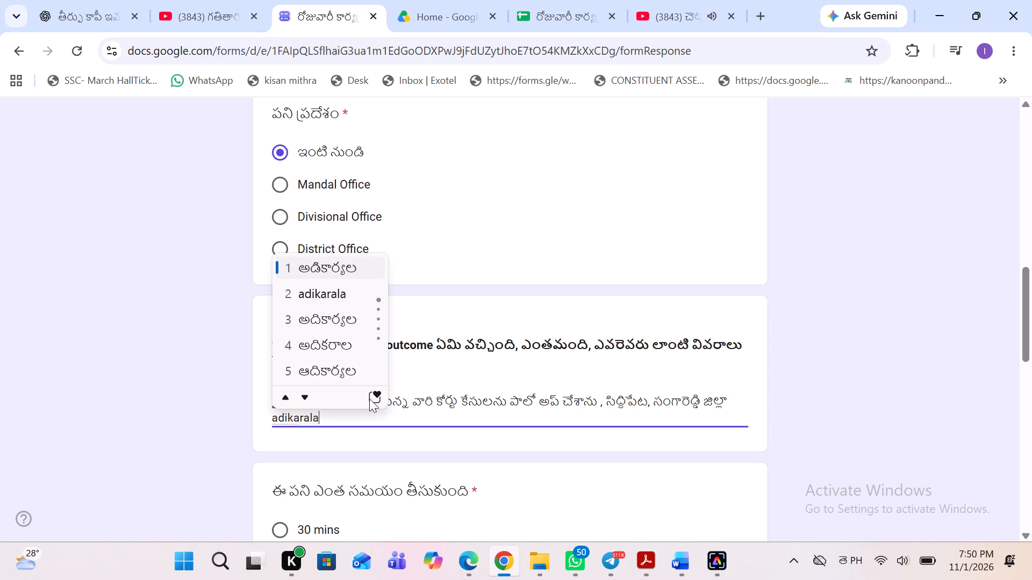
pyautogui.press('BackSpace')
pyautogui.press('BackSpace')
pyautogui.press('BackSpace')
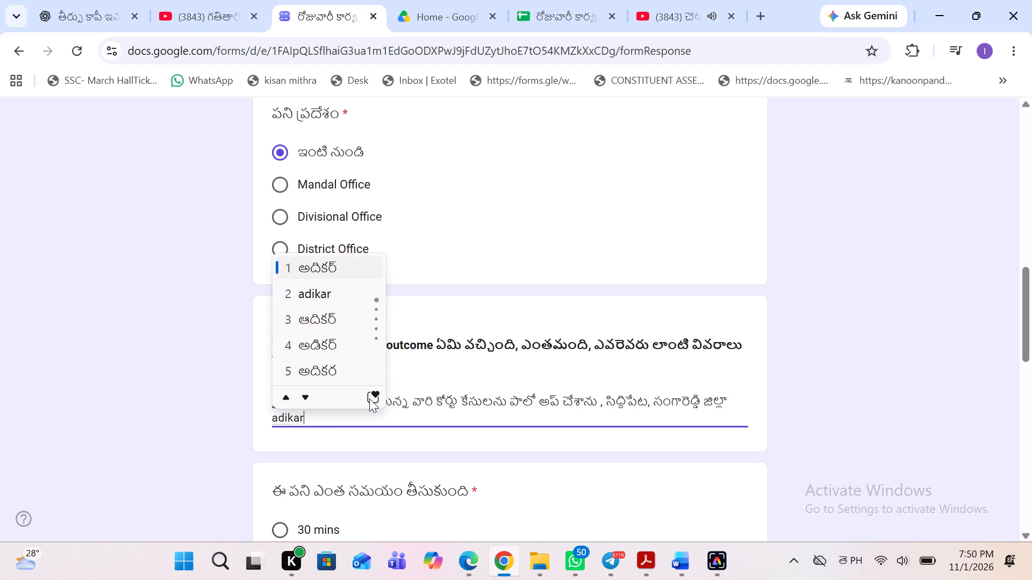
pyautogui.write('la to paalo apa')
pyautogui.press('space')
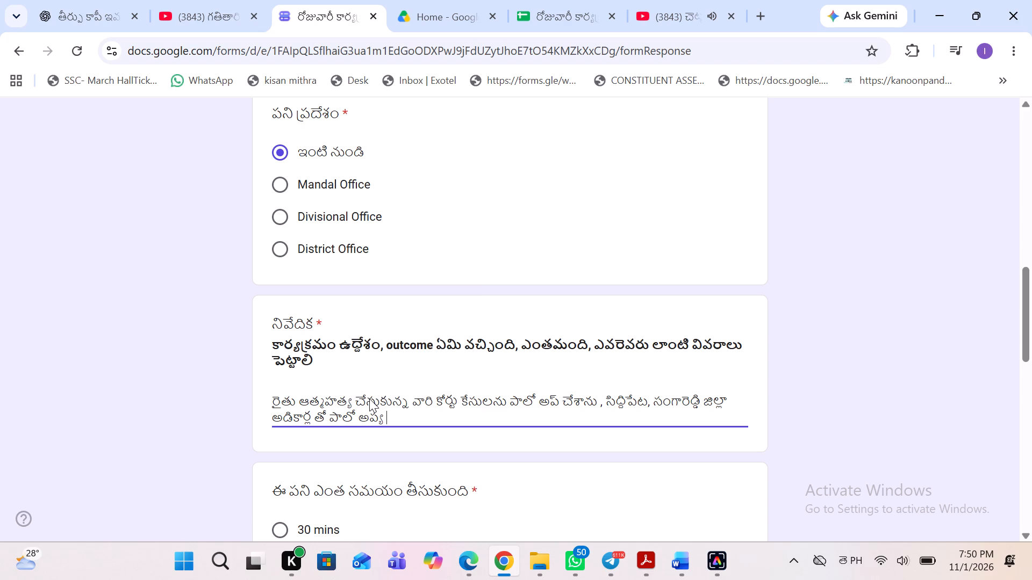
pyautogui.press('BackSpace')
pyautogui.press('BackSpace')
pyautogui.press('space')
pyautogui.write('cheyadam jarigimdi')
pyautogui.press('space')
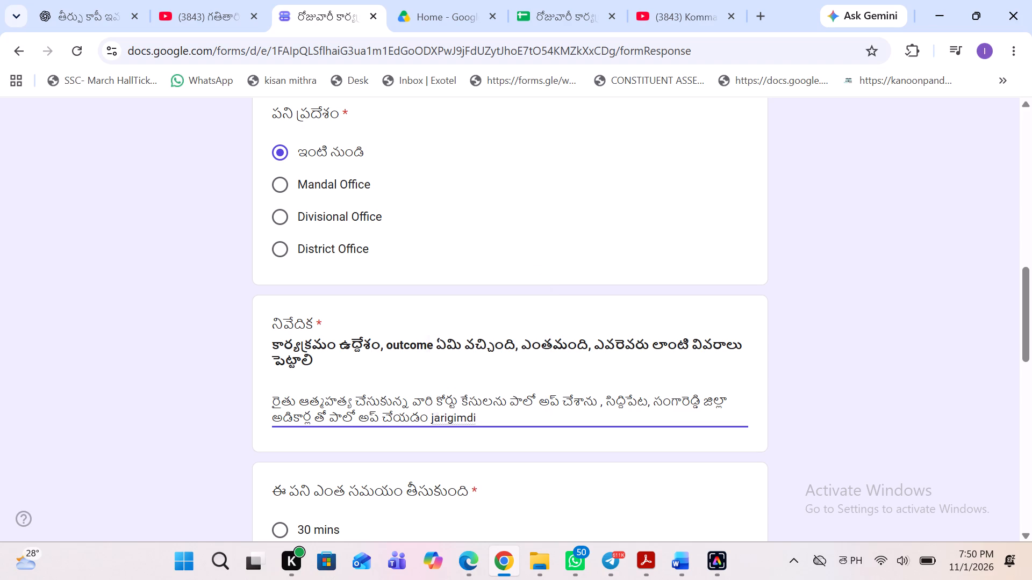
pyautogui.press('BackSpace')
pyautogui.write('.')
pyautogui.press('space')
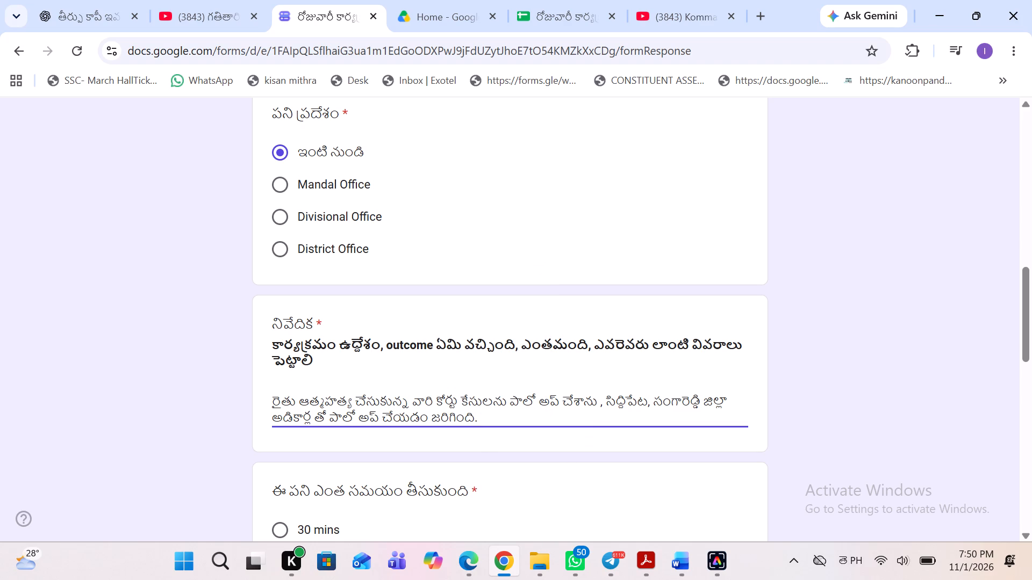
# Select 2 Hours as the time the work took.
pyautogui.scroll(-4, 387, 375)
pyautogui.click(284, 267)
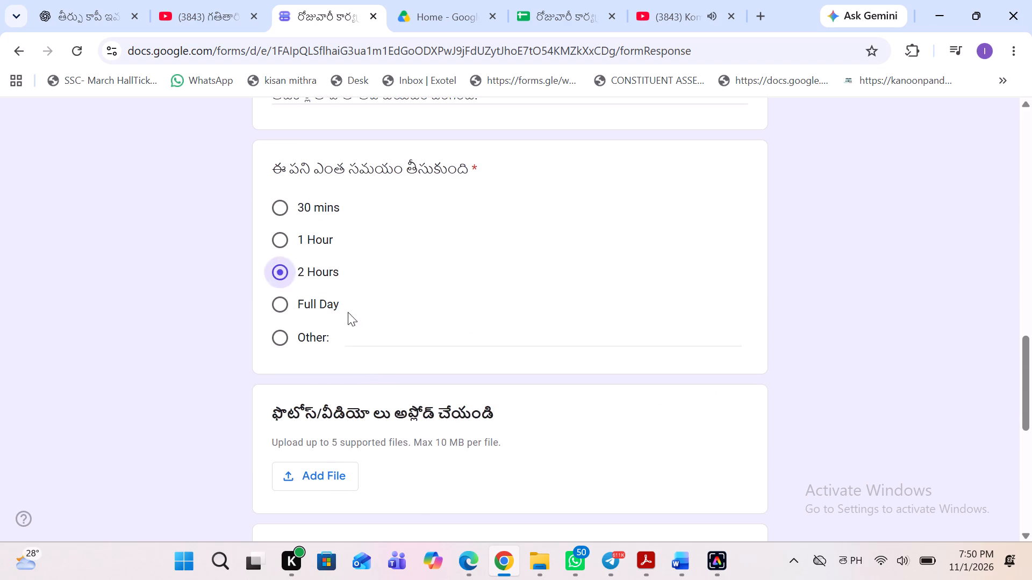
# Enter "పాలో అప్ చేయాలి" as the తదుపరి కార్యాచరణ answer and submit the form response.
pyautogui.scroll(-3, 373, 327)
pyautogui.click(356, 410)
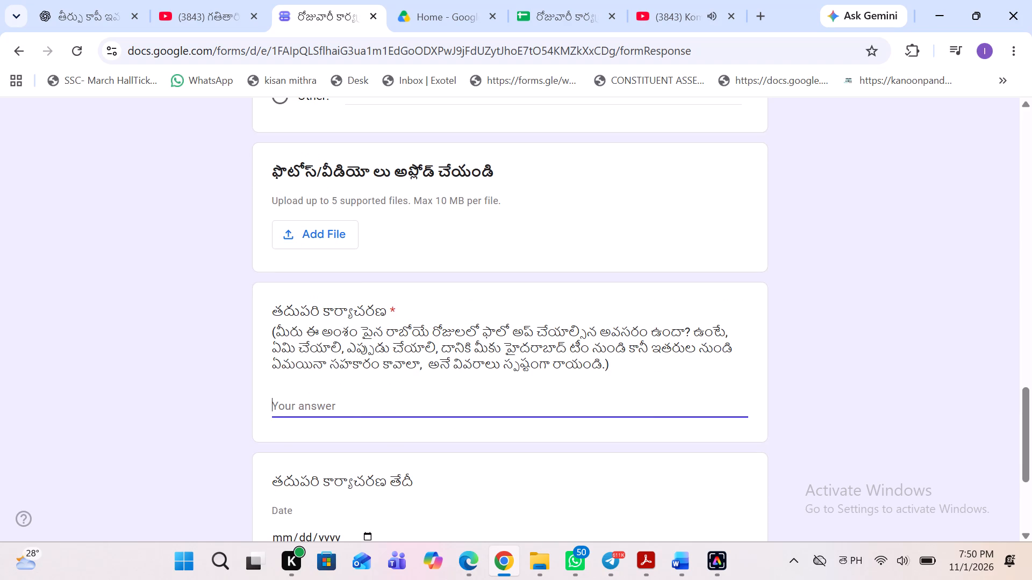
pyautogui.write('paalo ap cheyali')
pyautogui.press('space')
pyautogui.scroll(-3, 359, 388)
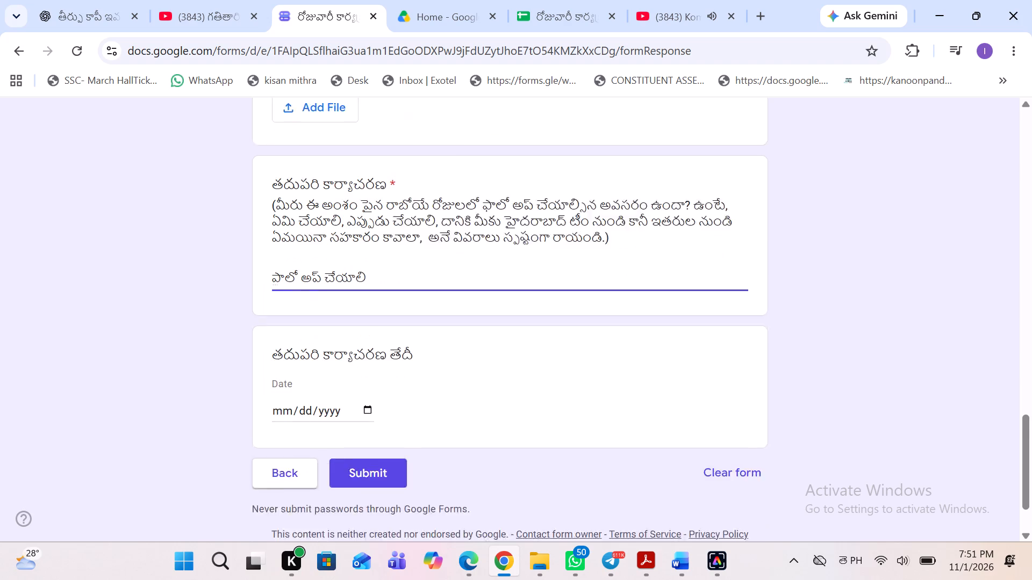
pyautogui.click(370, 391)
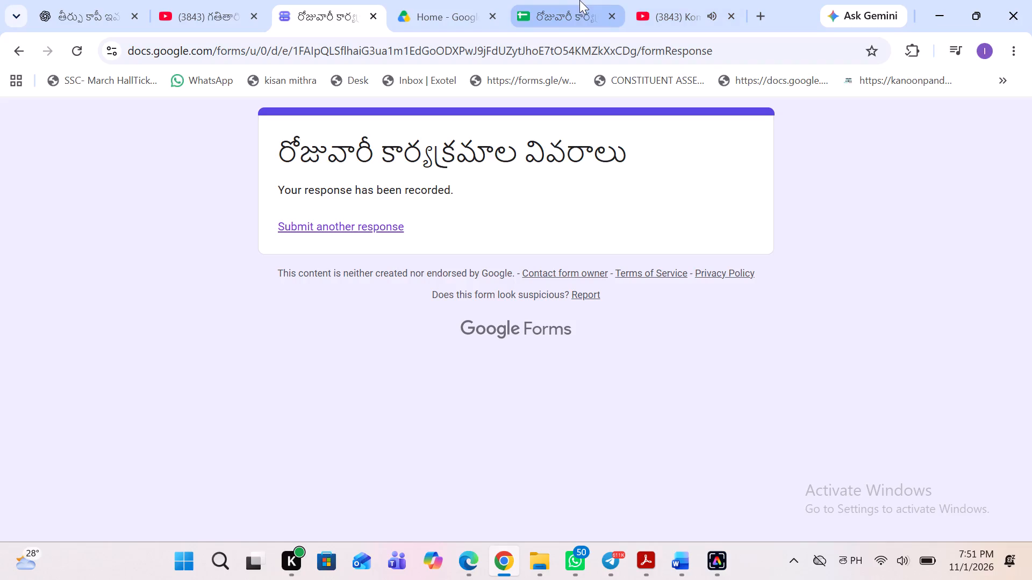
# Check the latest entries in the Ilanna responses sheet, then start another form response with the listed name and the date 10/29/2026.
pyautogui.click(563, 13)
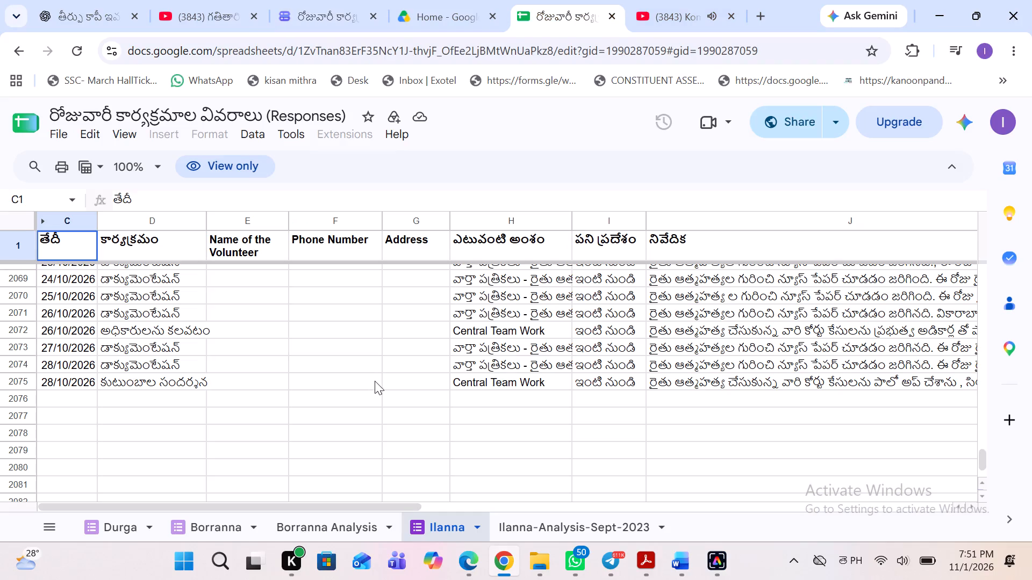
pyautogui.click(321, 17)
pyautogui.click(325, 231)
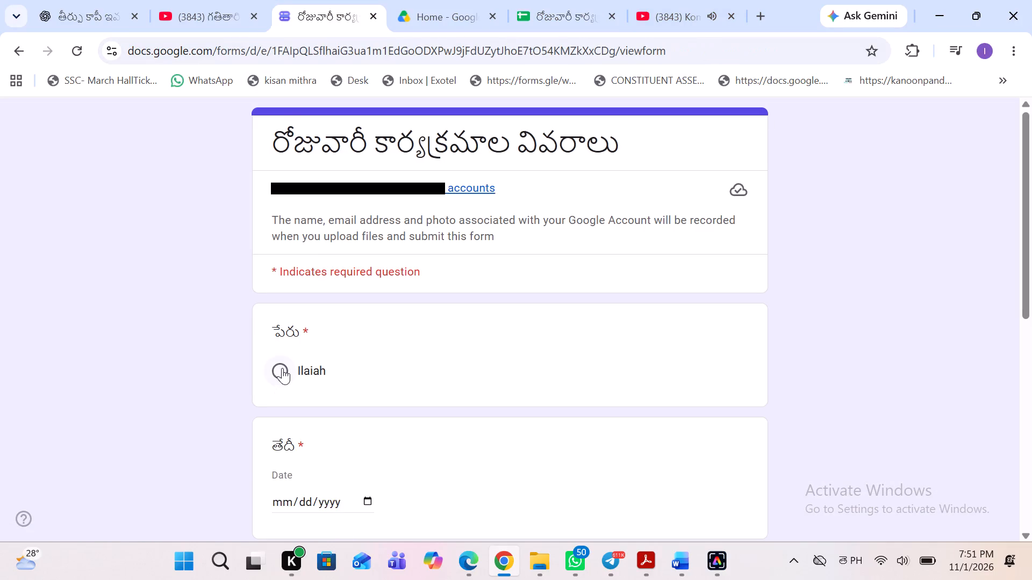
pyautogui.click(282, 368)
pyautogui.scroll(-2, 320, 372)
pyautogui.click(368, 338)
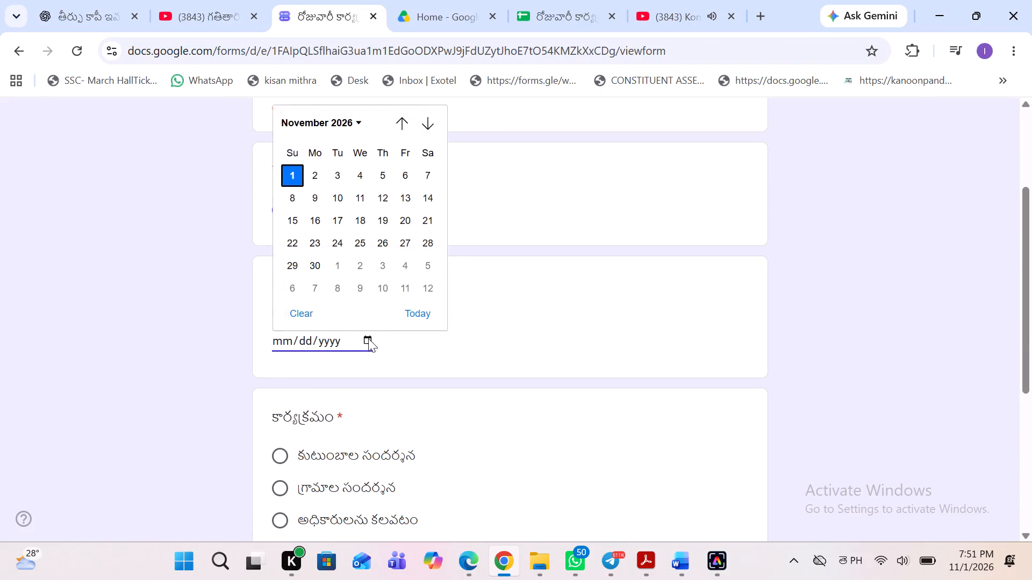
pyautogui.click(400, 118)
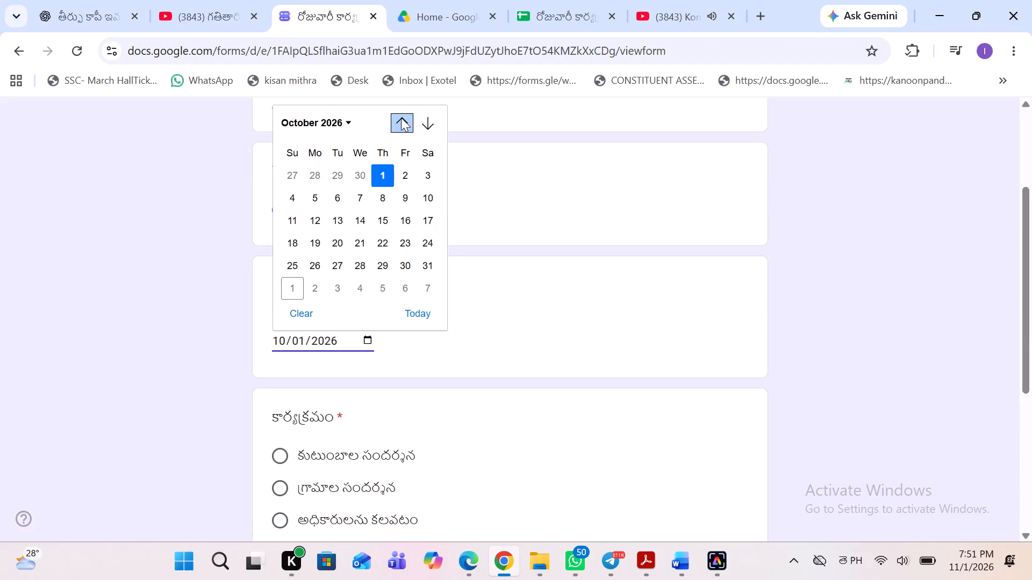
pyautogui.click(387, 261)
pyautogui.scroll(-3, 387, 261)
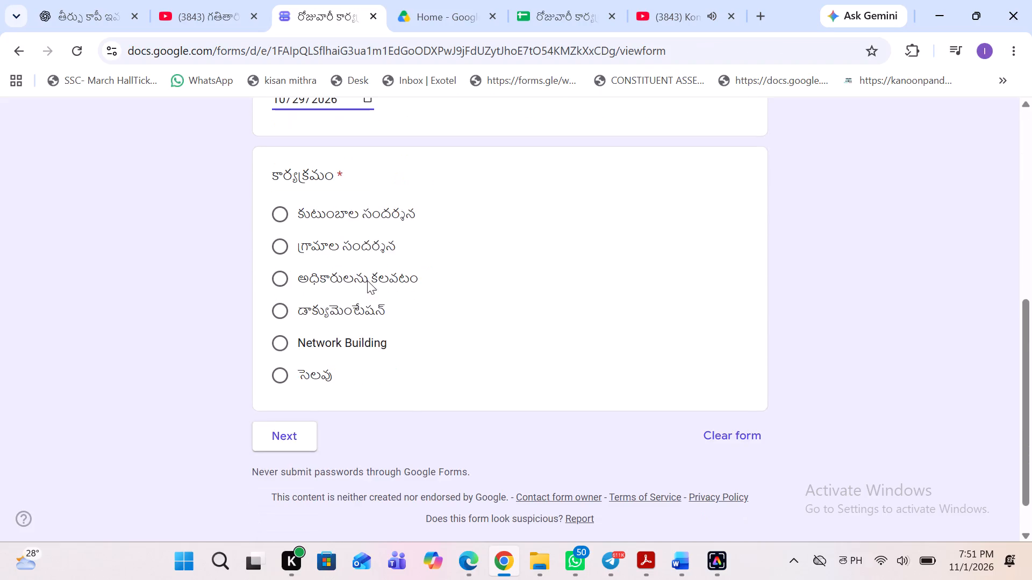
# Select డాక్యుమెంటేషన్ as the కార్యక్రమం and continue to the Additional Details section.
pyautogui.click(279, 309)
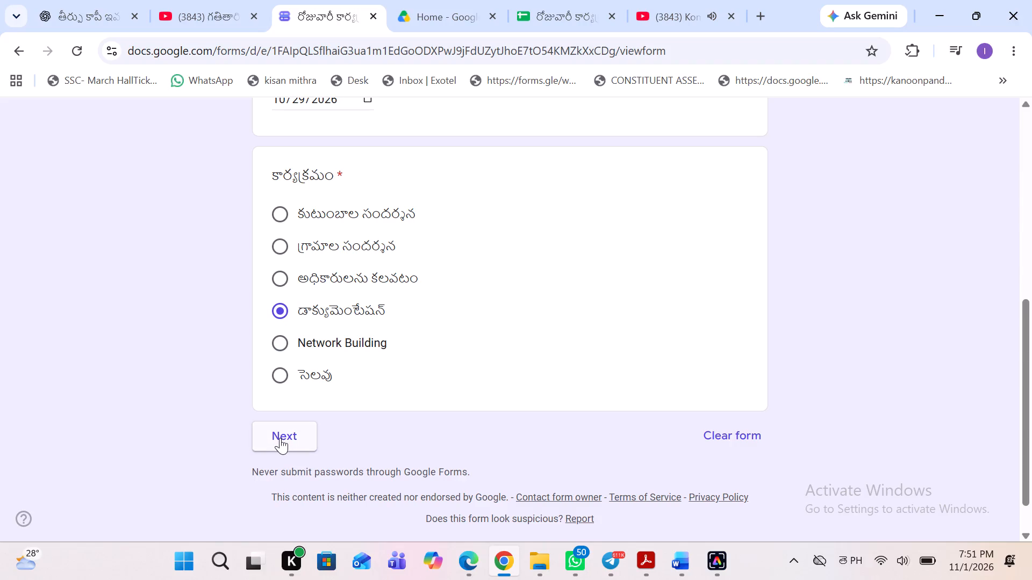
pyautogui.click(280, 438)
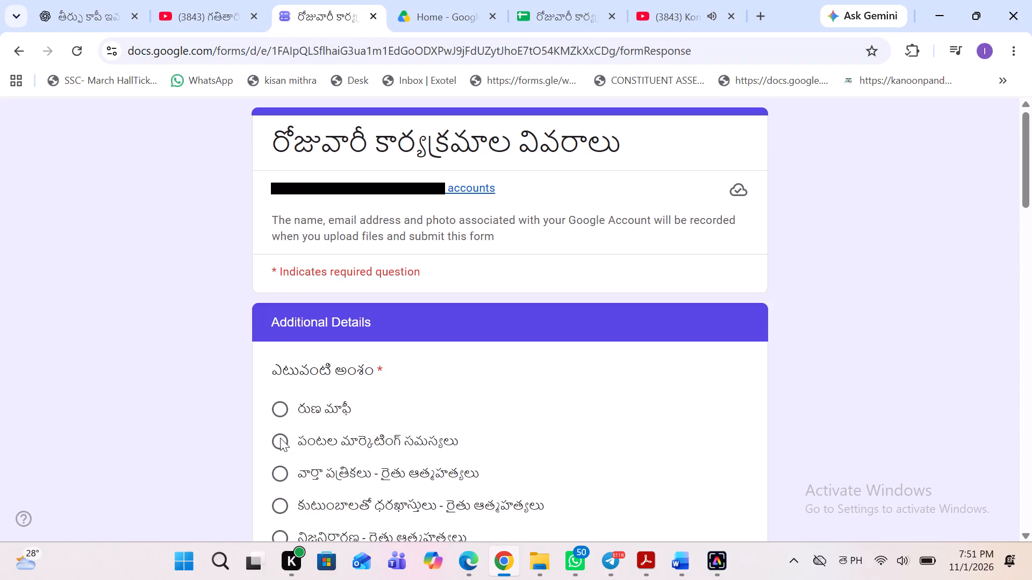
# Choose వార్తా పత్రికలు - రైతు ఆత్మహత్యలు as the ఎటువంటి అంశం and ఇంటి నుండి as the పని ప్రదేశం.
pyautogui.scroll(-2, 280, 438)
pyautogui.click(279, 308)
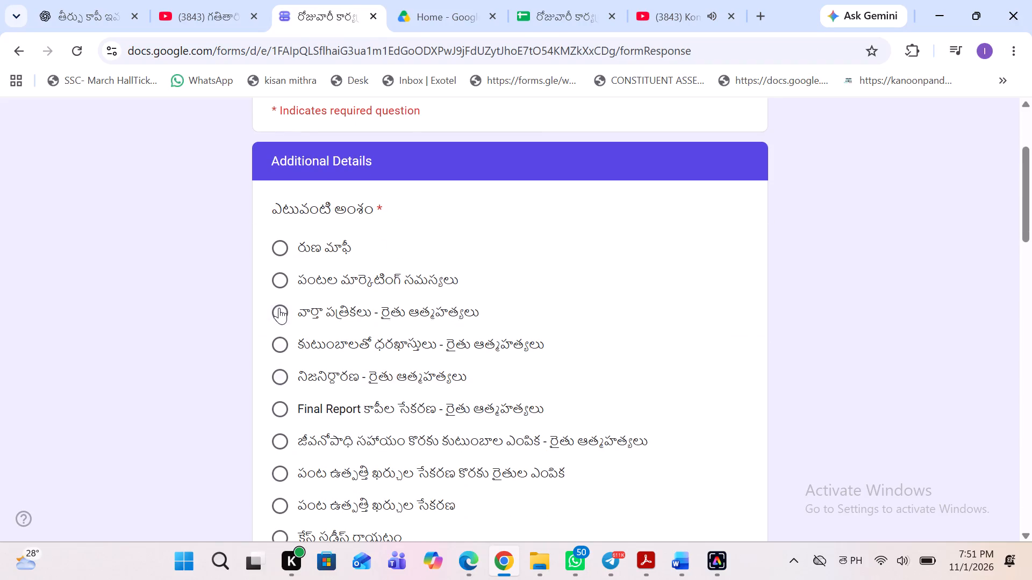
pyautogui.scroll(-3, 363, 398)
pyautogui.click(281, 472)
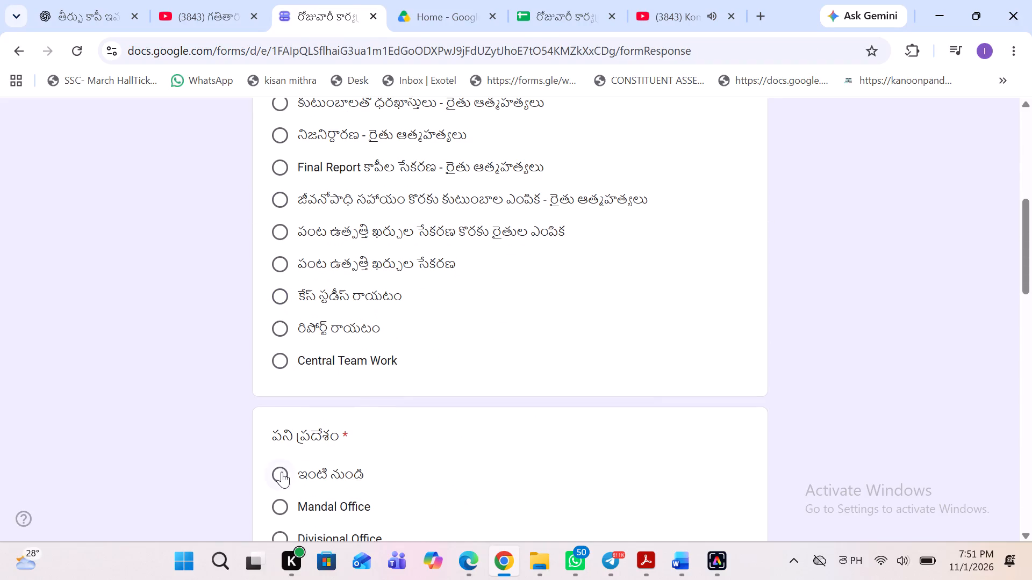
# Begin the నివేదిక answer with "రైతు ఆత్మహత్యల గురించి న్యూస్ పేపర్ చూడడం జరిగింది.".
pyautogui.scroll(-3, 318, 459)
pyautogui.click(342, 478)
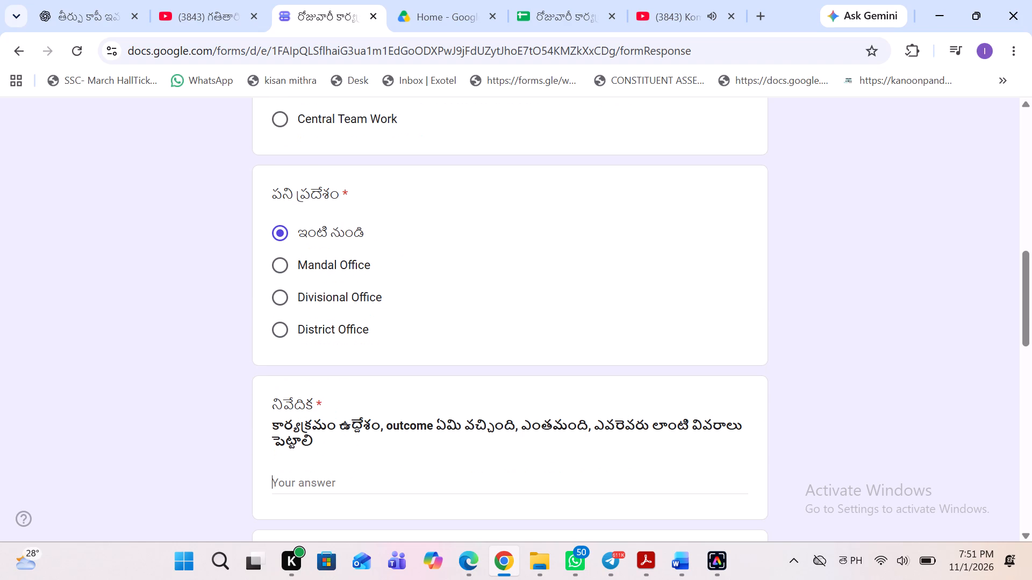
pyautogui.write('raitu atmahtyal')
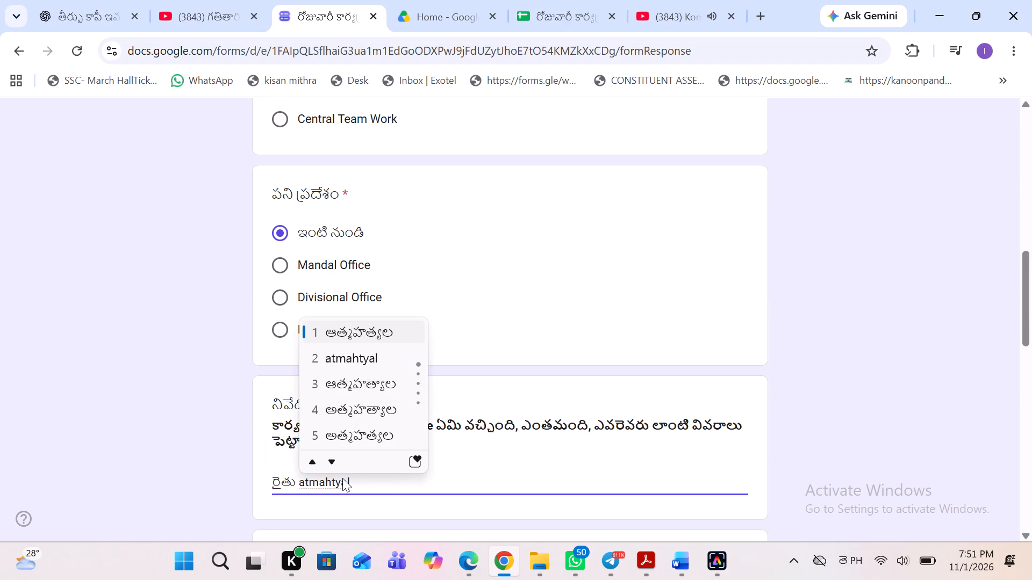
pyautogui.press('space')
pyautogui.write('g')
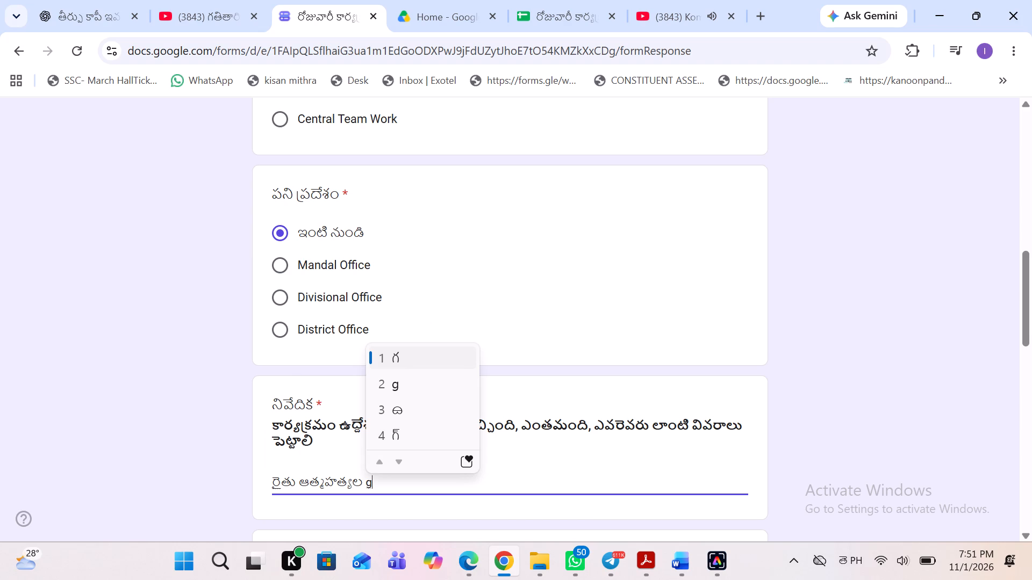
pyautogui.write('urinchi b')
pyautogui.press('BackSpace')
pyautogui.write('news pepar chudadam jar')
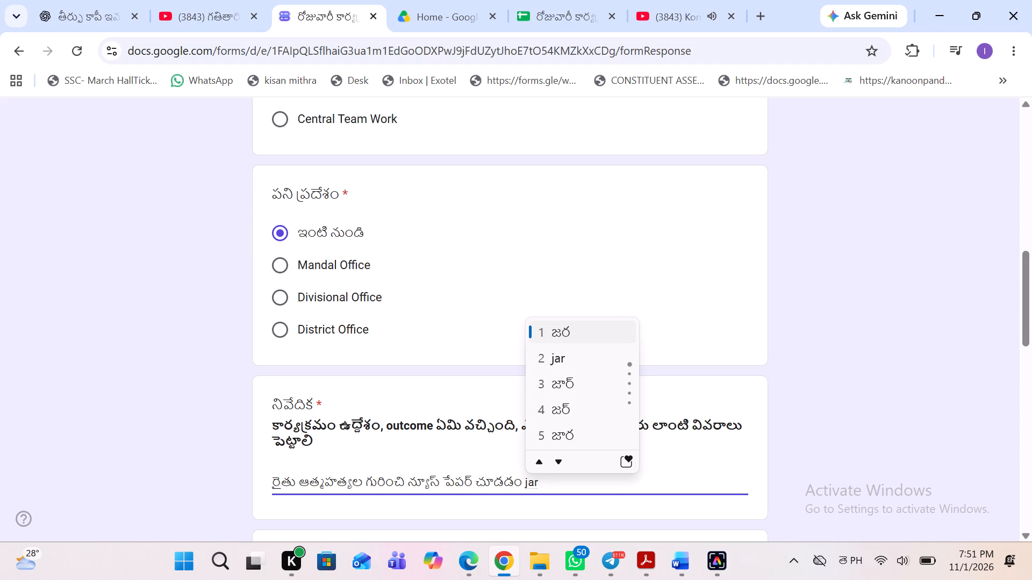
pyautogui.write('gimdi')
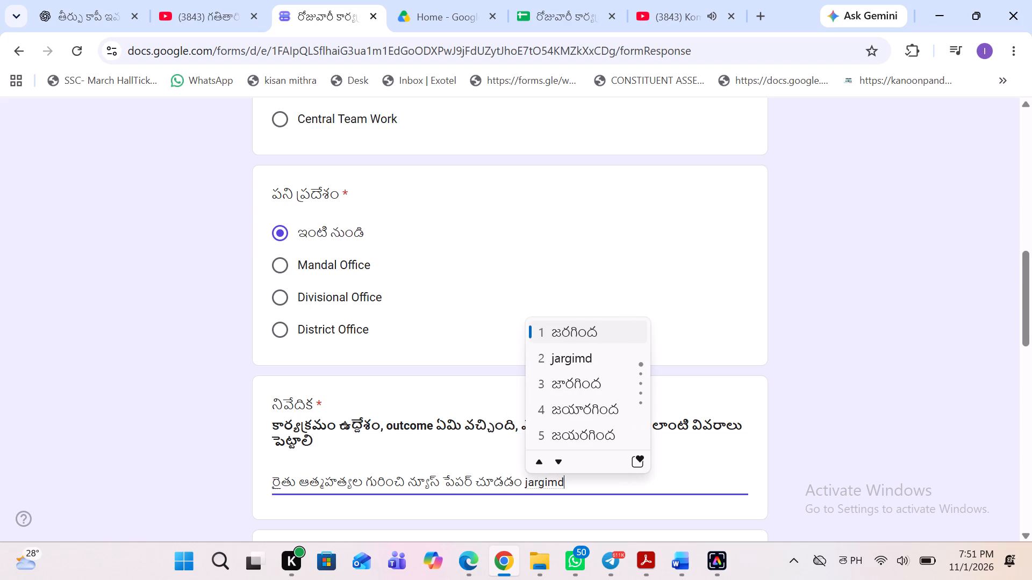
pyautogui.press('space')
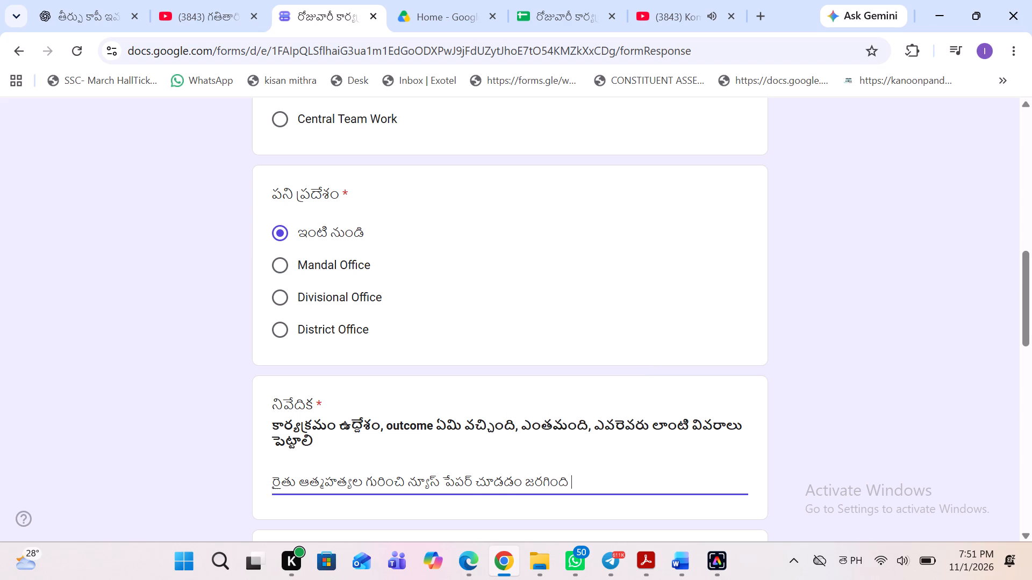
pyautogui.press('BackSpace')
pyautogui.press('BackSpace')
pyautogui.press('BackSpace')
pyautogui.press('BackSpace')
pyautogui.press('BackSpace')
pyautogui.press('BackSpace')
pyautogui.press('BackSpace')
pyautogui.press('BackSpace')
pyautogui.write('jarigimdi')
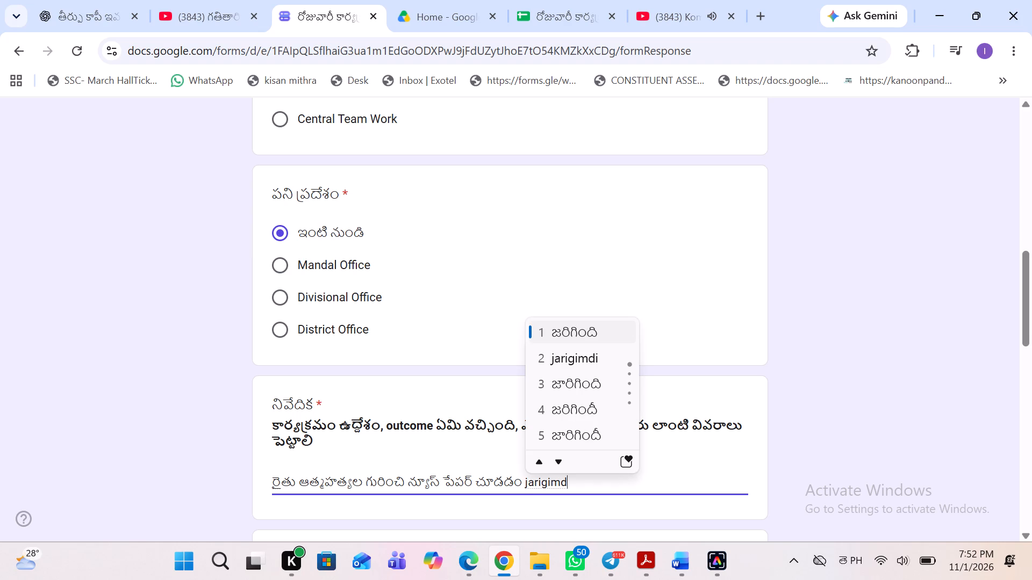
pyautogui.press('space')
pyautogui.press('BackSpace')
pyautogui.write('.')
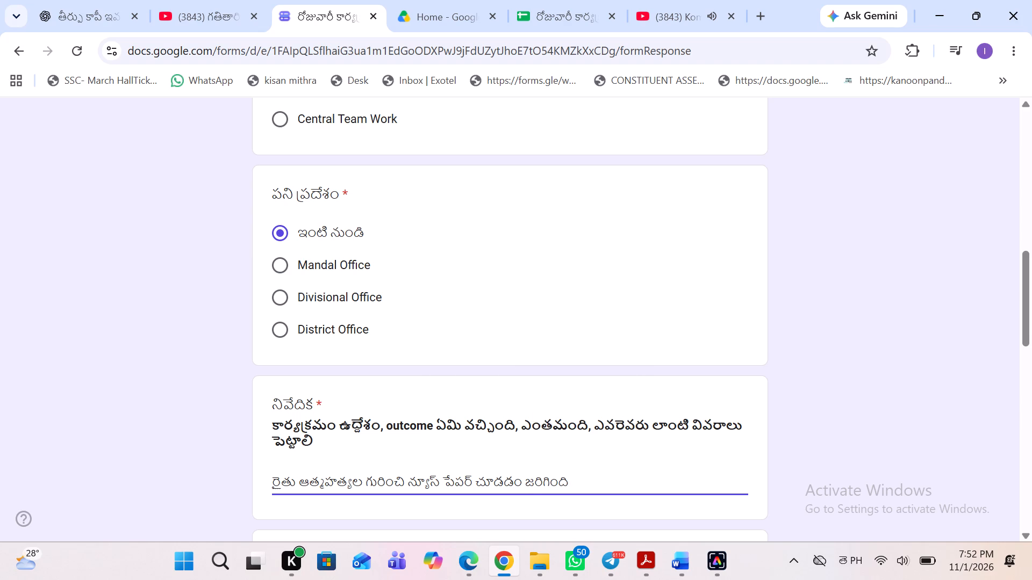
# Add "ఈ రోజు ఆంద్రలో ఒక రైతు తెలంగాణ లో ఒక రైతు ఆత్మహత్య చేసుకున్నాడు." to the నివేదిక answer.
pyautogui.press('space')
pyautogui.write('ee roju andralo')
pyautogui.press('space')
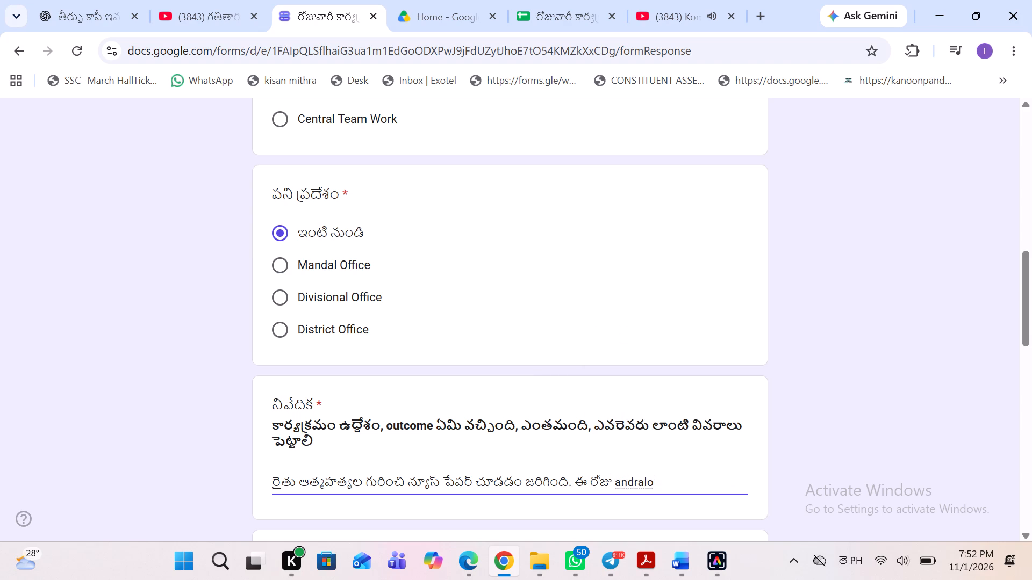
pyautogui.write('oka')
pyautogui.press('space')
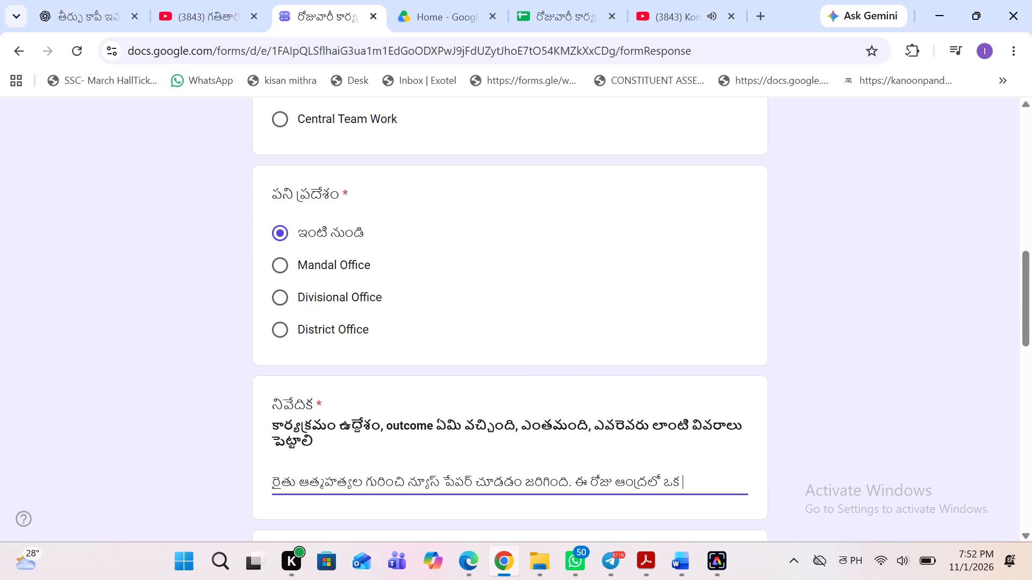
pyautogui.write('raitu telanga')
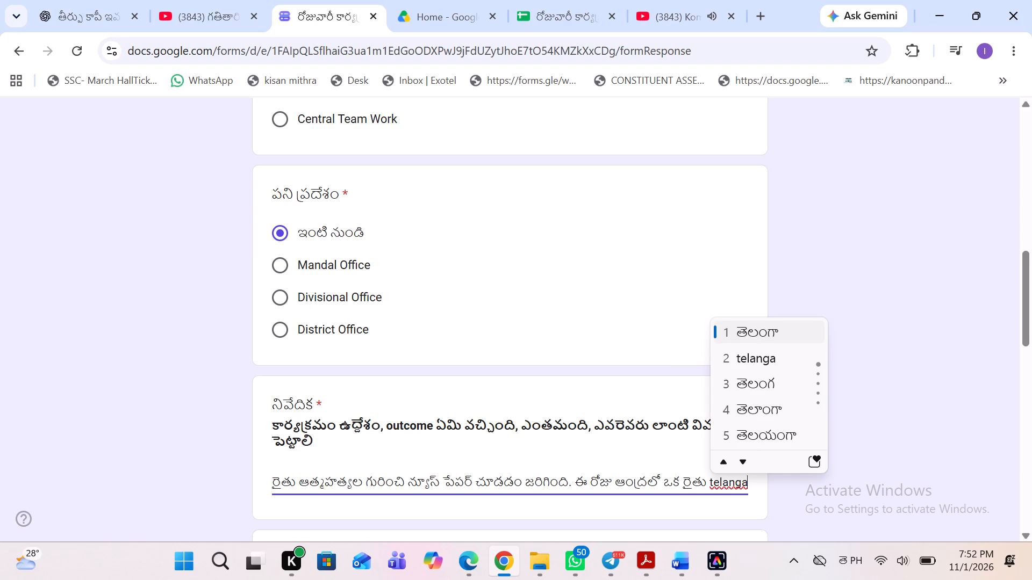
pyautogui.write('lo')
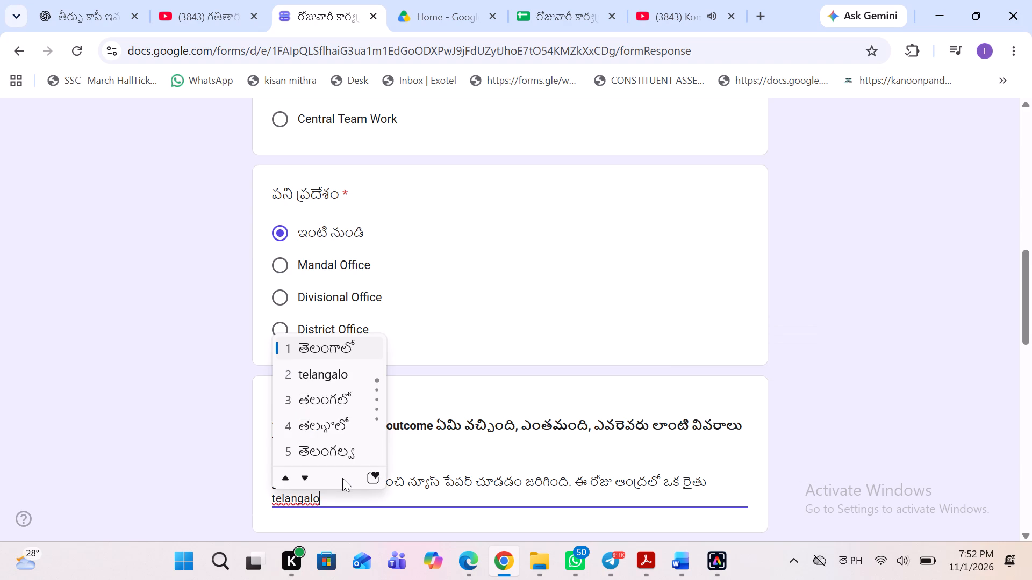
pyautogui.press('BackSpace')
pyautogui.press('BackSpace')
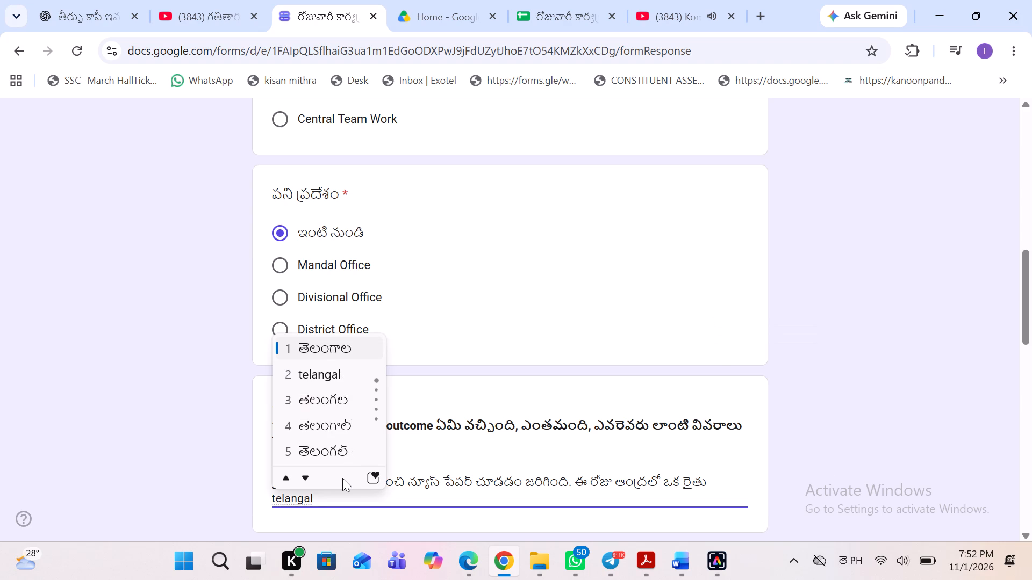
pyautogui.write('na')
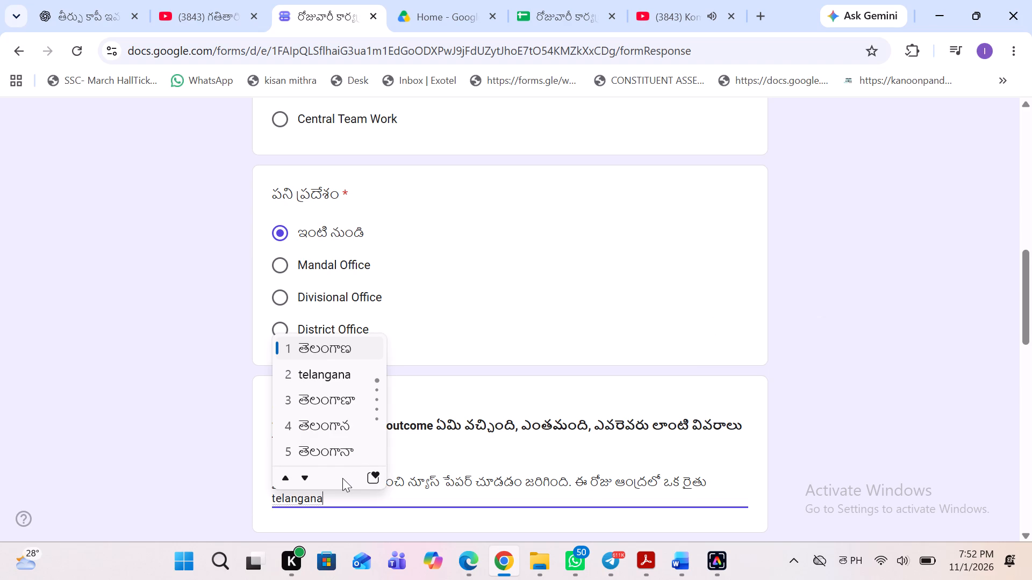
pyautogui.press('space')
pyautogui.write('lo oka raitu atmahtya chesukunnadu')
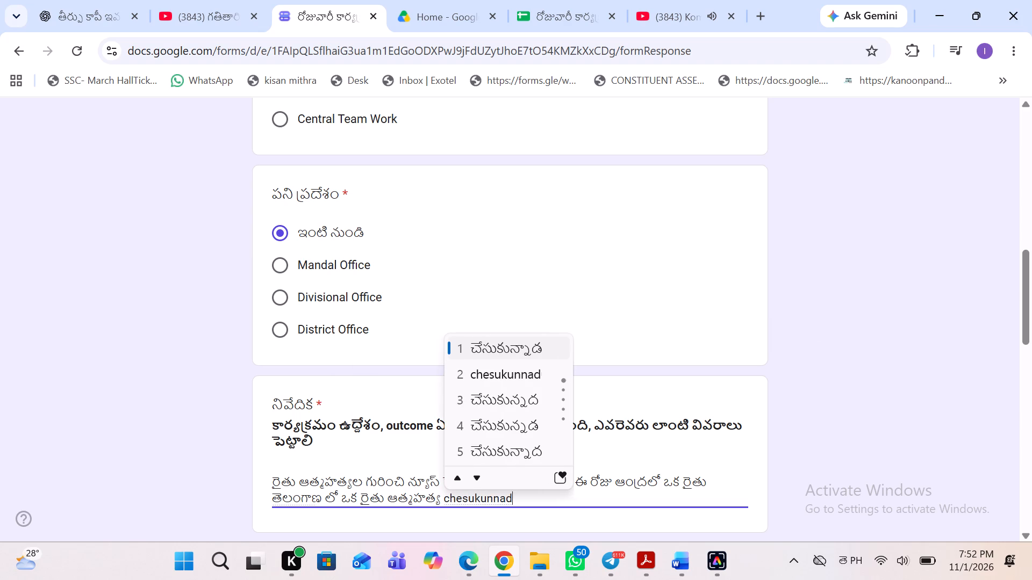
pyautogui.press('space')
pyautogui.press('BackSpace')
pyautogui.write('.')
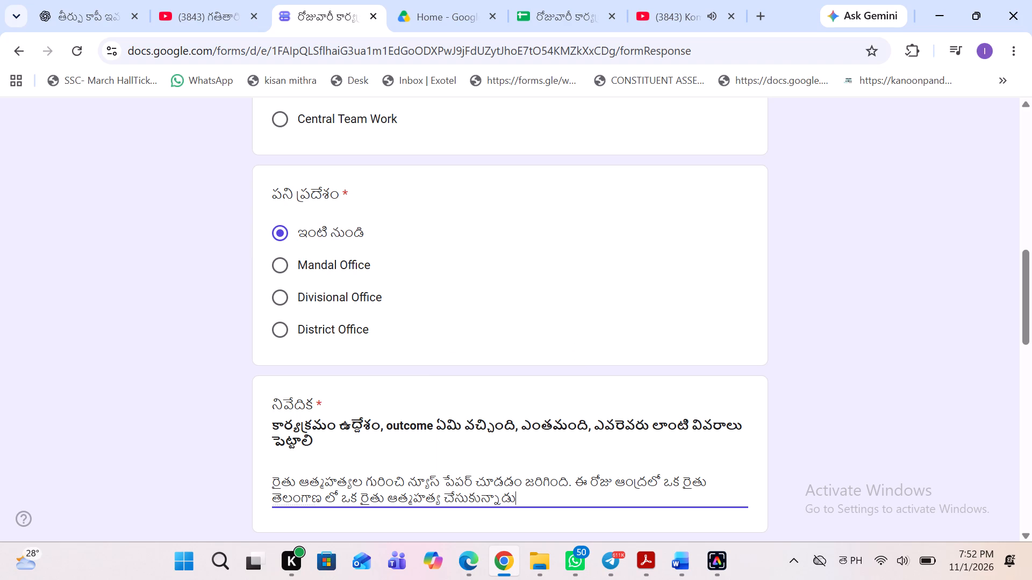
pyautogui.press('space')
# Enter 5 under Other as the time the work took.
pyautogui.scroll(-3, 342, 478)
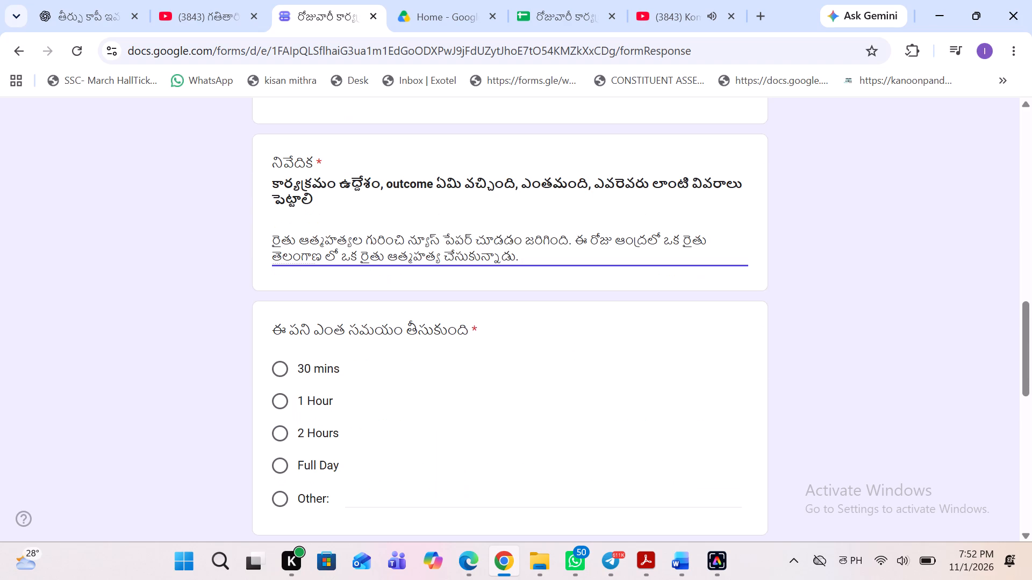
pyautogui.click(389, 491)
pyautogui.write('5')
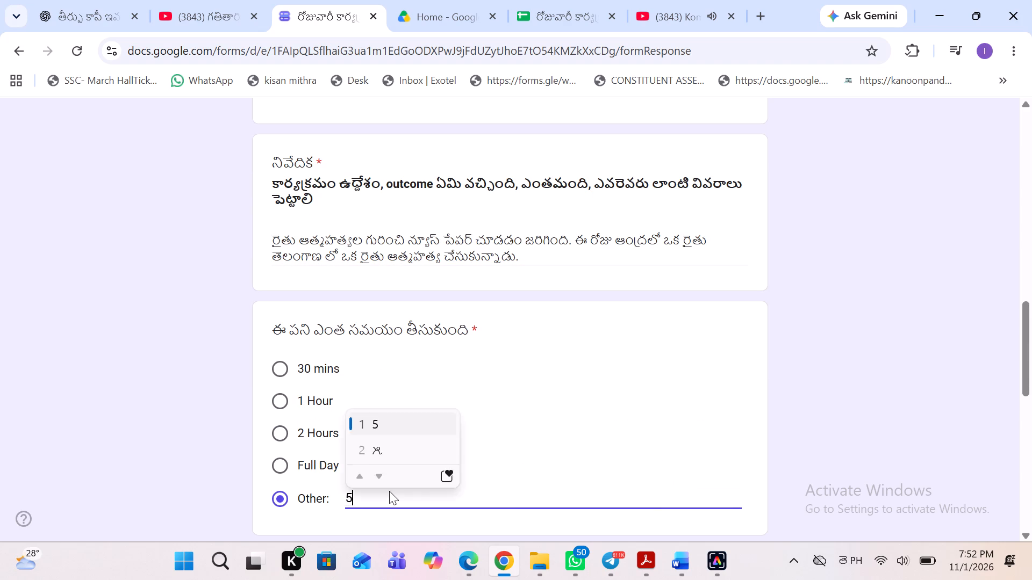
pyautogui.press('space')
# Enter "పాలో అప్ చేయాలి" as the తదుపరి కార్యాచరణ answer and submit the form response.
pyautogui.scroll(-4, 389, 491)
pyautogui.click(364, 491)
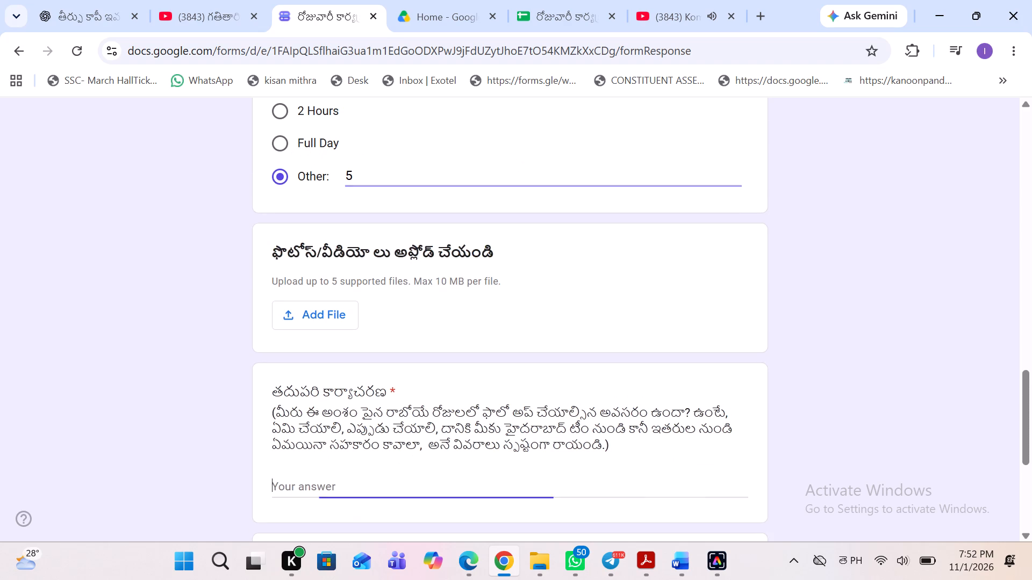
pyautogui.write('paalo ap cheyali')
pyautogui.press('space')
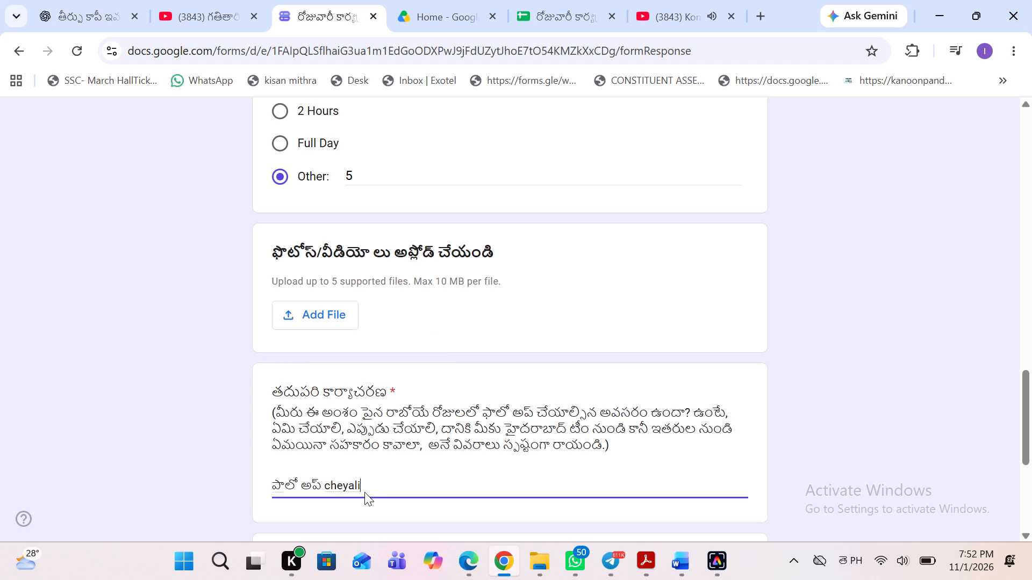
pyautogui.scroll(-3, 381, 453)
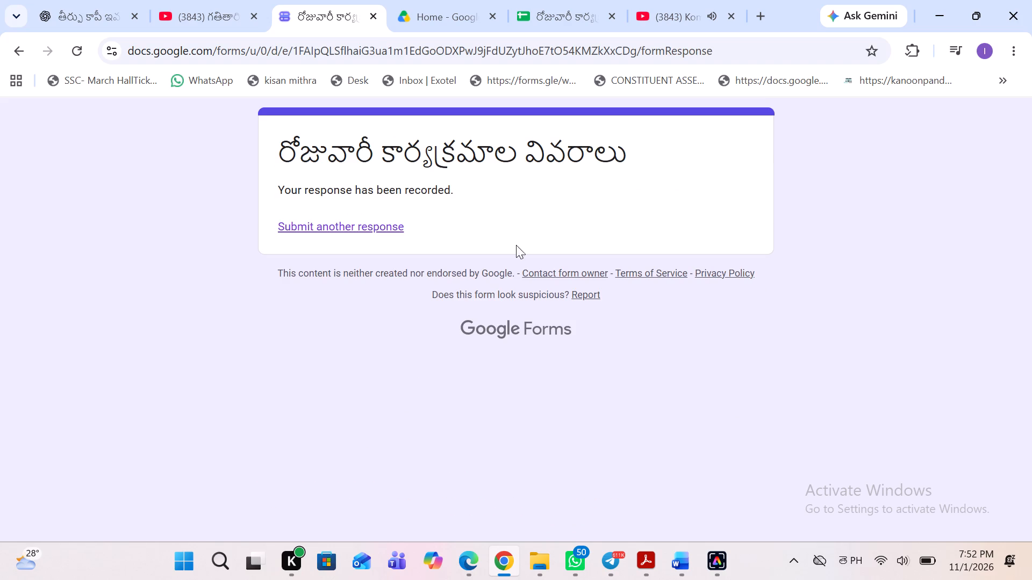
# Check the latest entries in the Ilanna responses sheet, then start another form response with the listed name and the date 10/29/2026.
pyautogui.click(567, 23)
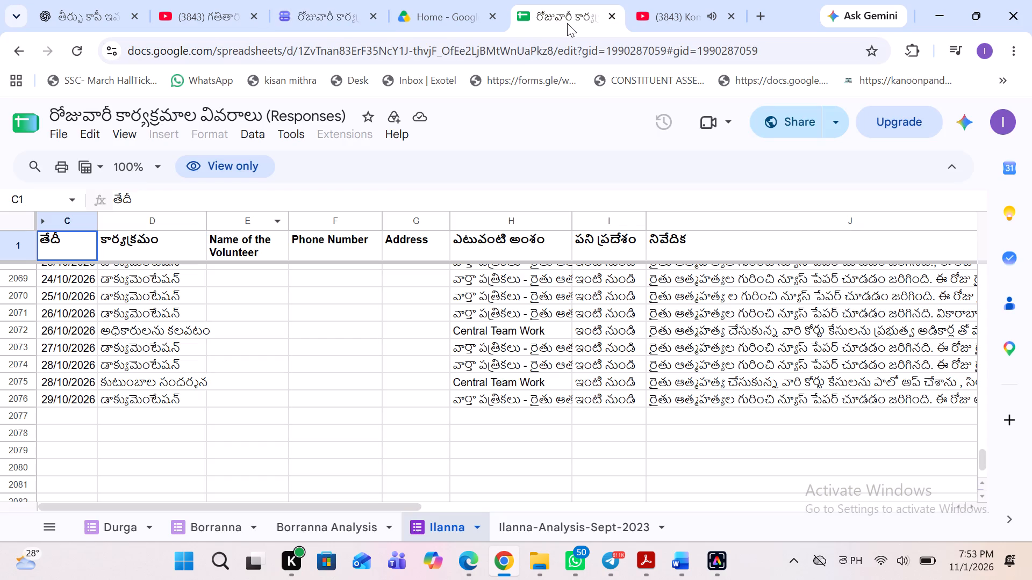
pyautogui.click(332, 12)
pyautogui.click(357, 229)
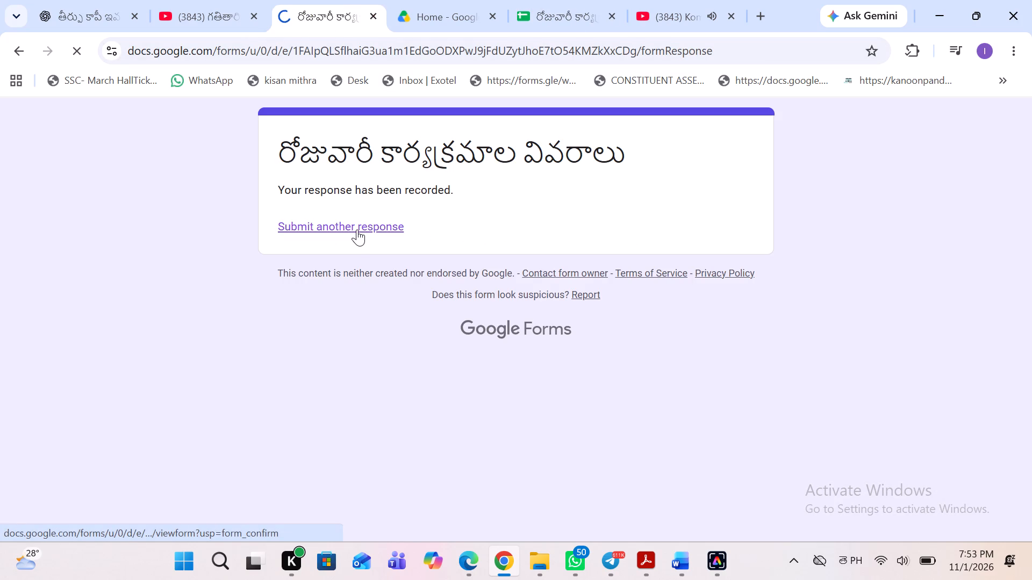
pyautogui.click(281, 372)
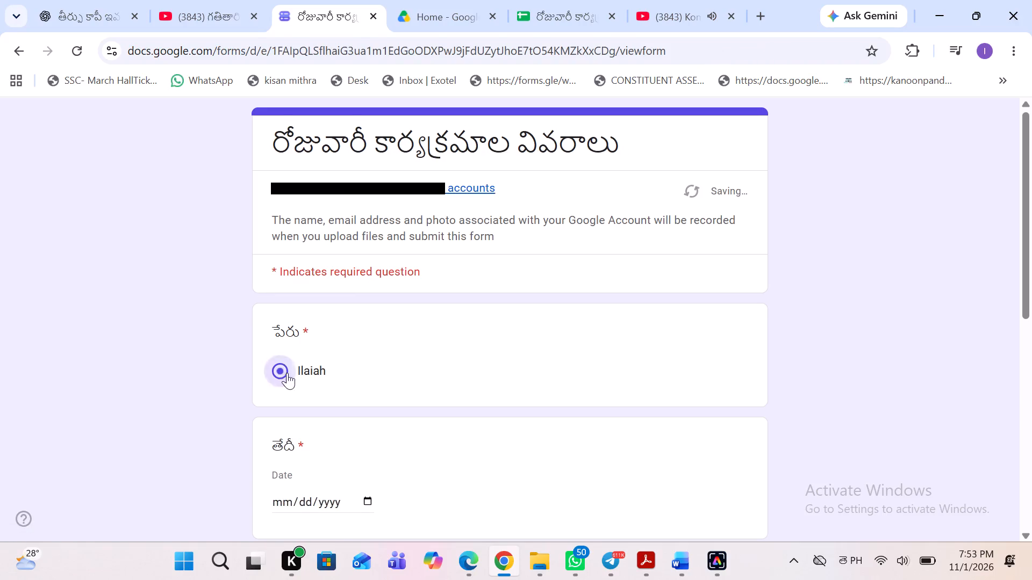
pyautogui.scroll(-1, 326, 398)
pyautogui.click(368, 422)
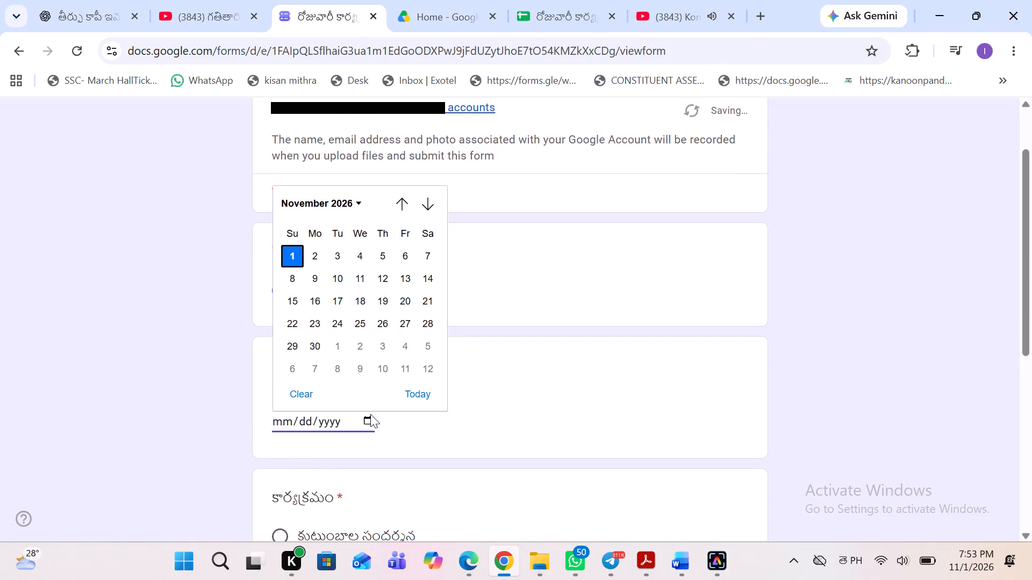
pyautogui.click(405, 201)
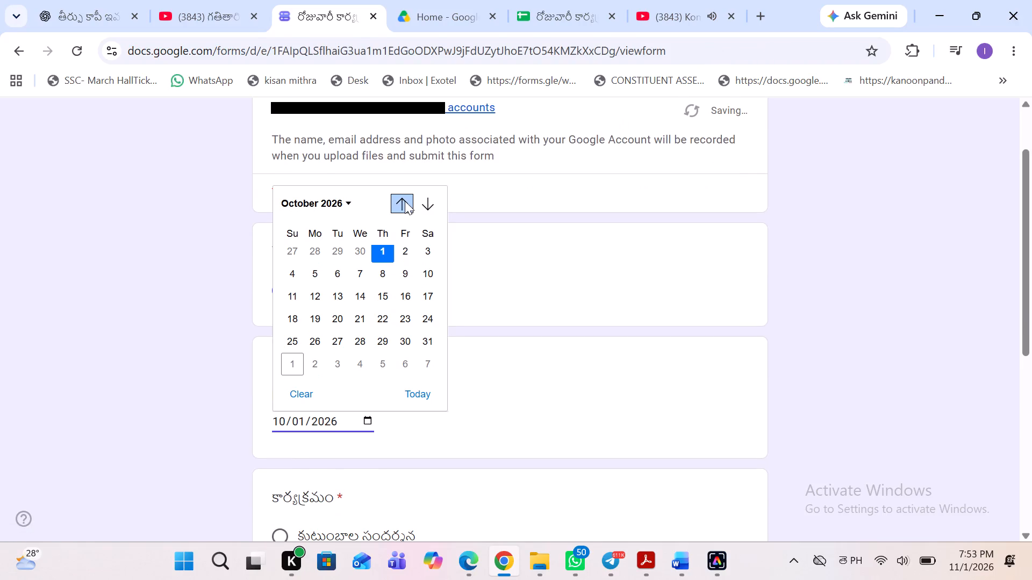
pyautogui.click(392, 345)
pyautogui.scroll(-2, 393, 347)
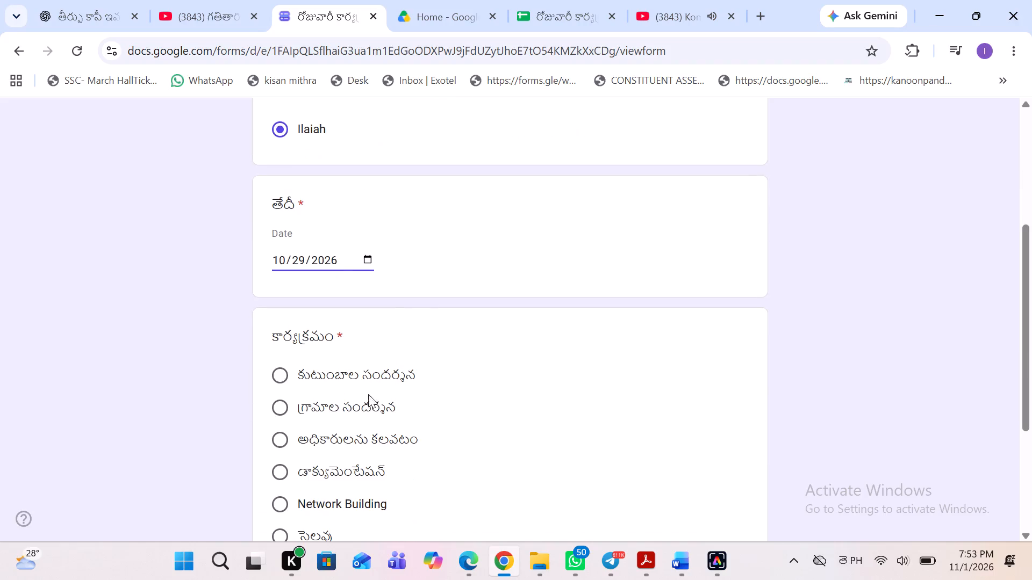
# Select కుటుంబాల సందర్శన as the కార్యక్రమం and continue to the Additional Details section.
pyautogui.scroll(-1, 369, 403)
pyautogui.click(279, 294)
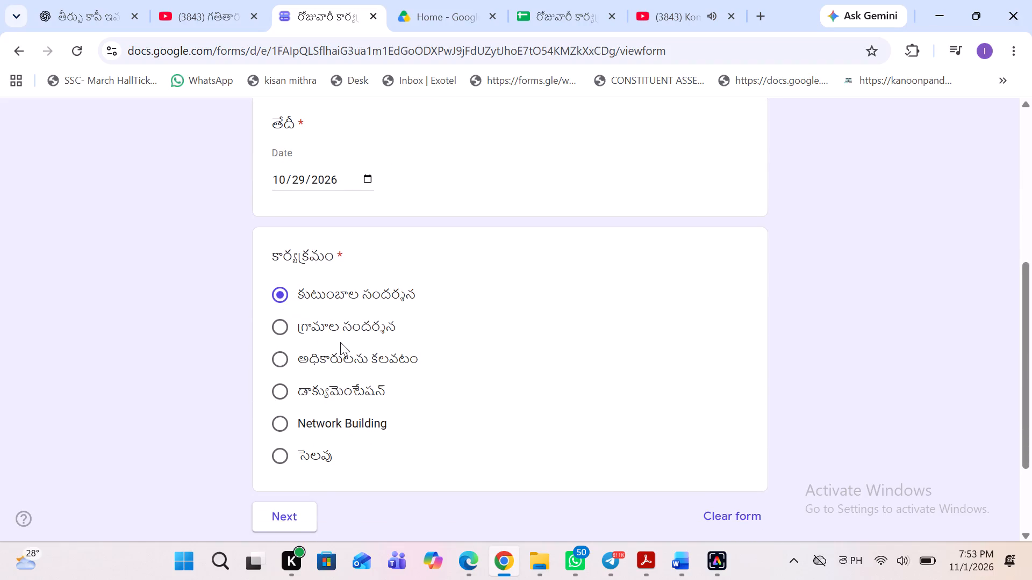
pyautogui.scroll(-2, 340, 342)
pyautogui.click(299, 389)
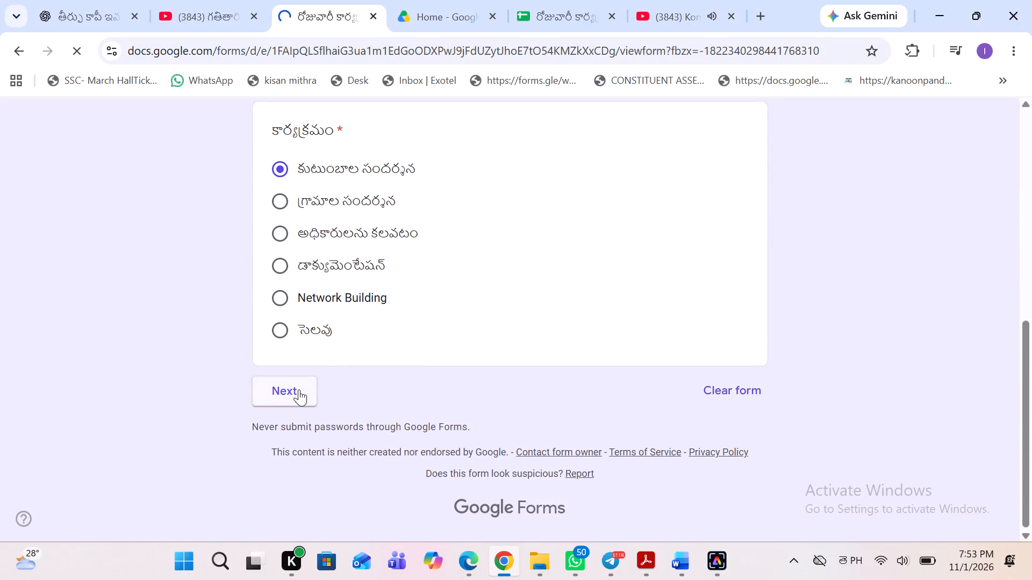
pyautogui.scroll(-5, 299, 389)
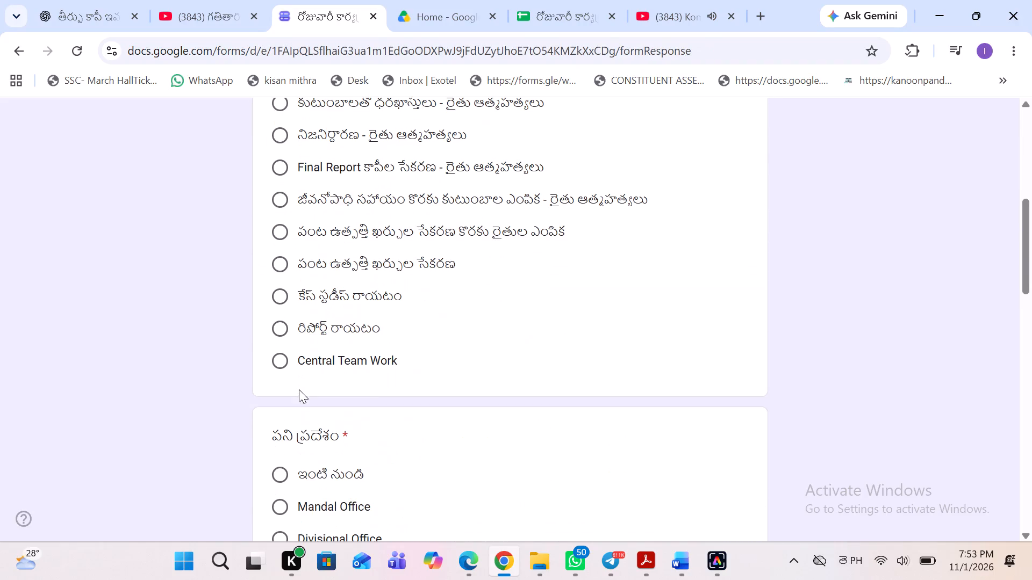
# Select Central Team Work as the ఎటువంటి అంశం and ఇంటి నుండి as the పని ప్రదేశం.
pyautogui.click(280, 359)
pyautogui.click(284, 474)
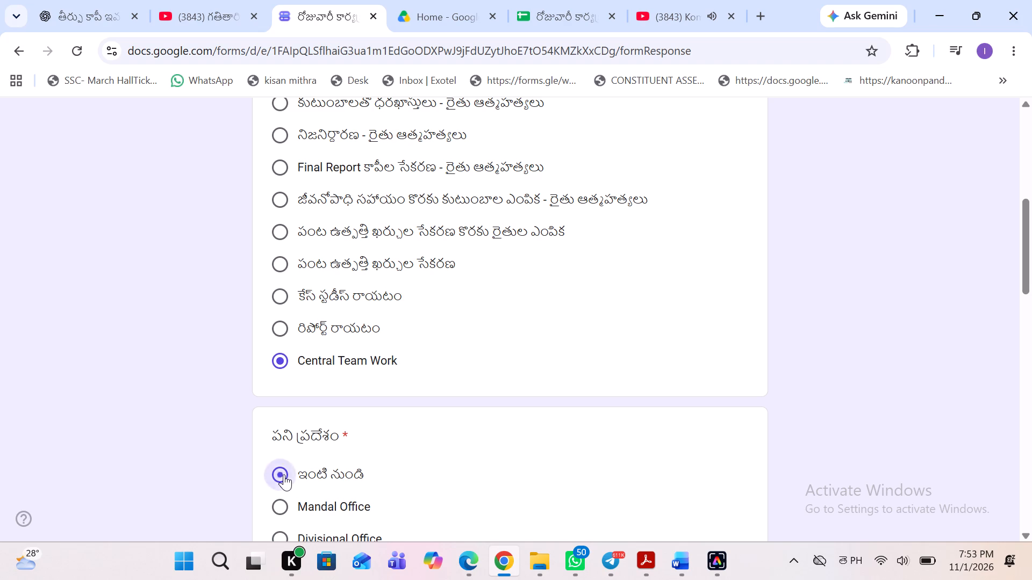
# Enter "రైతు ఆత్మహత్య చేసుకున్న వారి జీవనోపాది కోసం రెండు కేసు స్టడీ లు రాయడం జరిగింది." as the నివేదిక answer.
pyautogui.scroll(-3, 304, 468)
pyautogui.click(353, 488)
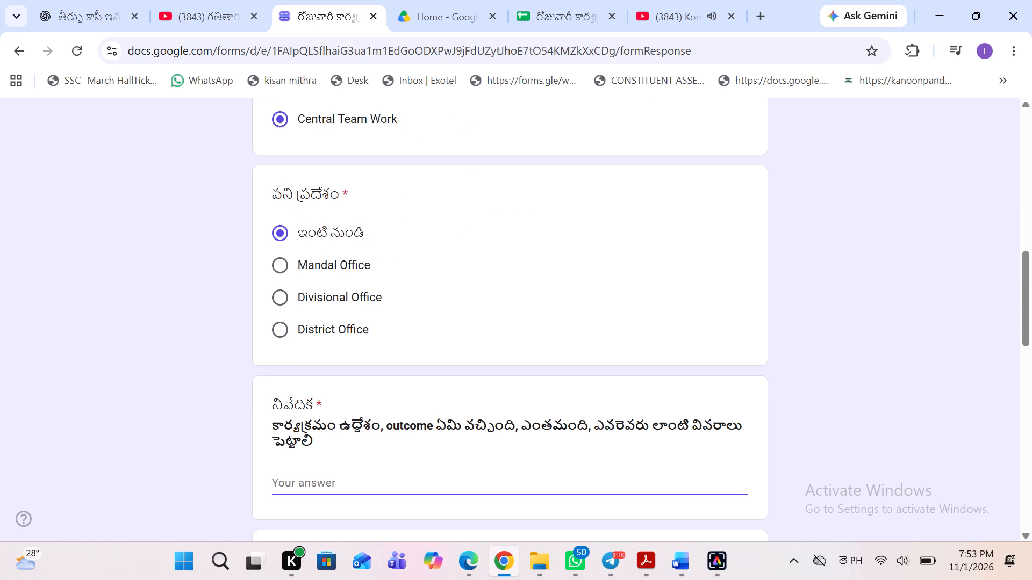
pyautogui.write('raitu')
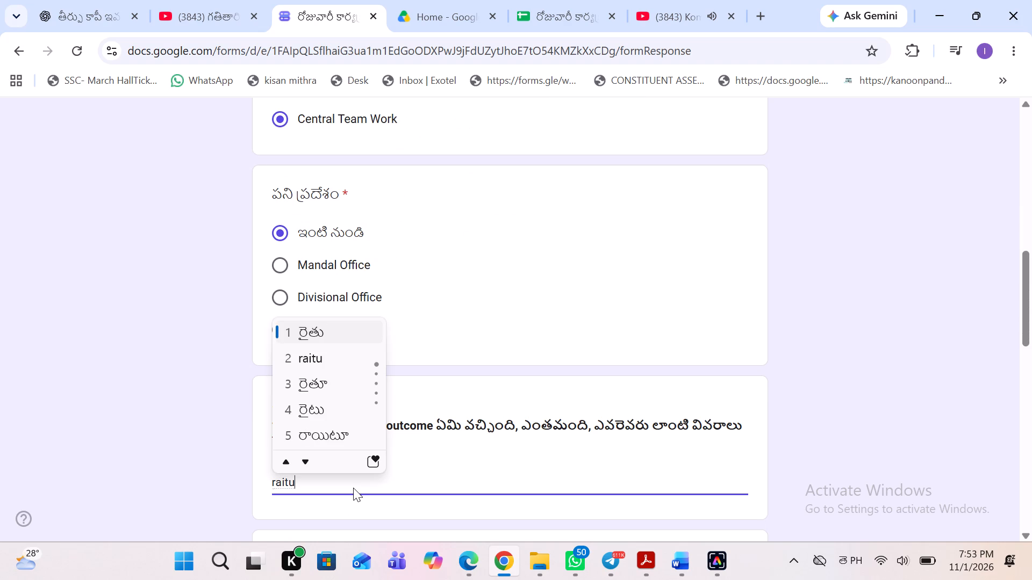
pyautogui.press('space')
pyautogui.write('atmahtya chesukunna vaari jivanopadi')
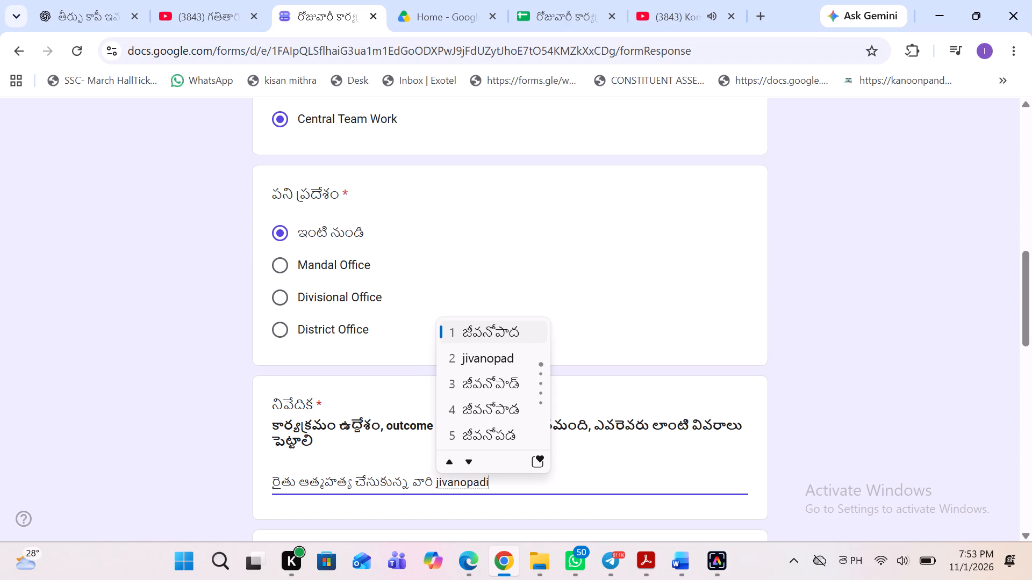
pyautogui.press('space')
pyautogui.write('kosam')
pyautogui.press('space')
pyautogui.write('ke')
pyautogui.press('BackSpace')
pyautogui.press('BackSpace')
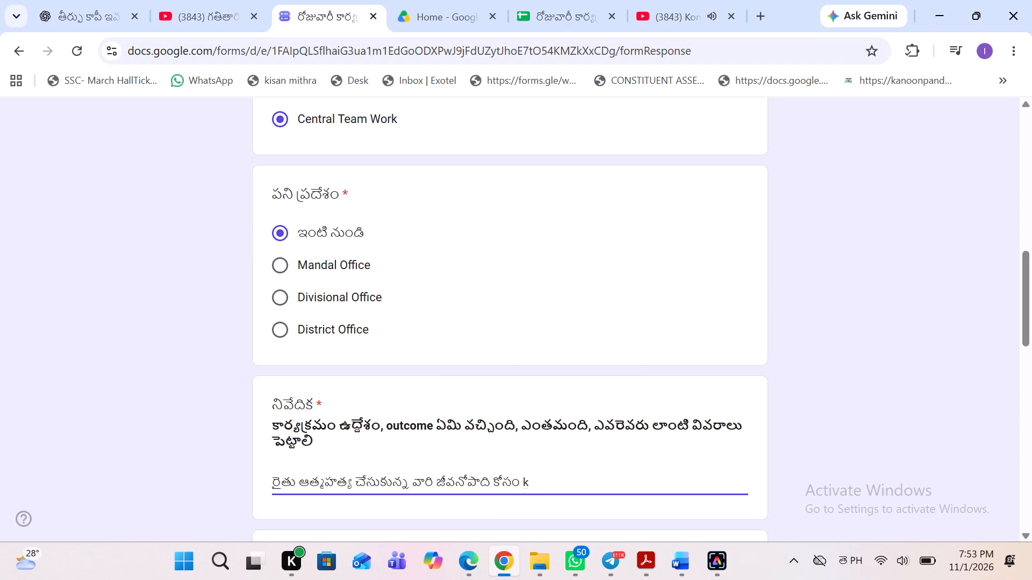
pyautogui.write('rendu kesu study lu rayadam')
pyautogui.press('space')
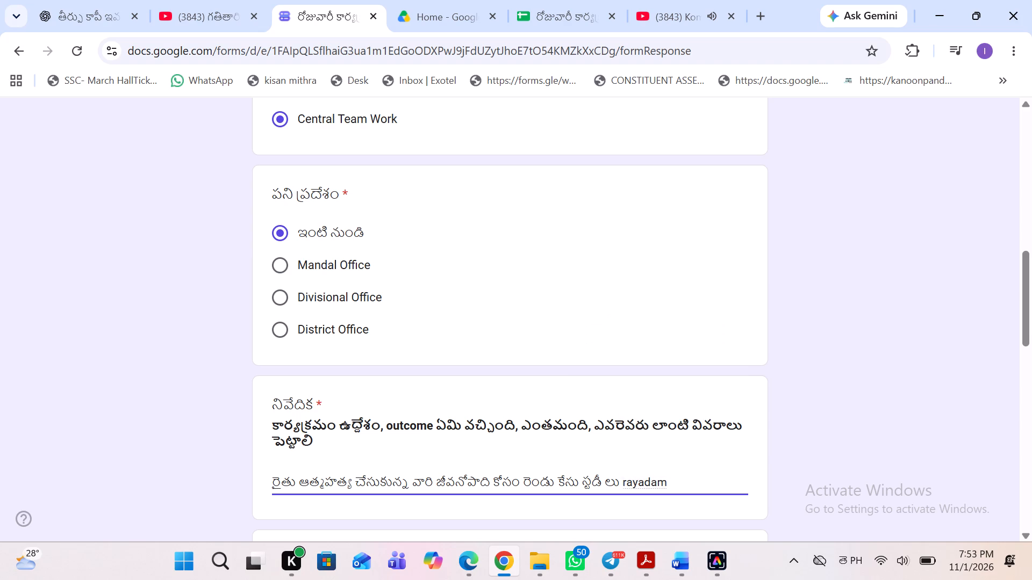
pyautogui.write('jarigimdi')
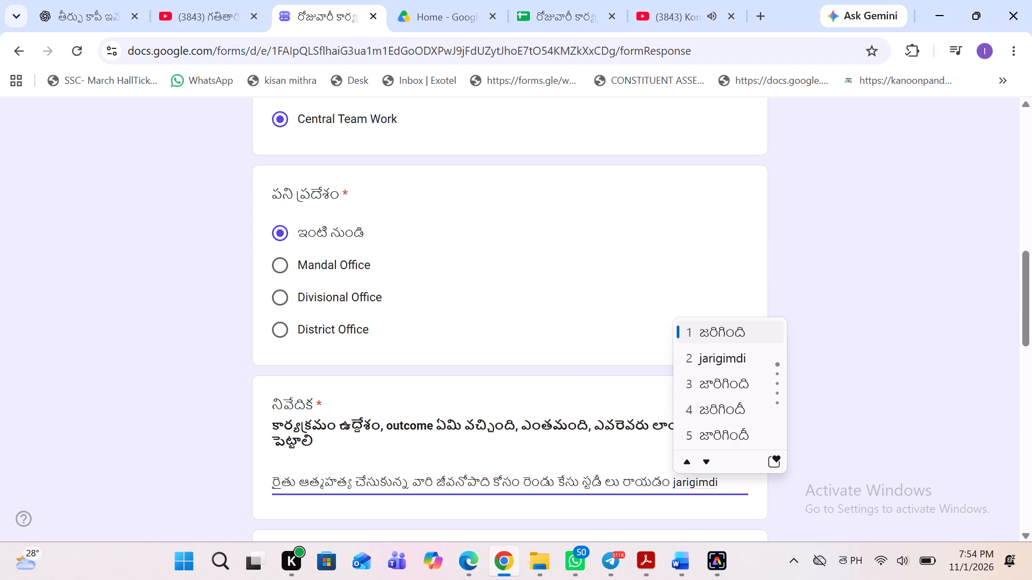
pyautogui.press('space')
pyautogui.press('BackSpace')
pyautogui.write('.')
pyautogui.press('space')
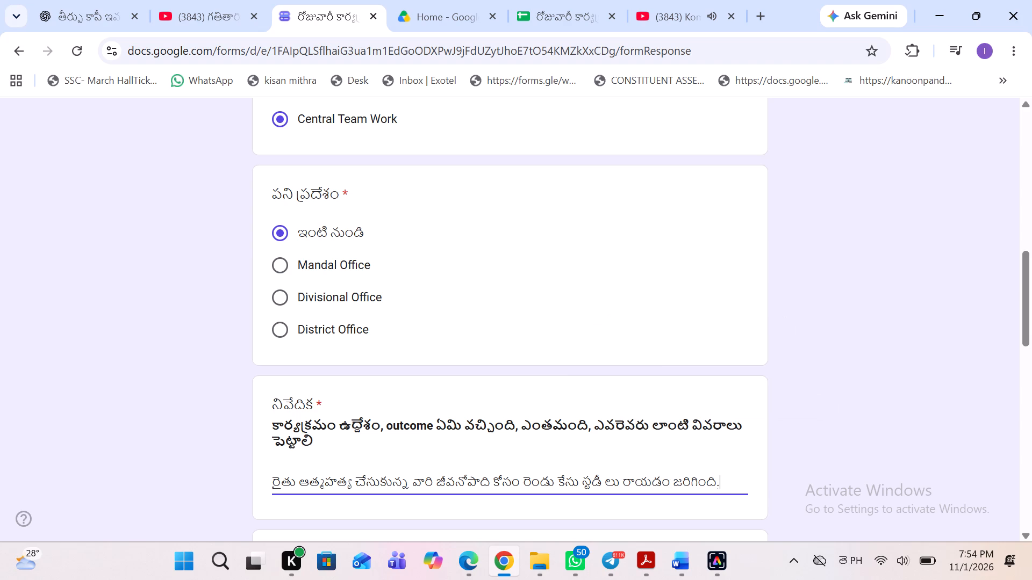
# Select 2 Hours as the time the work took.
pyautogui.scroll(-4, 353, 488)
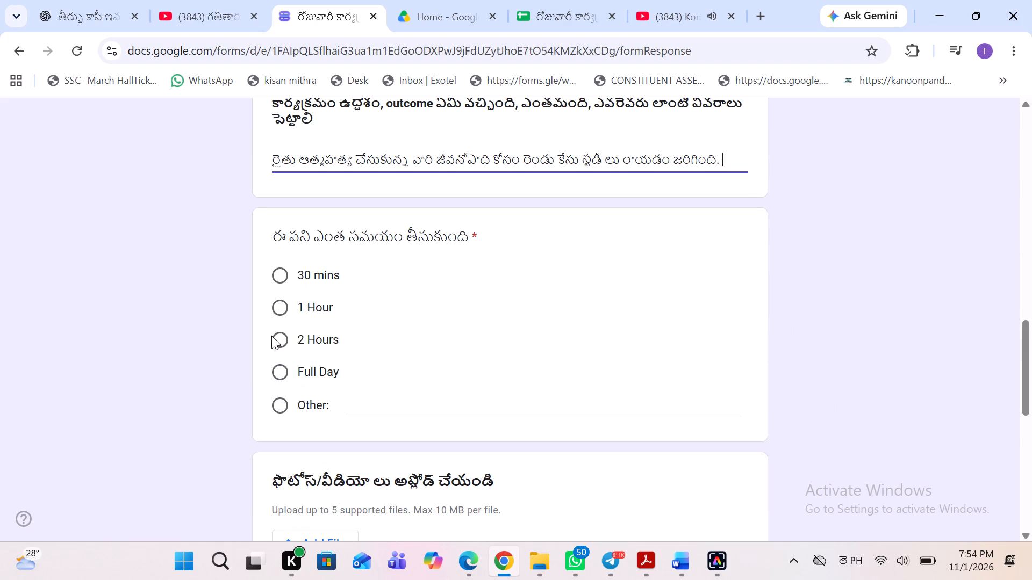
pyautogui.click(276, 335)
# Enter "పాలో అప్ చేయాలి" as the తదుపరి కార్యాచరణ answer and submit the form response.
pyautogui.scroll(-4, 303, 337)
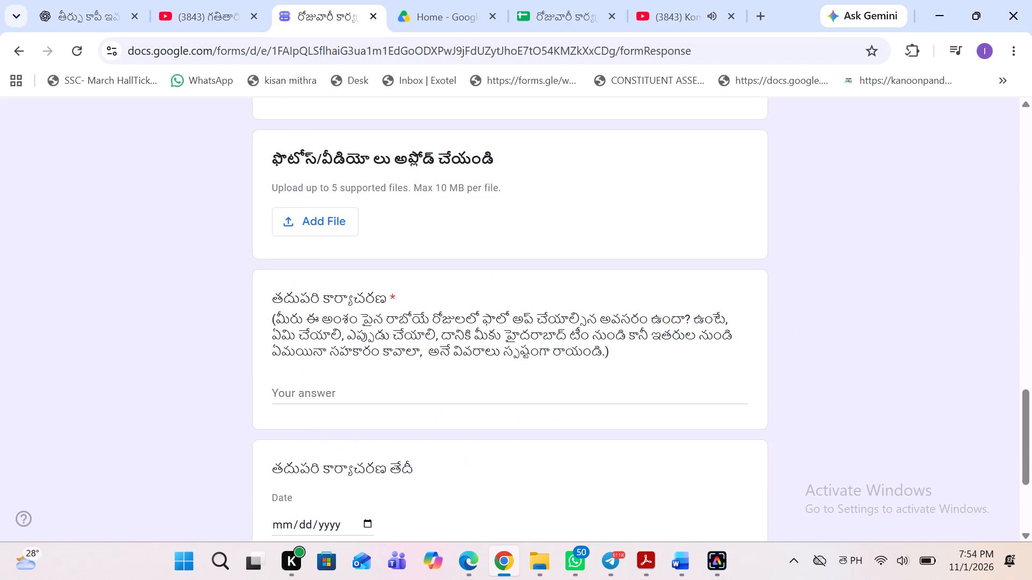
pyautogui.click(340, 392)
pyautogui.write('paalo ap cheyali')
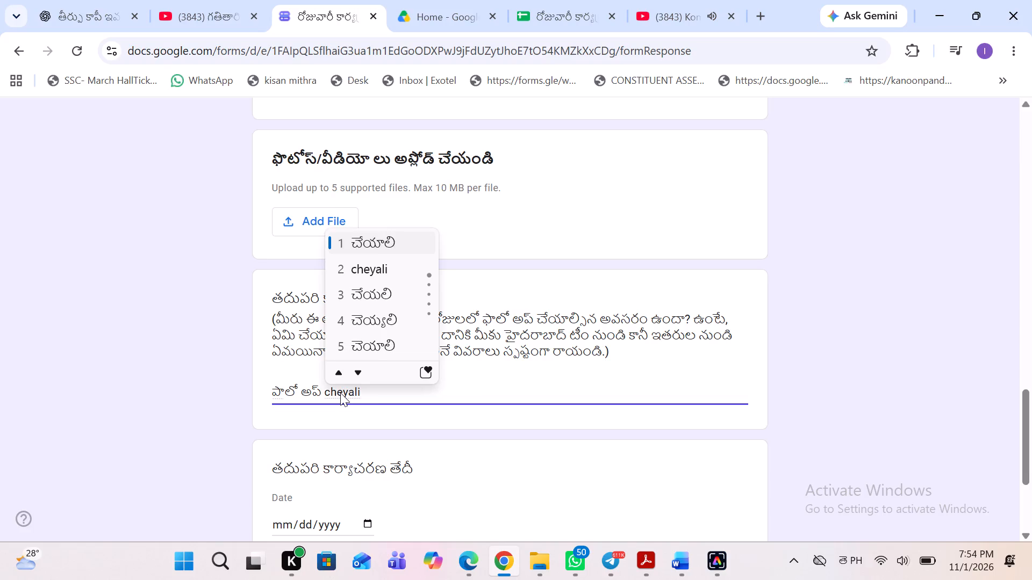
pyautogui.press('space')
pyautogui.scroll(-1, 340, 393)
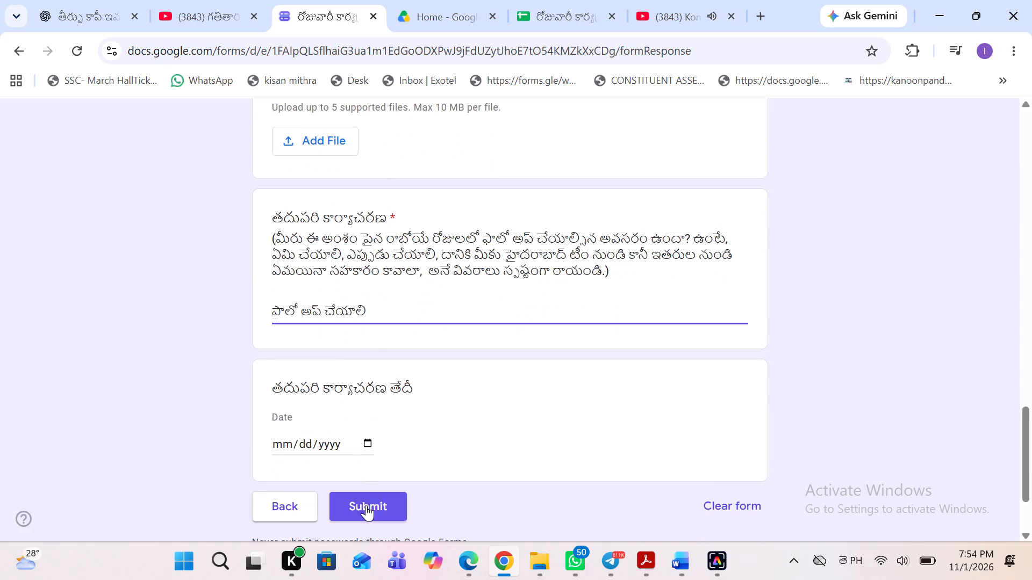
pyautogui.click(366, 505)
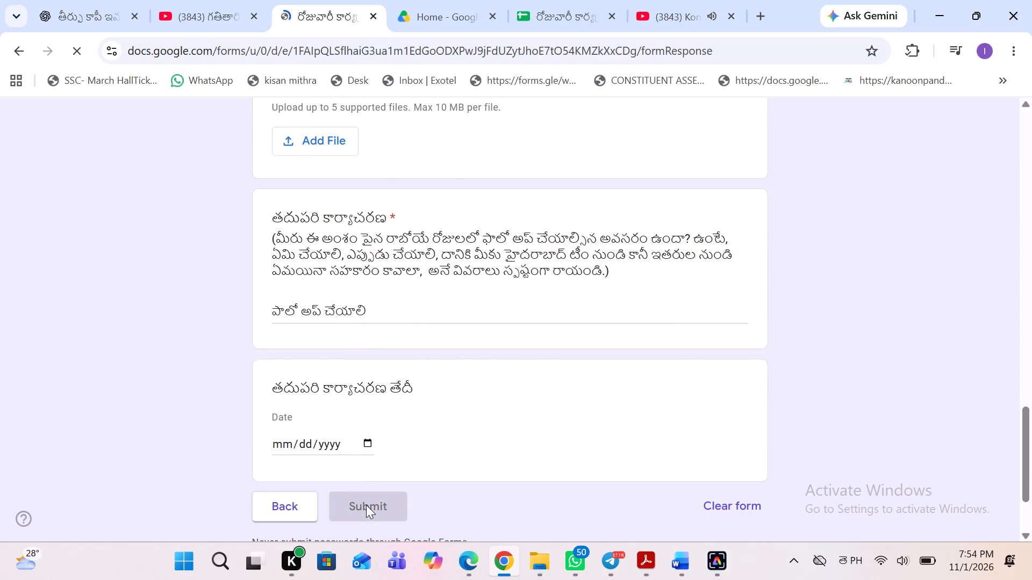
# Start another form response with the listed name and the date 10/30/2026, and check the latest entries in the Ilanna responses sheet.
pyautogui.click(339, 233)
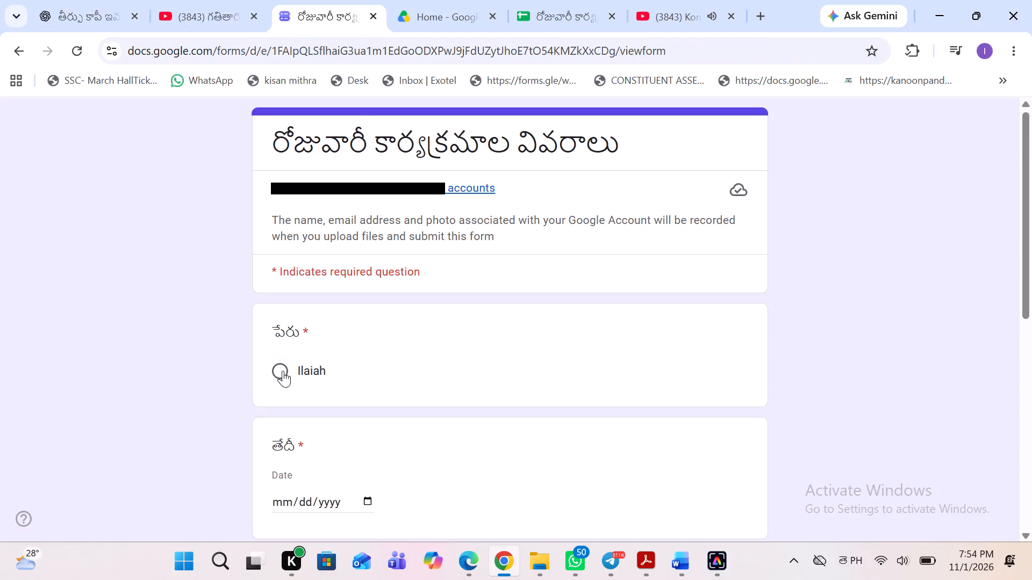
pyautogui.click(279, 370)
pyautogui.click(362, 498)
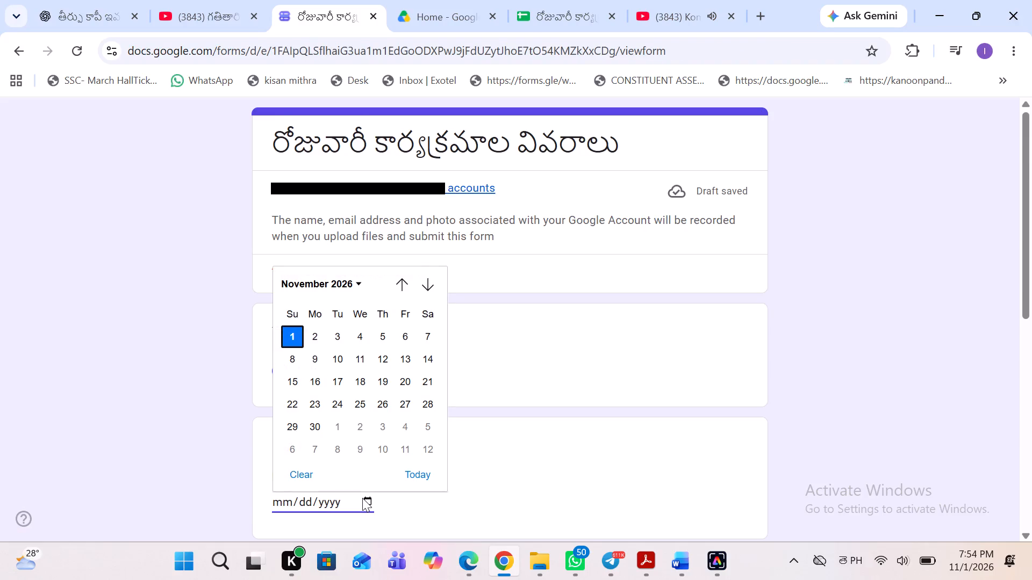
pyautogui.click(398, 277)
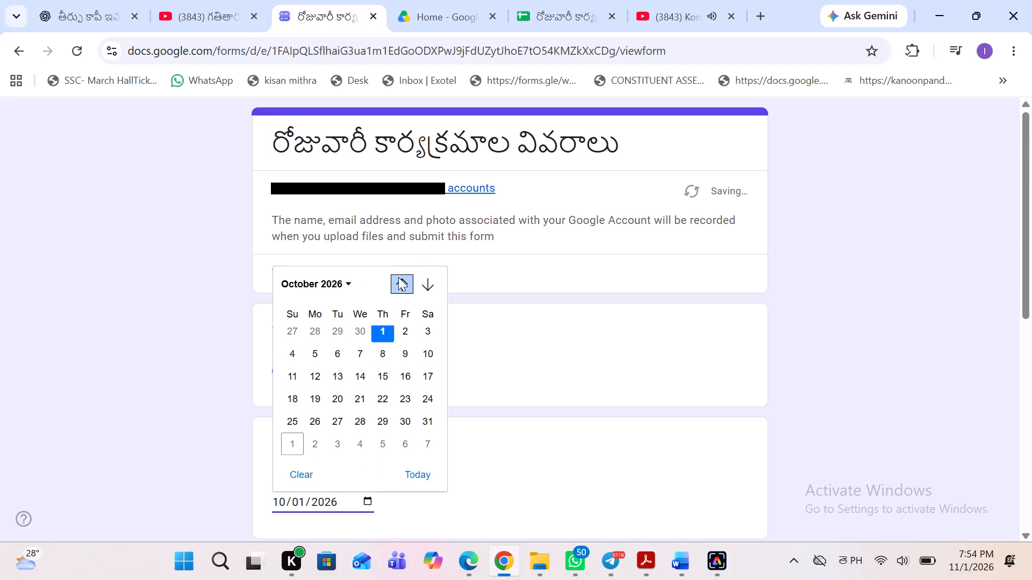
pyautogui.click(408, 425)
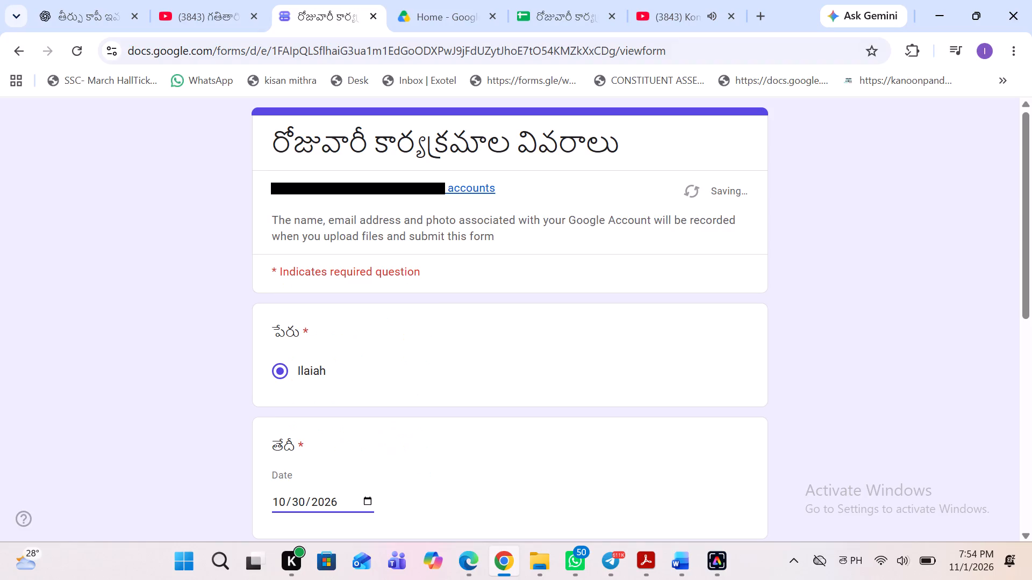
pyautogui.click(554, 16)
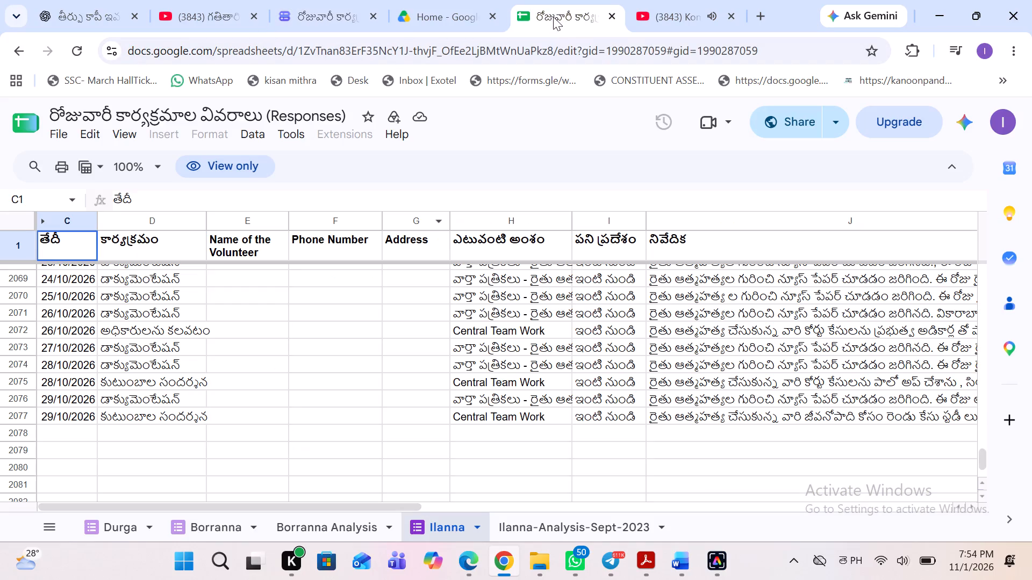
pyautogui.click(317, 15)
# Select డాక్యుమెంటేషన్ as the కార్యక్రమం, continue to Additional Details, and choose వార్తా పత్రికలు - రైతు ఆత్మహత్యలు as the ఎటువంటి అంశం.
pyautogui.scroll(-2, 370, 326)
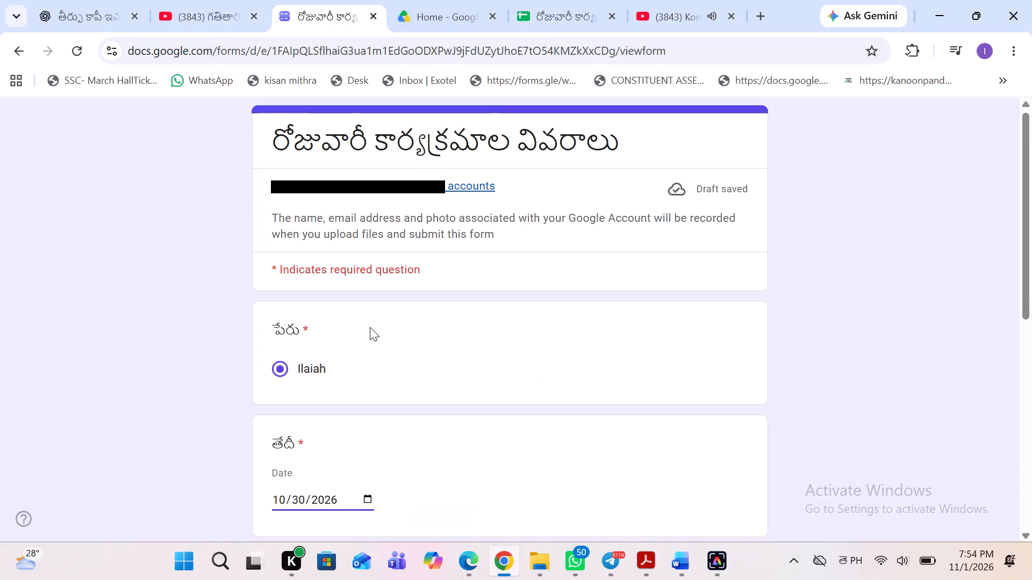
pyautogui.scroll(-2, 370, 327)
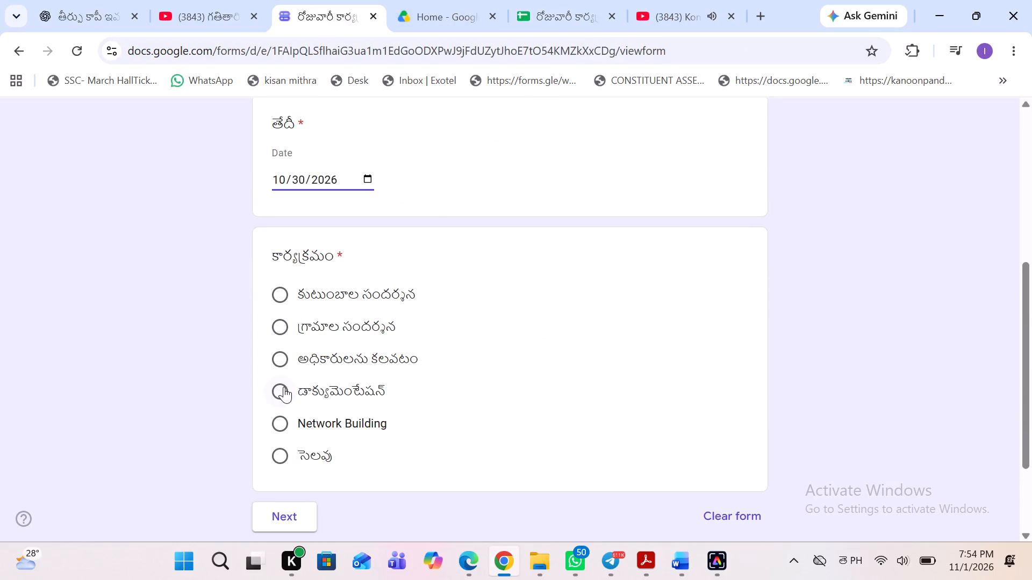
pyautogui.click(284, 386)
pyautogui.click(279, 517)
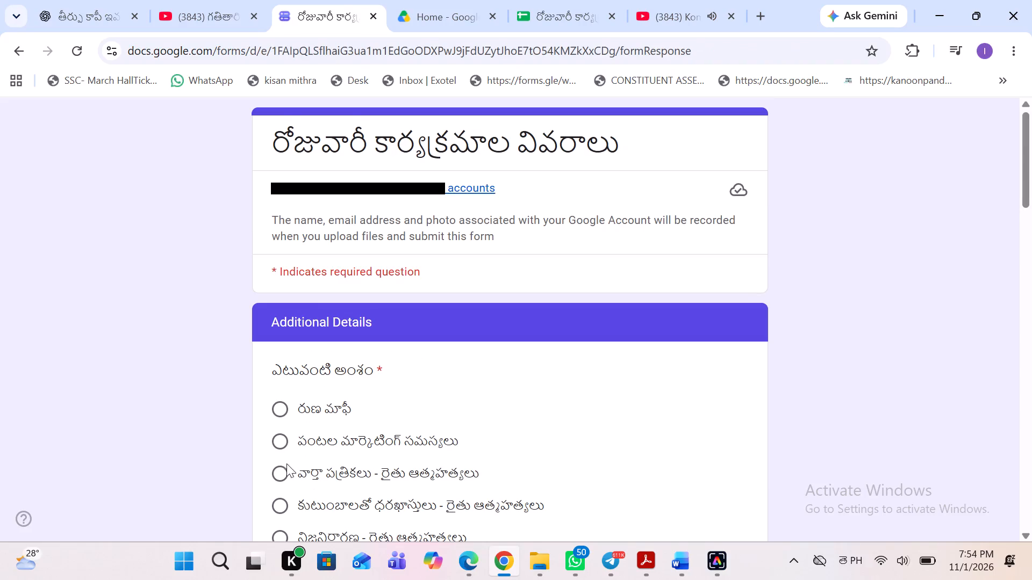
pyautogui.click(282, 472)
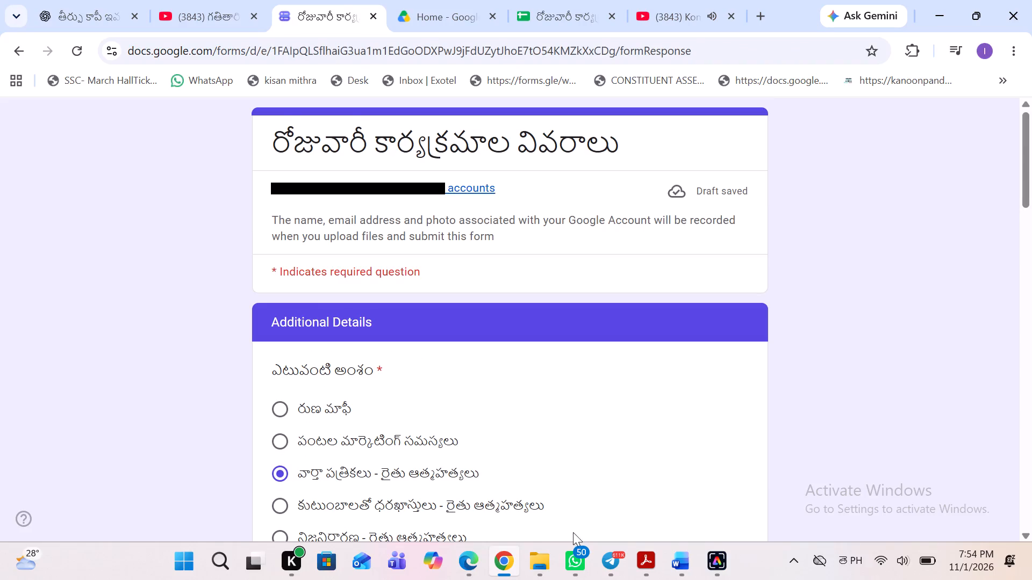
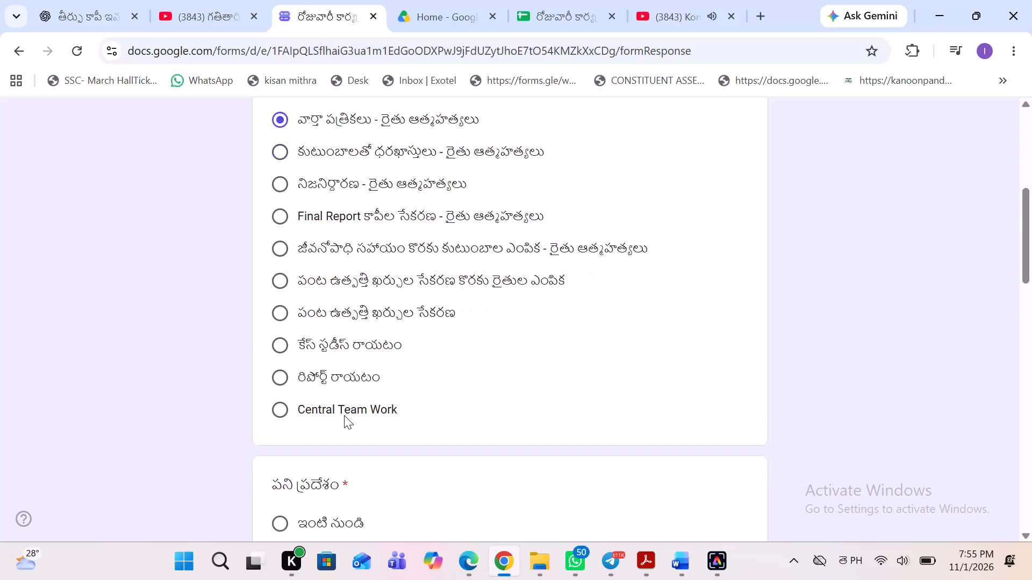
# Select ఇంటి నుండి as the పని ప్రదేశం.
pyautogui.click(283, 396)
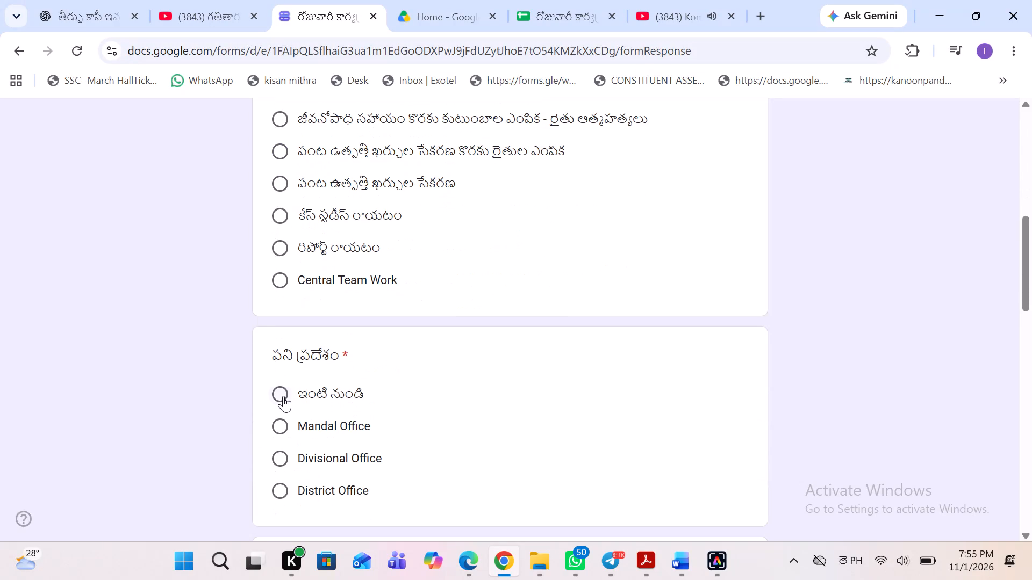
# Enter the నివేదిక answer "రైతు ఆత్మహత్యల గురించి న్యూస్ పేపర్ చూడడం జరిగింది, మెదక్ జిల్లాలో ఒక రైతు ఆత్మహత్య చేసుకున్నాడు.".
pyautogui.scroll(-3, 283, 396)
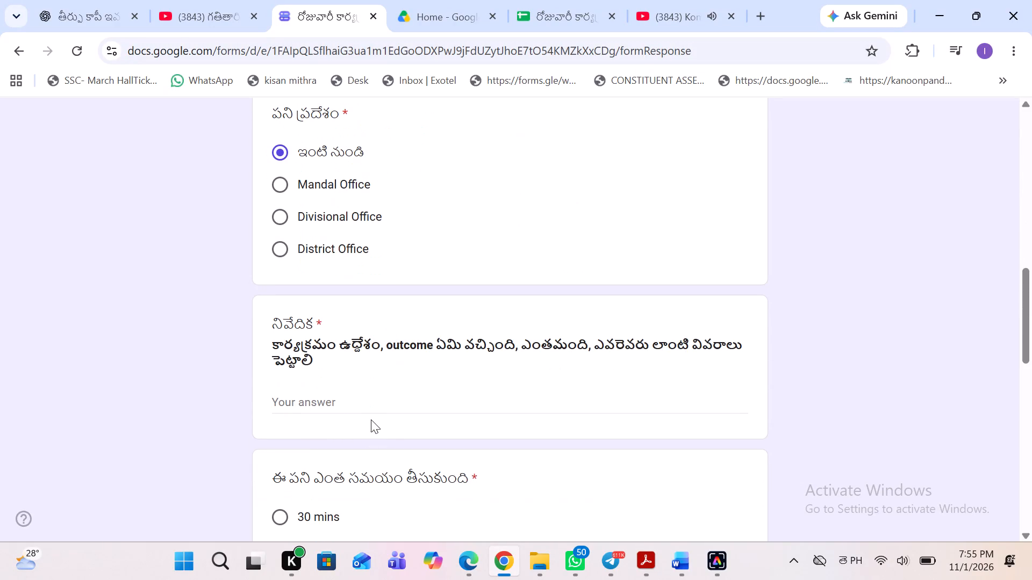
pyautogui.click(358, 402)
pyautogui.write('raitu atmahtyal gurinchi news pe')
pyautogui.write('par chudadam')
pyautogui.press('space')
pyautogui.write('jarigimdi')
pyautogui.press('space')
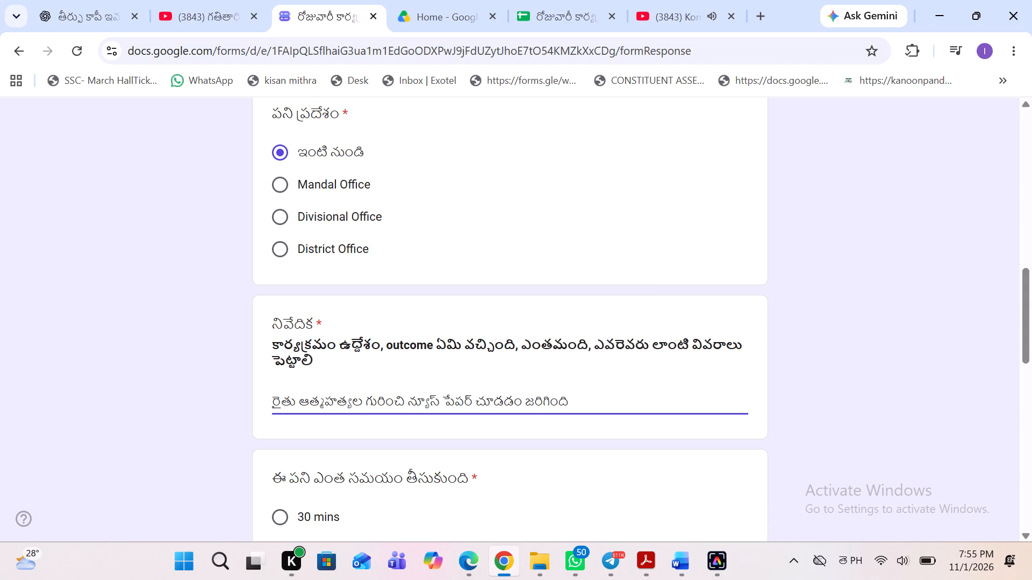
pyautogui.press('BackSpace')
pyautogui.write(', medak jillalo oka raitu atmahtya ches')
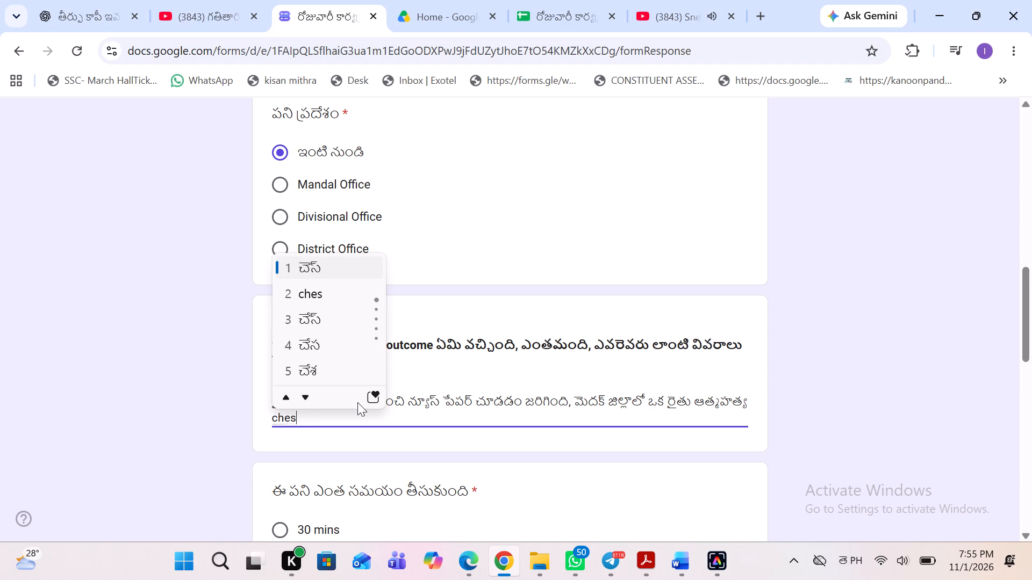
pyautogui.write('ukunnadu')
pyautogui.press('space')
pyautogui.press('BackSpace')
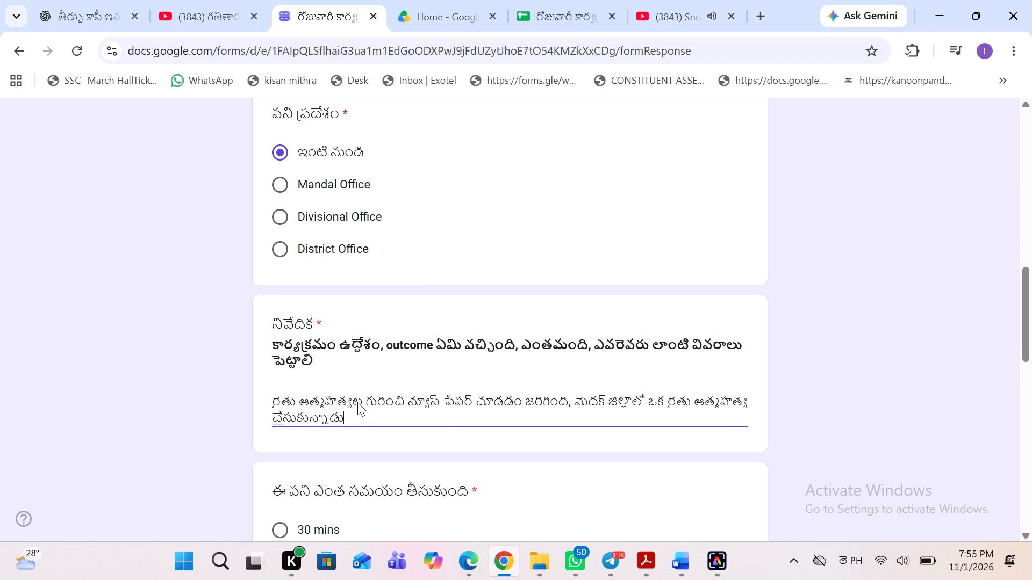
pyautogui.write('.')
pyautogui.press('space')
# Enter 5 as the Other answer for the time the work took.
pyautogui.scroll(-3, 357, 402)
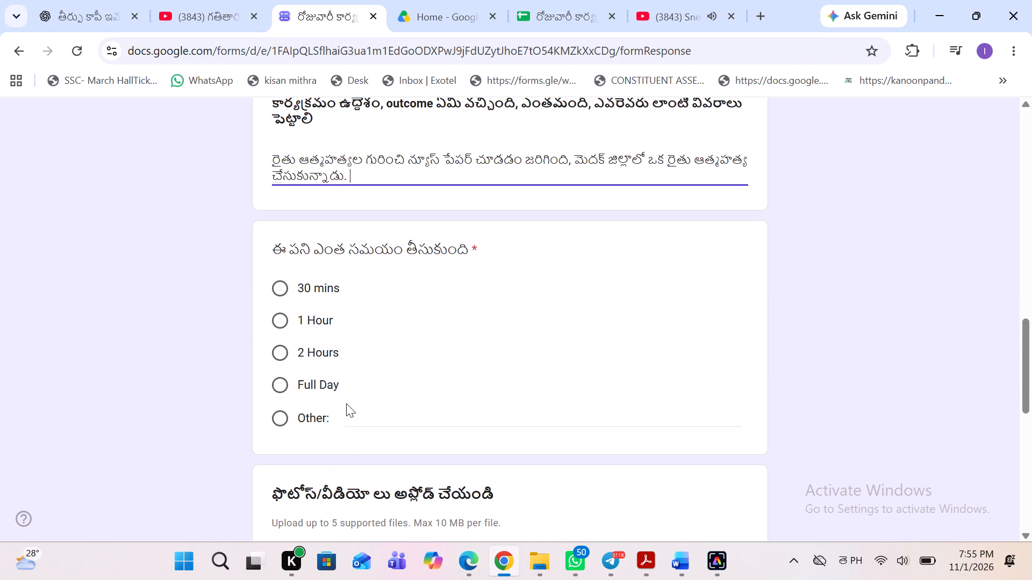
pyautogui.click(353, 416)
pyautogui.press('5')
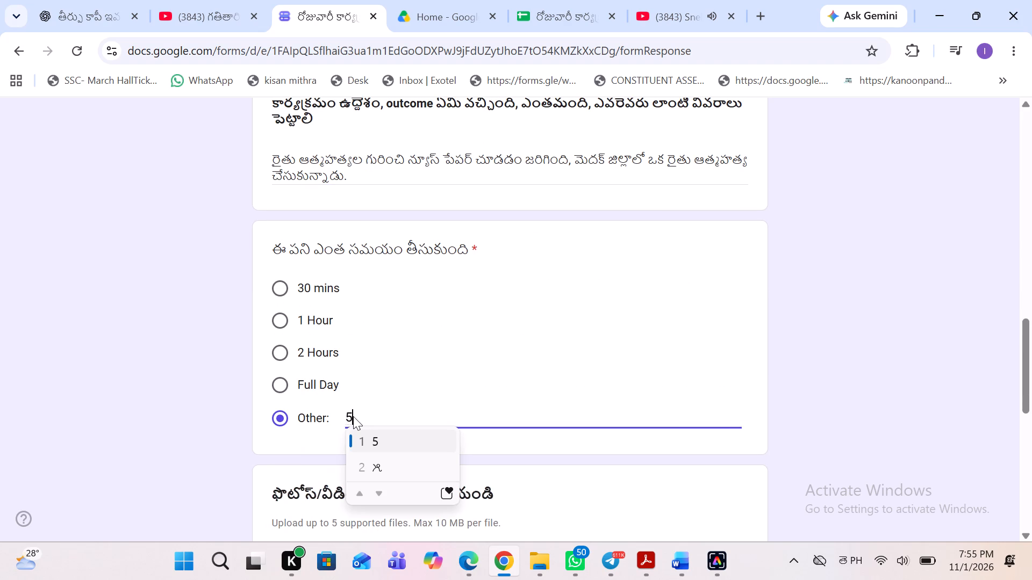
pyautogui.press('space')
# Enter "పాలో అప్ చేయాలి" as the తదుపరి కార్యాచరణ answer and submit the form response.
pyautogui.scroll(-4, 353, 416)
pyautogui.click(349, 410)
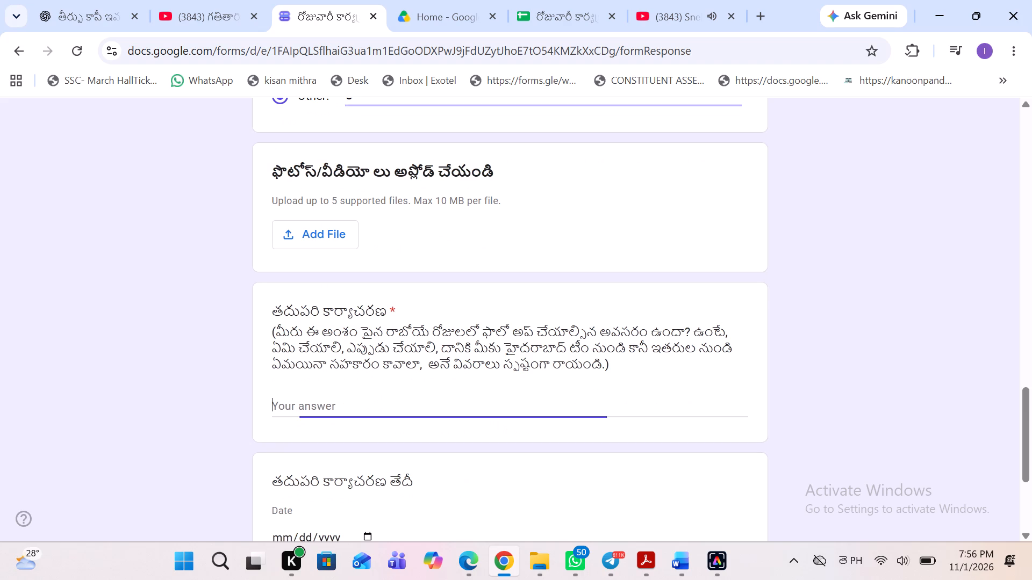
pyautogui.write('paalo ap cheyali')
pyautogui.press('space')
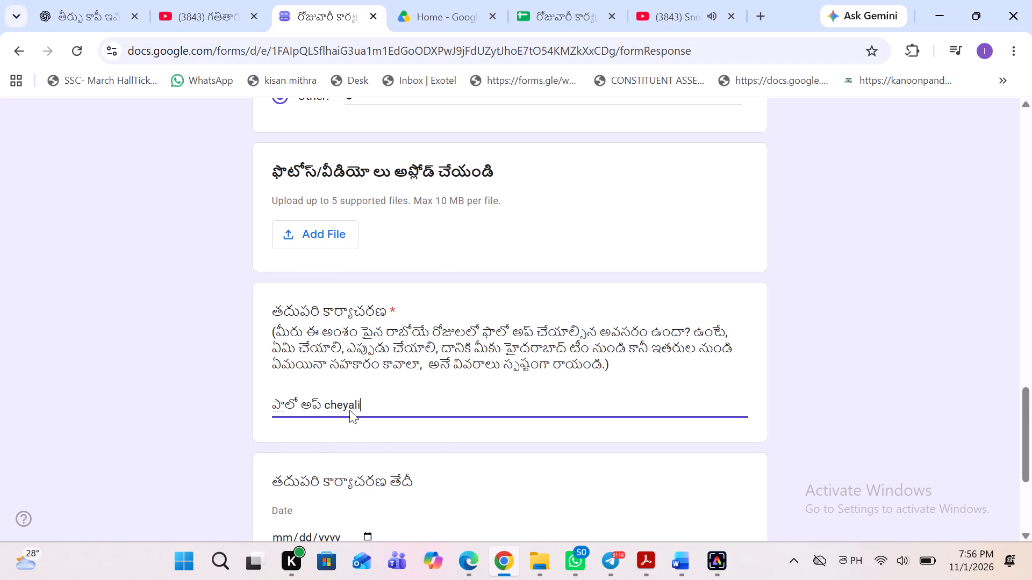
pyautogui.scroll(-3, 413, 374)
pyautogui.click(375, 395)
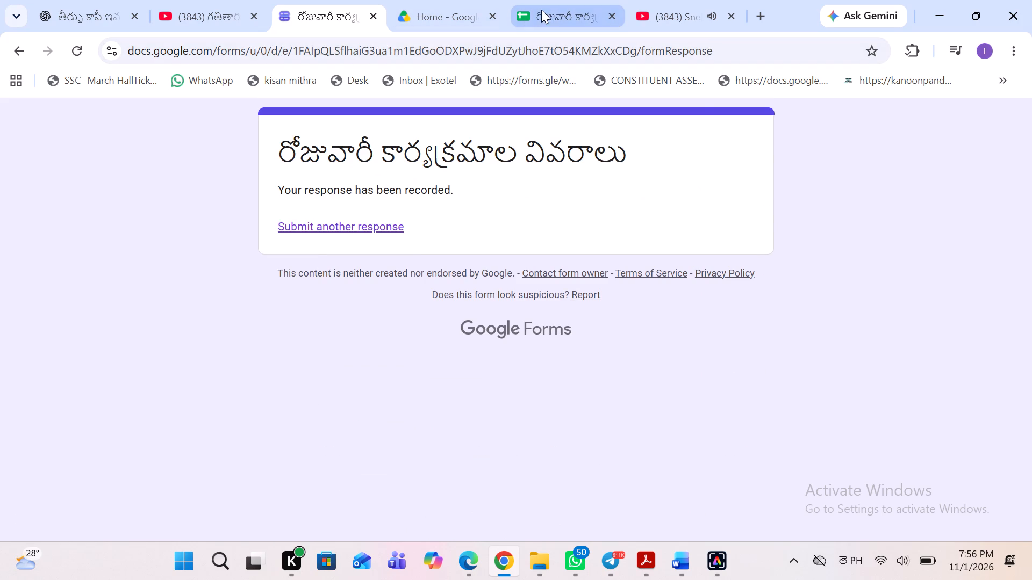
# Check the latest entries in the Ilanna responses sheet and return to the form.
pyautogui.click(554, 17)
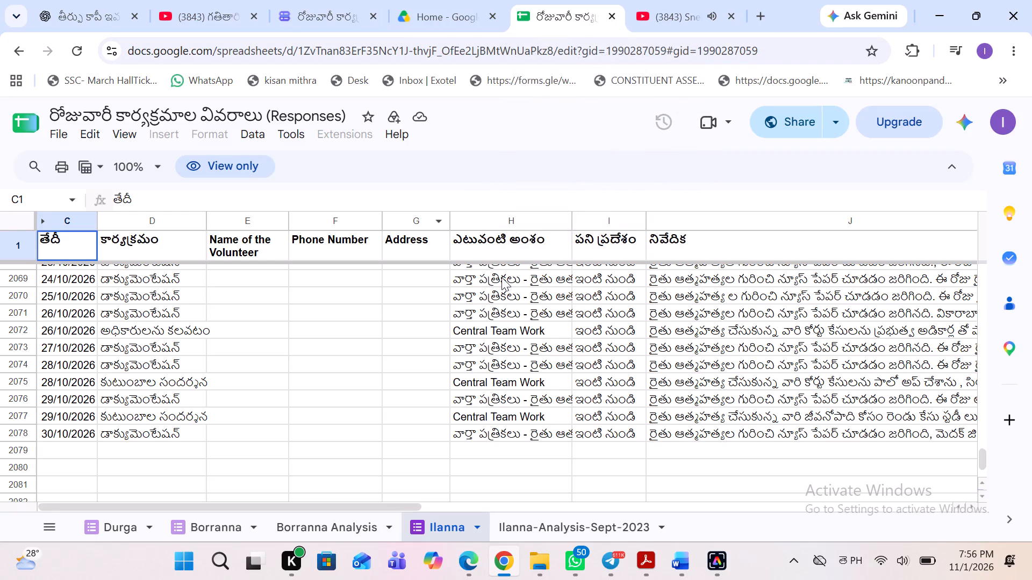
pyautogui.click(321, 15)
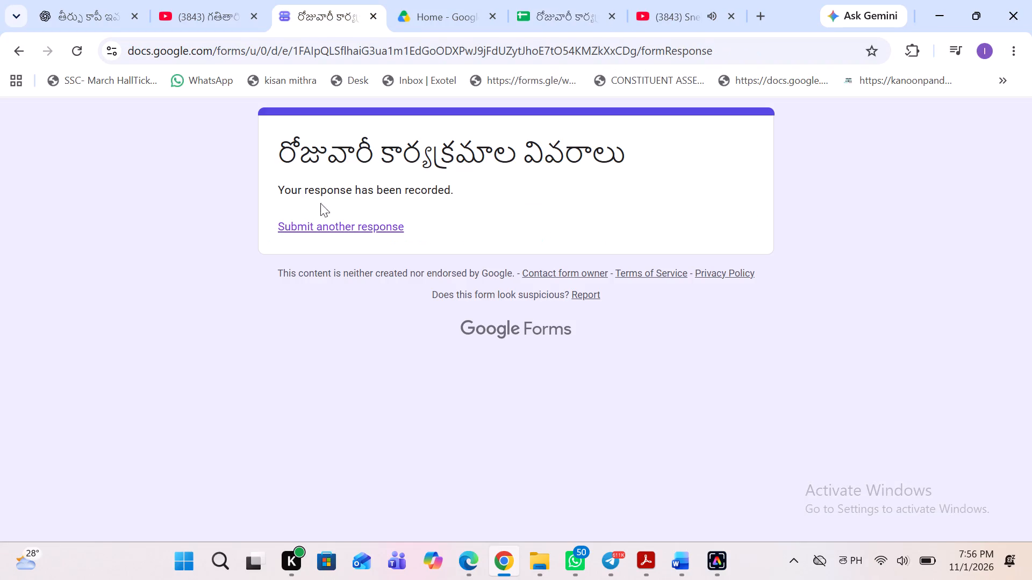
# Start another form response with the listed name and the date 10/30/2026.
pyautogui.click(320, 230)
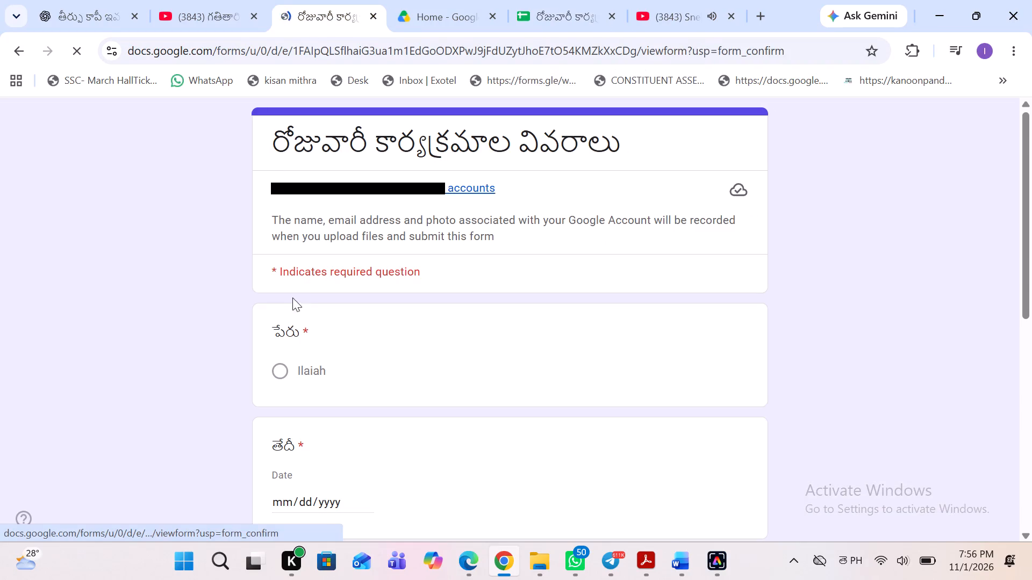
pyautogui.click(279, 368)
pyautogui.scroll(-2, 344, 396)
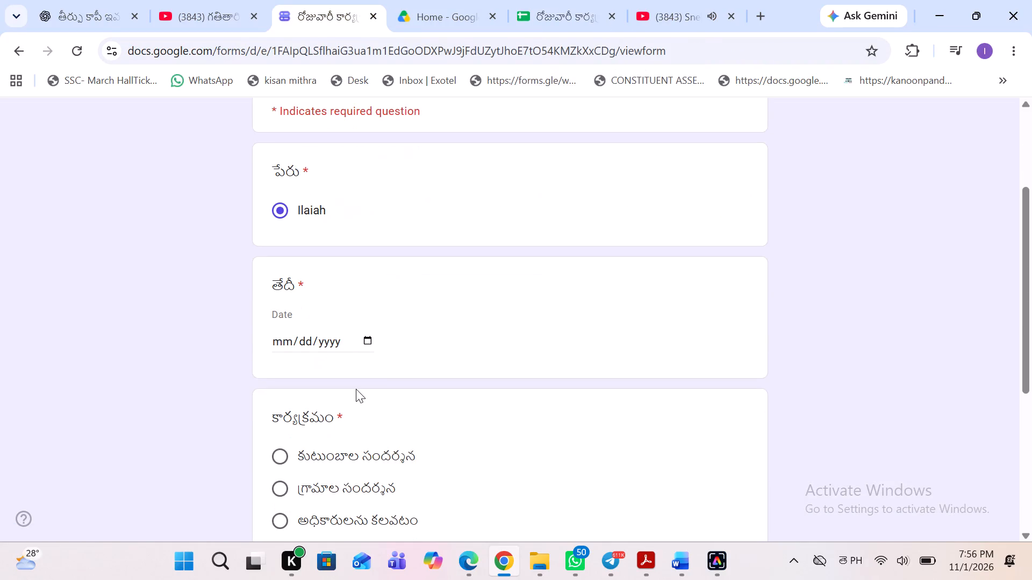
pyautogui.click(368, 339)
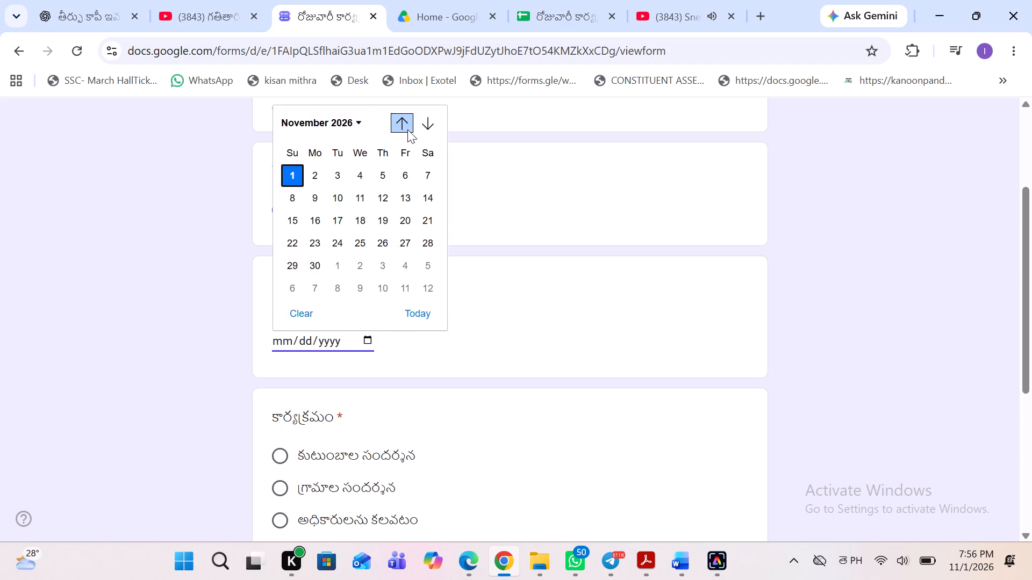
pyautogui.click(404, 125)
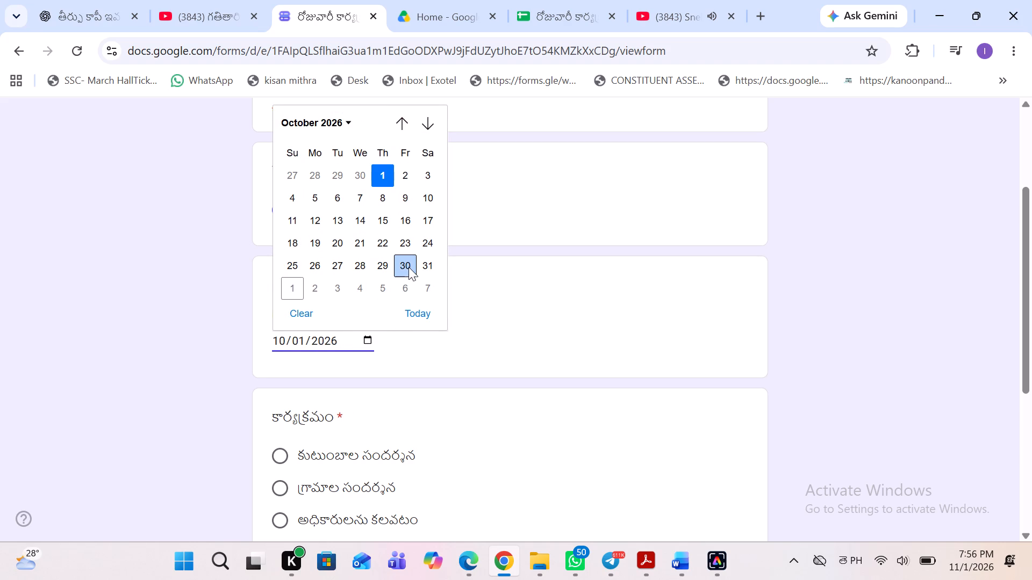
pyautogui.click(409, 266)
# Select కుటుంబాల సందర్శన as the కార్యక్రమం and continue to the next section of the form.
pyautogui.scroll(-2, 409, 266)
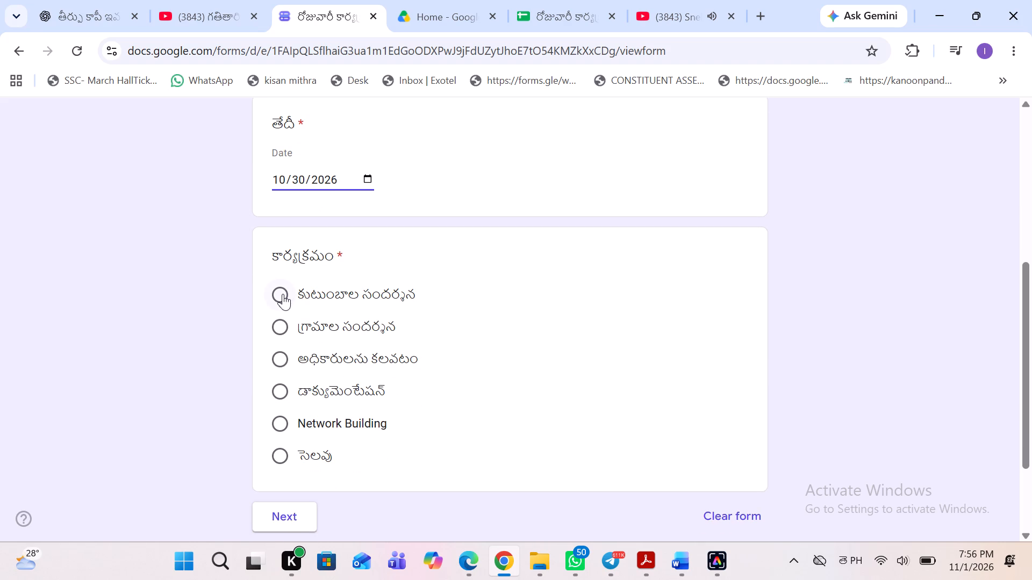
pyautogui.click(283, 294)
pyautogui.click(289, 515)
# Choose Central Team Work as the ఎటువంటి అంశం and ఇంటి నుండి as the పని ప్రదేశం.
pyautogui.scroll(-2, 408, 454)
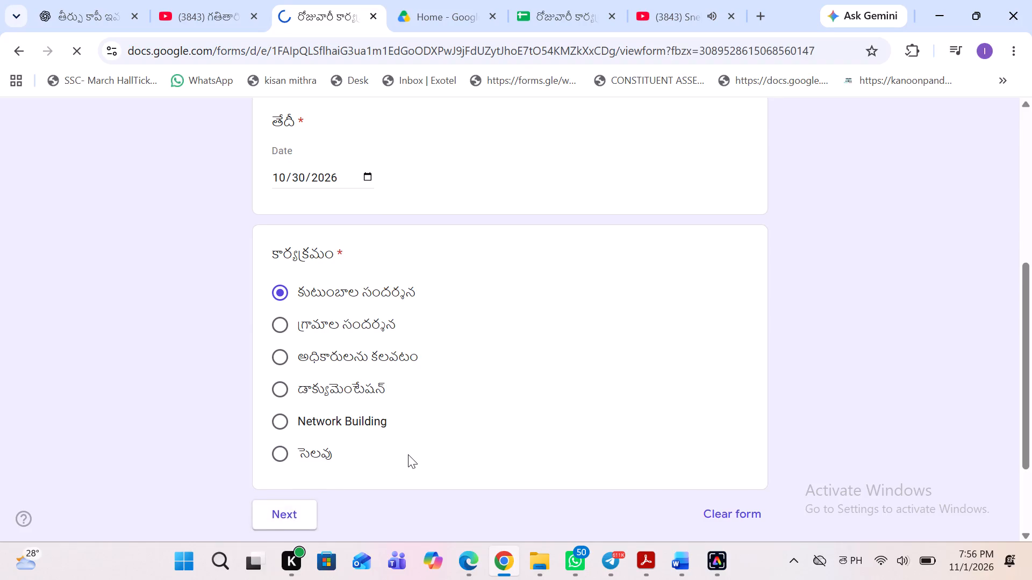
pyautogui.scroll(-4, 408, 454)
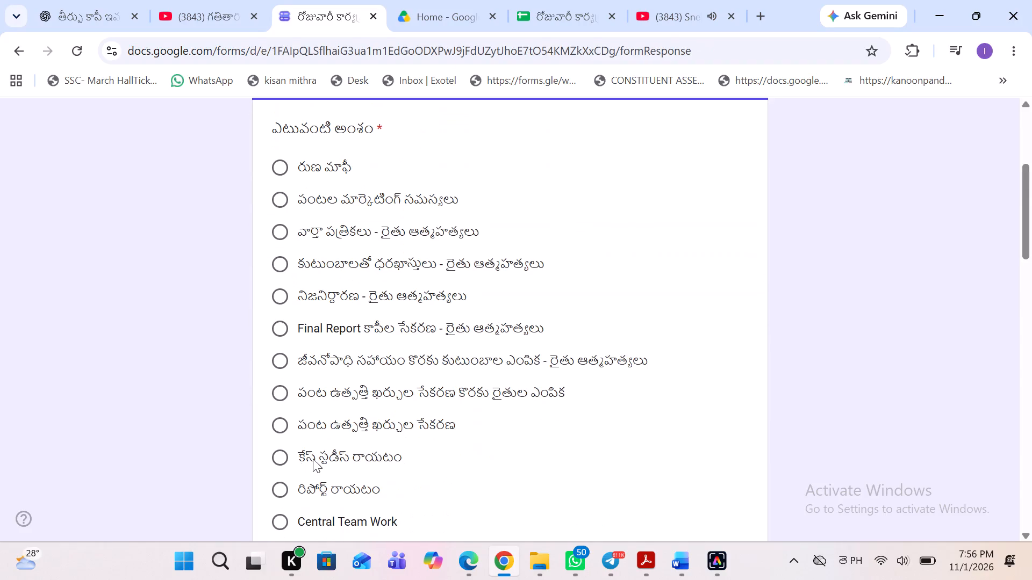
pyautogui.scroll(-2, 315, 459)
pyautogui.click(280, 364)
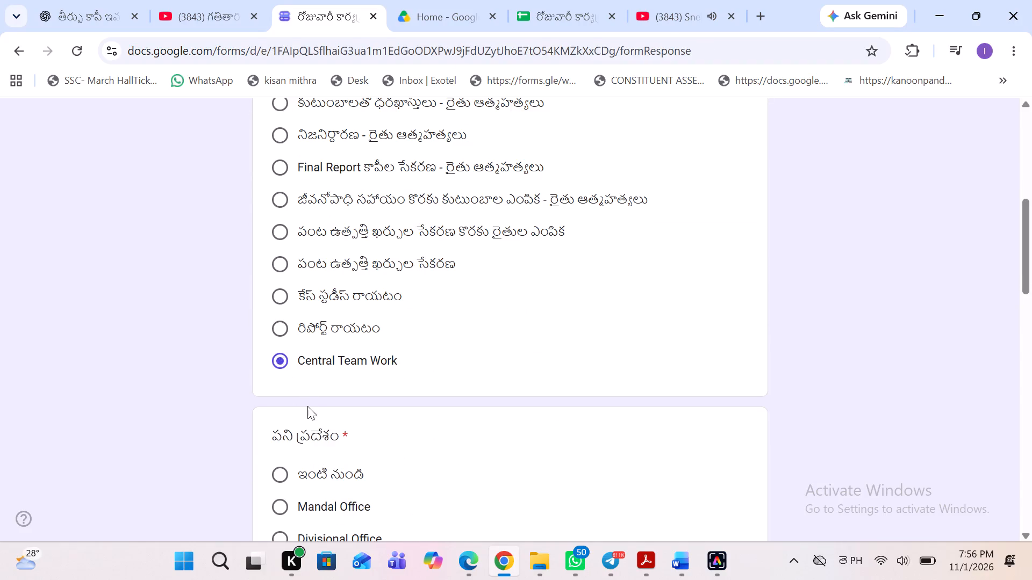
pyautogui.scroll(-2, 307, 406)
pyautogui.click(278, 310)
# Enter "రైతు ఆత్మహత్య చేసుకున్న వారి కోర్టు కేసులను పాలో అప్ చేశాను." as the నివేదిక answer.
pyautogui.scroll(-2, 357, 367)
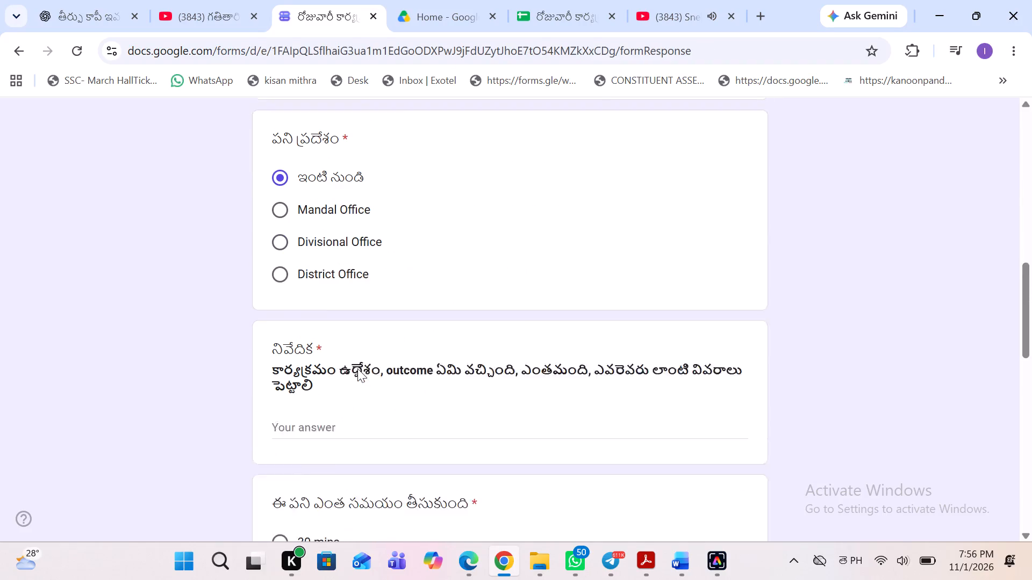
pyautogui.click(346, 403)
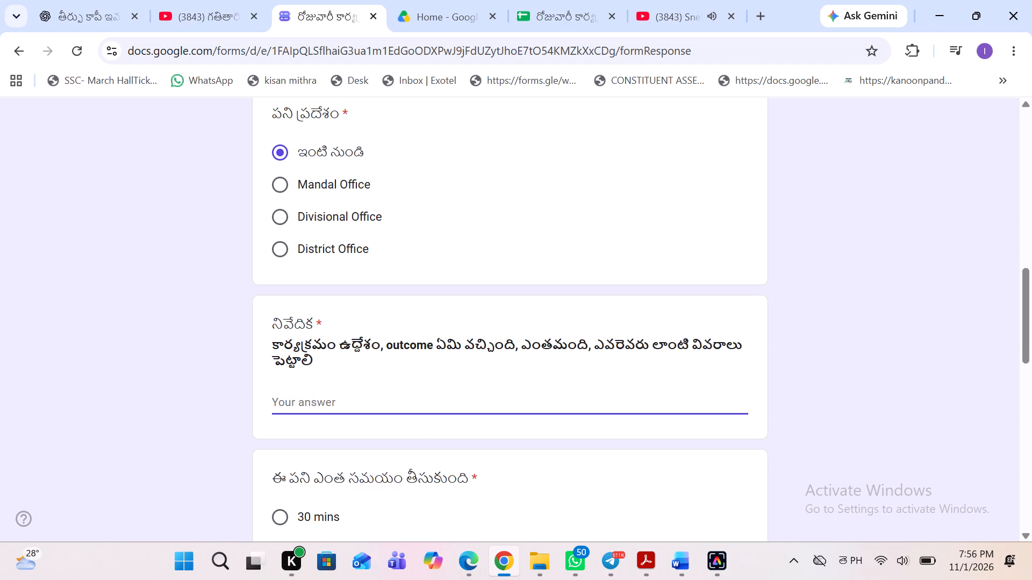
pyautogui.write('raitu atmahtya chesunna')
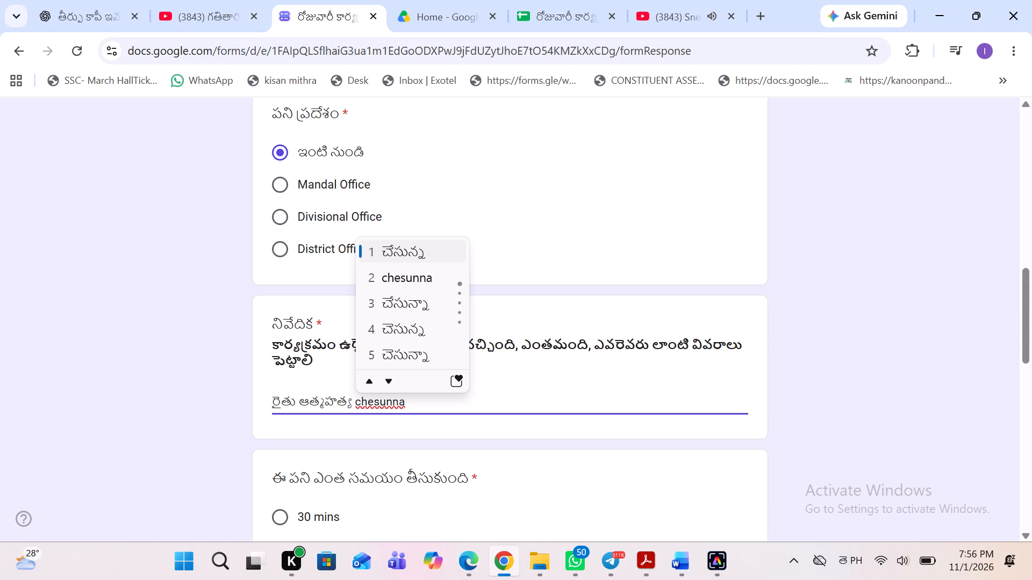
pyautogui.press('BackSpace')
pyautogui.press('BackSpace')
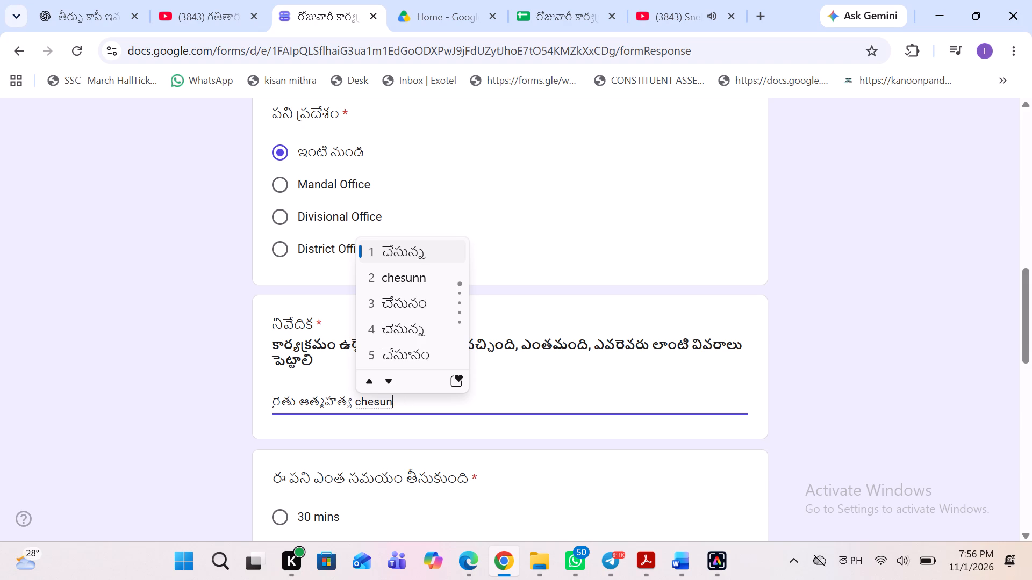
pyautogui.press('BackSpace')
pyautogui.write('kunna vaari kortu kesulanu')
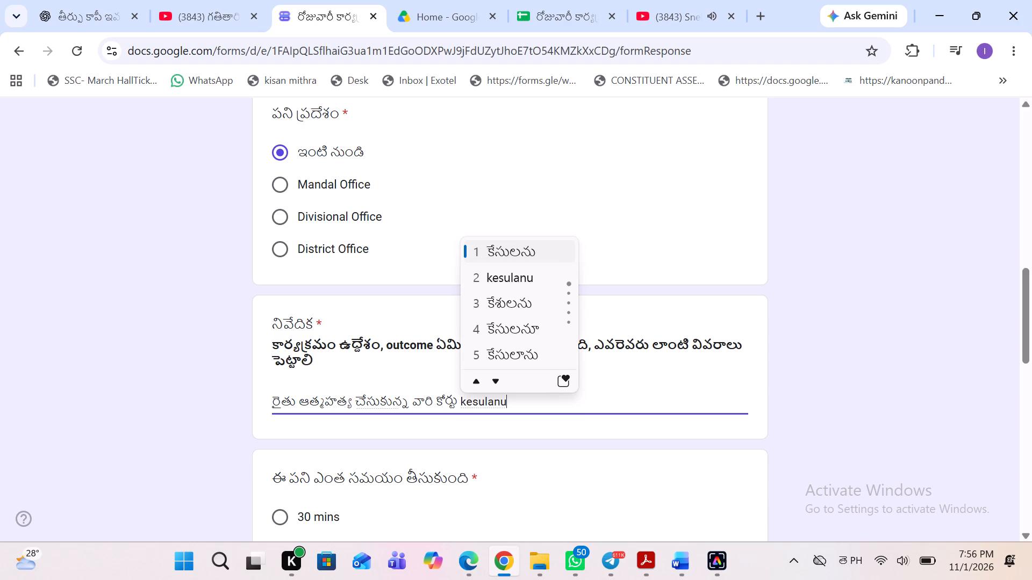
pyautogui.press('space')
pyautogui.write('paalo ap chesaanu')
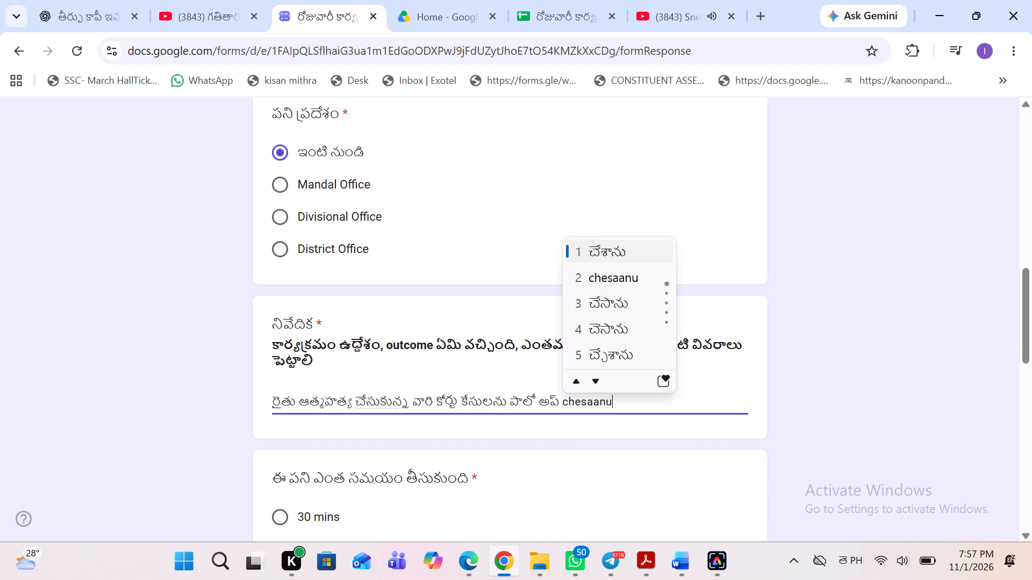
pyautogui.press('space')
pyautogui.press('BackSpace')
pyautogui.write('.')
pyautogui.press('space')
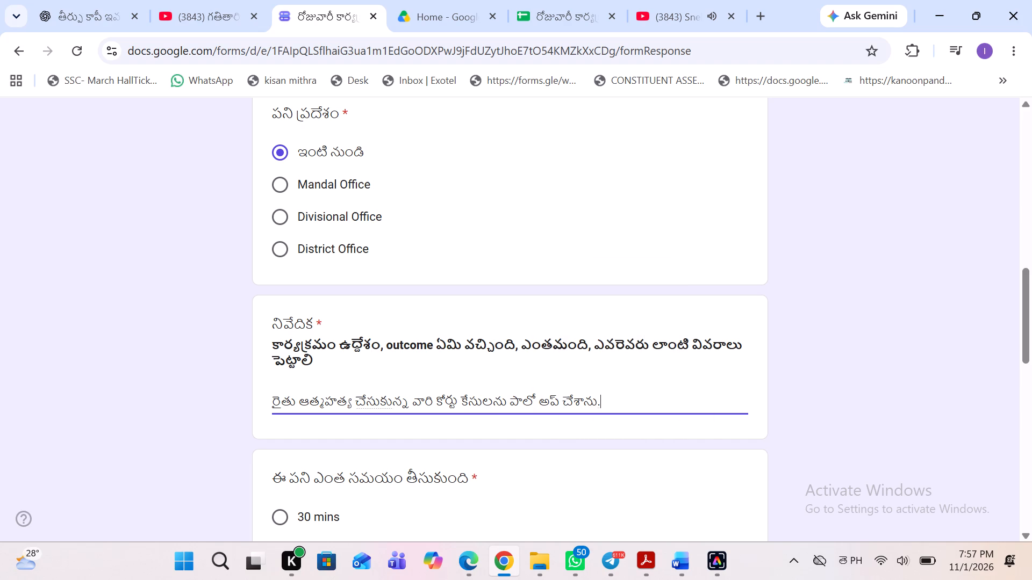
# Append "గద్వాల , badradi కొత్తగూడెం జిల్లా వారితో" to the నివేదిక answer.
pyautogui.scroll(-2, 346, 403)
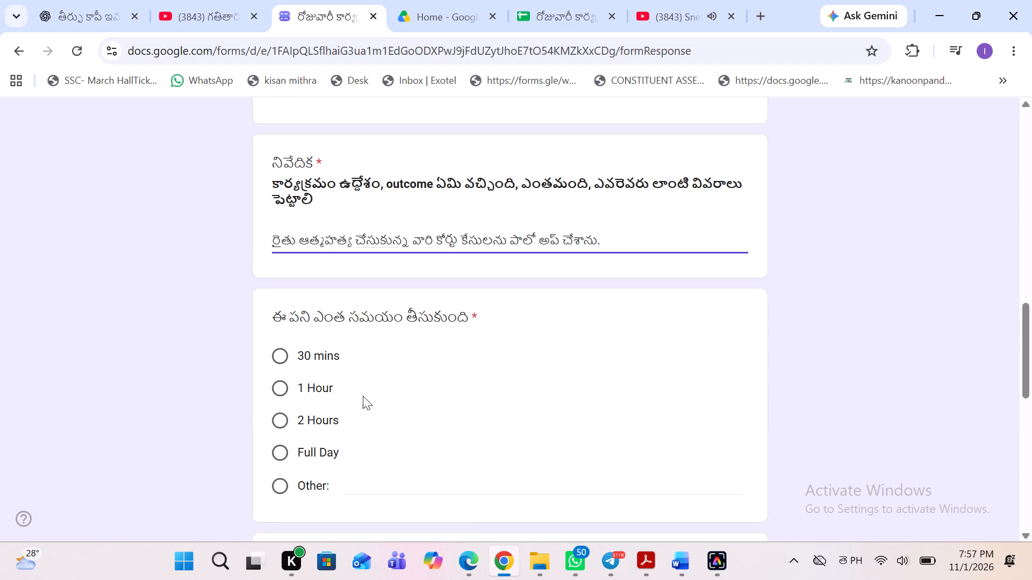
pyautogui.write('gadwala')
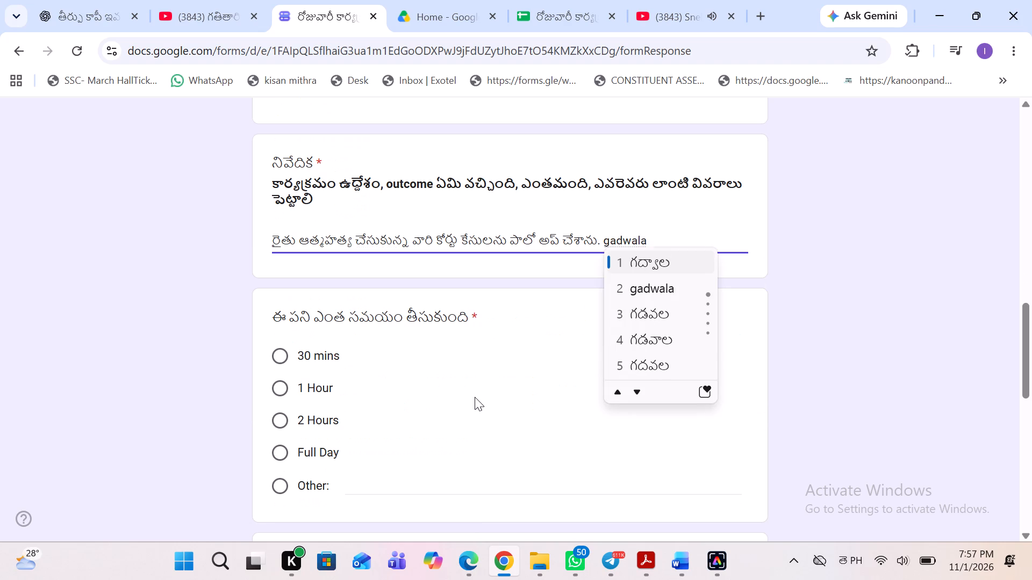
pyautogui.press('space')
pyautogui.write(',')
pyautogui.press('space')
pyautogui.write('badradi')
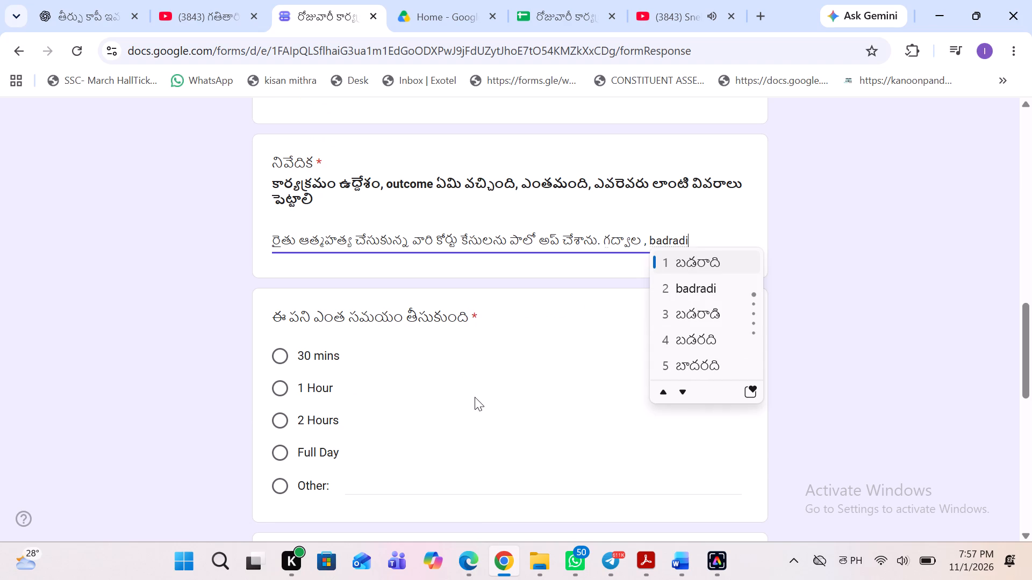
pyautogui.press('BackSpace')
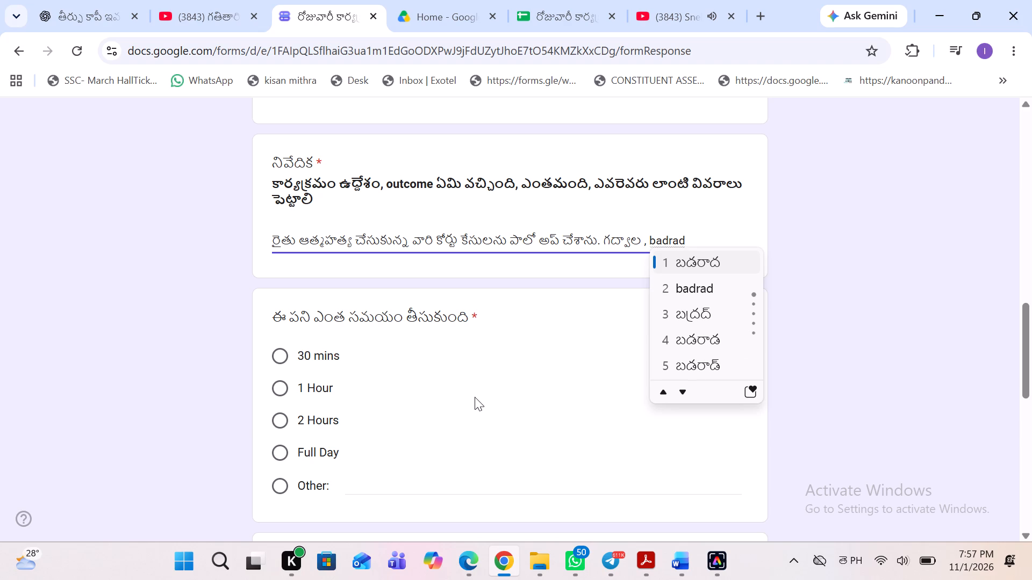
pyautogui.press('i')
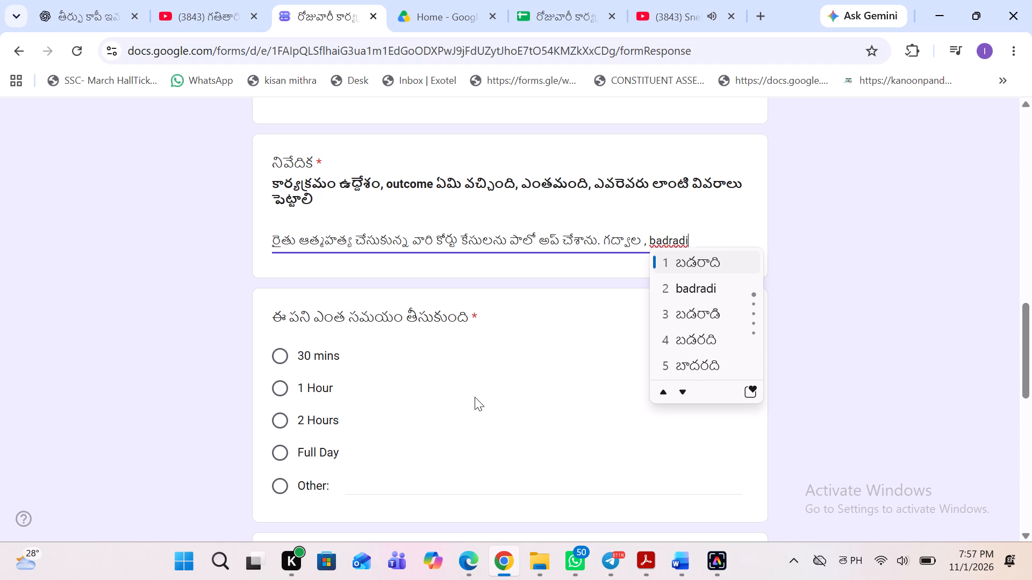
pyautogui.write('2kothagudem')
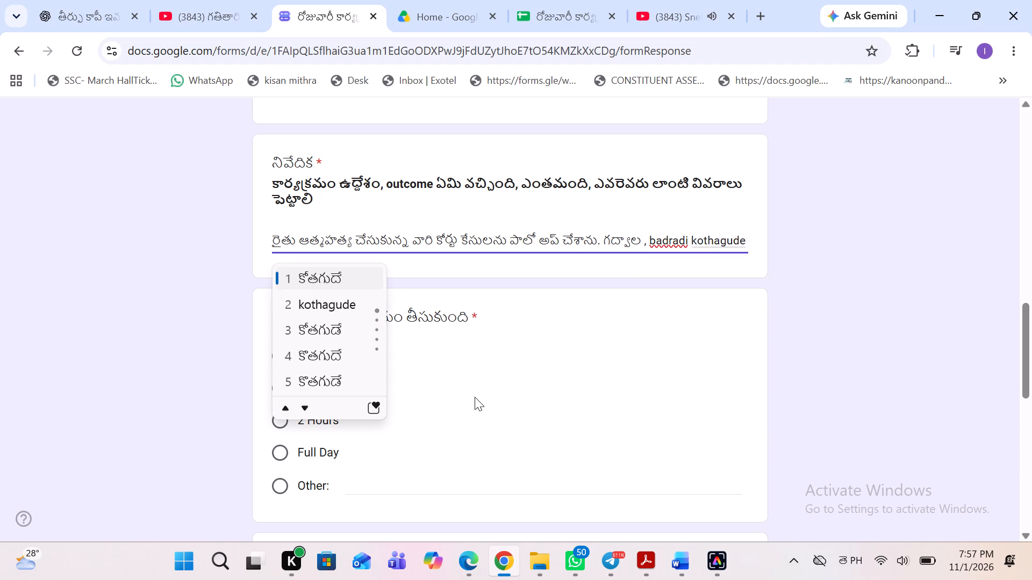
pyautogui.press('space')
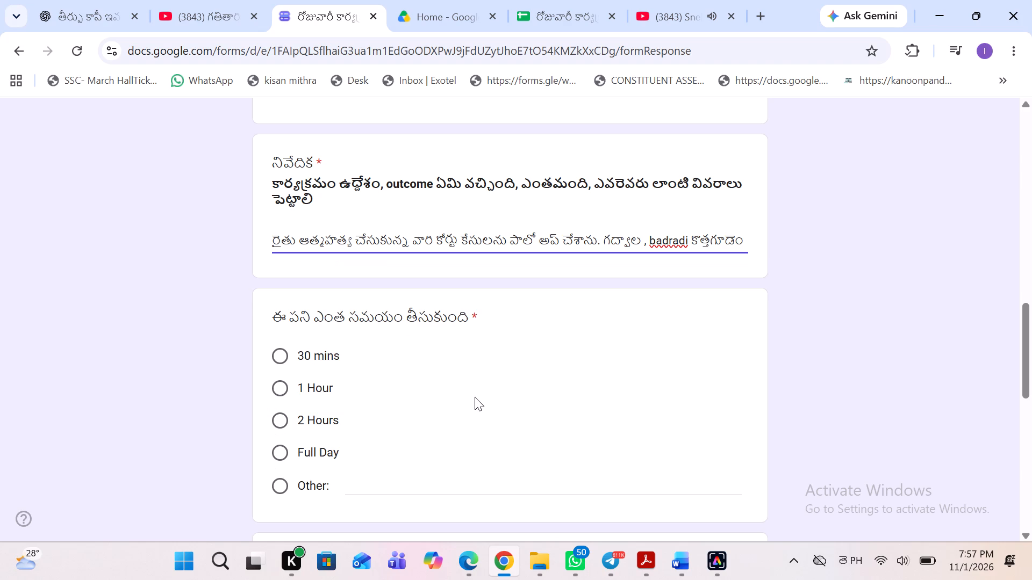
pyautogui.write('jilla vaarito')
pyautogui.press('space')
# Choose 2 Hours as the time taken and enter "పాలో అప్ చేయయాలి ." as the తదుపరి కార్యాచరణ answer.
pyautogui.scroll(-2, 475, 397)
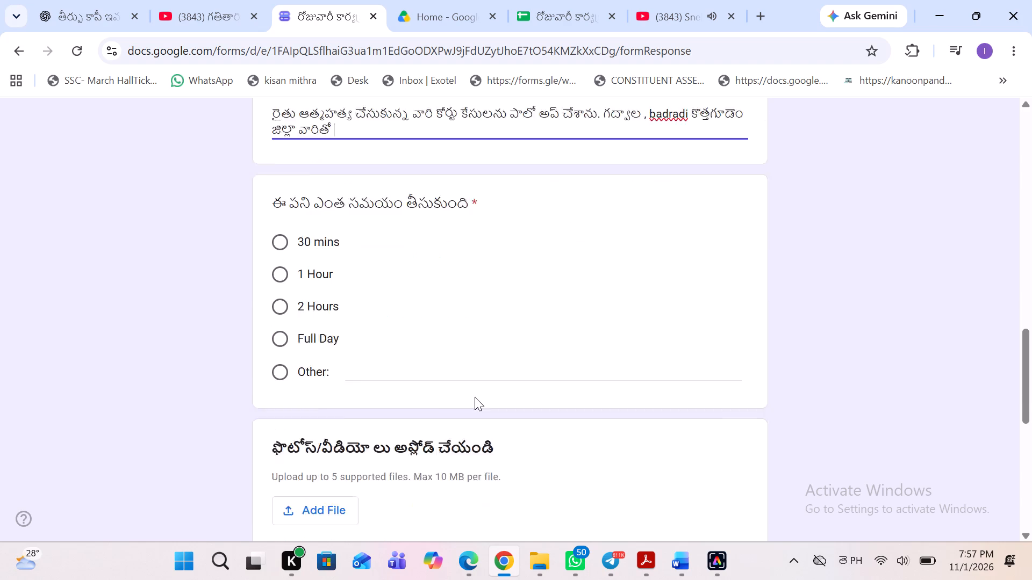
pyautogui.click(275, 269)
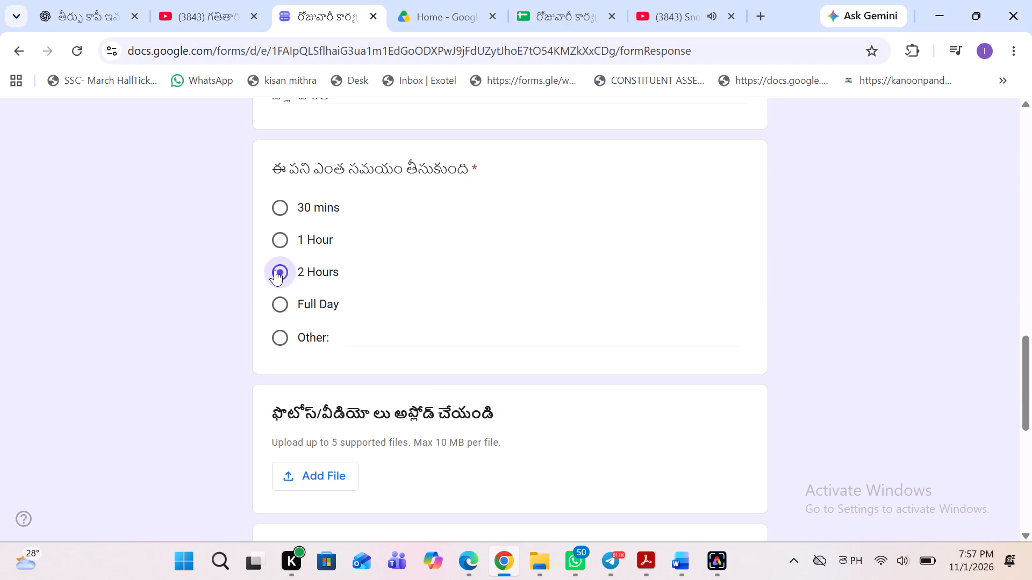
pyautogui.scroll(-2, 360, 409)
pyautogui.click(341, 490)
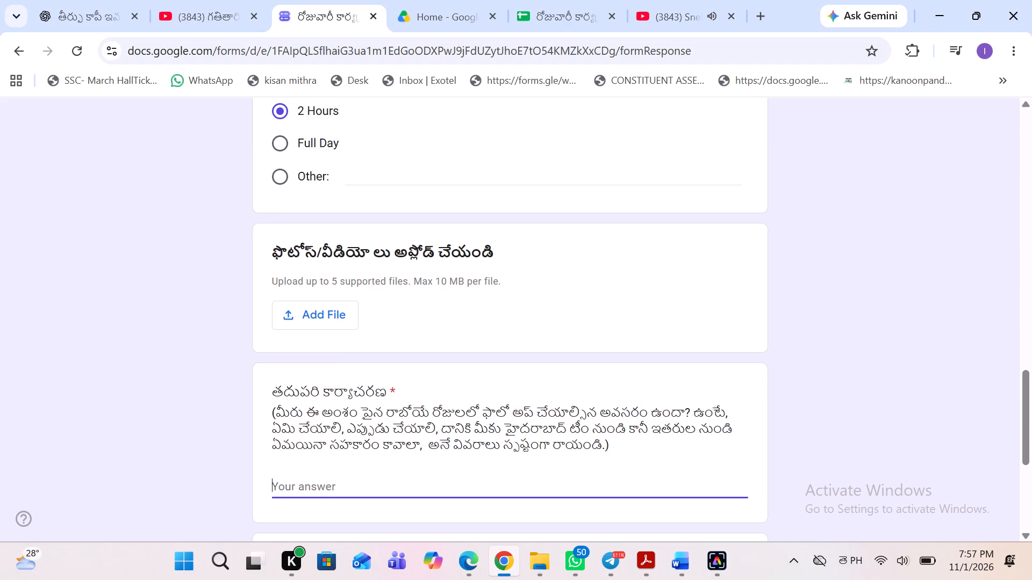
pyautogui.write('paalo ap cheayali')
pyautogui.press('space')
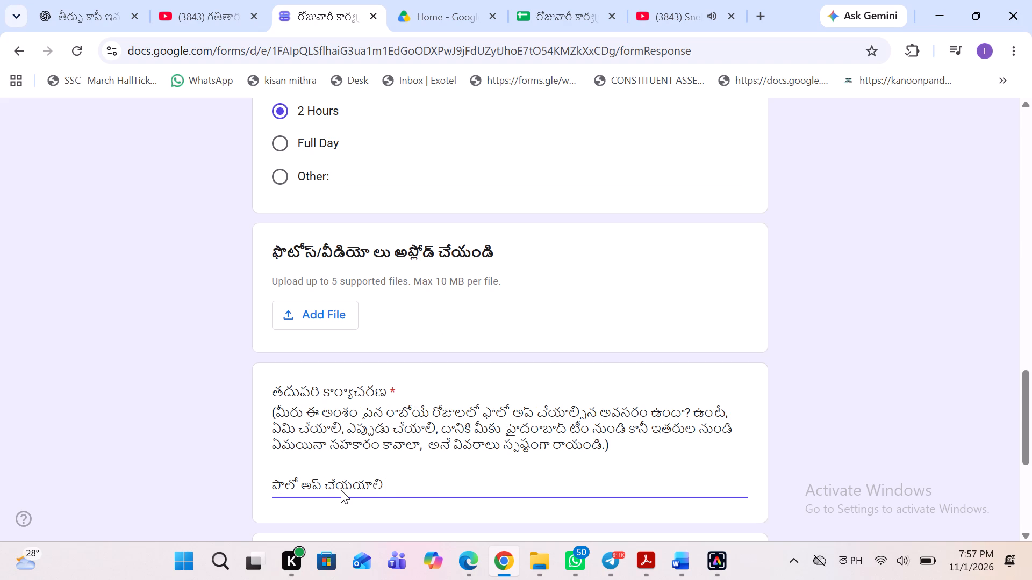
pyautogui.write('.')
pyautogui.press('space')
# Submit the response and check the new entry in the responses spreadsheet.
pyautogui.scroll(-4, 436, 347)
pyautogui.click(361, 383)
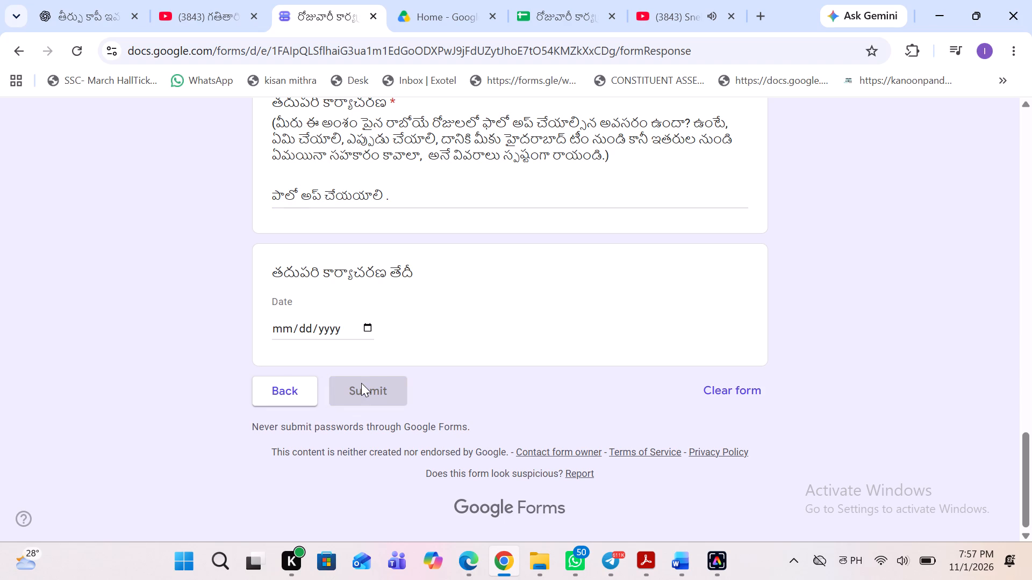
pyautogui.click(572, 9)
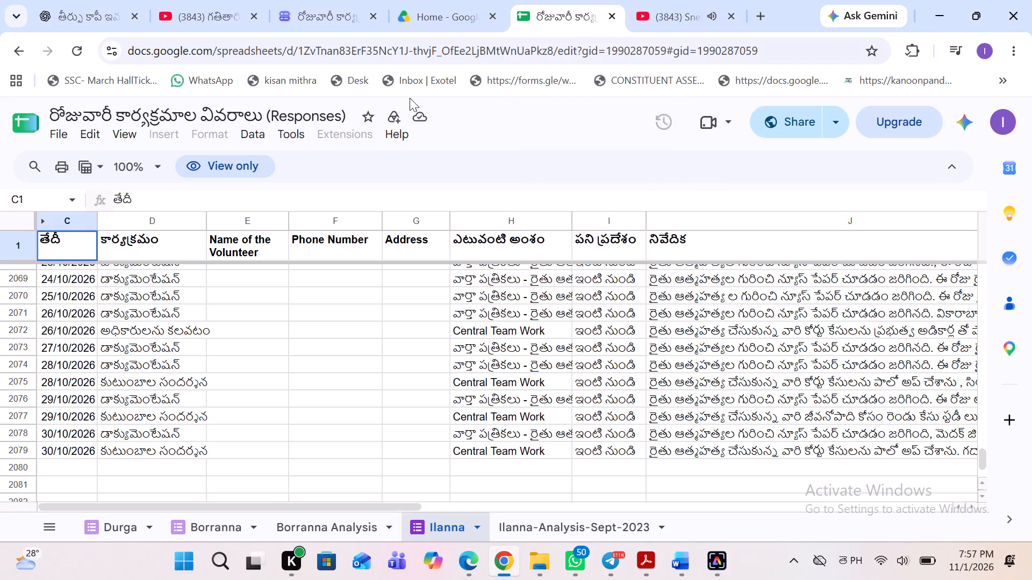
# Start another form response with the listed name and the date 10/31/2026.
pyautogui.click(316, 11)
pyautogui.click(325, 227)
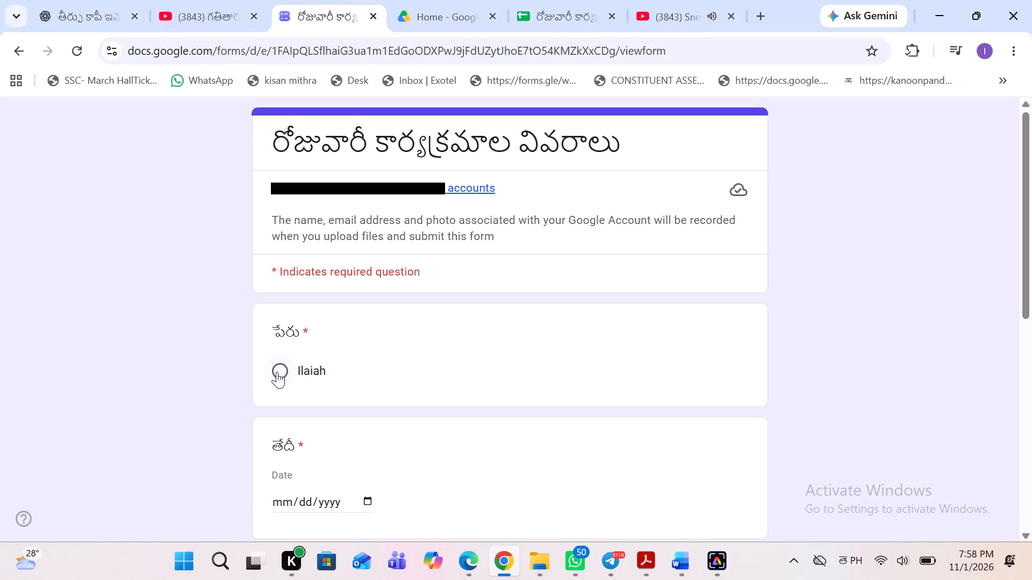
pyautogui.click(277, 372)
pyautogui.scroll(-1, 345, 376)
pyautogui.click(368, 414)
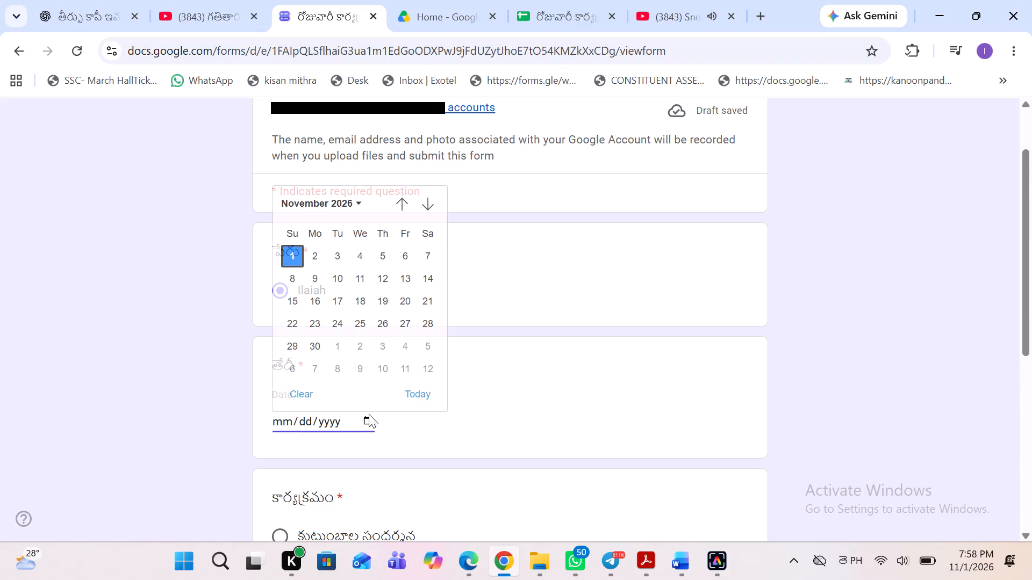
pyautogui.click(411, 201)
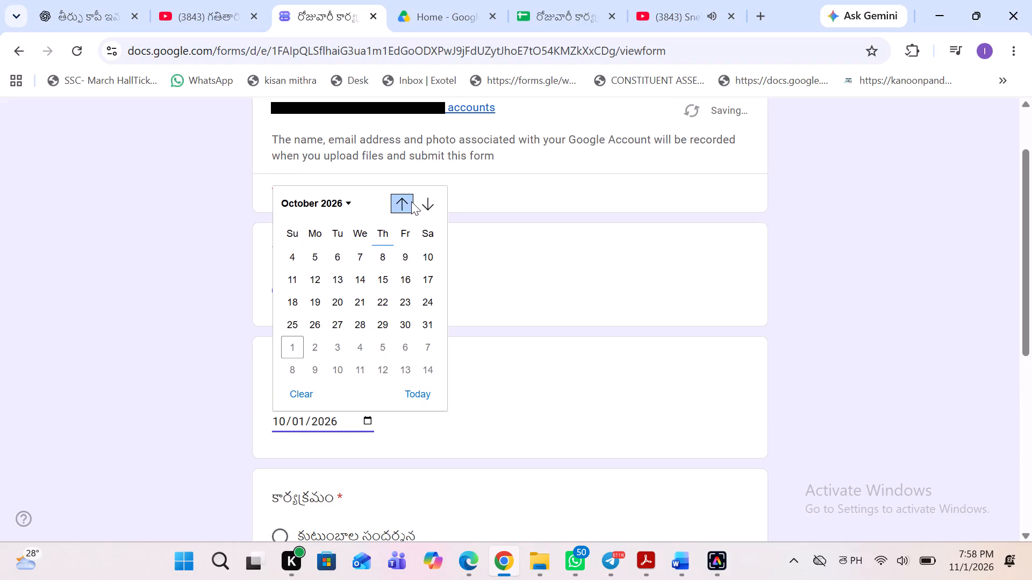
pyautogui.click(429, 347)
# Select డాక్యుమెంటేషన్ as the కార్యక్రమం and continue to the next section of the form.
pyautogui.scroll(-2, 429, 347)
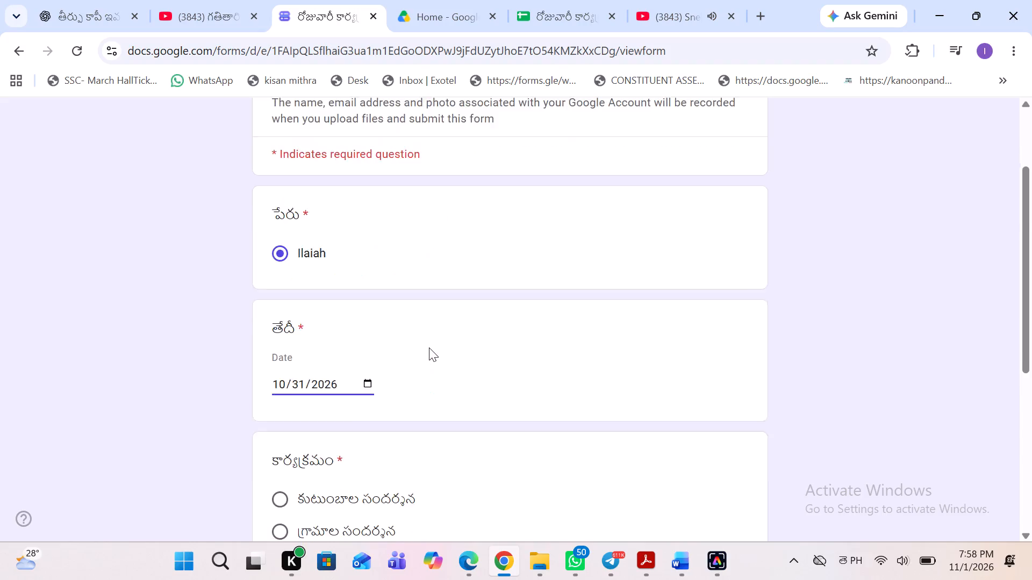
pyautogui.scroll(-3, 337, 374)
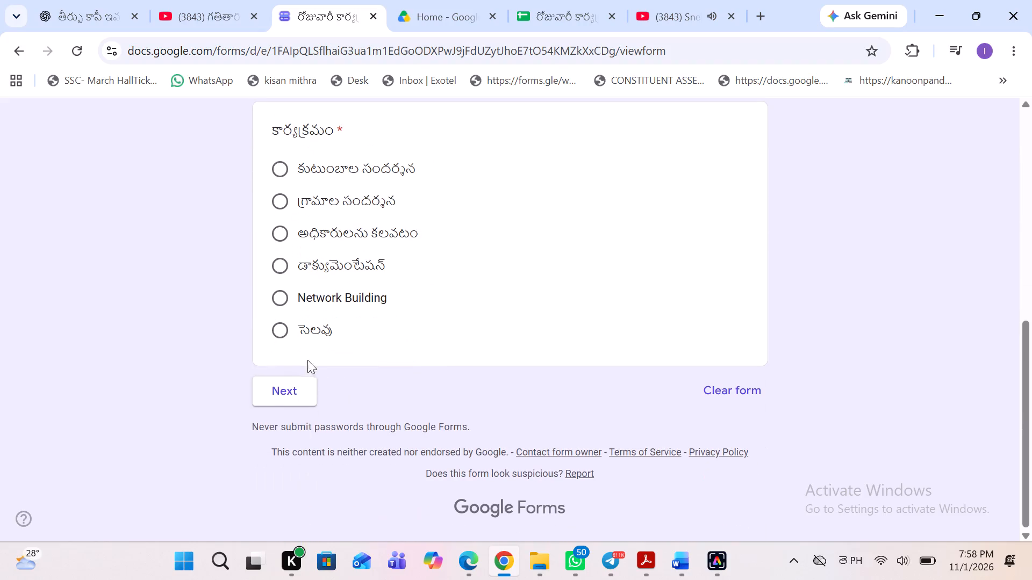
pyautogui.click(277, 262)
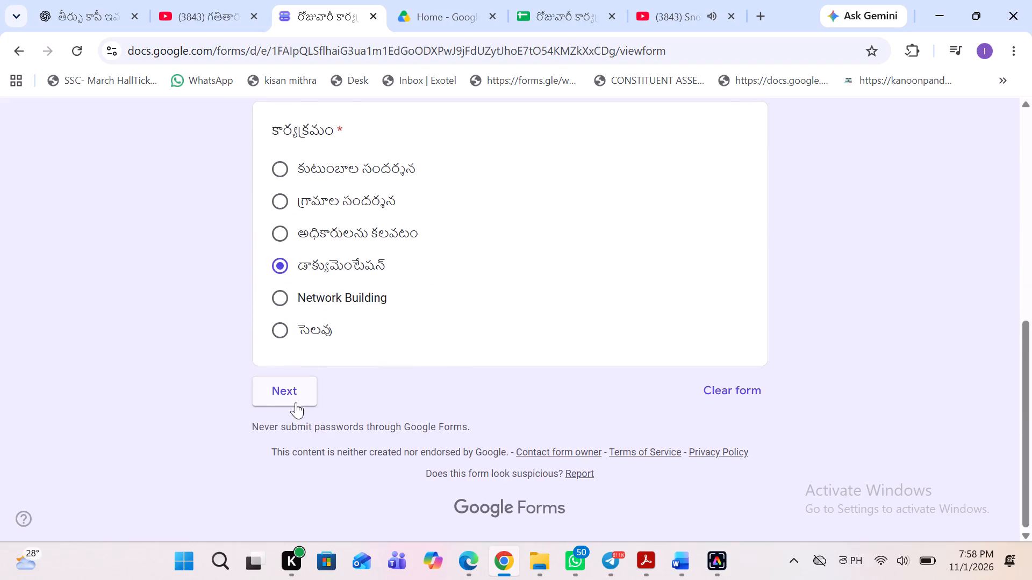
pyautogui.click(291, 390)
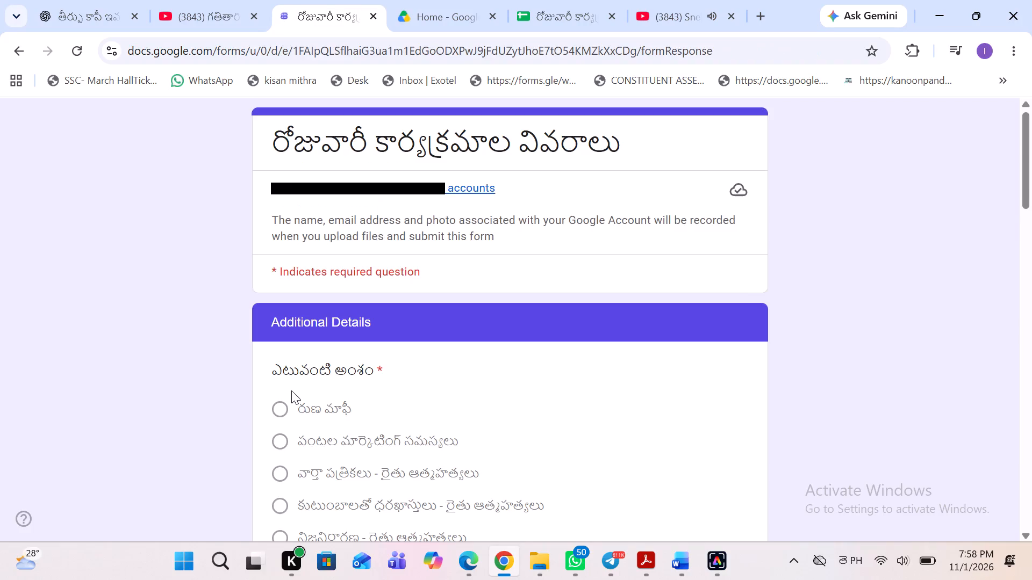
# Choose వార్తా పత్రికలు - రైతు ఆత్మహత్యలు as the ఎటువంటి అంశం and ఇంటి నుండి as the పని ప్రదేశం.
pyautogui.scroll(-3, 291, 390)
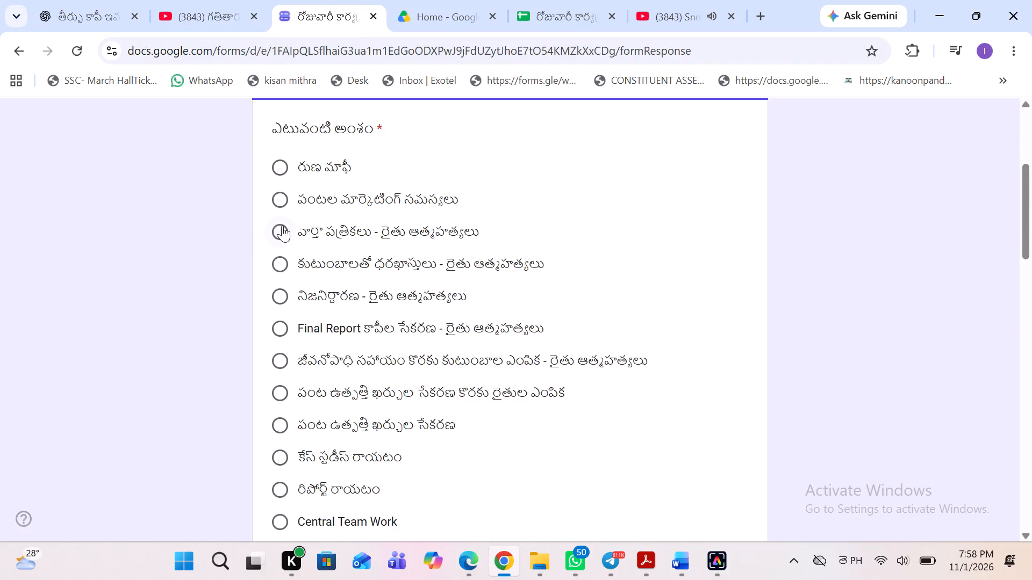
pyautogui.click(282, 226)
pyautogui.scroll(-3, 289, 233)
pyautogui.click(277, 394)
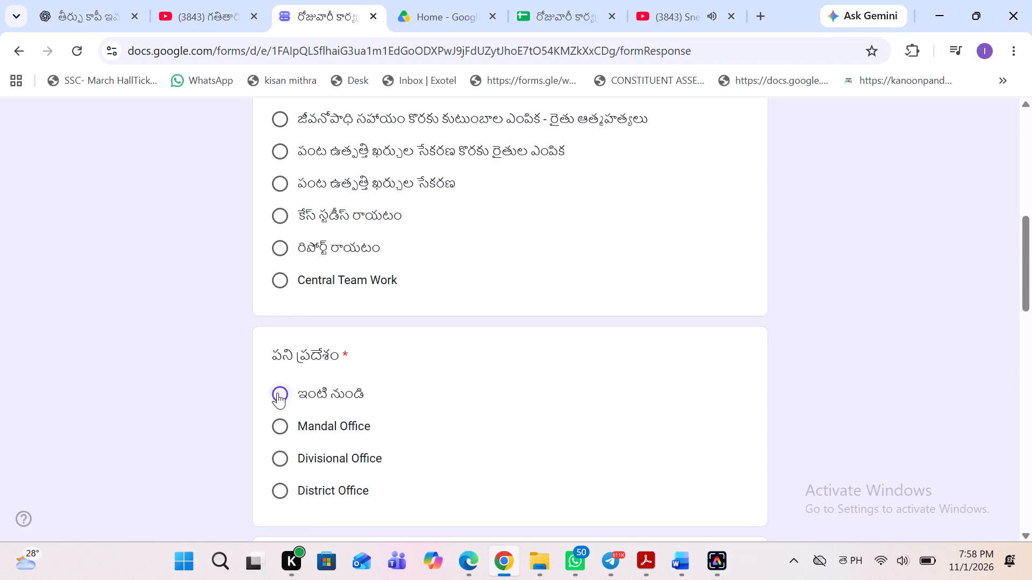
# Enter "రైతు ఆత్మహత్యల గురించి న్యూస్ పేపర్ చూడడం జరిగినది" as the నివేదిక answer.
pyautogui.scroll(-3, 277, 393)
pyautogui.click(320, 403)
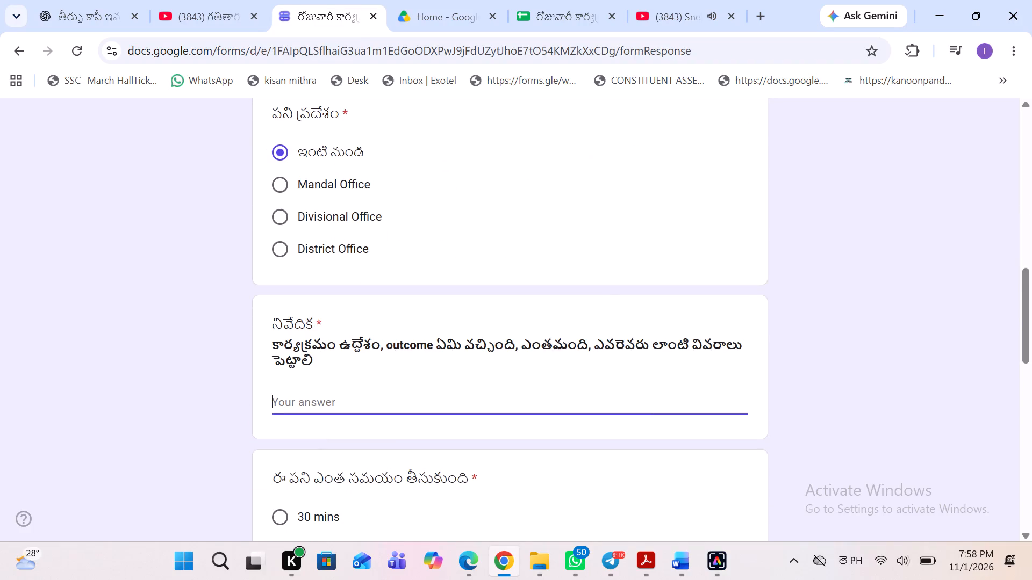
pyautogui.write('raitu atmahtyal')
pyautogui.press('space')
pyautogui.write('gurinchi news pepar chudadam ja')
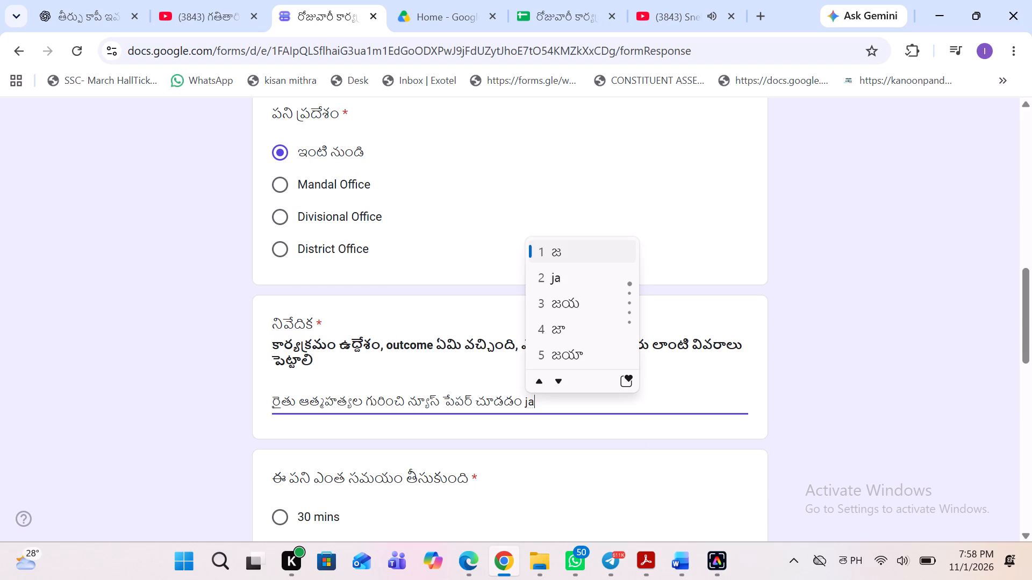
pyautogui.write('rigindi')
pyautogui.press('space')
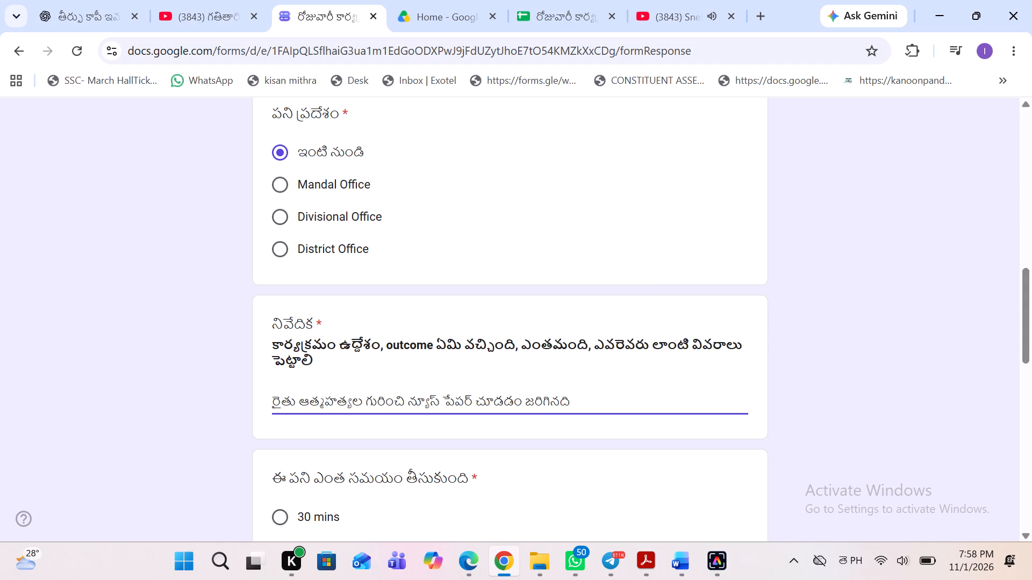
# Continue the నివేదిక answer with ". ఈ రోజు ఆంద్రలో ఒక రైతు , తెలంగాణ కరీంనగర్ జిల్లాలో ఒక రైతు ఆత్మహత్య చేసుకున్నారు.".
pyautogui.press('BackSpace')
pyautogui.write('. ee roju andralo oka raitu')
pyautogui.press('space')
pyautogui.write(', telangana')
pyautogui.press('space')
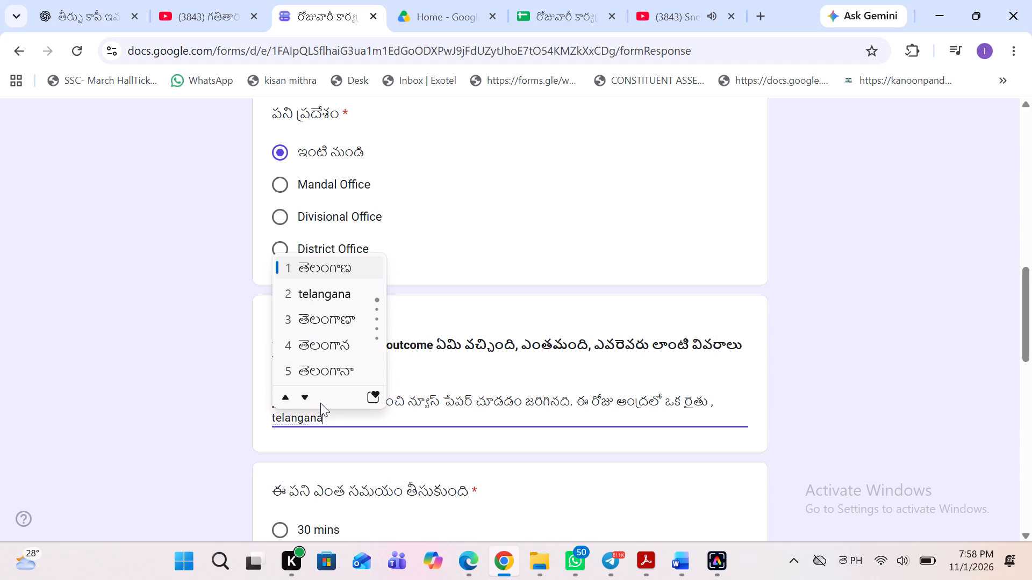
pyautogui.write('lo')
pyautogui.press('BackSpace')
pyautogui.press('BackSpace')
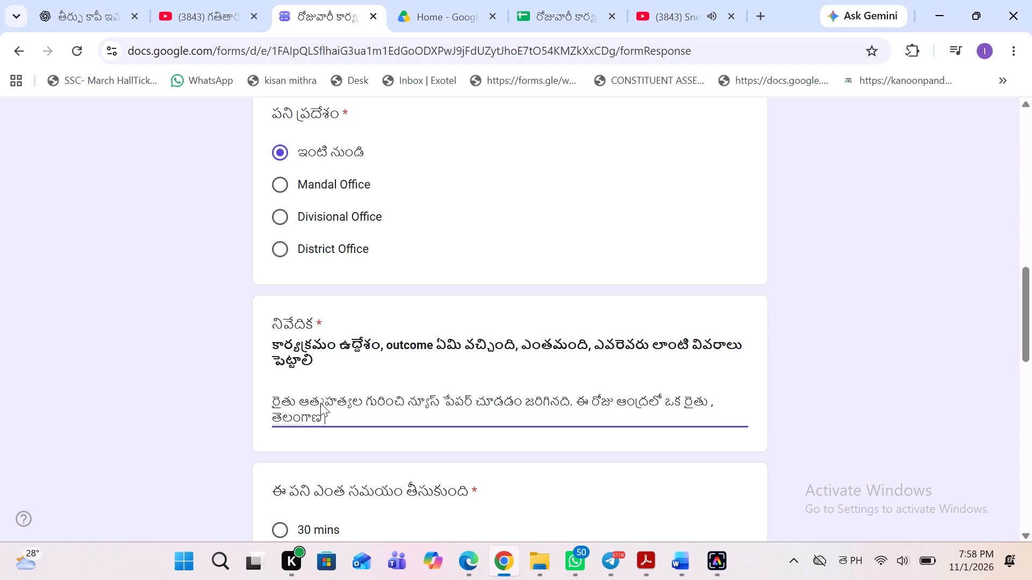
pyautogui.press('space')
pyautogui.write('karimnagar jillalo oka raitu a')
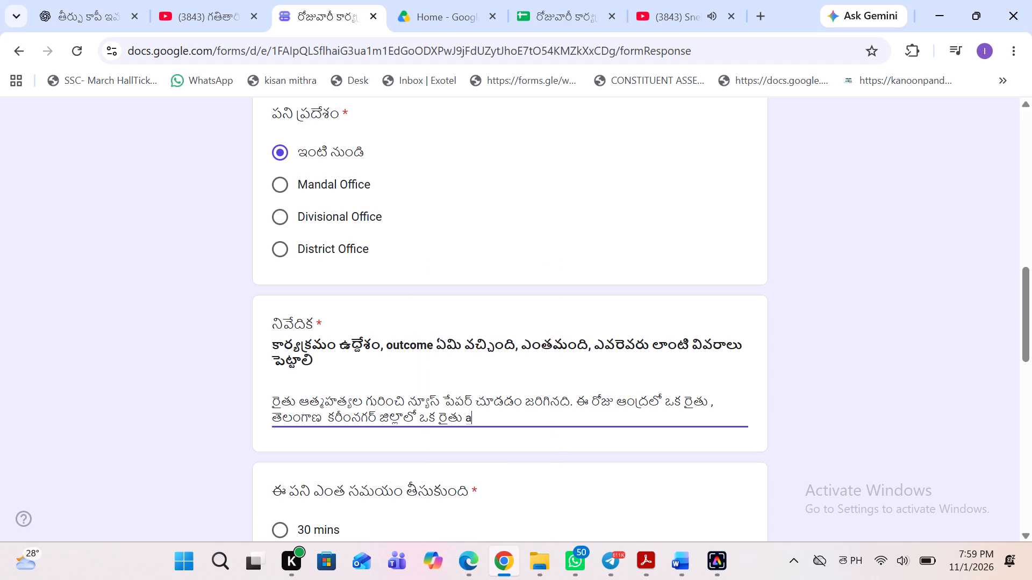
pyautogui.write('tmahtya chesukunnaru')
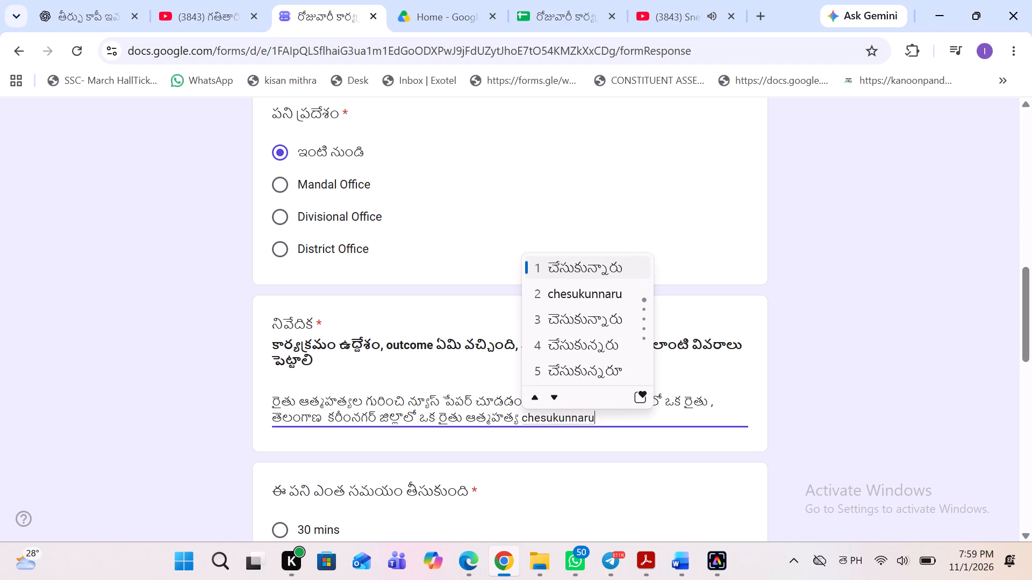
pyautogui.press('space')
pyautogui.press('BackSpace')
pyautogui.write('.')
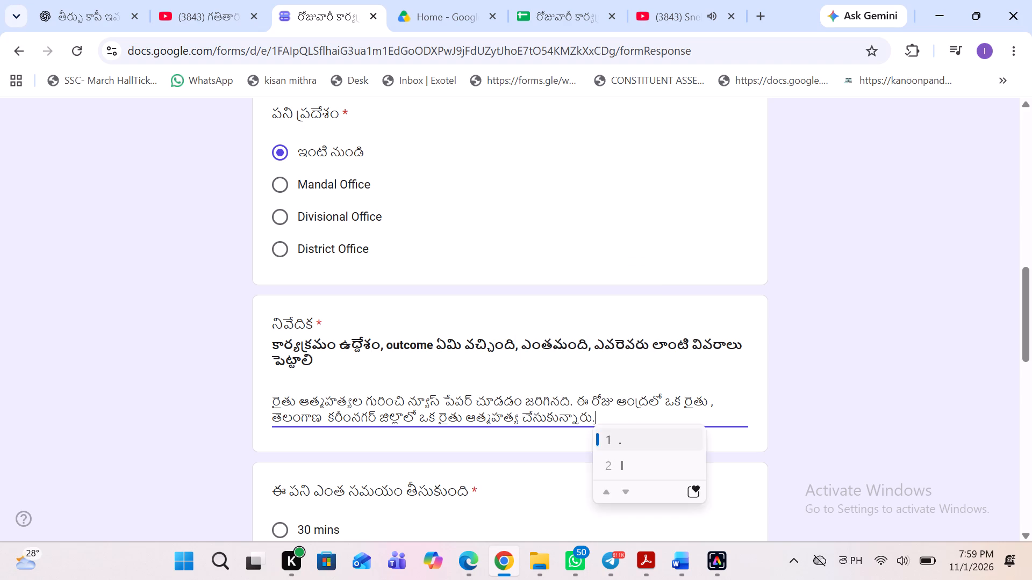
pyautogui.press('space')
# Set the time taken to Other with the value 5 and enter "పాలో అప్ చేయాలి" as the తదుపరి కార్యాచరణ answer.
pyautogui.scroll(-4, 326, 353)
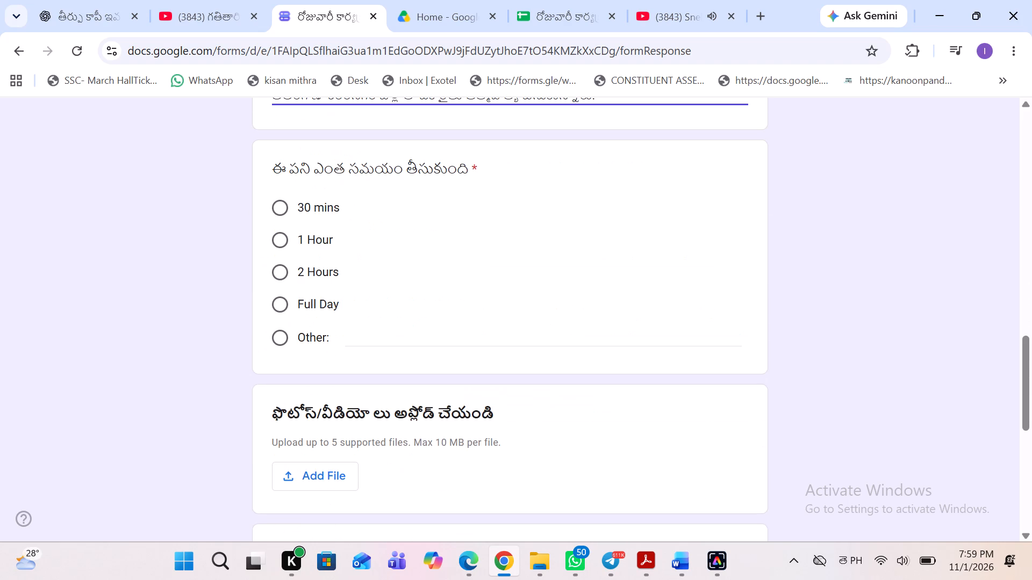
pyautogui.click(367, 341)
pyautogui.write('5')
pyautogui.press('space')
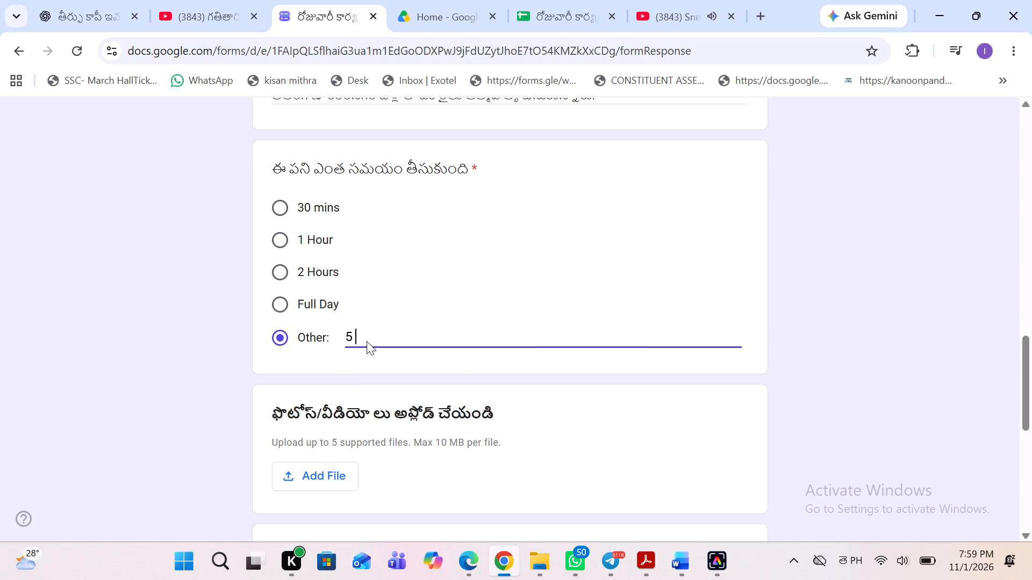
pyautogui.scroll(-3, 367, 341)
pyautogui.click(360, 404)
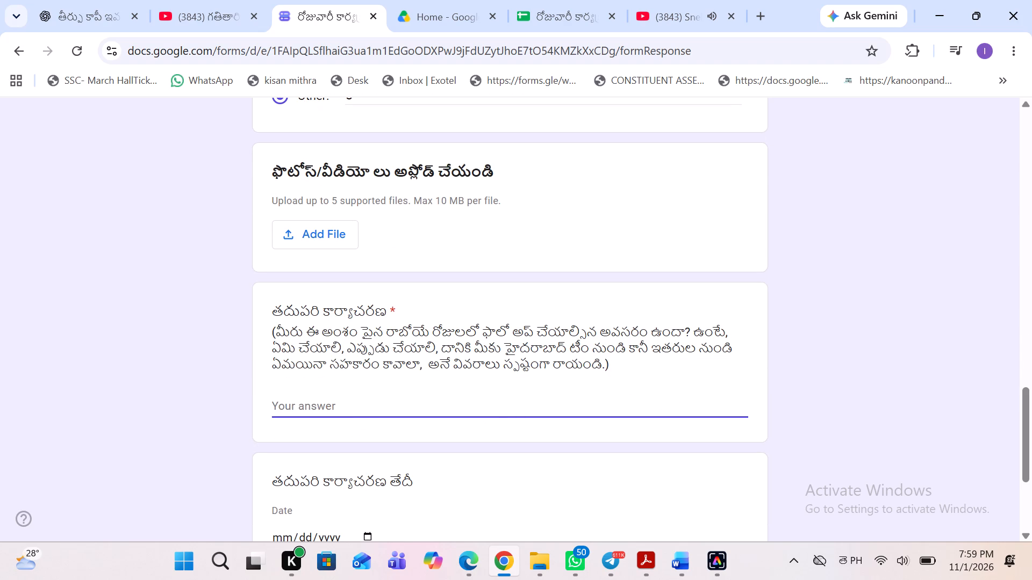
pyautogui.write('paalo ap cheyali')
pyautogui.press('space')
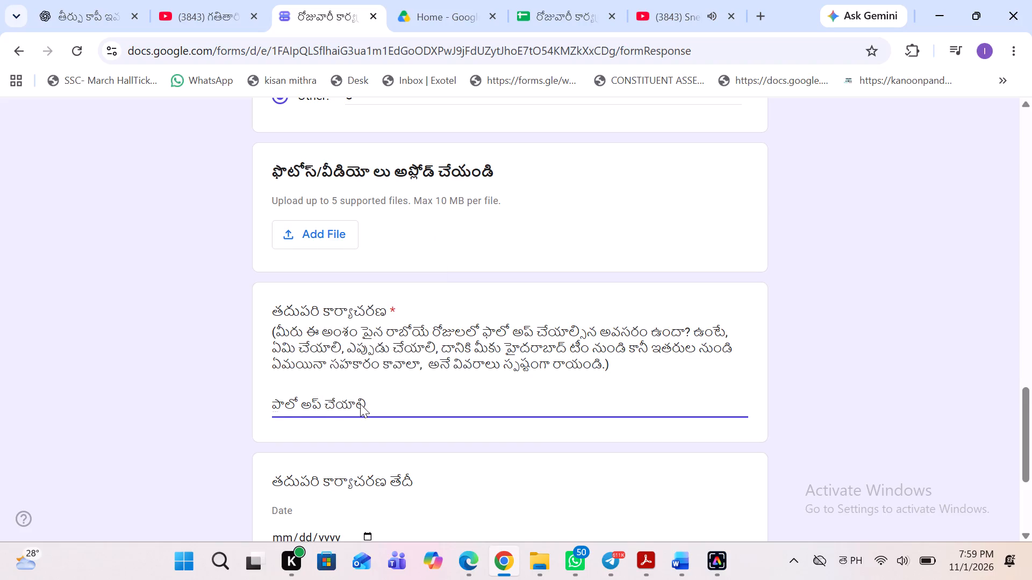
# Submit the form response for 10/31/2026.
pyautogui.scroll(-3, 361, 403)
pyautogui.click(370, 393)
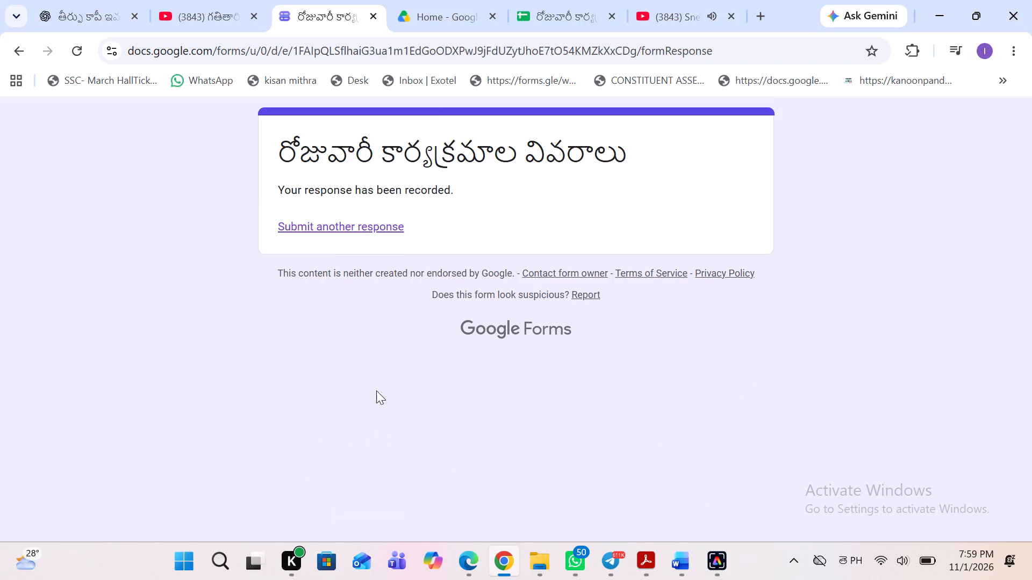
# Start another form response with the listed పేరు, date 10/31/2026 and కార్యక్రమం కుటుంబాల సందర్శన, and advance to its next section.
pyautogui.click(334, 227)
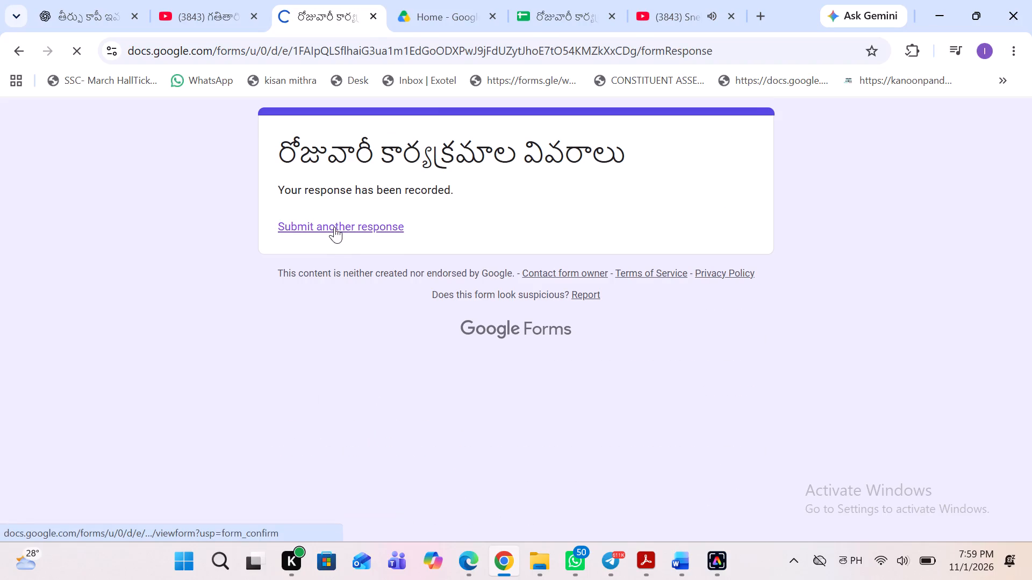
pyautogui.click(283, 370)
pyautogui.scroll(-1, 383, 460)
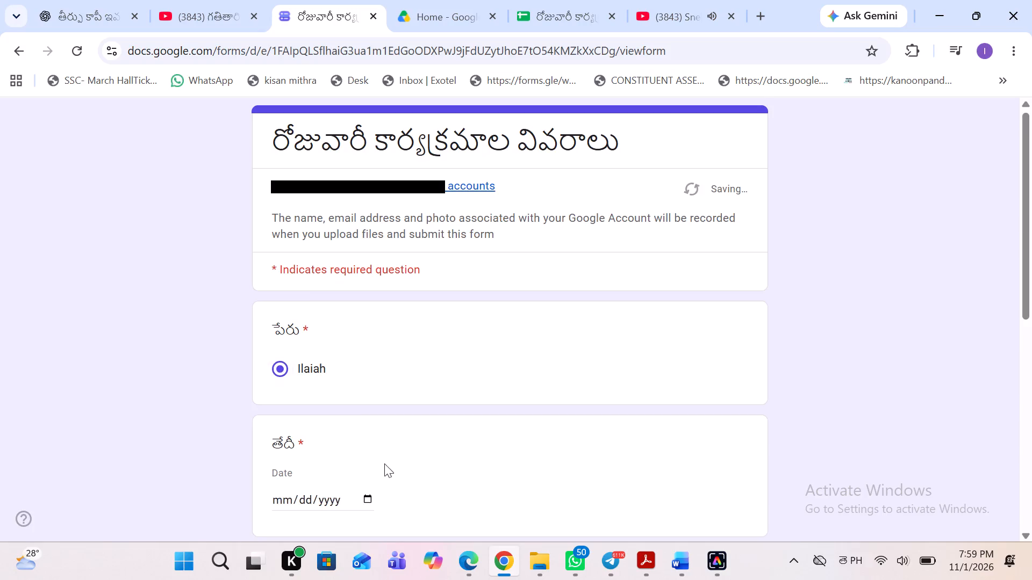
pyautogui.click(367, 425)
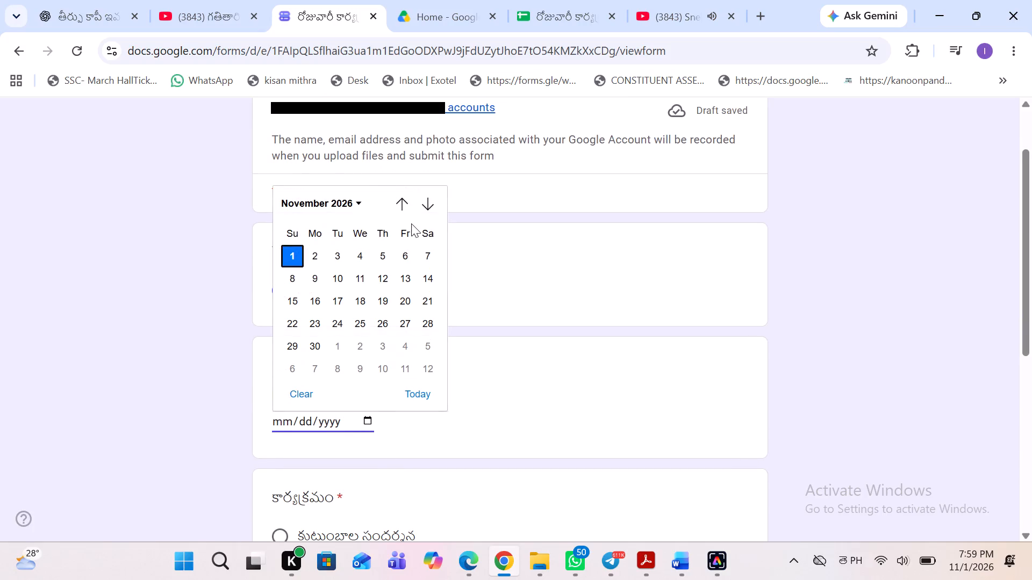
pyautogui.click(400, 203)
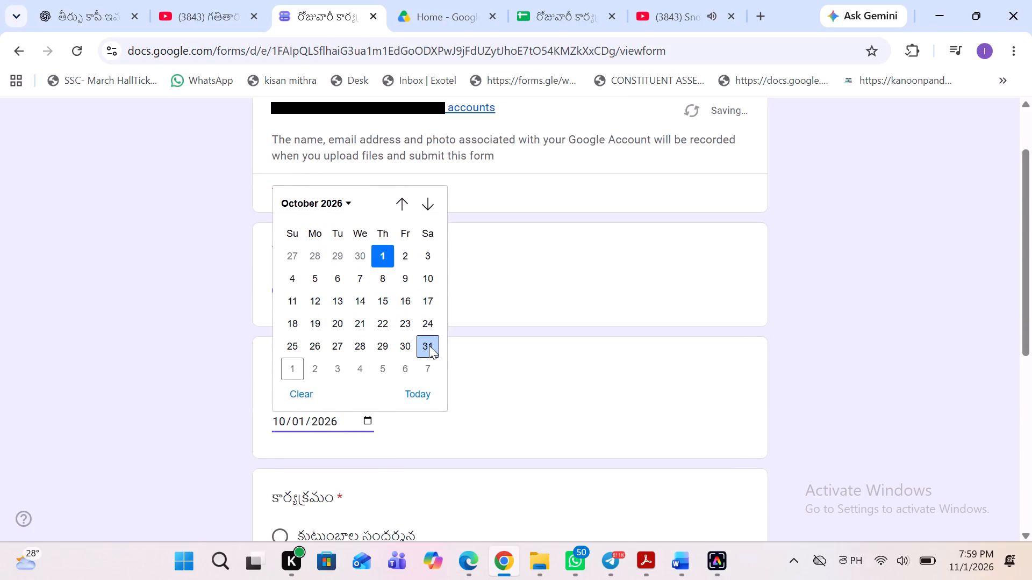
pyautogui.click(429, 345)
pyautogui.scroll(-2, 429, 345)
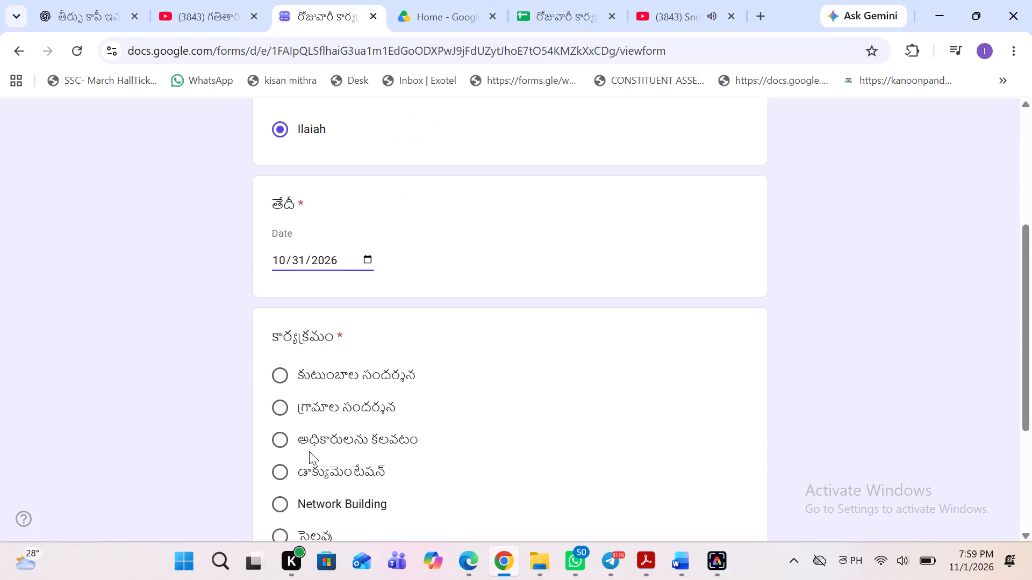
pyautogui.click(276, 372)
pyautogui.scroll(-4, 277, 372)
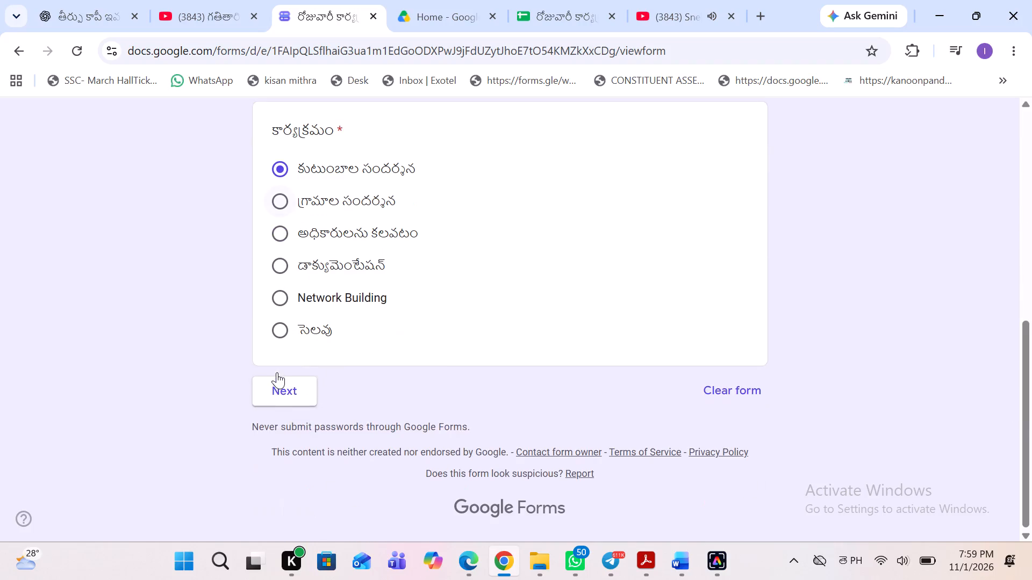
pyautogui.click(284, 388)
# Choose Central Team Work as the activity and ఇంటి నుండి as the పని ప్రదేశం.
pyautogui.scroll(-4, 284, 388)
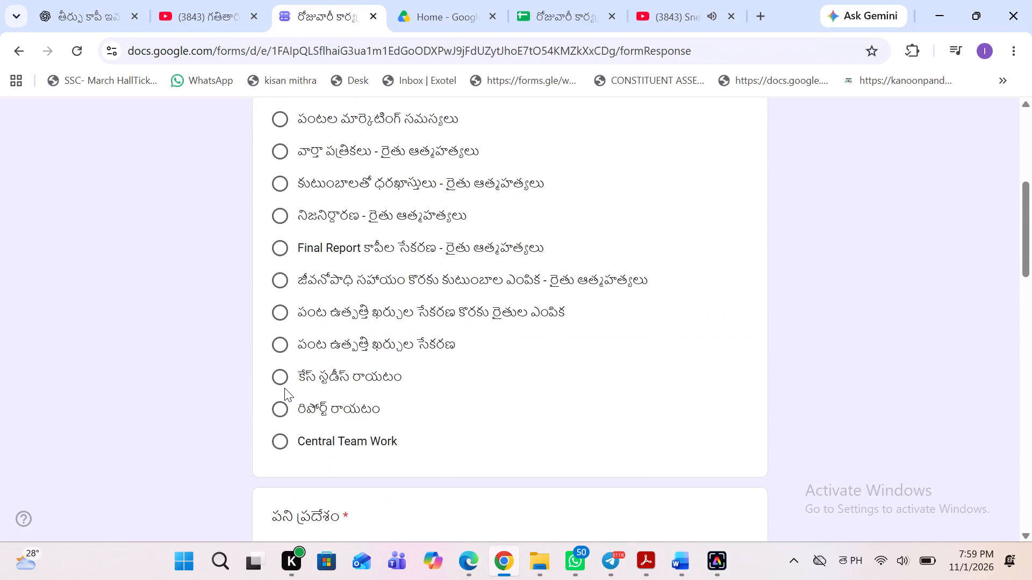
pyautogui.click(275, 438)
pyautogui.scroll(-2, 275, 438)
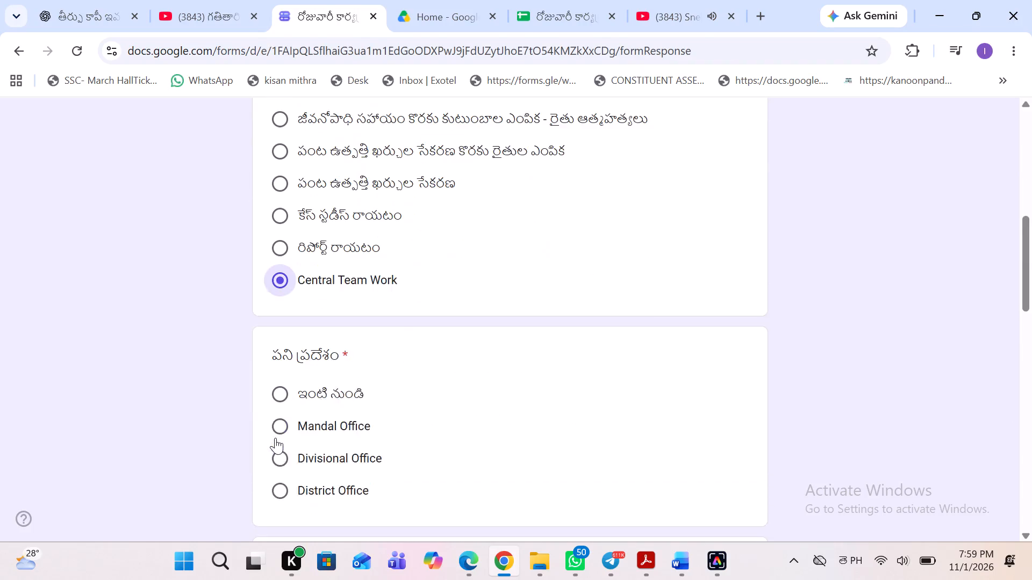
pyautogui.click(277, 396)
pyautogui.scroll(-3, 361, 400)
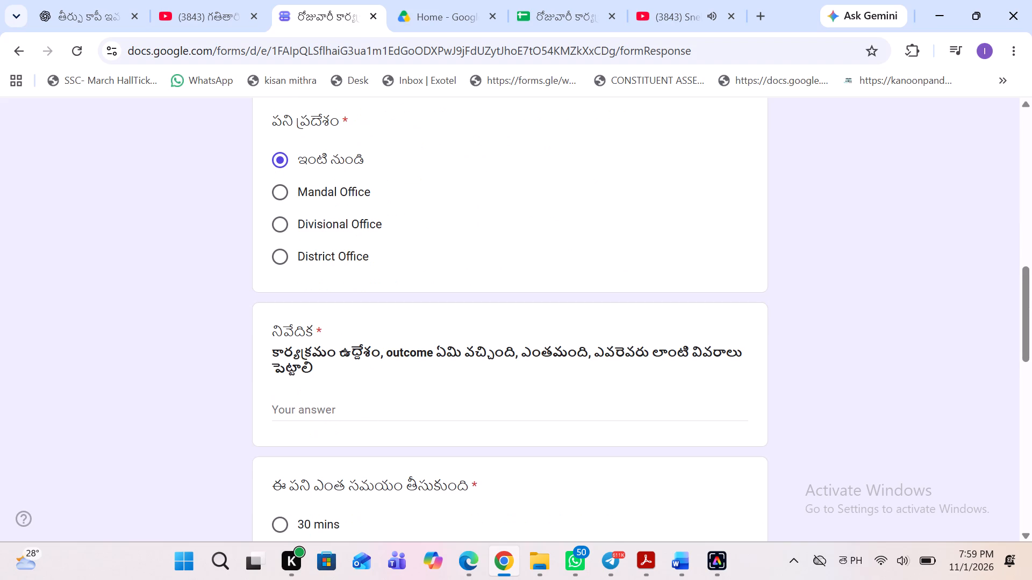
pyautogui.click(328, 404)
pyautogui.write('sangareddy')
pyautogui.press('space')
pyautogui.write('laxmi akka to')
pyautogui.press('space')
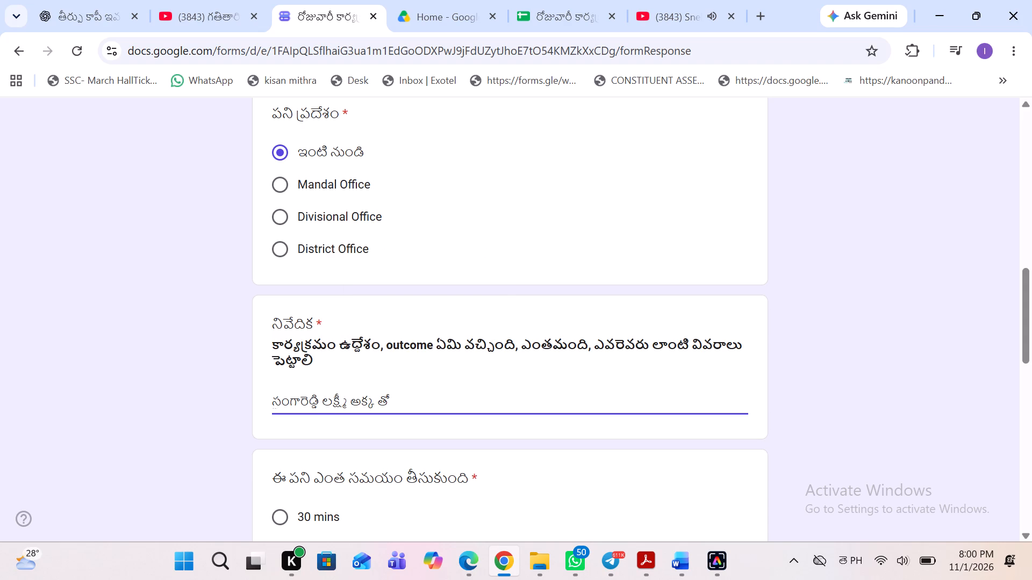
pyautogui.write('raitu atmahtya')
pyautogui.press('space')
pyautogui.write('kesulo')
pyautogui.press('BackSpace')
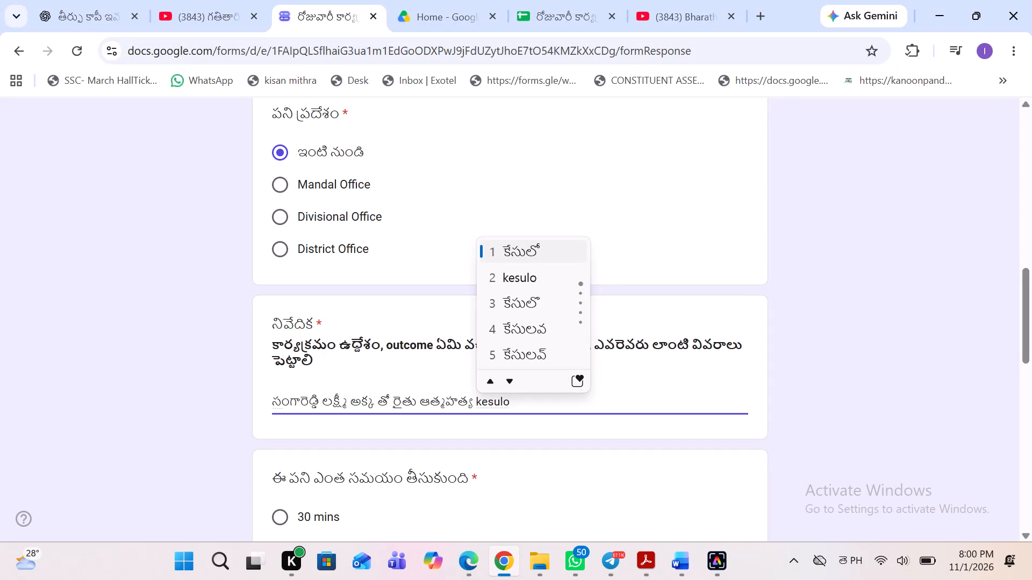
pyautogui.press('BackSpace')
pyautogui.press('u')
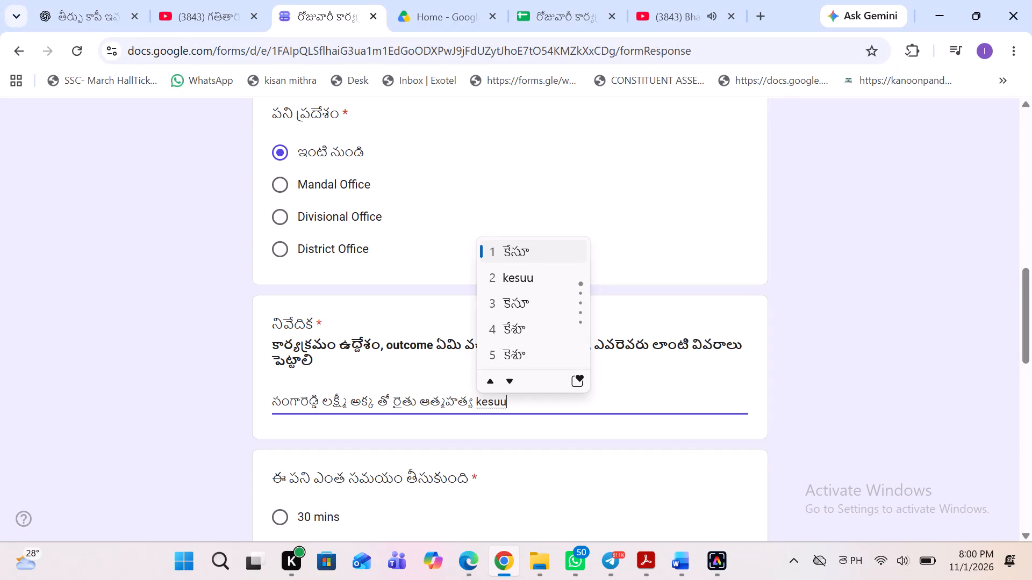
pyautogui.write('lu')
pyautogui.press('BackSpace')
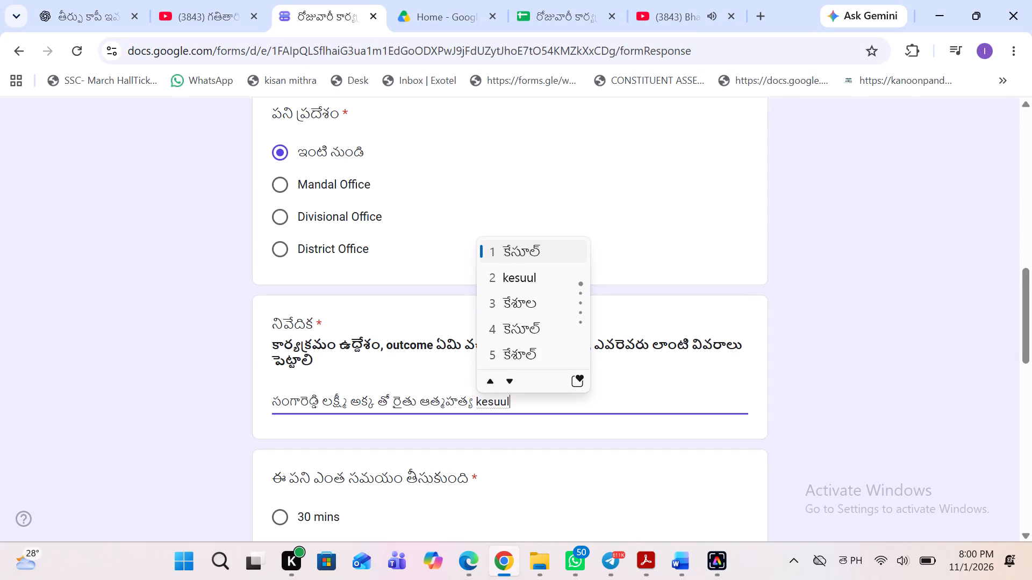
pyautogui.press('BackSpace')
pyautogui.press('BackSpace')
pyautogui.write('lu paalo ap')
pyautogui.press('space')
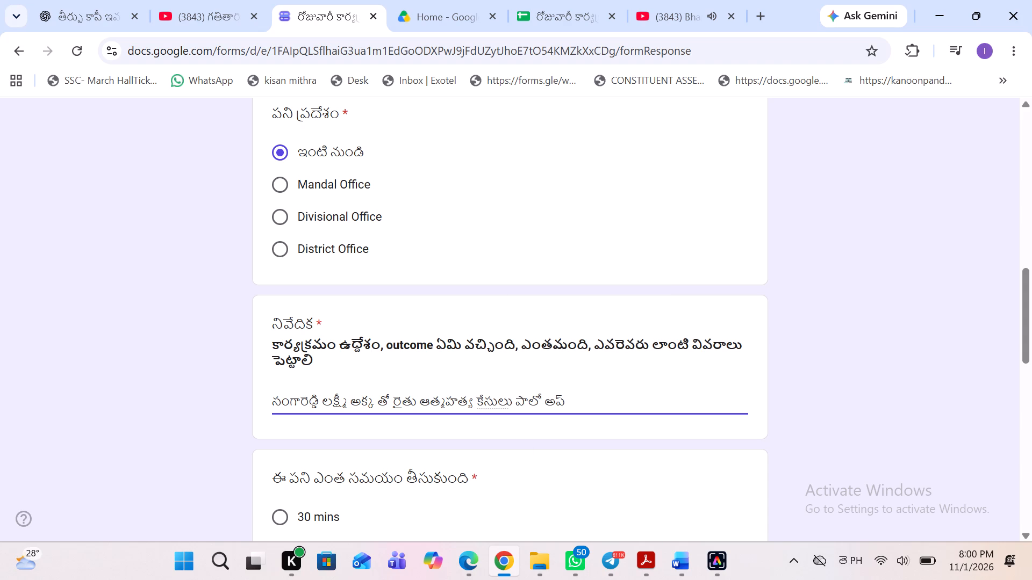
# Continue the నివేదిక answer with ", బొర్రాన్న పోలిష్ ఫైనల్ రిపోర్ట్స్".
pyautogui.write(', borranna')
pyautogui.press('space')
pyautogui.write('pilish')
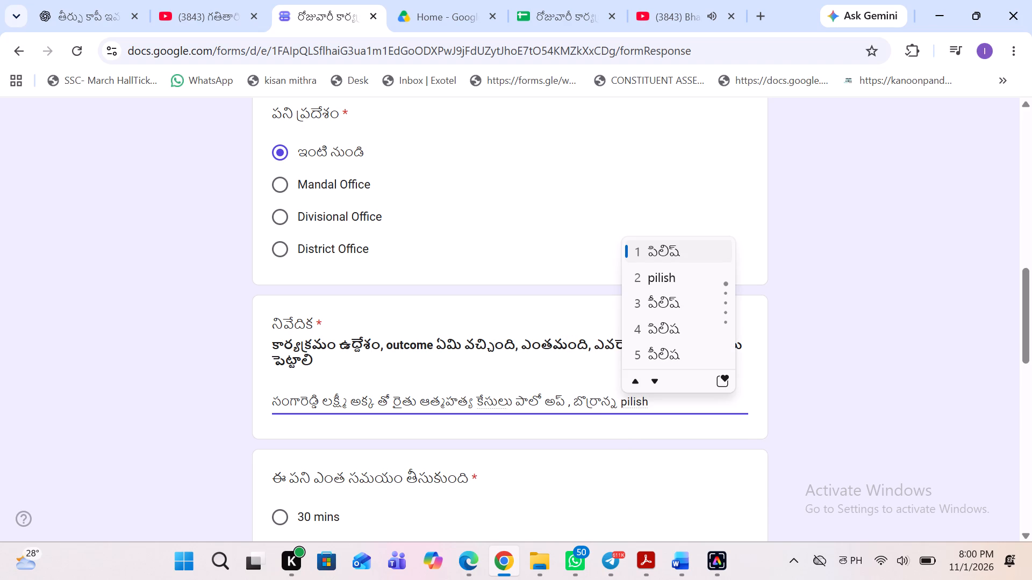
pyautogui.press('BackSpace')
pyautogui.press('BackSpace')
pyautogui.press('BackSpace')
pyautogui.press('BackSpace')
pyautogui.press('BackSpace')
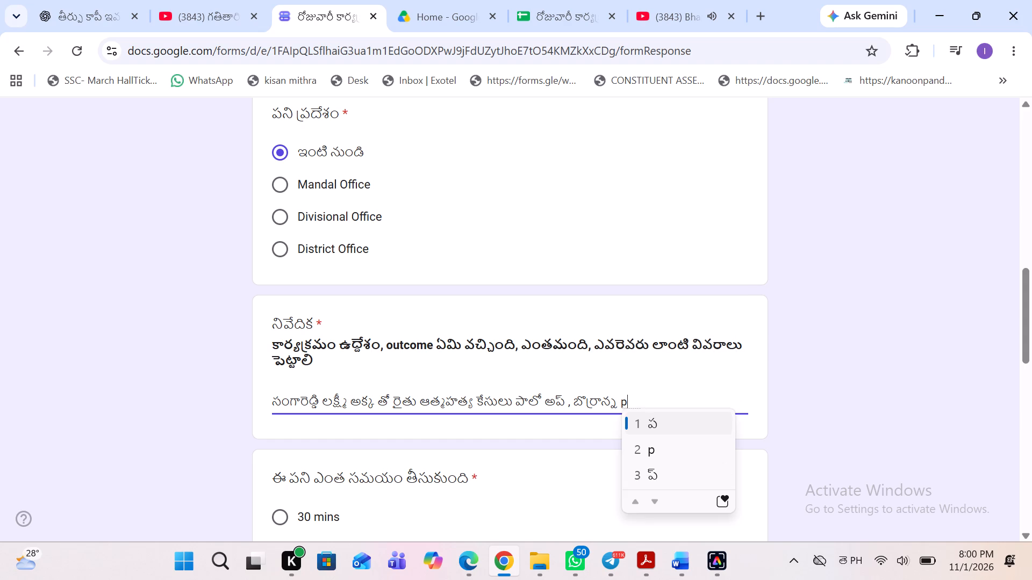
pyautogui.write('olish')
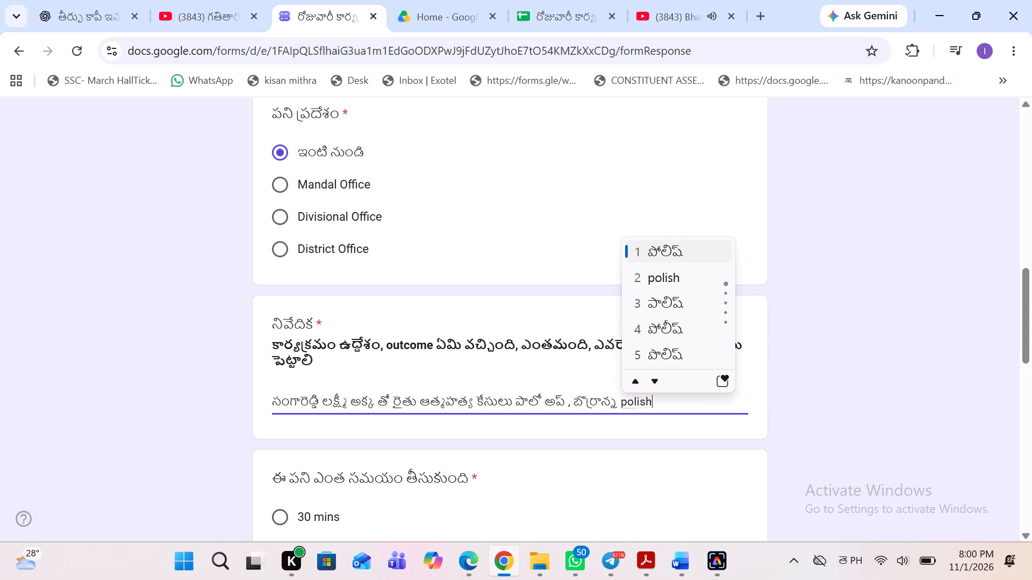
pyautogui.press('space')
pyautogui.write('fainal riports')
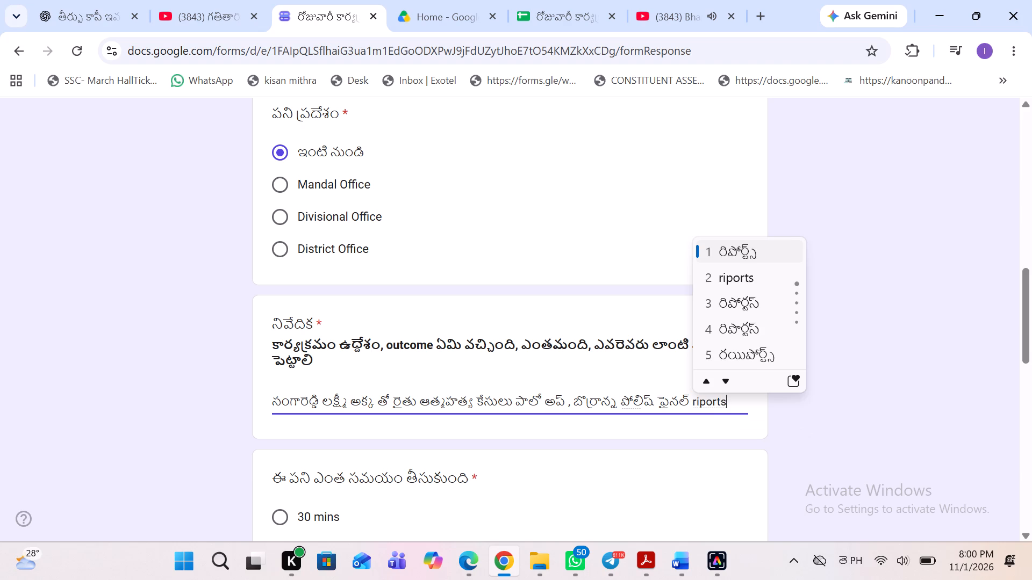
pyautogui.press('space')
# Complete the నివేదిక answer with "గురించి పాలో అప్ చేయడం జరిగినది.".
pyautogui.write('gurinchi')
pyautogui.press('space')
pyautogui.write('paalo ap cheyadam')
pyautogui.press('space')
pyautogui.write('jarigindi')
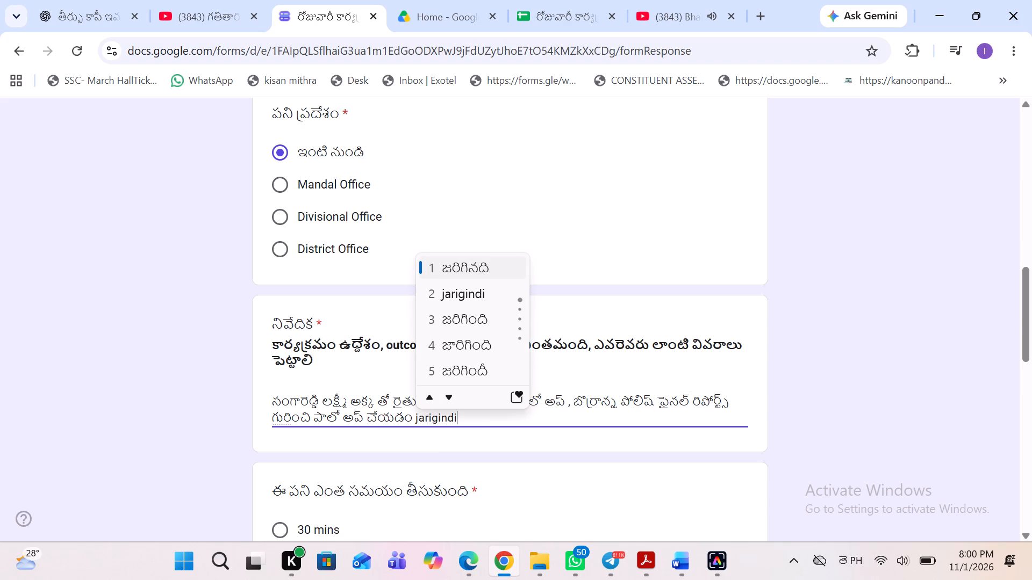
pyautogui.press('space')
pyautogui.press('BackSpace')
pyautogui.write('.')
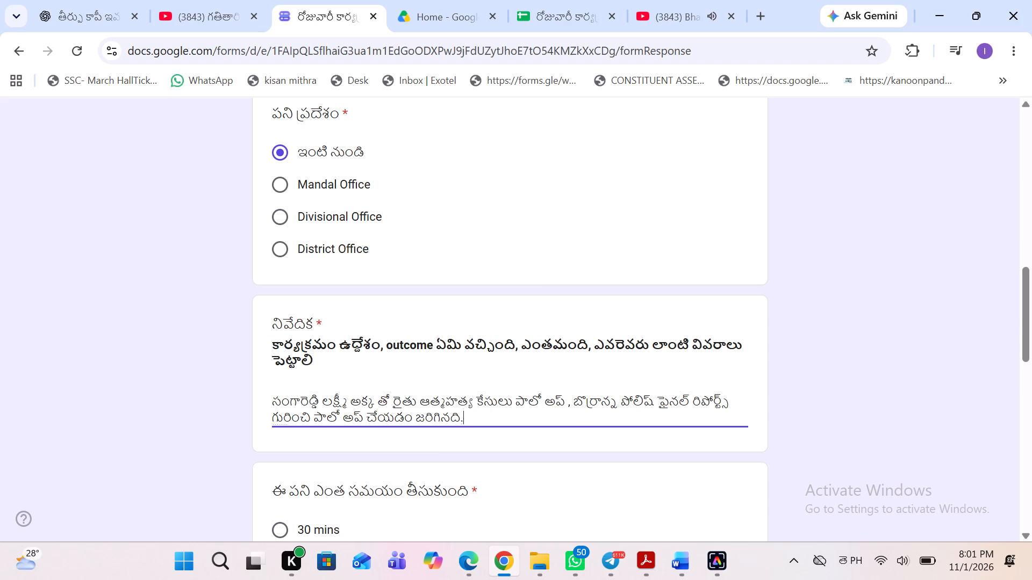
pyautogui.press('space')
# Set the time taken to 1 Hour and enter "పాలో అప్ చేయాలి" as the తదుపరి కార్యాచరణ answer.
pyautogui.scroll(-3, 328, 405)
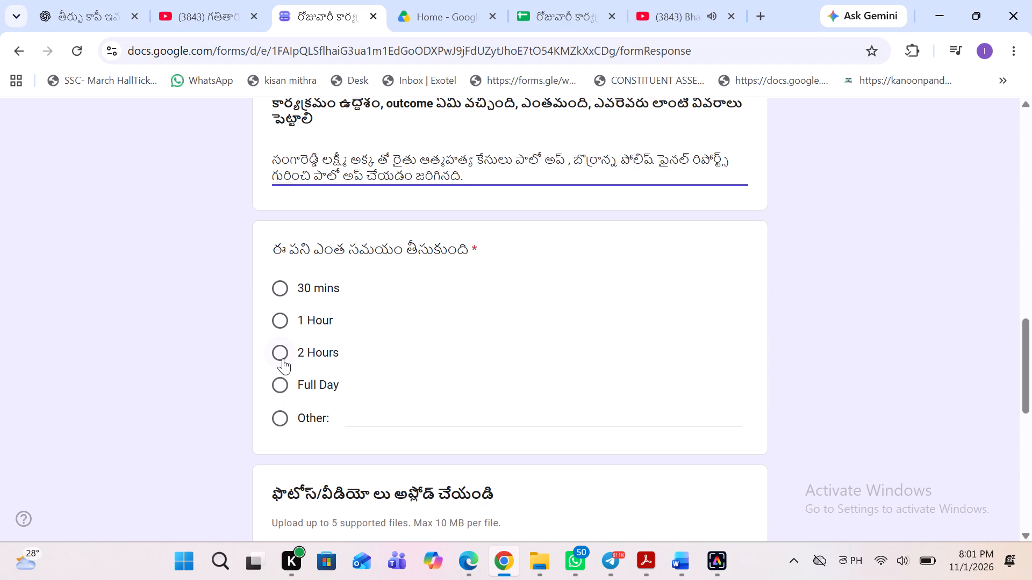
pyautogui.click(283, 321)
pyautogui.scroll(-3, 384, 429)
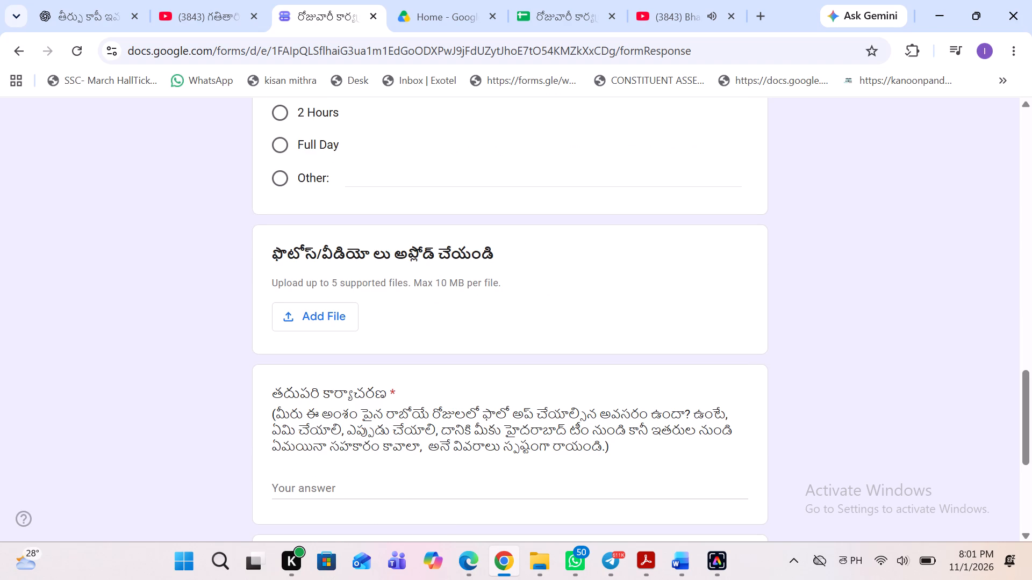
pyautogui.click(345, 485)
pyautogui.write('paalo ap cheyali')
pyautogui.press('space')
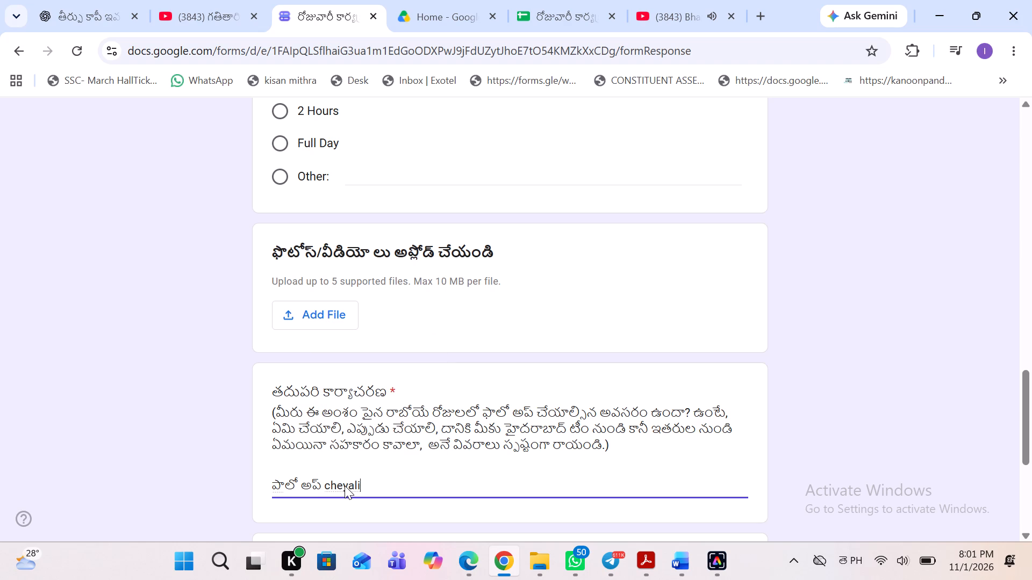
# Submit the Central Team Work form response for 10/31/2026.
pyautogui.scroll(-3, 523, 445)
pyautogui.click(364, 430)
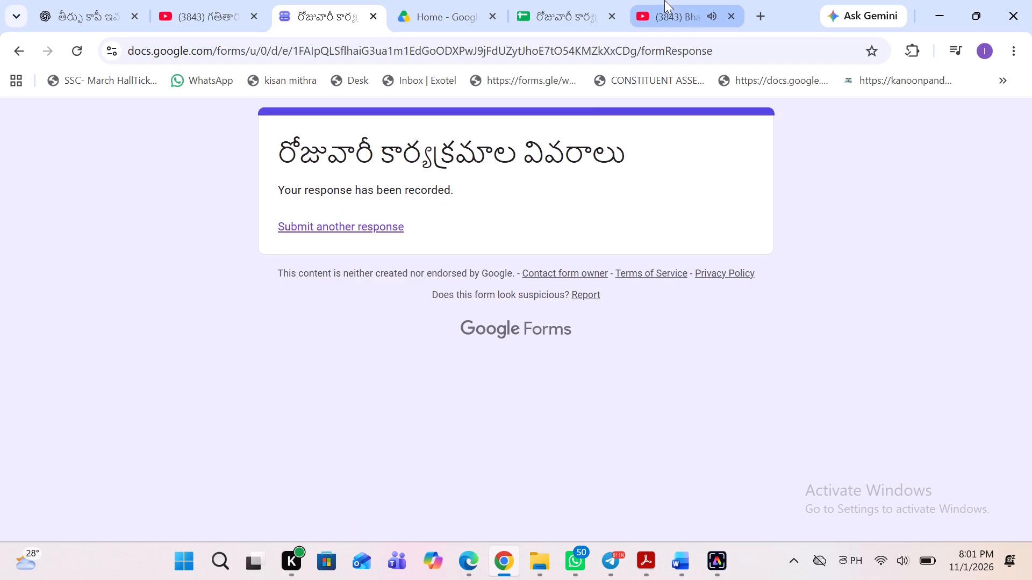
# Pause the "Bharatha Desam Bhagya Seema Ra" video playing on YouTube.
pyautogui.click(677, 10)
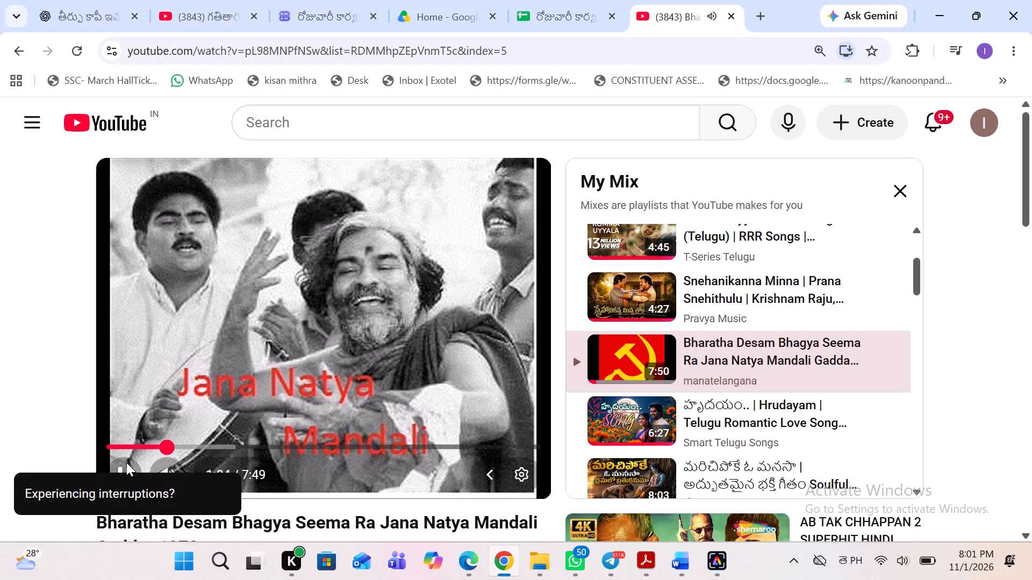
pyautogui.click(126, 462)
pyautogui.scroll(-3, 286, 330)
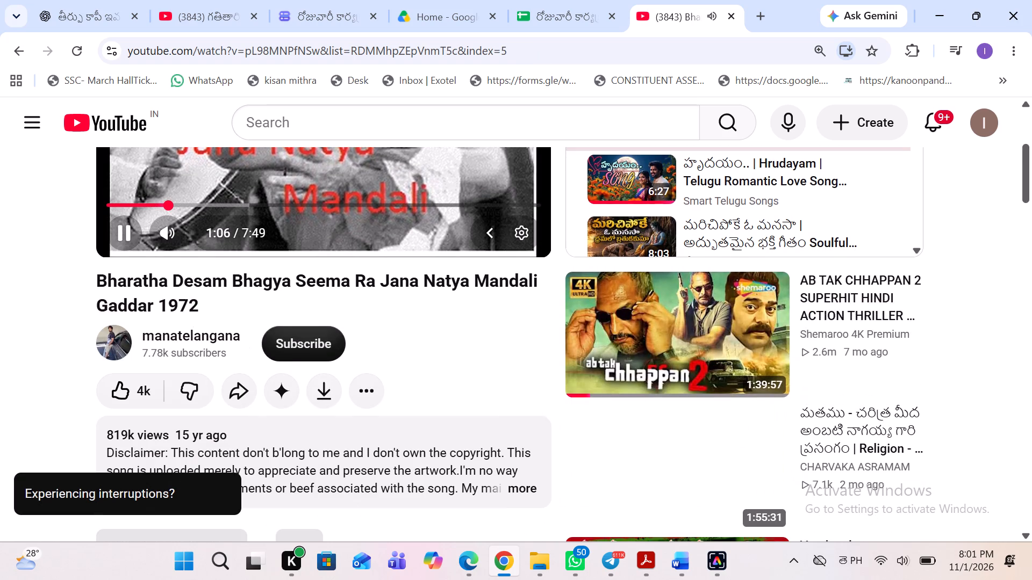
pyautogui.click(130, 230)
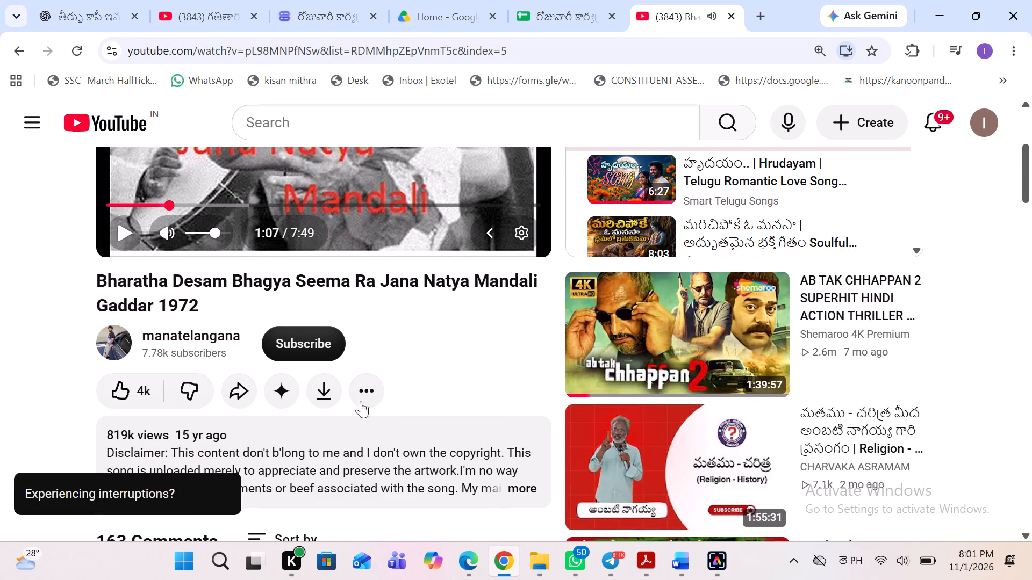
# Switch to File Explorer and open the Sigma (2026) movie from the mv folder in VLC media player.
pyautogui.click(544, 560)
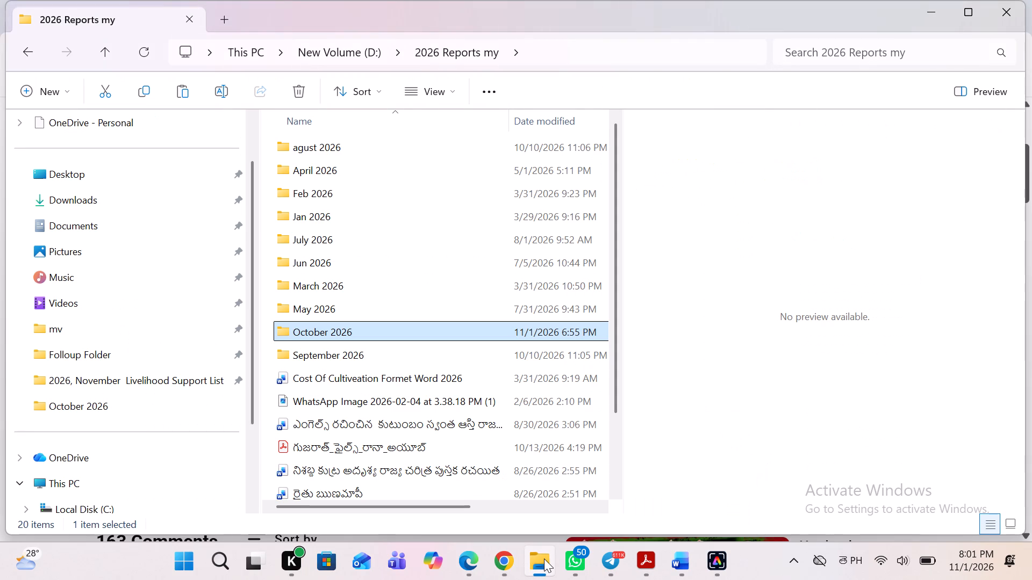
pyautogui.click(69, 325)
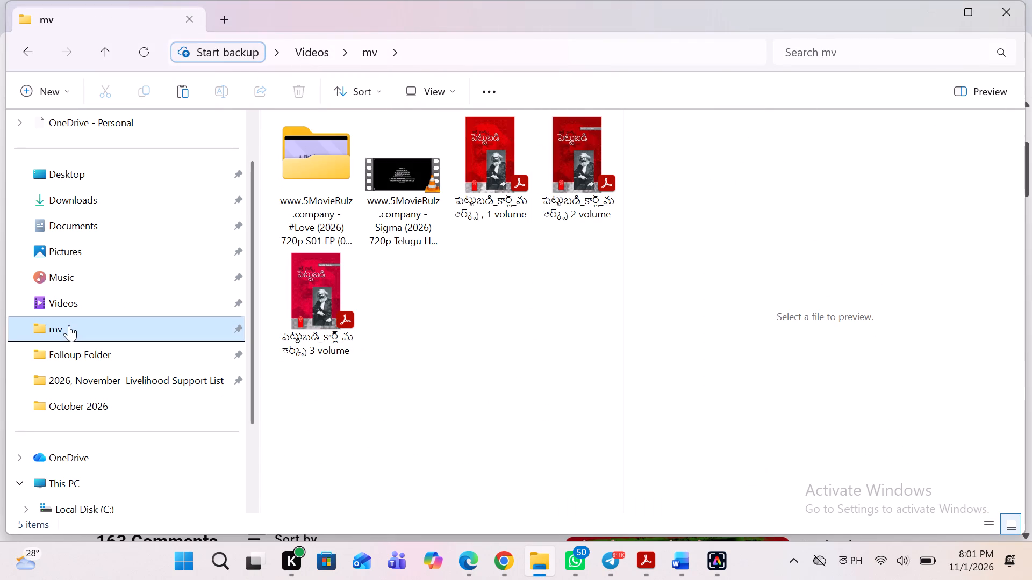
pyautogui.doubleClick(402, 178)
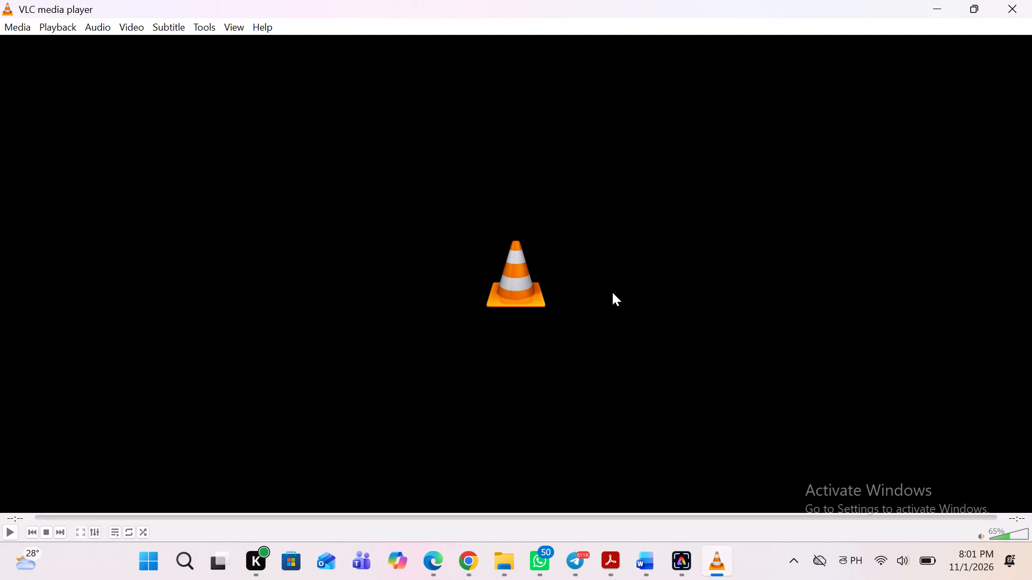
# Raise the VLC playback volume to 85%.
pyautogui.scroll(4, 612, 292)
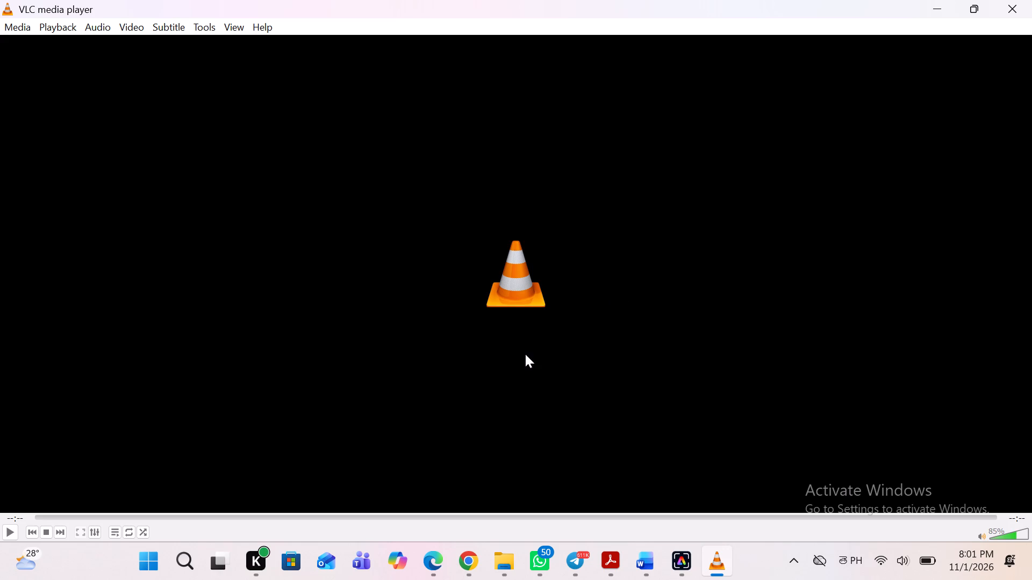